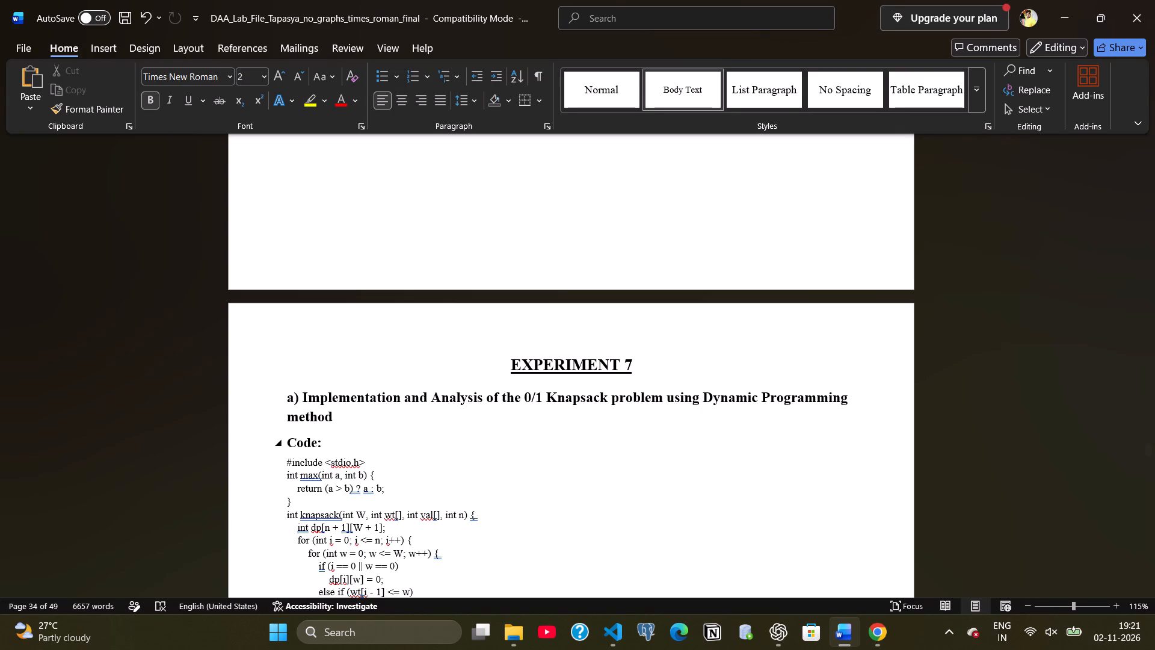
Examine the code, input and output pages around Experiment 7 in the lab file.
{"action": "scroll", "coordinate": [525, 434], "scroll_direction": "down", "scroll_amount": 4}
{"action": "scroll", "coordinate": [525, 434], "scroll_direction": "up", "scroll_amount": 1}
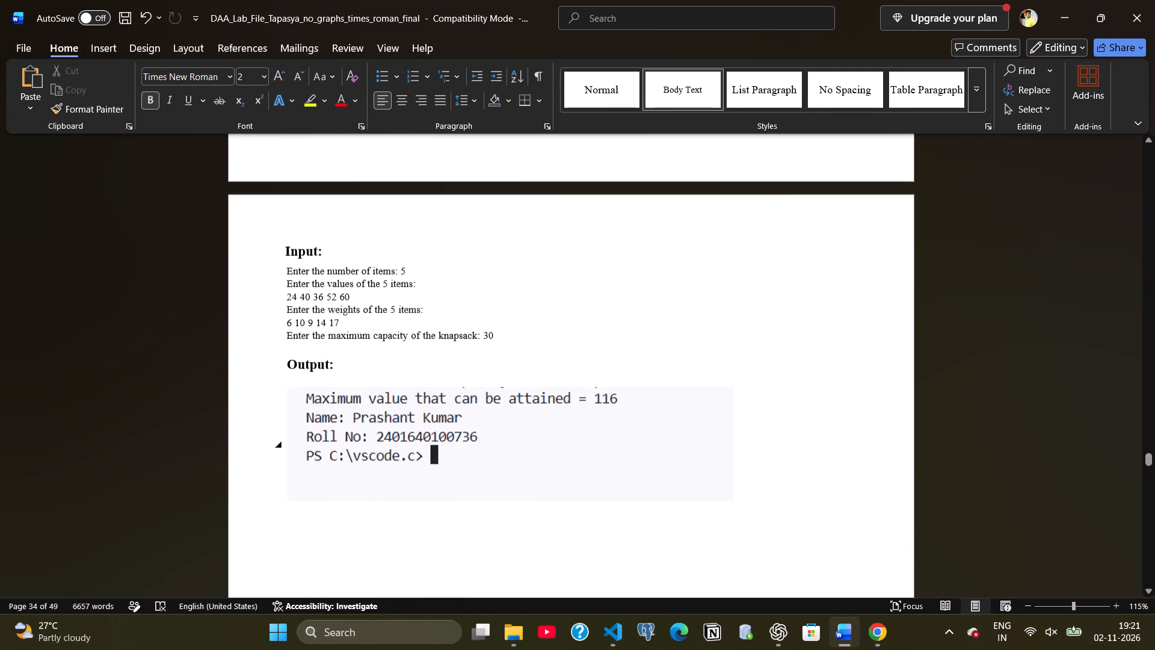
{"action": "scroll", "coordinate": [525, 434], "scroll_direction": "up", "scroll_amount": 1}
{"action": "scroll", "coordinate": [525, 434], "scroll_direction": "down", "scroll_amount": 3}
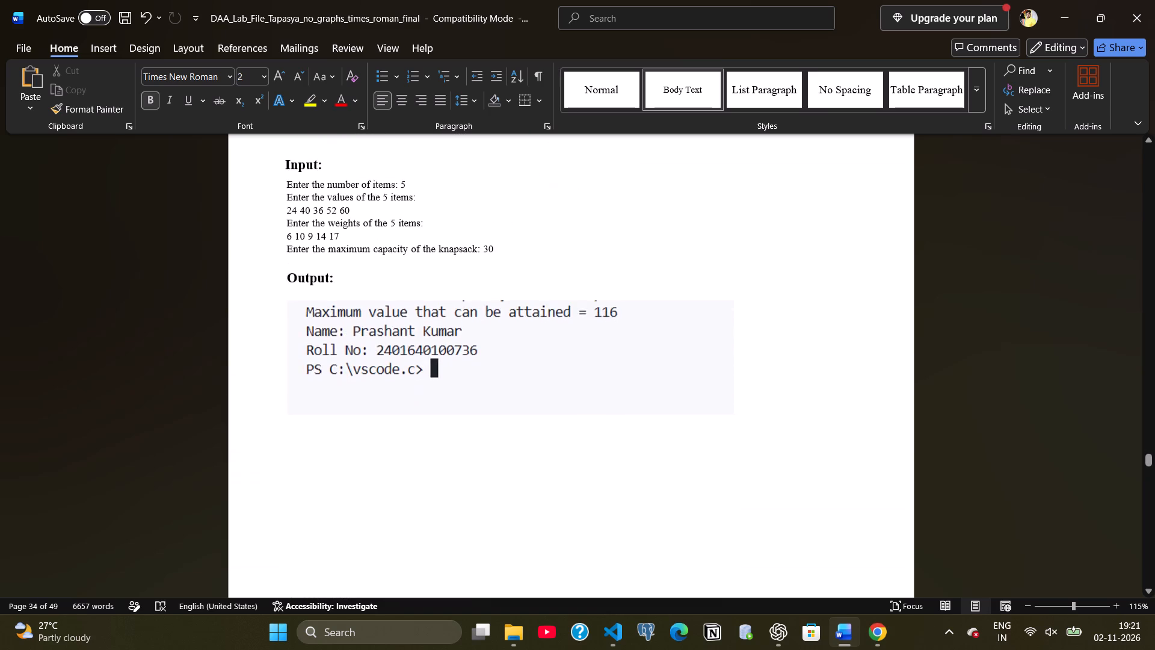
{"action": "scroll", "coordinate": [525, 434], "scroll_direction": "down", "scroll_amount": 5}
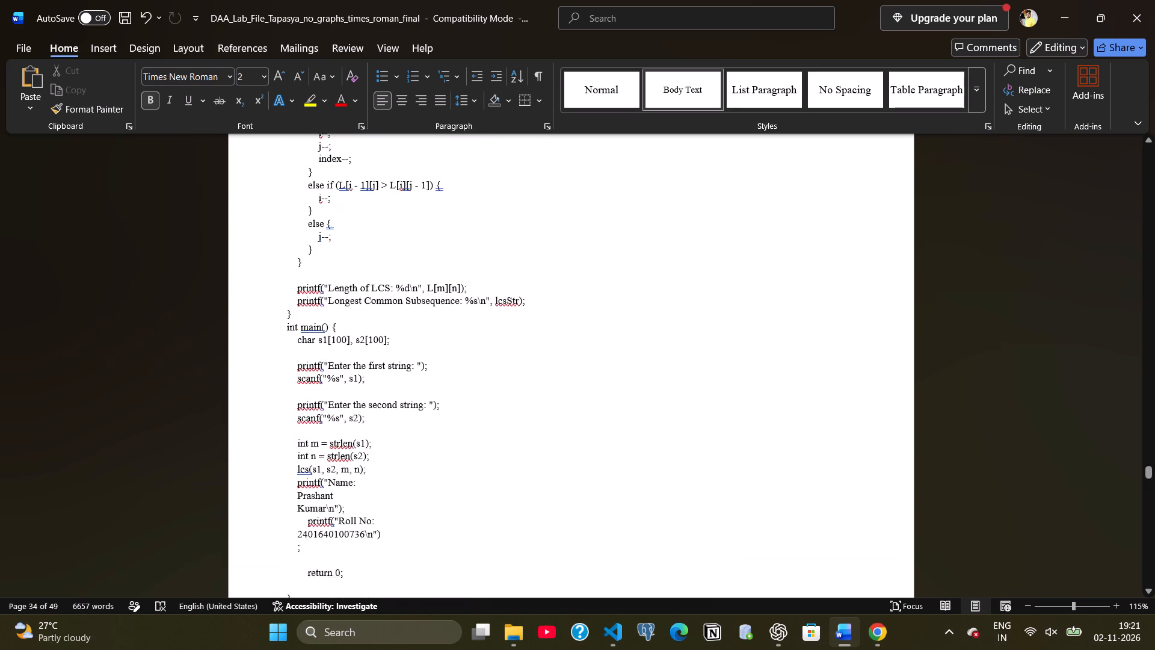
{"action": "scroll", "coordinate": [525, 434], "scroll_direction": "down", "scroll_amount": 4}
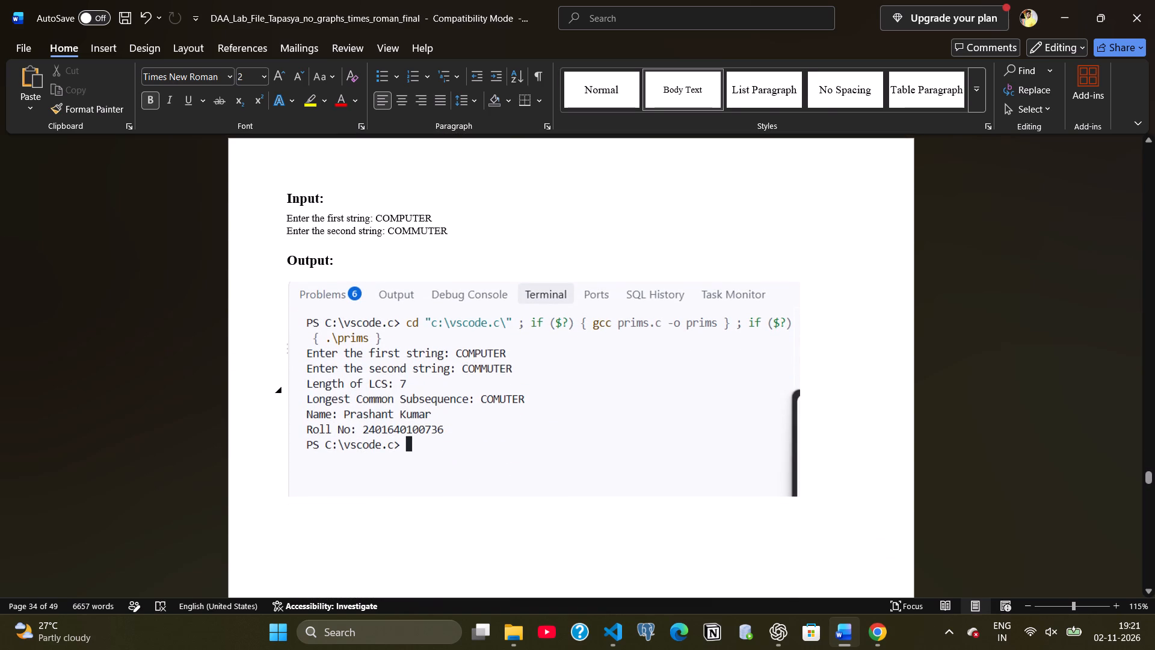
{"action": "scroll", "coordinate": [647, 267], "scroll_direction": "up", "scroll_amount": 20}
{"action": "scroll", "coordinate": [647, 267], "scroll_direction": "up", "scroll_amount": 14}
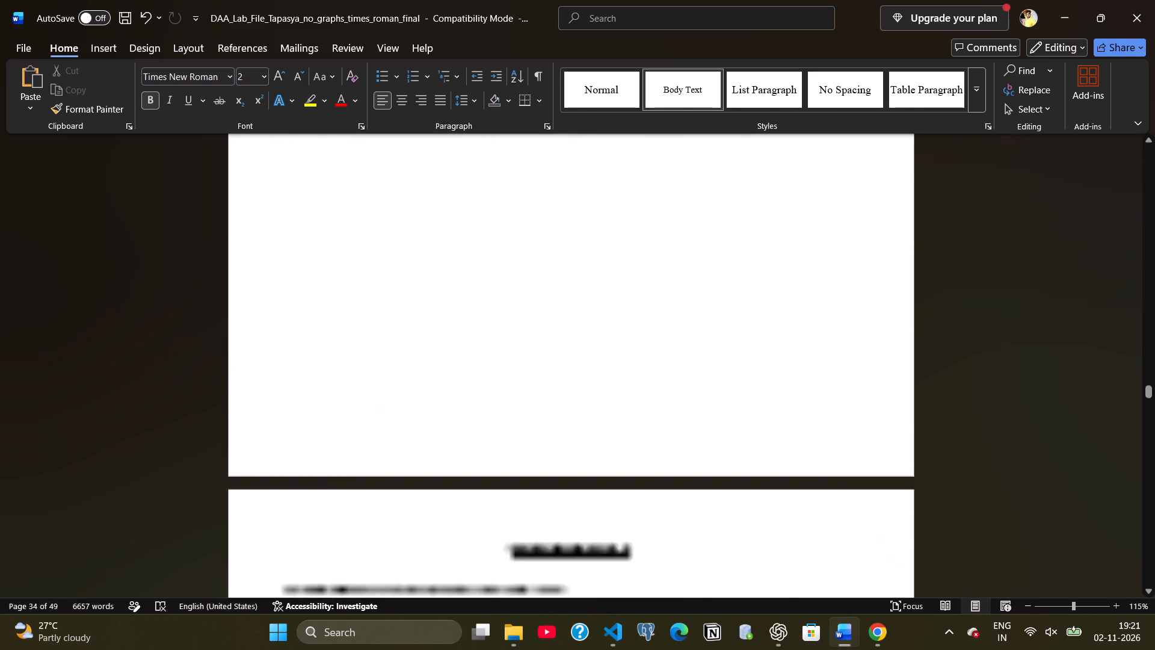
{"action": "scroll", "coordinate": [647, 274], "scroll_direction": "up", "scroll_amount": 14}
Insert a built-in footer with a centred page number, starting from the cover page.
{"action": "left_click", "coordinate": [647, 274]}
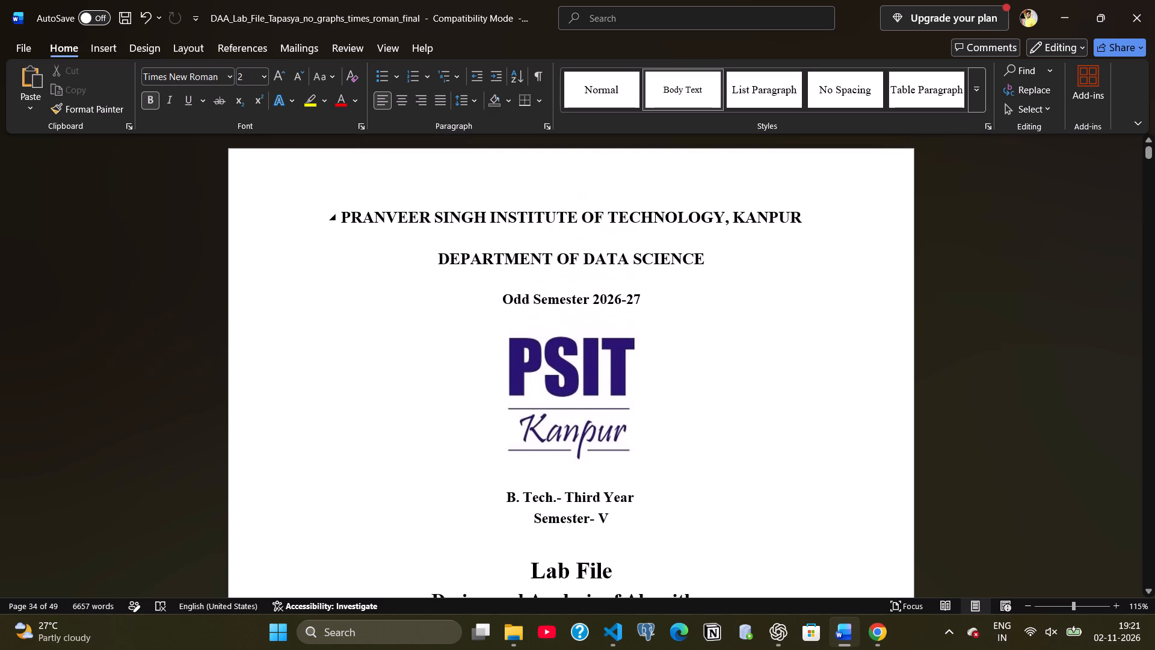
{"action": "scroll", "coordinate": [633, 401], "scroll_direction": "down", "scroll_amount": 1}
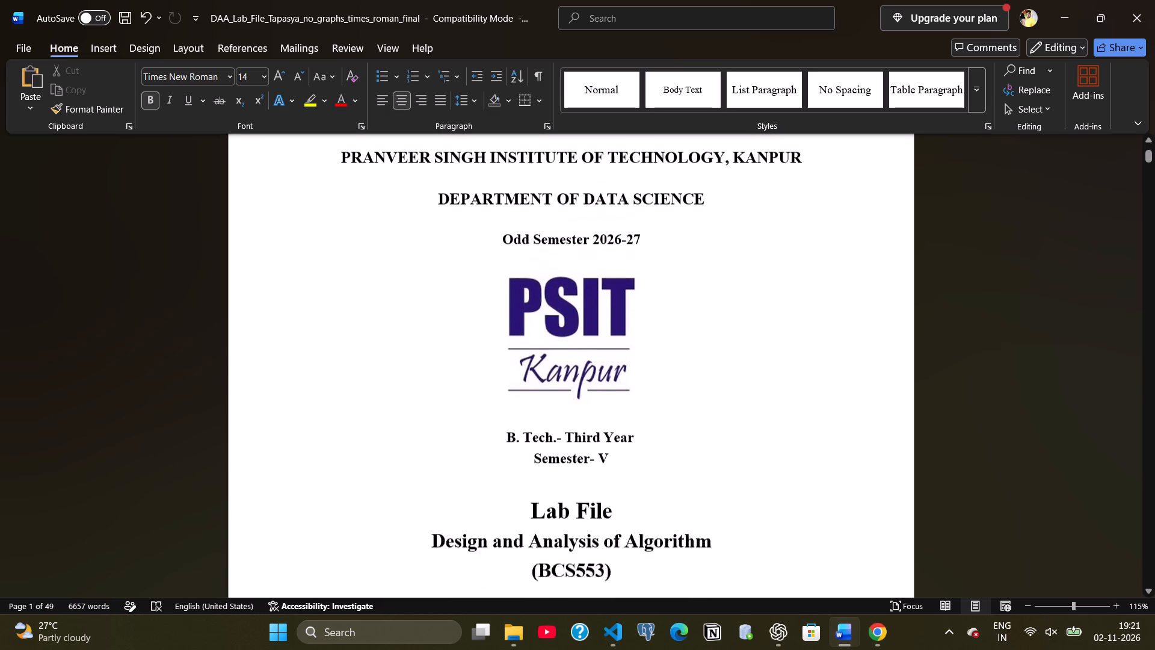
{"action": "scroll", "coordinate": [633, 401], "scroll_direction": "down", "scroll_amount": 2}
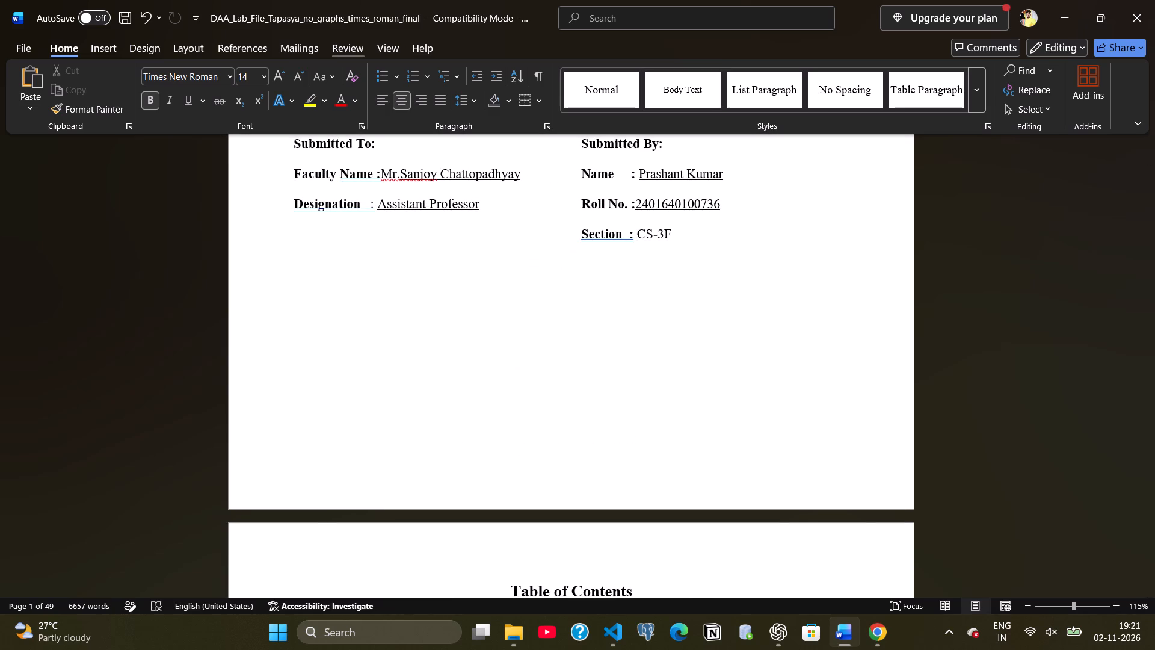
{"action": "left_click", "coordinate": [103, 42]}
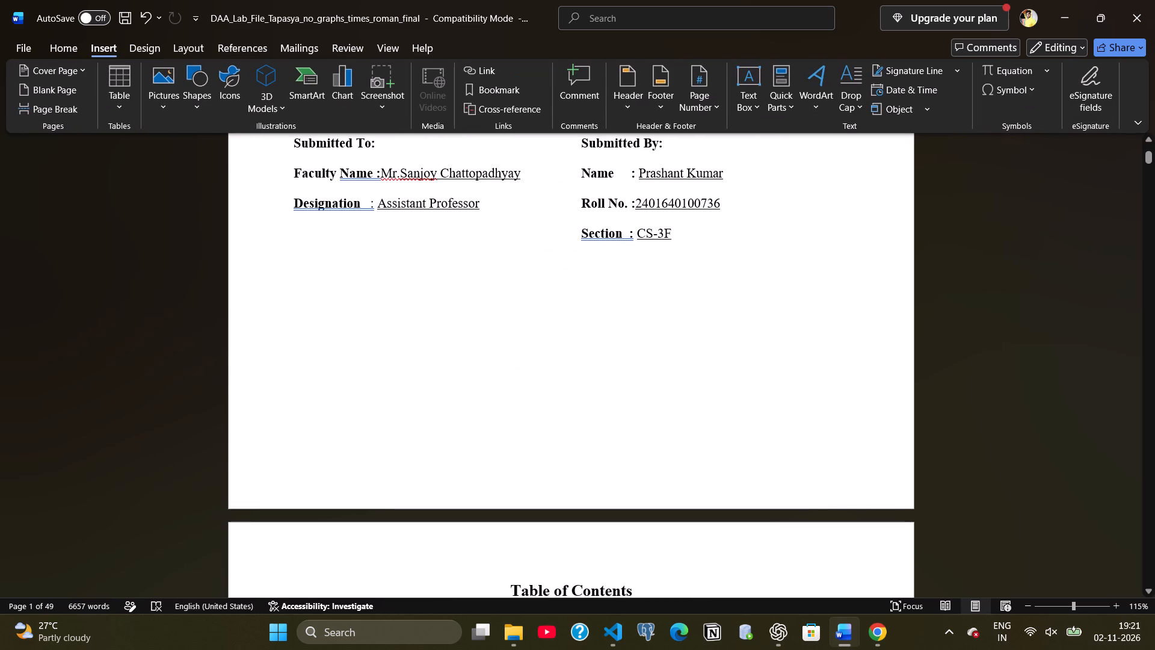
{"action": "left_click", "coordinate": [656, 93]}
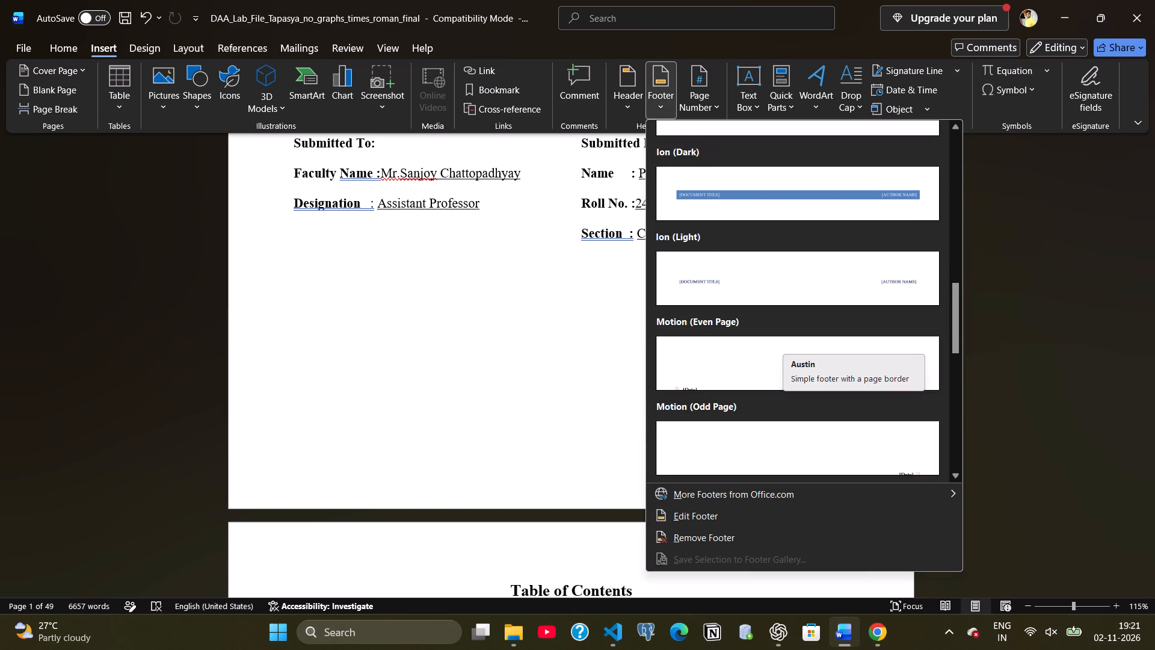
{"action": "scroll", "coordinate": [783, 339], "scroll_direction": "up", "scroll_amount": 1}
{"action": "left_click", "coordinate": [788, 205]}
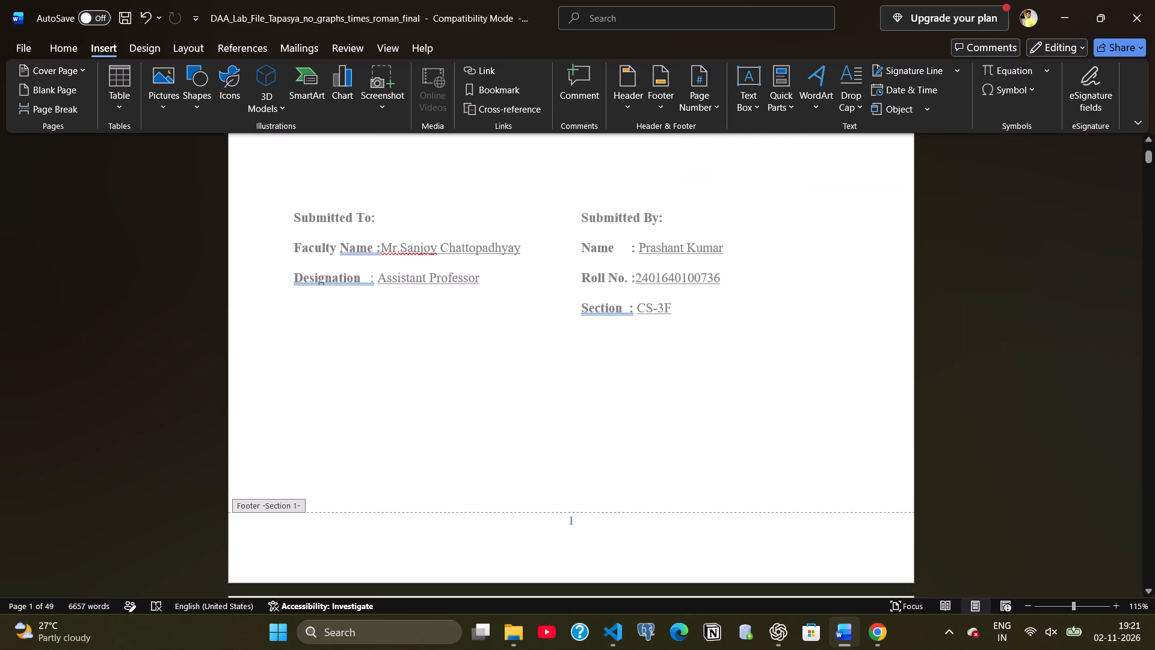
Replace the page number in the Section 1 footer with the student's roll number, followed by a line break.
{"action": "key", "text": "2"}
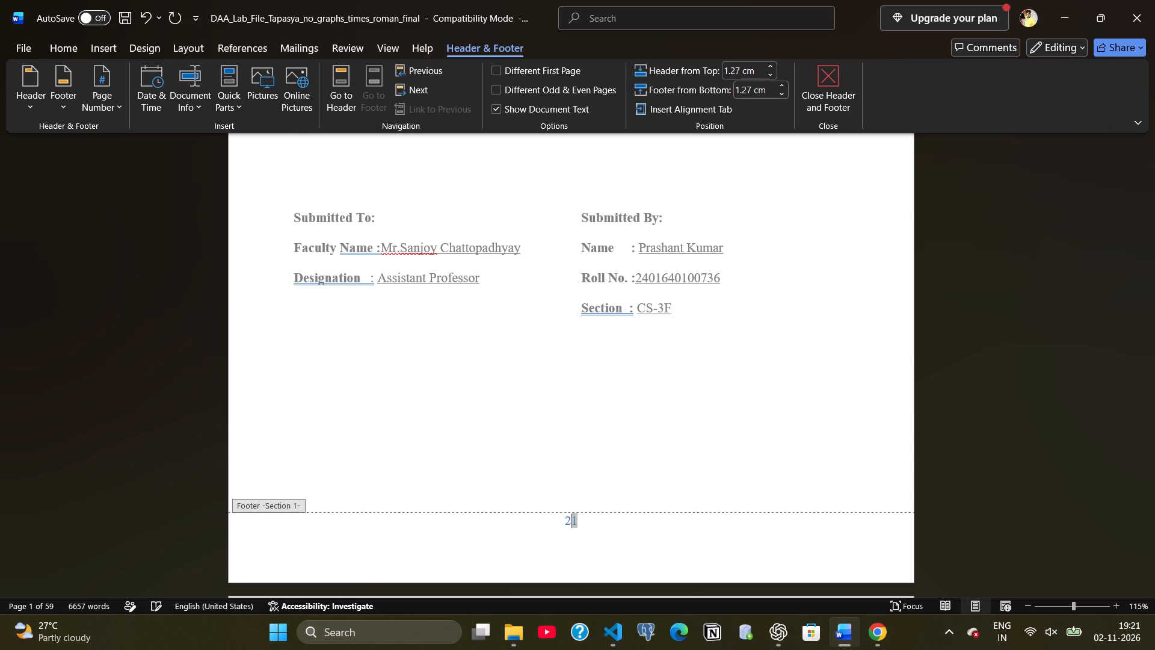
{"action": "key", "text": "Right"}
{"action": "key", "text": "BackSpace"}
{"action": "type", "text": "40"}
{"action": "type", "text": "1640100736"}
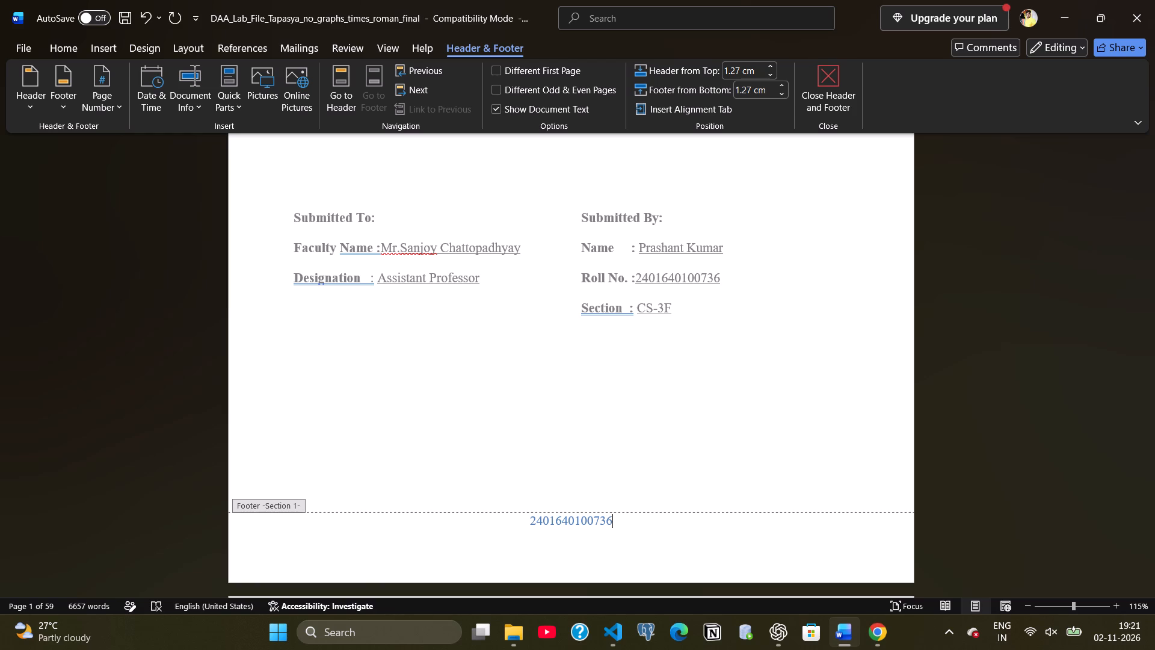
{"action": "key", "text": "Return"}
Add an empty line above the roll number in the Section 1 footer and return to the document body.
{"action": "scroll", "coordinate": [746, 235], "scroll_direction": "down", "scroll_amount": 2}
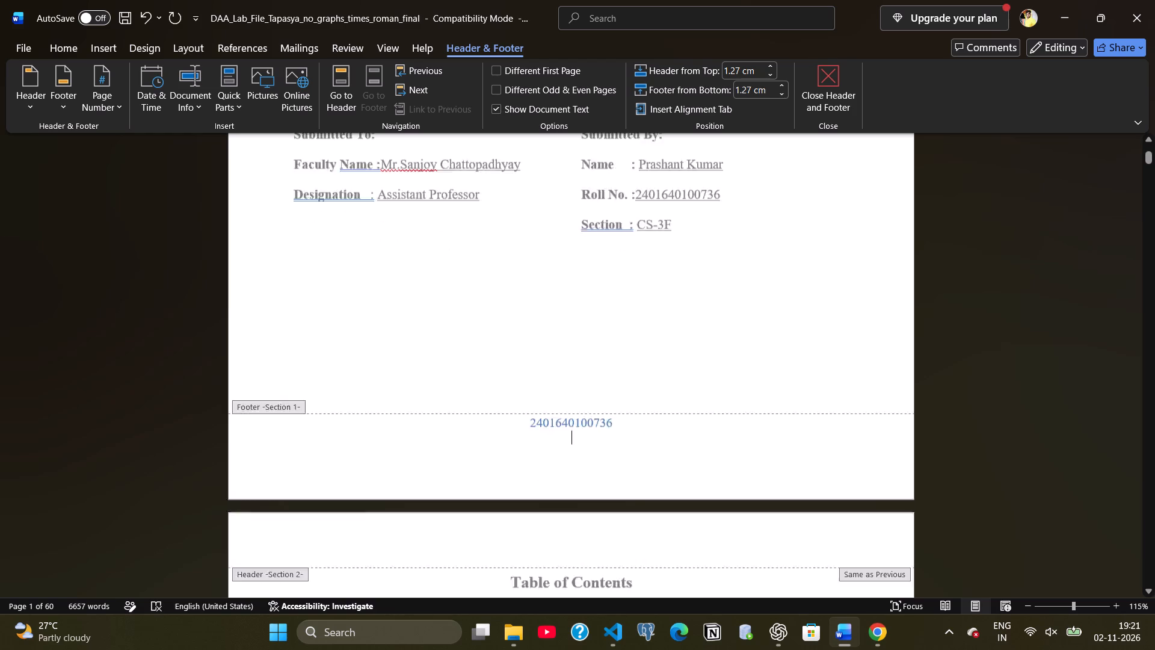
{"action": "scroll", "coordinate": [746, 235], "scroll_direction": "down", "scroll_amount": 2}
{"action": "scroll", "coordinate": [746, 235], "scroll_direction": "up", "scroll_amount": 2}
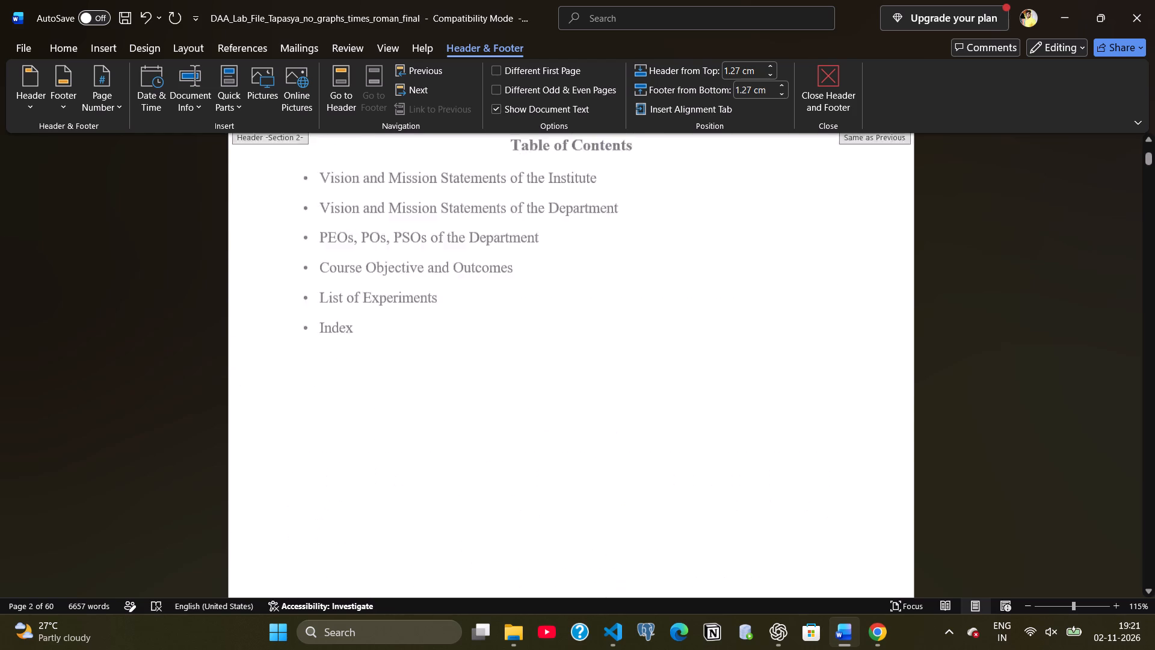
{"action": "scroll", "coordinate": [746, 235], "scroll_direction": "up", "scroll_amount": 2}
{"action": "scroll", "coordinate": [716, 372], "scroll_direction": "down", "scroll_amount": 2}
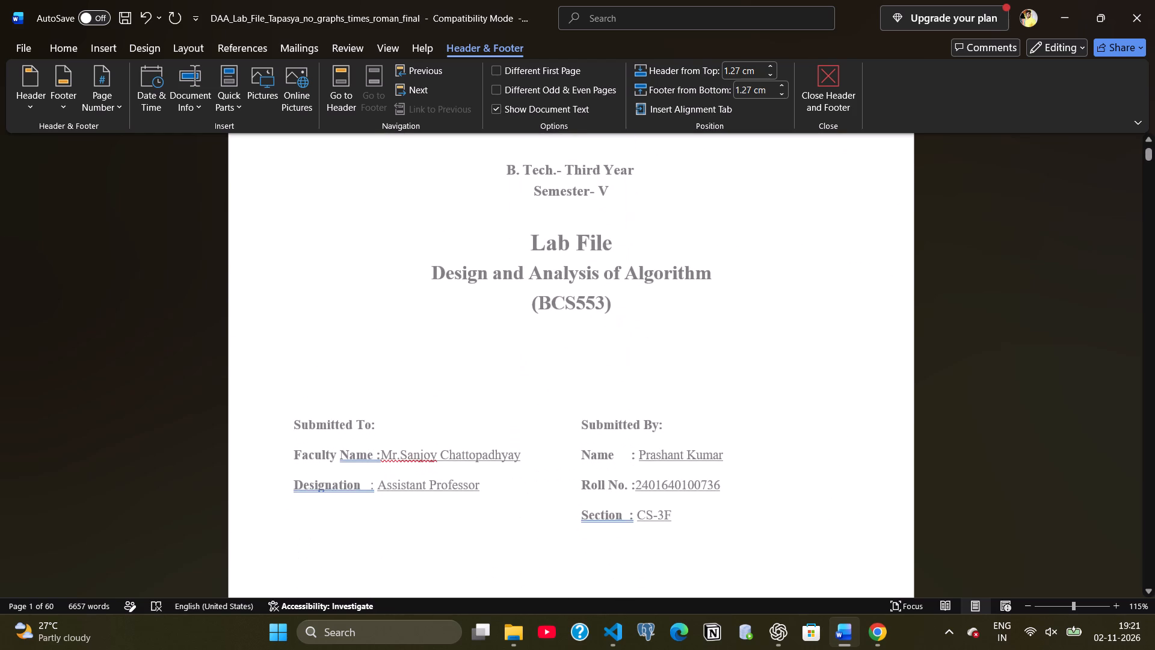
{"action": "scroll", "coordinate": [726, 446], "scroll_direction": "down", "scroll_amount": 1}
{"action": "key", "text": "Left"}
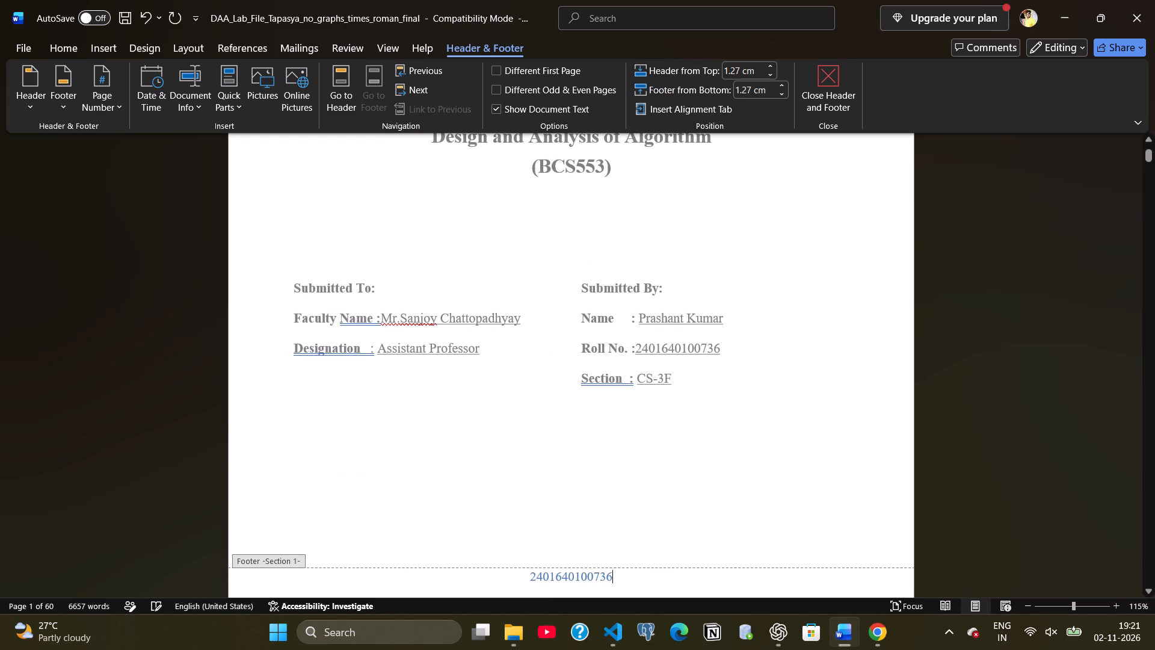
{"action": "key", "text": "Left"}
{"action": "key", "text": "Left"}
{"action": "key", "text": "Left"}
{"action": "key", "text": "Left"}
{"action": "key", "text": "Left"}
{"action": "key", "text": "Left"}
{"action": "key", "text": "Left"}
{"action": "key", "text": "Left"}
{"action": "key", "text": "Left"}
{"action": "key", "text": "Left"}
{"action": "key", "text": "Left"}
{"action": "key", "text": "Left"}
{"action": "key", "text": "Left"}
{"action": "key", "text": "Return"}
{"action": "triple_click", "coordinate": [730, 439]}
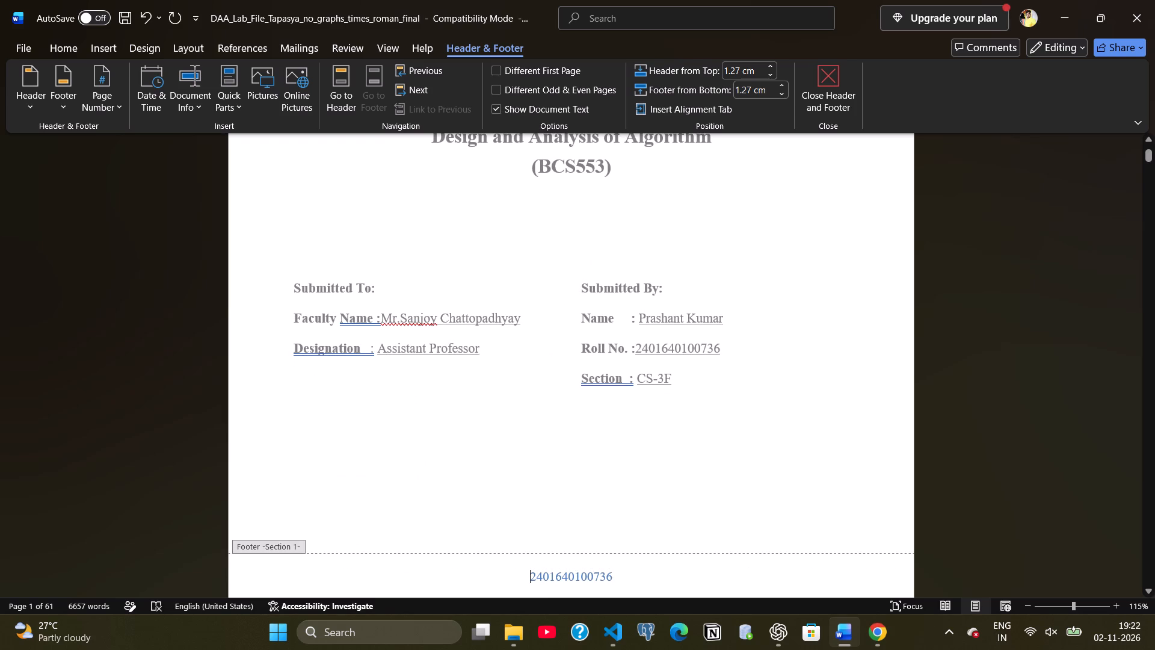
{"action": "scroll", "coordinate": [730, 439], "scroll_direction": "down", "scroll_amount": 2}
{"action": "left_click", "coordinate": [695, 307]}
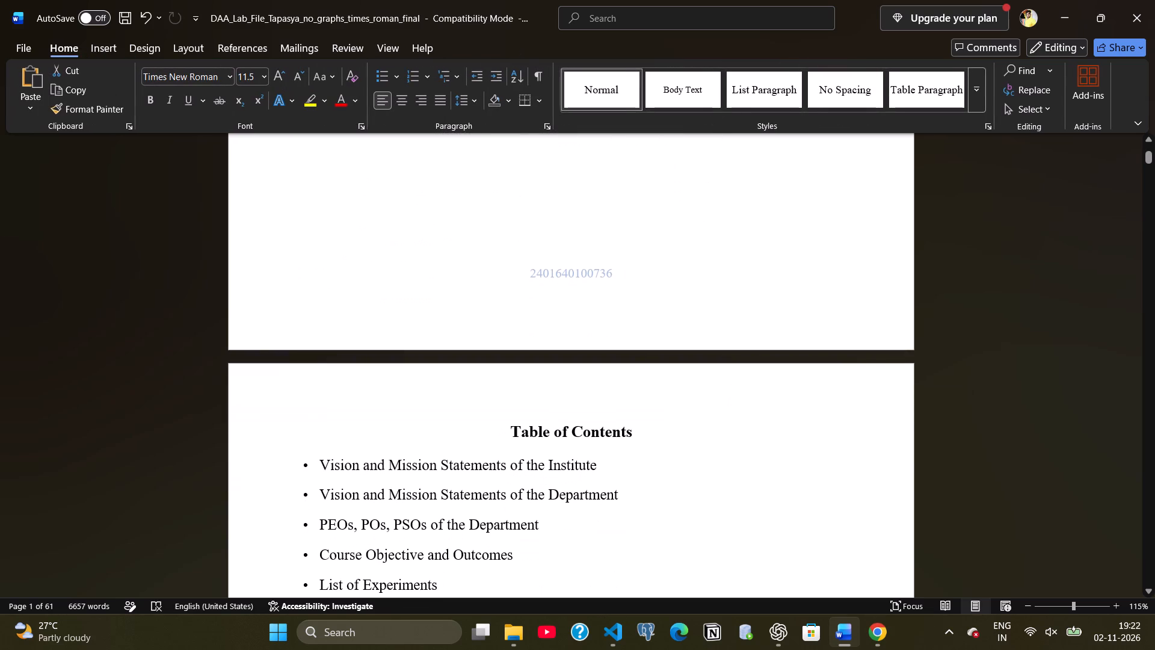
Reopen the Section 2 footer and delete the empty line below the roll number.
{"action": "scroll", "coordinate": [695, 307], "scroll_direction": "down", "scroll_amount": 6}
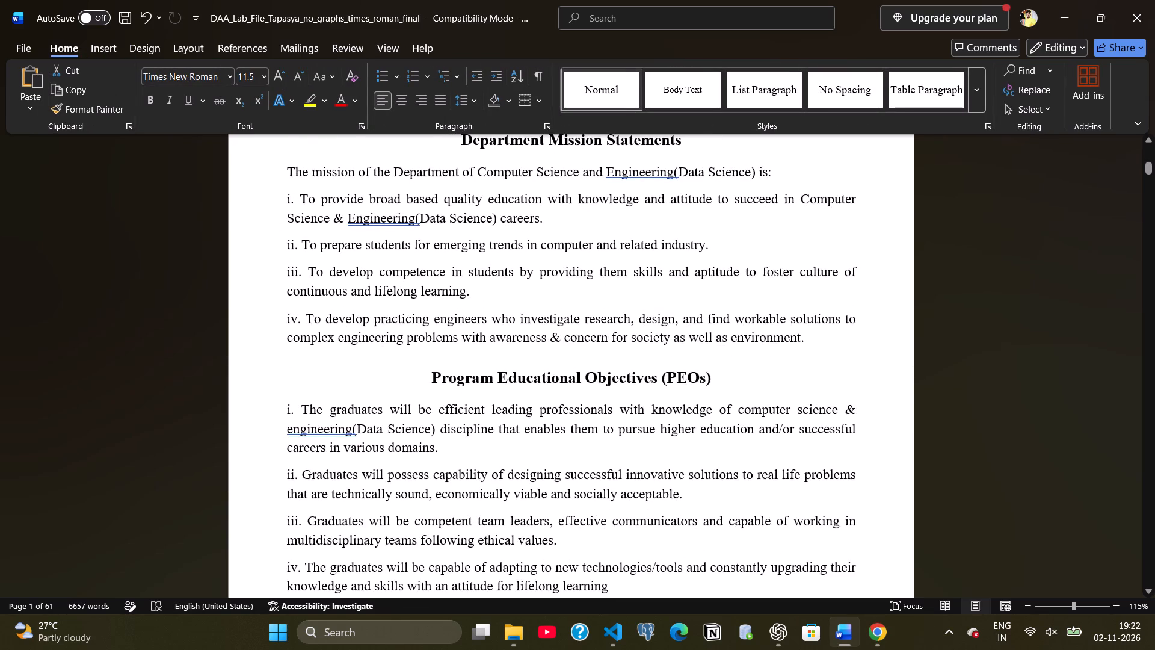
{"action": "scroll", "coordinate": [695, 307], "scroll_direction": "down", "scroll_amount": 6}
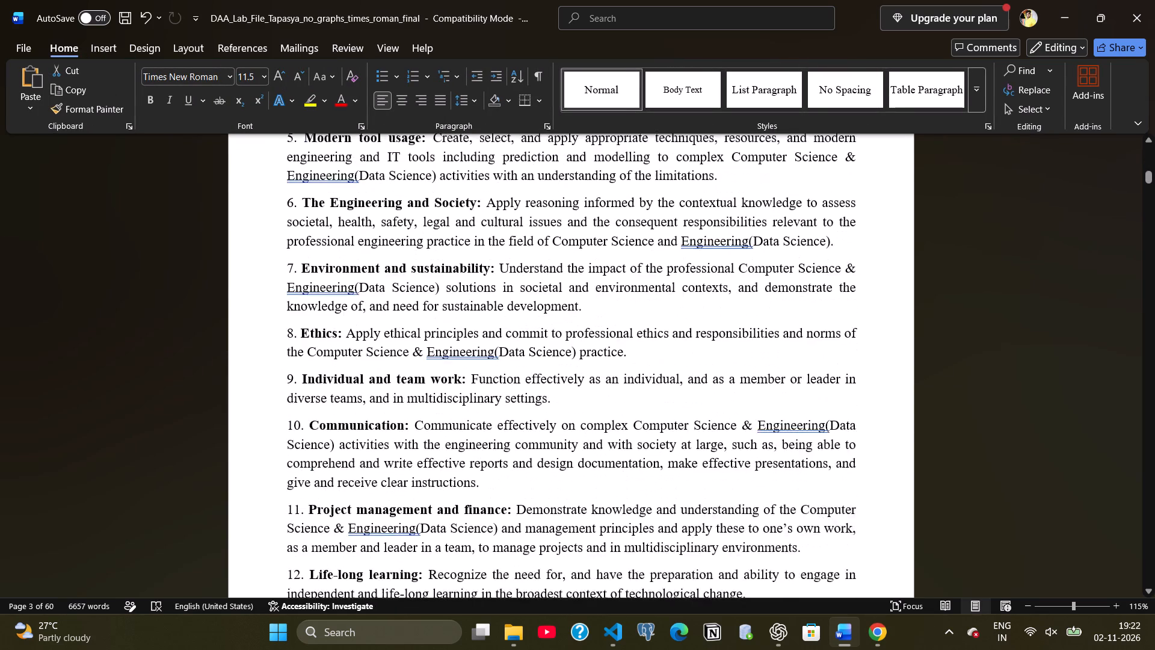
{"action": "scroll", "coordinate": [695, 307], "scroll_direction": "down", "scroll_amount": 1}
{"action": "scroll", "coordinate": [695, 307], "scroll_direction": "up", "scroll_amount": 8}
{"action": "double_click", "coordinate": [626, 337]}
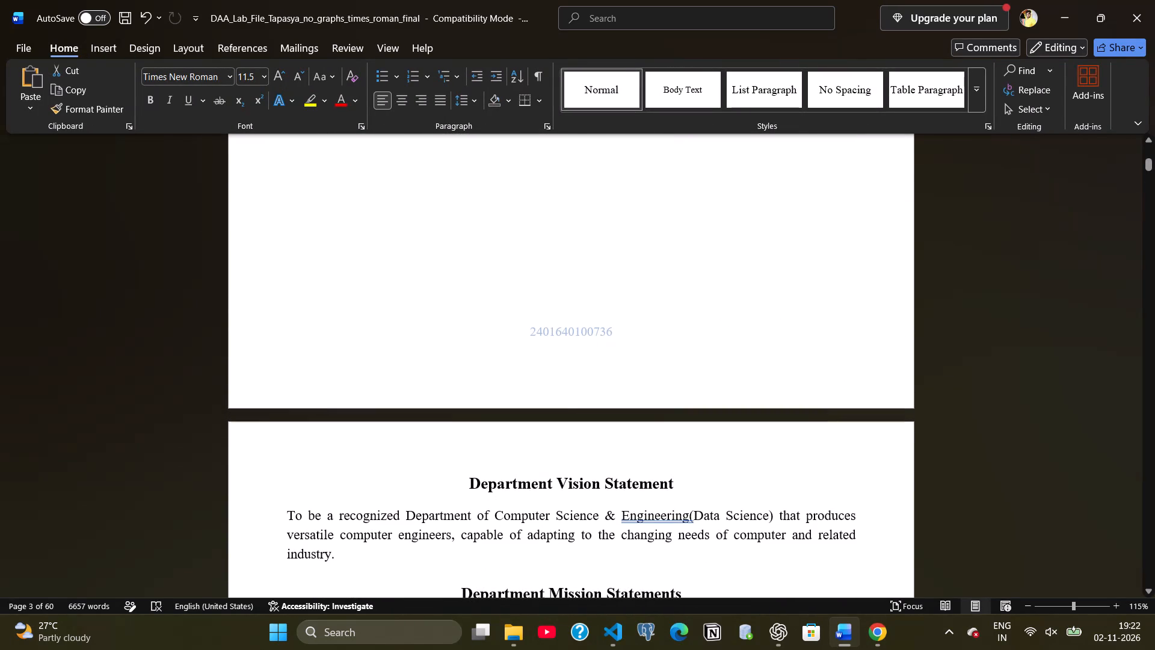
{"action": "double_click", "coordinate": [626, 337]}
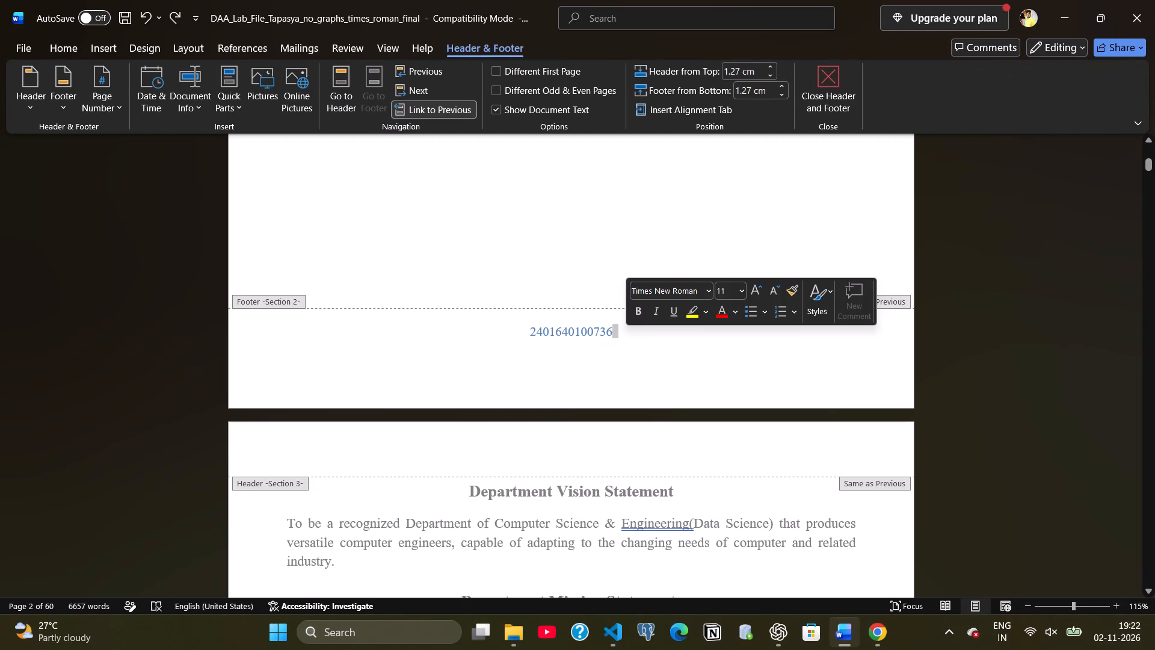
{"action": "key", "text": "BackSpace"}
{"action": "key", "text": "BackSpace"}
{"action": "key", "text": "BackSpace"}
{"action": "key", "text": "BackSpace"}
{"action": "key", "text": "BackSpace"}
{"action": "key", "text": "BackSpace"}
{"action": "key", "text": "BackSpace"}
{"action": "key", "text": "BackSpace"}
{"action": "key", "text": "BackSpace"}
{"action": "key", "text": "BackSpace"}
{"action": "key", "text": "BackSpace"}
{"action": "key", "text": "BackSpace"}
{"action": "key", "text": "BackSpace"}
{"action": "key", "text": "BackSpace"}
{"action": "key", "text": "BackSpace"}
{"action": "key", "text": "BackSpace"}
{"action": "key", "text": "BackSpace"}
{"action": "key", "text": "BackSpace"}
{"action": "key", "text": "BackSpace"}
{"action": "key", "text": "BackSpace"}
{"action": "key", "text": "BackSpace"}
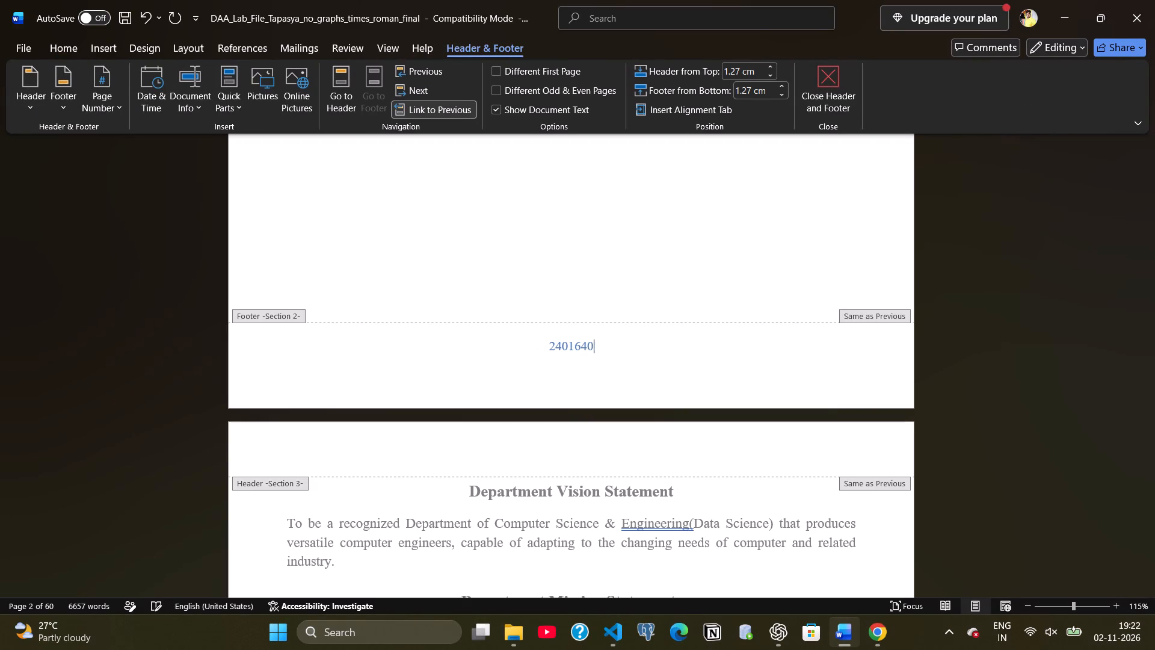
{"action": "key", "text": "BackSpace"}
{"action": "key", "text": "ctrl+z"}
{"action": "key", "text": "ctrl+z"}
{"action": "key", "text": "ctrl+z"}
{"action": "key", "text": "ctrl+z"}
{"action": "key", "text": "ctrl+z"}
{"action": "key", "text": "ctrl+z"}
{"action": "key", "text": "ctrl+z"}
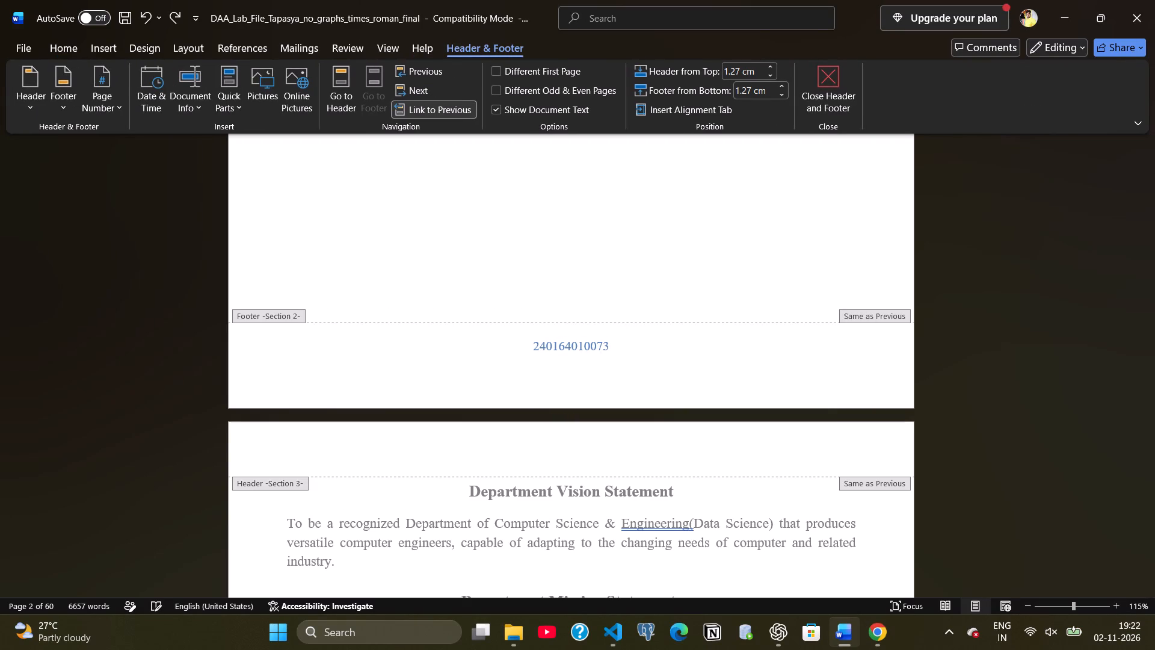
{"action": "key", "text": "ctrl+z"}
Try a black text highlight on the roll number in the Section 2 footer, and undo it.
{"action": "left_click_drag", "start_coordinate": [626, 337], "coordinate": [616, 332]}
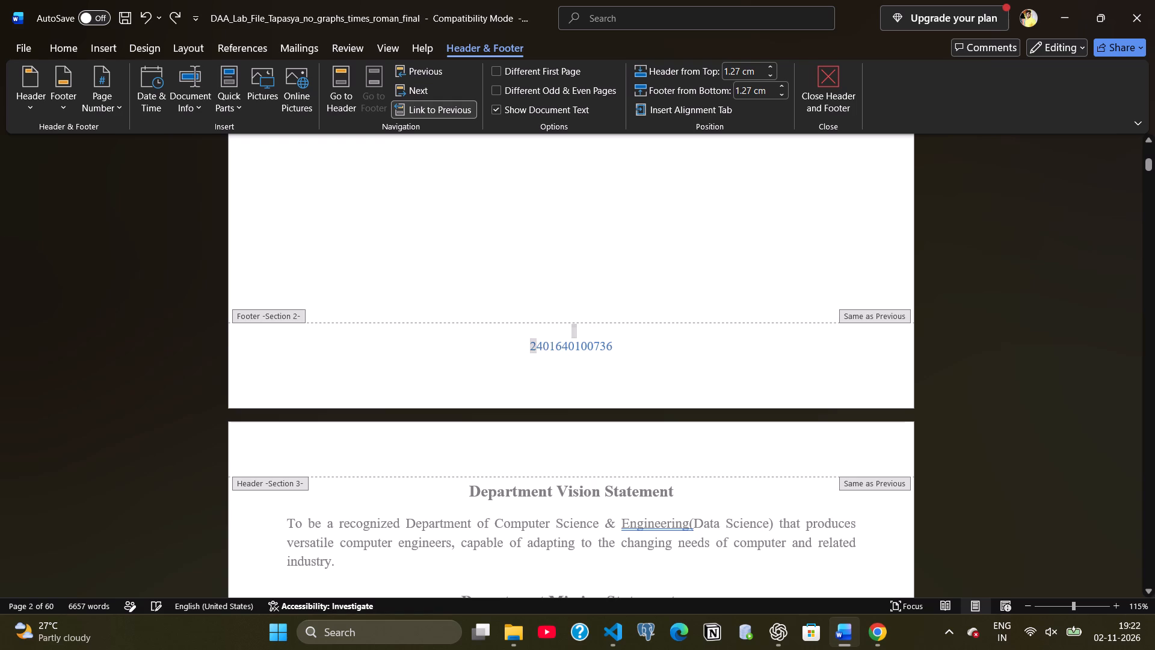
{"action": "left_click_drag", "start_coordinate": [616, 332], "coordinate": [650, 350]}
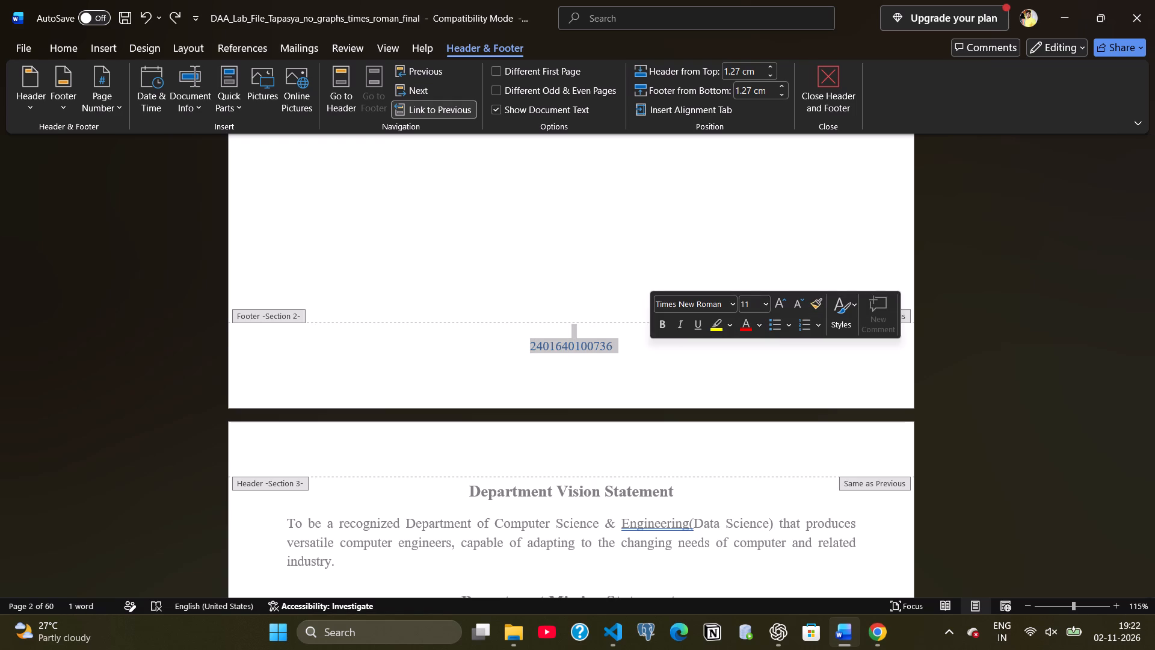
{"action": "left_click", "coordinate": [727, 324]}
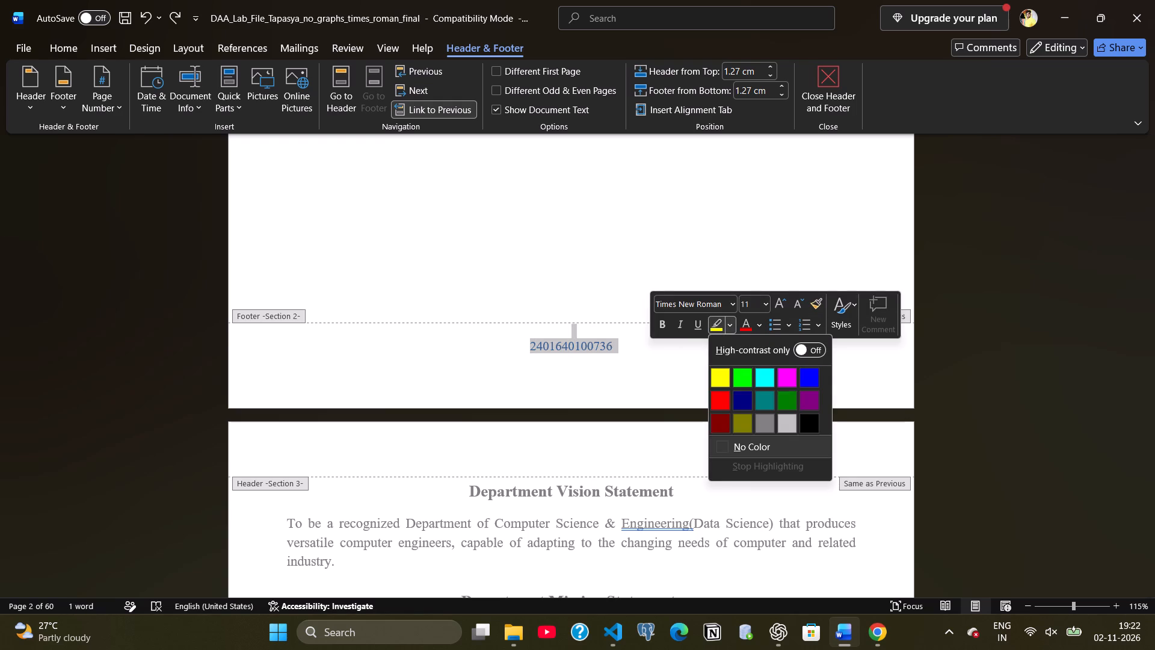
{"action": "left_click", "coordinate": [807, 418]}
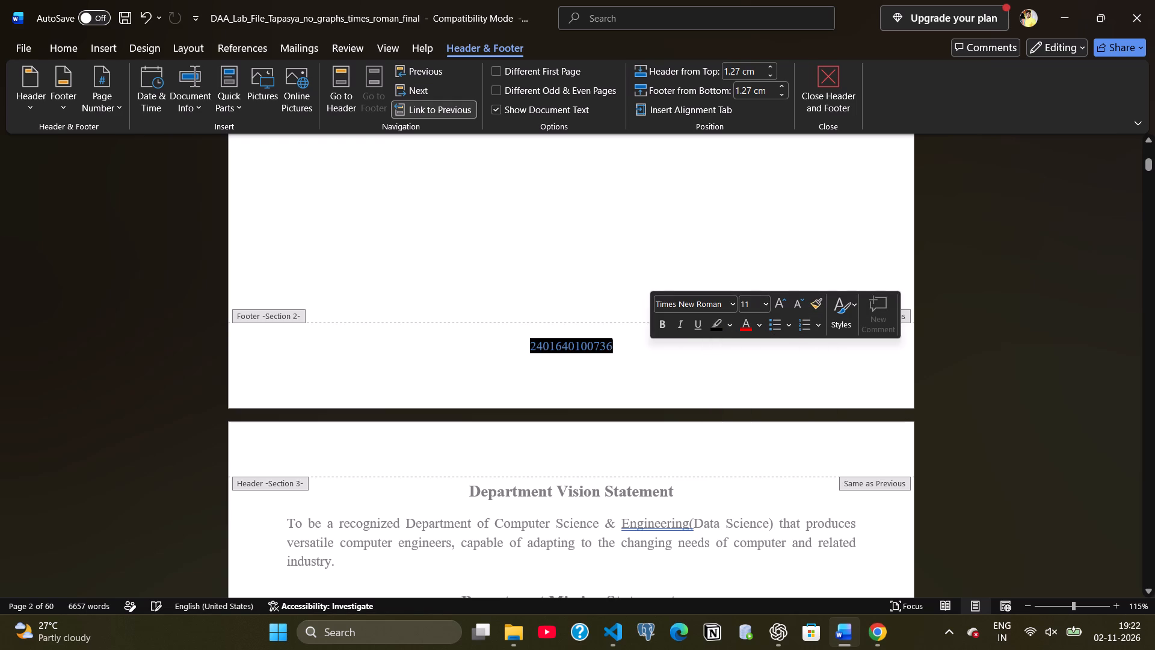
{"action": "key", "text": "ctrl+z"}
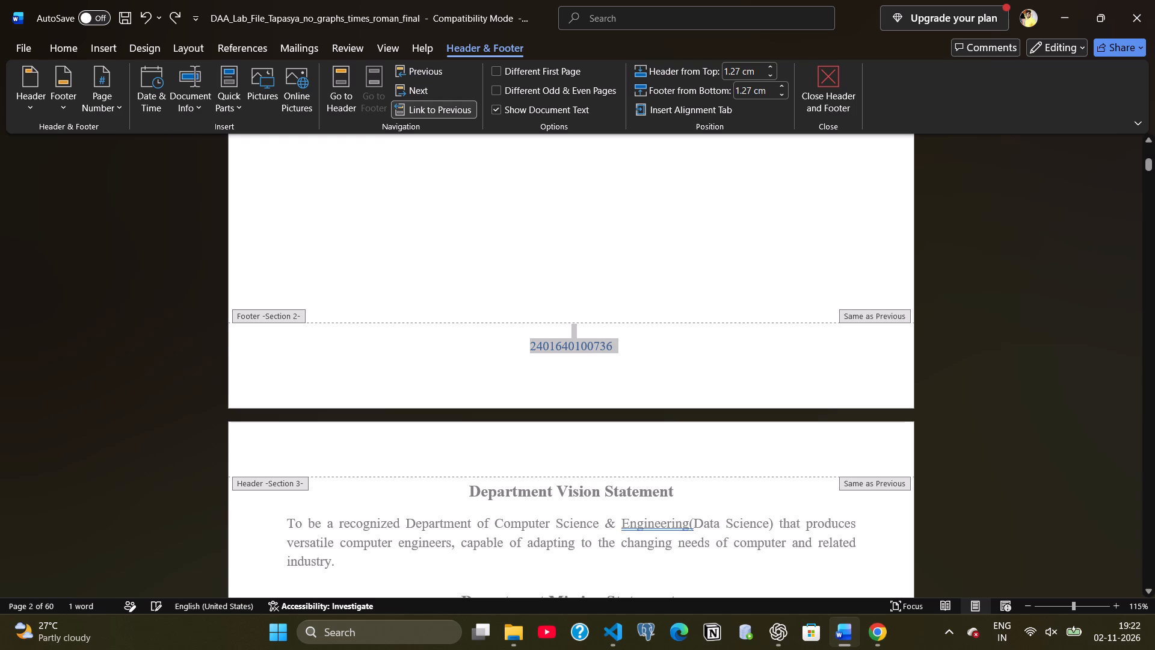
Delete the roll number and the empty line above it from the Section 2 footer, leaving the footer empty.
{"action": "left_click_drag", "start_coordinate": [630, 348], "coordinate": [544, 347]}
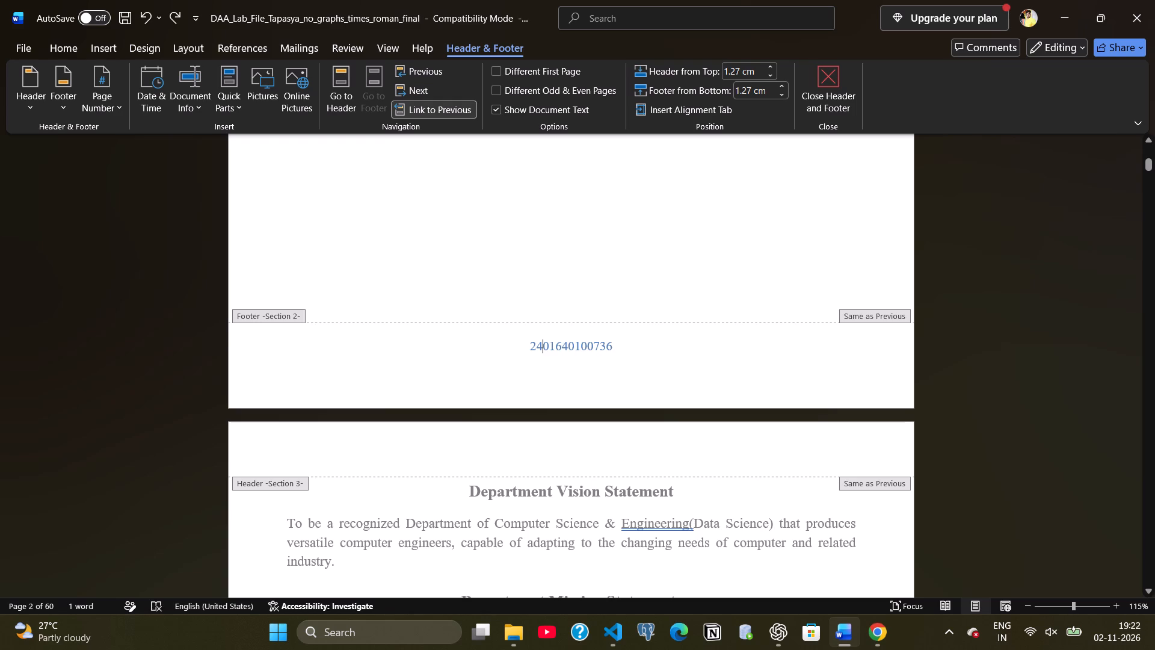
{"action": "key", "text": "Right"}
{"action": "key", "text": "Right"}
{"action": "key", "text": "Right"}
{"action": "key", "text": "Right"}
{"action": "key", "text": "Right"}
{"action": "key", "text": "Right"}
{"action": "key", "text": "Right"}
{"action": "key", "text": "Right"}
{"action": "key", "text": "Right"}
{"action": "key", "text": "Right"}
{"action": "key", "text": "Right"}
{"action": "key", "text": "Right"}
{"action": "key", "text": "Right"}
{"action": "key", "text": "Left"}
{"action": "key", "text": "BackSpace"}
{"action": "key", "text": "BackSpace"}
{"action": "key", "text": "BackSpace"}
{"action": "key", "text": "BackSpace"}
{"action": "key", "text": "BackSpace"}
{"action": "key", "text": "BackSpace"}
{"action": "key", "text": "BackSpace"}
{"action": "key", "text": "BackSpace"}
{"action": "key", "text": "BackSpace"}
{"action": "key", "text": "BackSpace"}
{"action": "key", "text": "BackSpace"}
{"action": "key", "text": "BackSpace"}
{"action": "key", "text": "BackSpace"}
{"action": "key", "text": "BackSpace"}
{"action": "key", "text": "BackSpace"}
{"action": "key", "text": "BackSpace"}
{"action": "key", "text": "BackSpace"}
{"action": "key", "text": "BackSpace"}
{"action": "key", "text": "BackSpace"}
{"action": "key", "text": "BackSpace"}
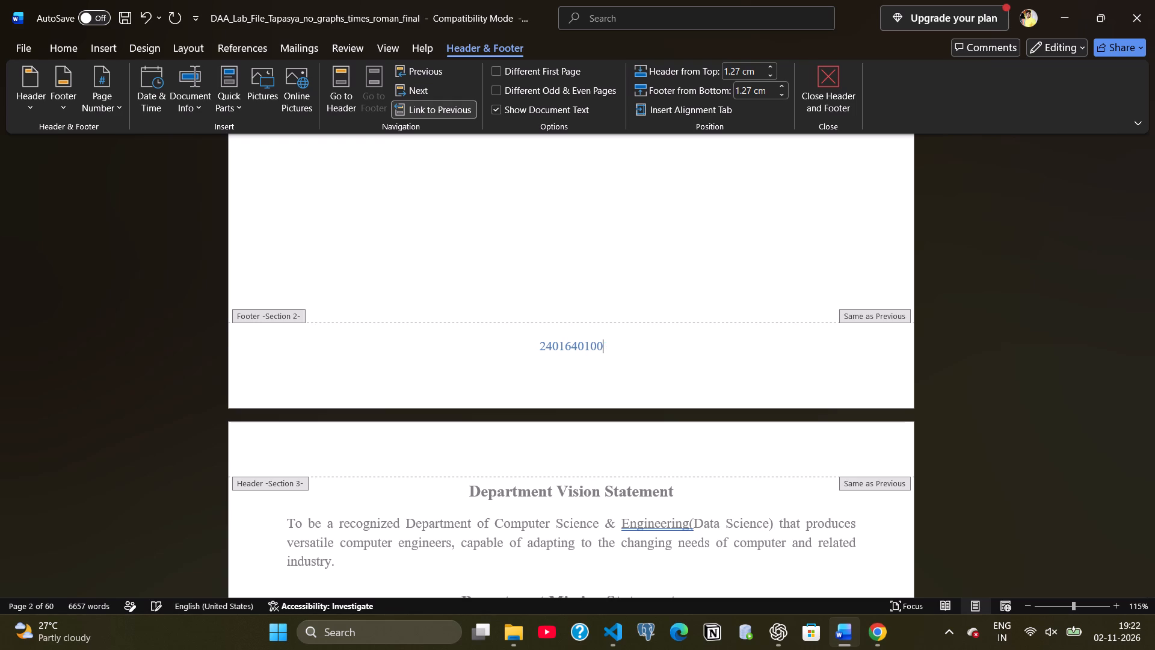
{"action": "key", "text": "BackSpace"}
{"action": "key", "text": "BackSpace"}
{"action": "key", "text": "BackSpace"}
{"action": "key", "text": "BackSpace"}
{"action": "key", "text": "BackSpace"}
{"action": "key", "text": "BackSpace"}
{"action": "key", "text": "BackSpace"}
{"action": "key", "text": "BackSpace"}
{"action": "key", "text": "BackSpace"}
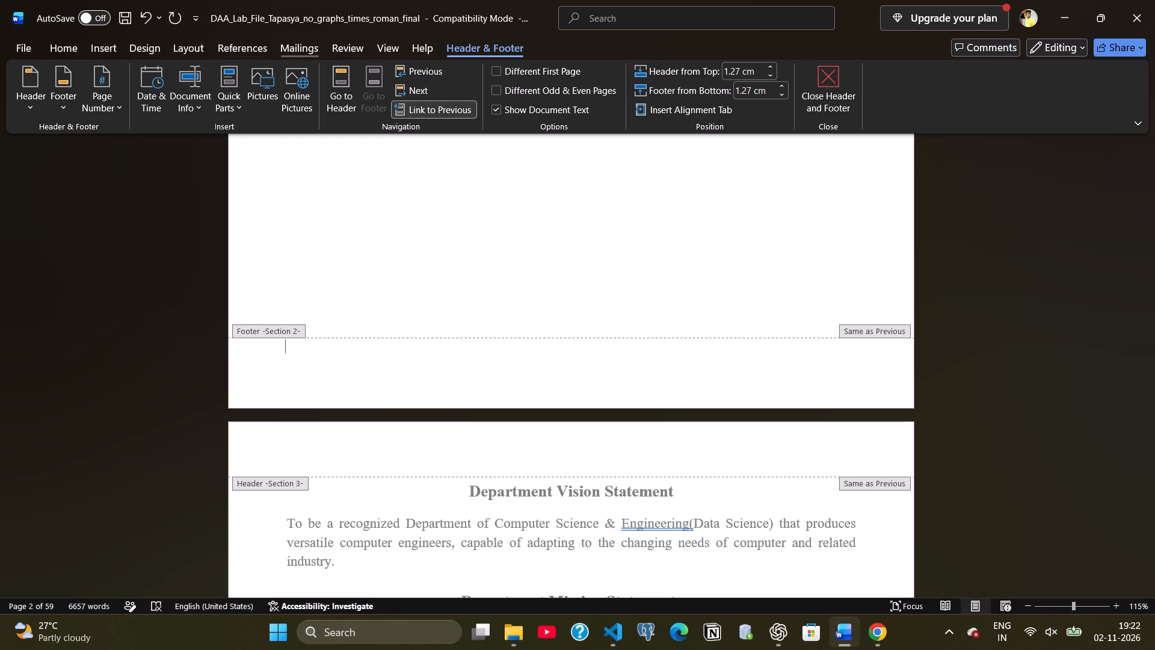
Browse the built-in footer designs and insert the Banded footer with its centered page number in the Section 2 footer.
{"action": "left_click", "coordinate": [93, 49]}
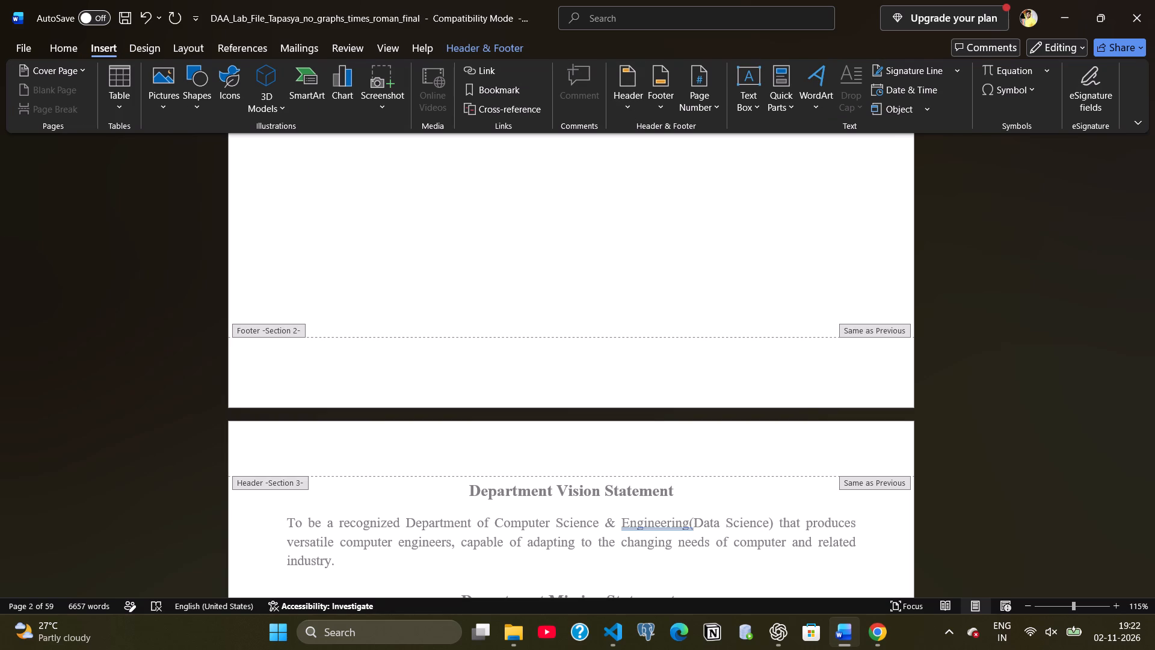
{"action": "left_click", "coordinate": [672, 99]}
{"action": "scroll", "coordinate": [756, 328], "scroll_direction": "down", "scroll_amount": 1}
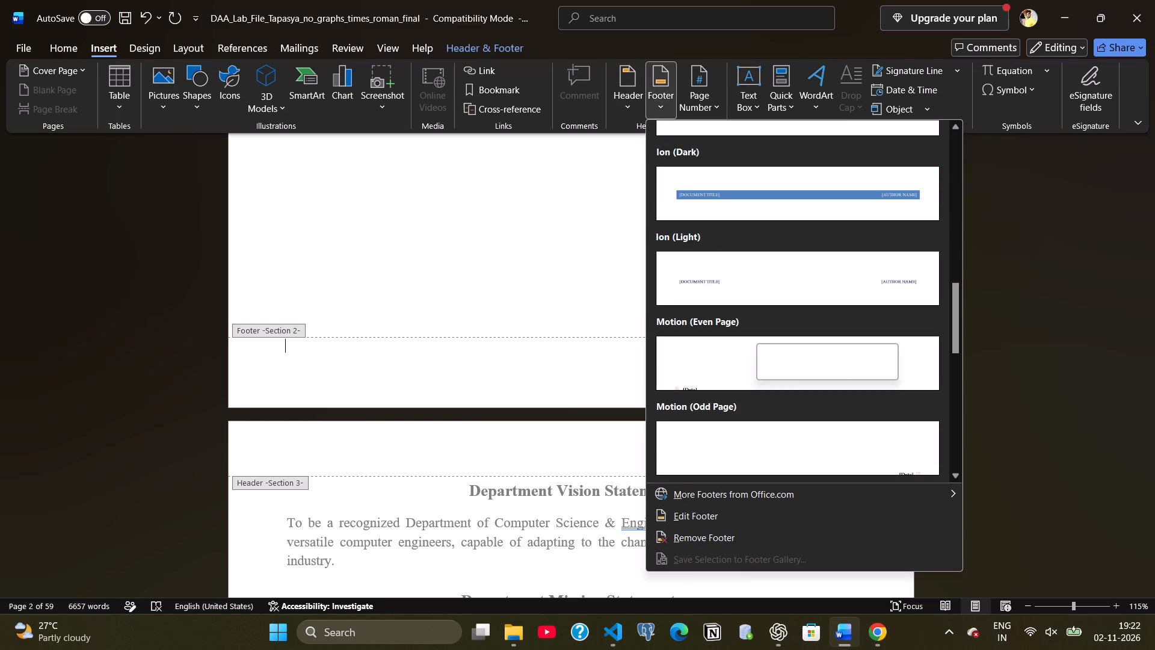
{"action": "scroll", "coordinate": [756, 328], "scroll_direction": "up", "scroll_amount": 1}
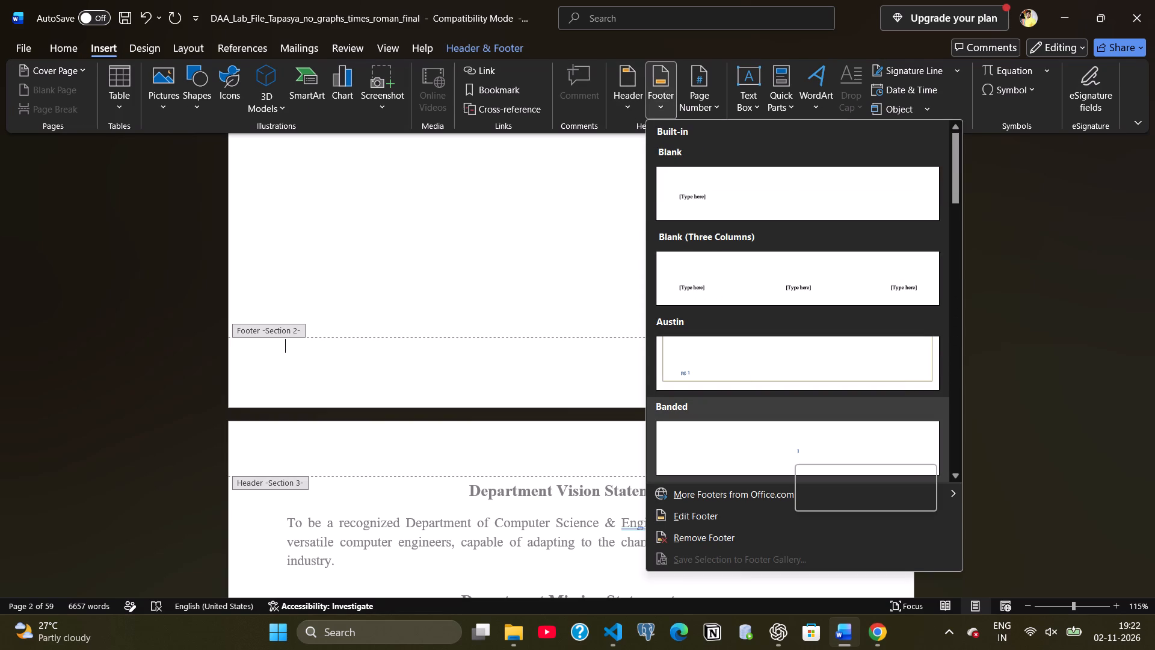
{"action": "scroll", "coordinate": [795, 449], "scroll_direction": "down", "scroll_amount": 1}
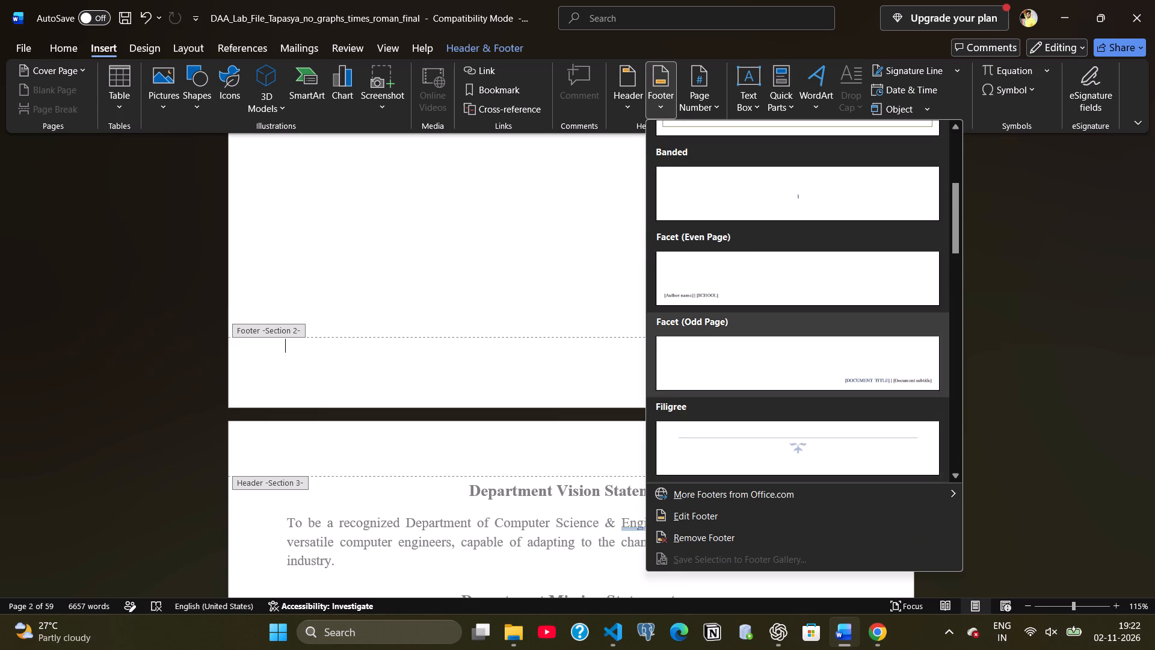
{"action": "scroll", "coordinate": [802, 376], "scroll_direction": "down", "scroll_amount": 3}
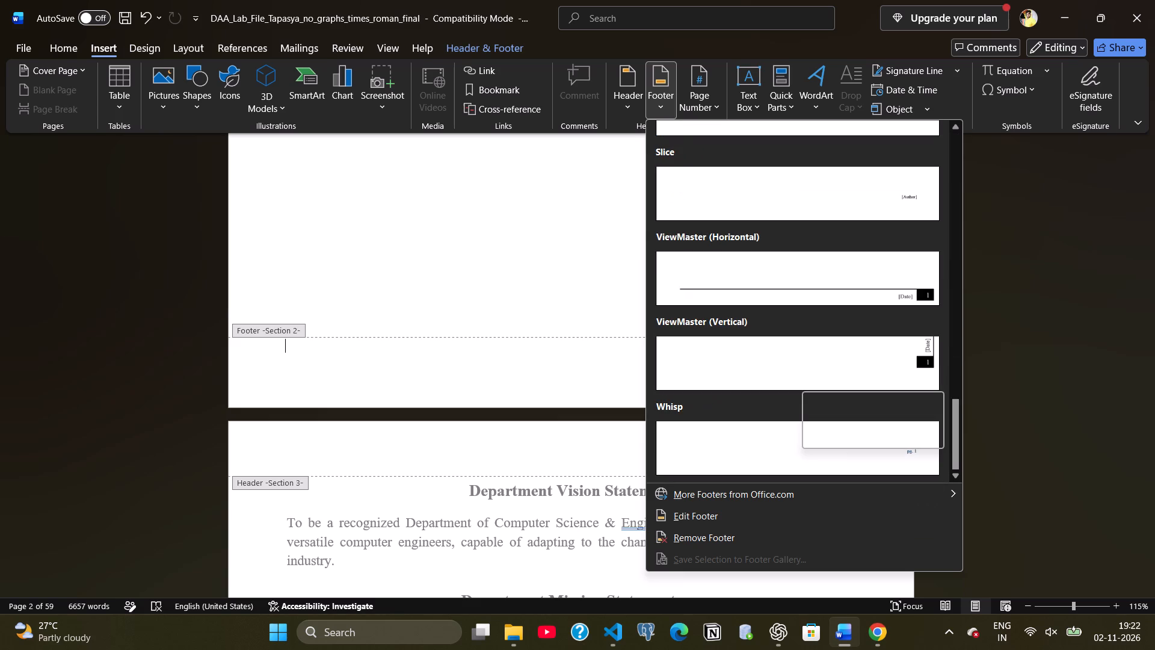
{"action": "scroll", "coordinate": [802, 376], "scroll_direction": "down", "scroll_amount": 4}
{"action": "scroll", "coordinate": [802, 376], "scroll_direction": "up", "scroll_amount": 5}
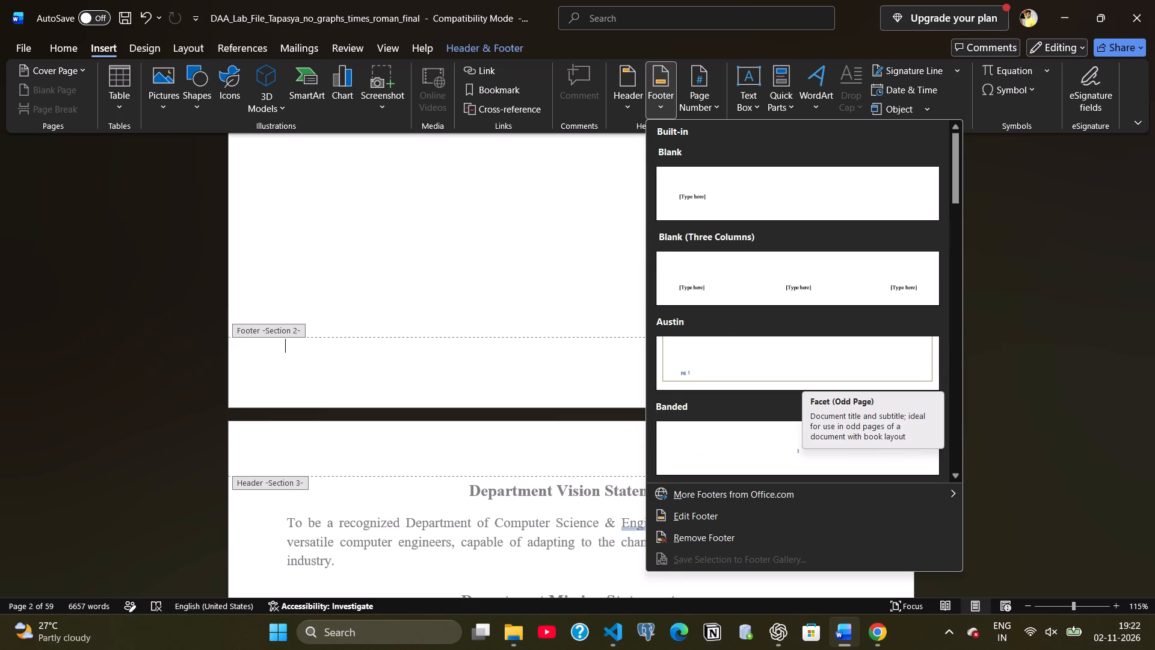
{"action": "left_click", "coordinate": [962, 334]}
{"action": "scroll", "coordinate": [840, 372], "scroll_direction": "down", "scroll_amount": 1}
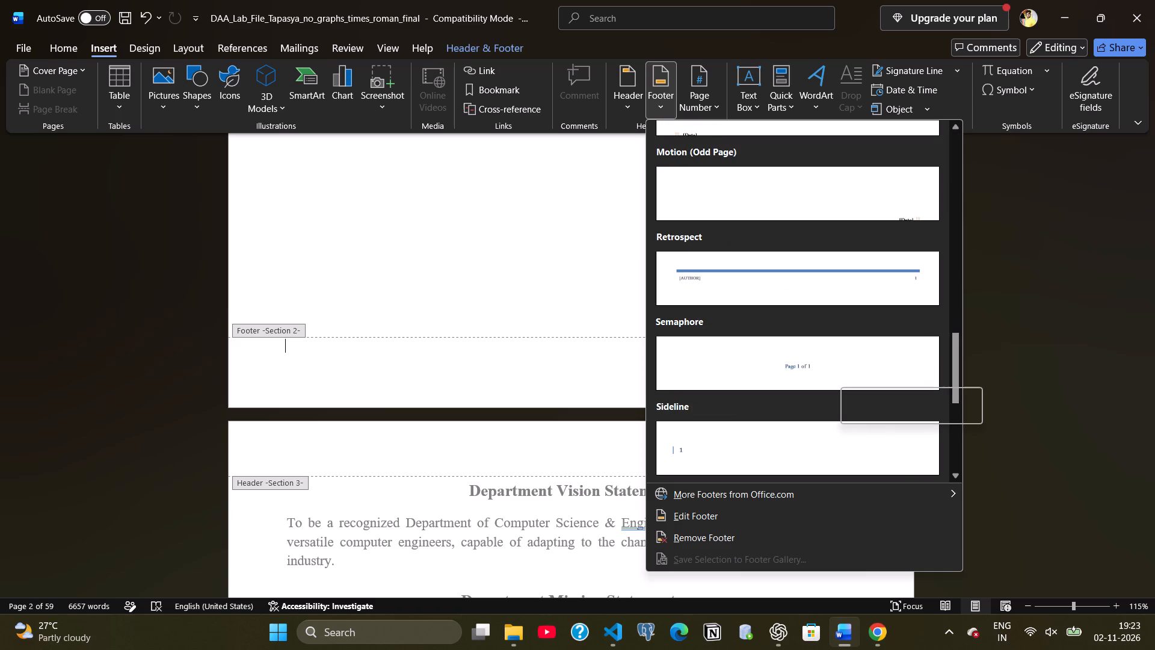
{"action": "scroll", "coordinate": [840, 372], "scroll_direction": "down", "scroll_amount": 1}
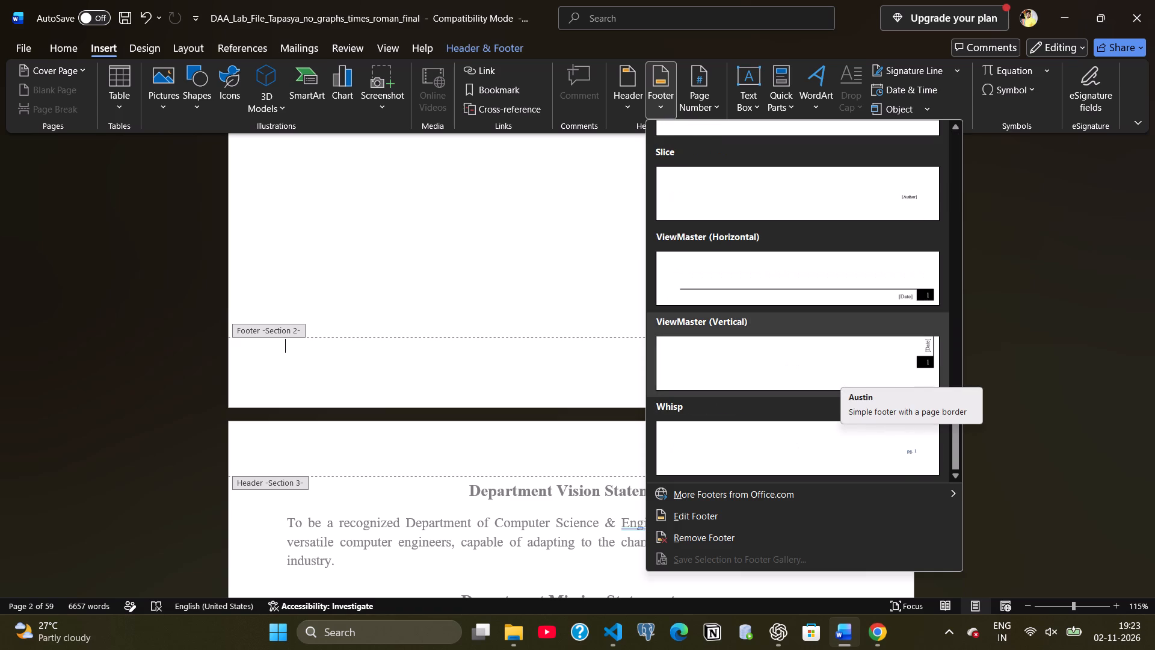
{"action": "scroll", "coordinate": [774, 380], "scroll_direction": "down", "scroll_amount": 2}
{"action": "scroll", "coordinate": [774, 380], "scroll_direction": "up", "scroll_amount": 6}
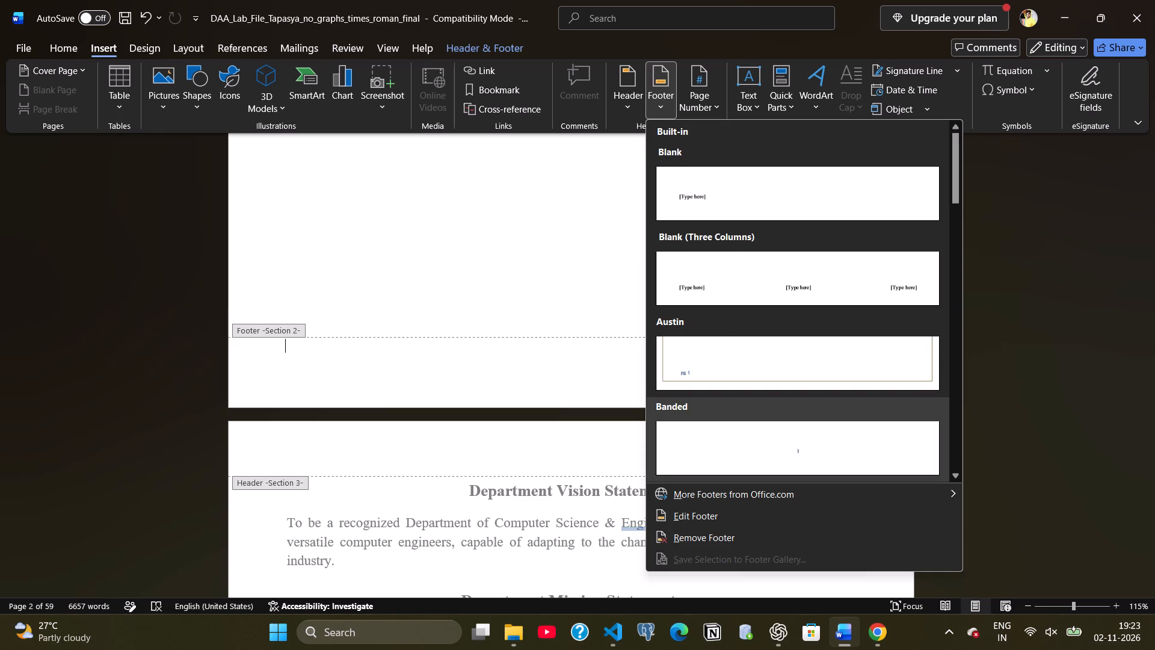
{"action": "scroll", "coordinate": [810, 406], "scroll_direction": "down", "scroll_amount": 1}
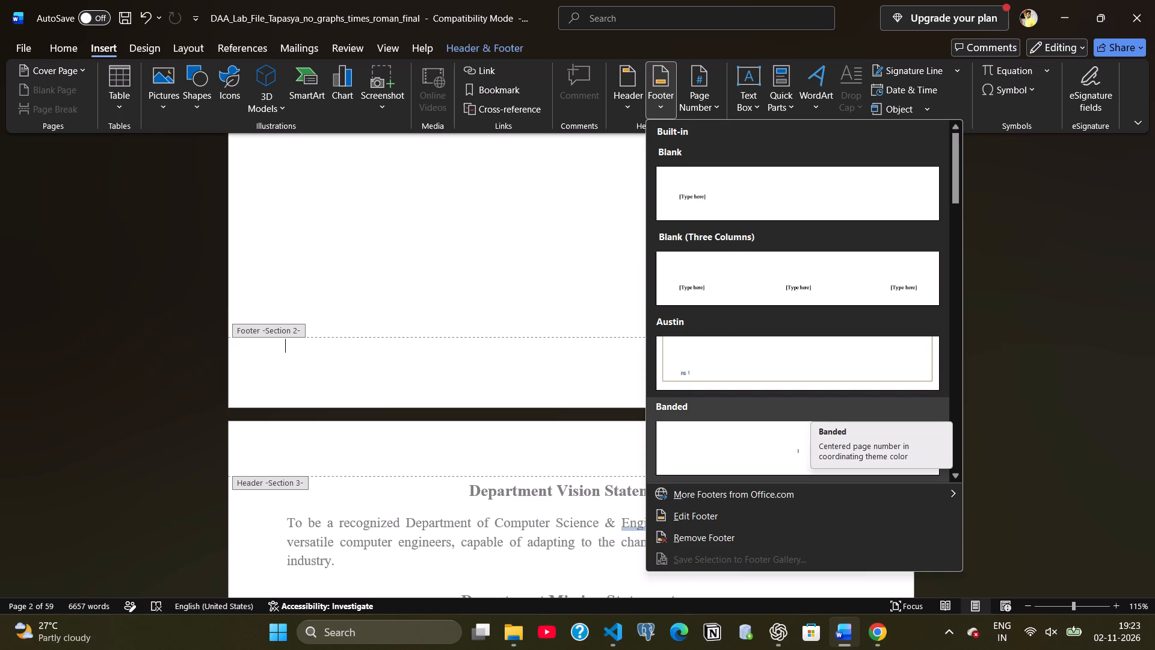
{"action": "left_click", "coordinate": [780, 442]}
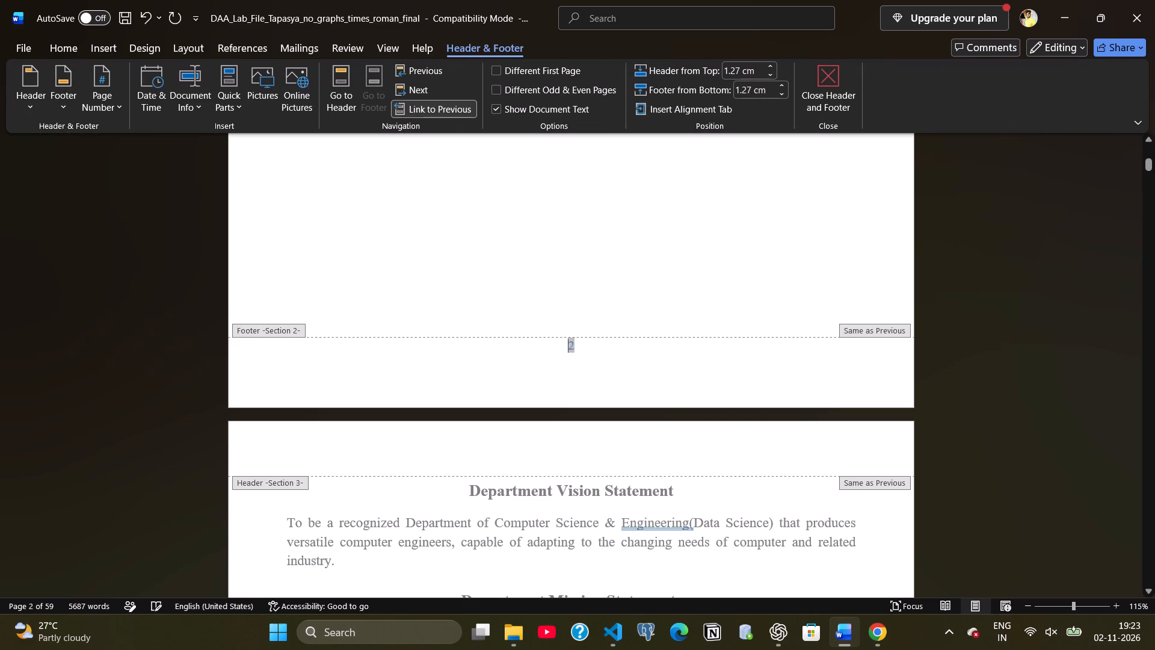
{"action": "key", "text": "Right"}
Replace the page number in the Section 1 footer with the student's roll number and return to the document body.
{"action": "scroll", "coordinate": [553, 374], "scroll_direction": "up", "scroll_amount": 2}
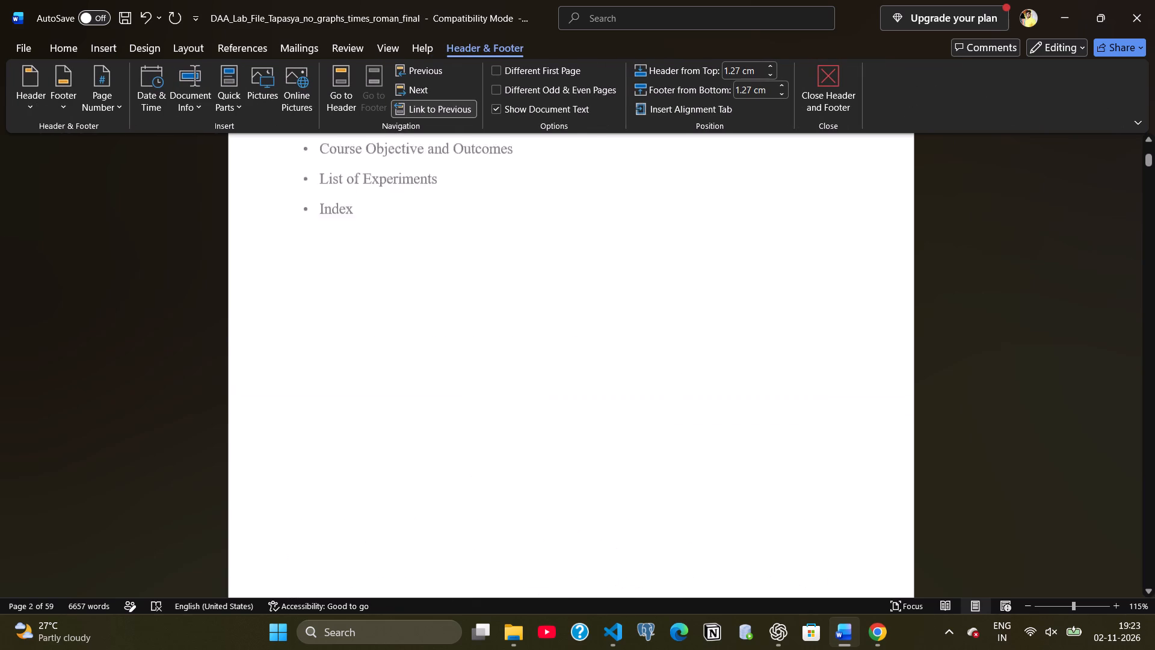
{"action": "scroll", "coordinate": [553, 374], "scroll_direction": "up", "scroll_amount": 8}
{"action": "scroll", "coordinate": [553, 374], "scroll_direction": "down", "scroll_amount": 4}
{"action": "scroll", "coordinate": [553, 374], "scroll_direction": "up", "scroll_amount": 1}
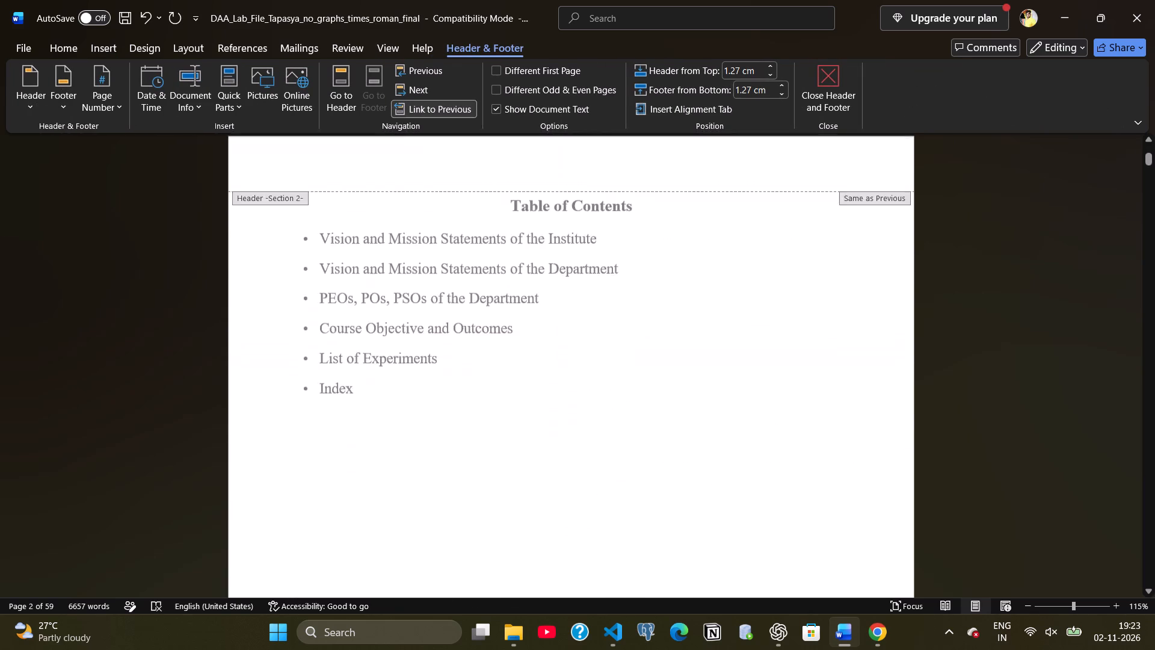
{"action": "scroll", "coordinate": [553, 374], "scroll_direction": "up", "scroll_amount": 1}
{"action": "left_click", "coordinate": [587, 447]}
{"action": "key", "text": "BackSpace"}
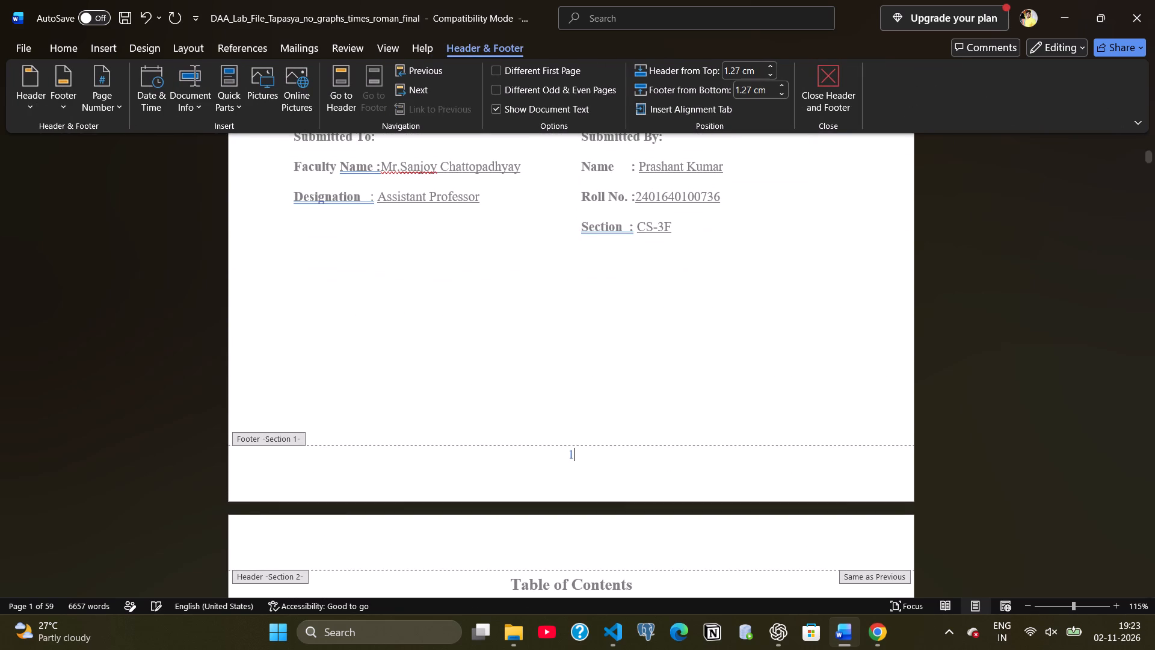
{"action": "key", "text": "BackSpace"}
{"action": "key", "text": "BackSpace"}
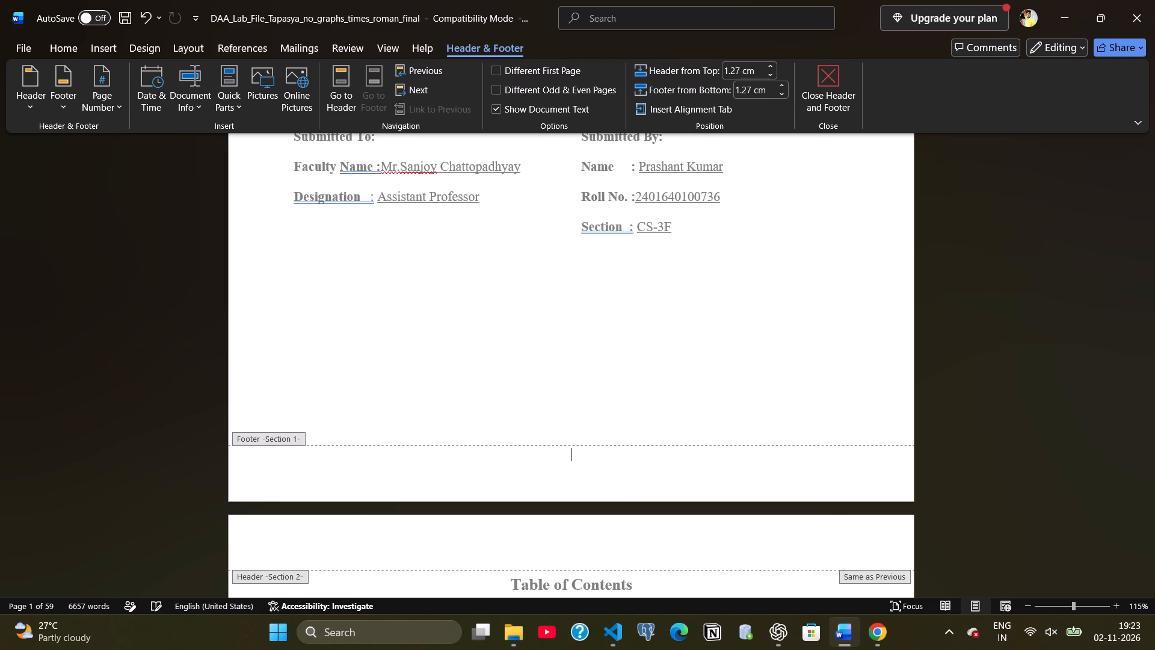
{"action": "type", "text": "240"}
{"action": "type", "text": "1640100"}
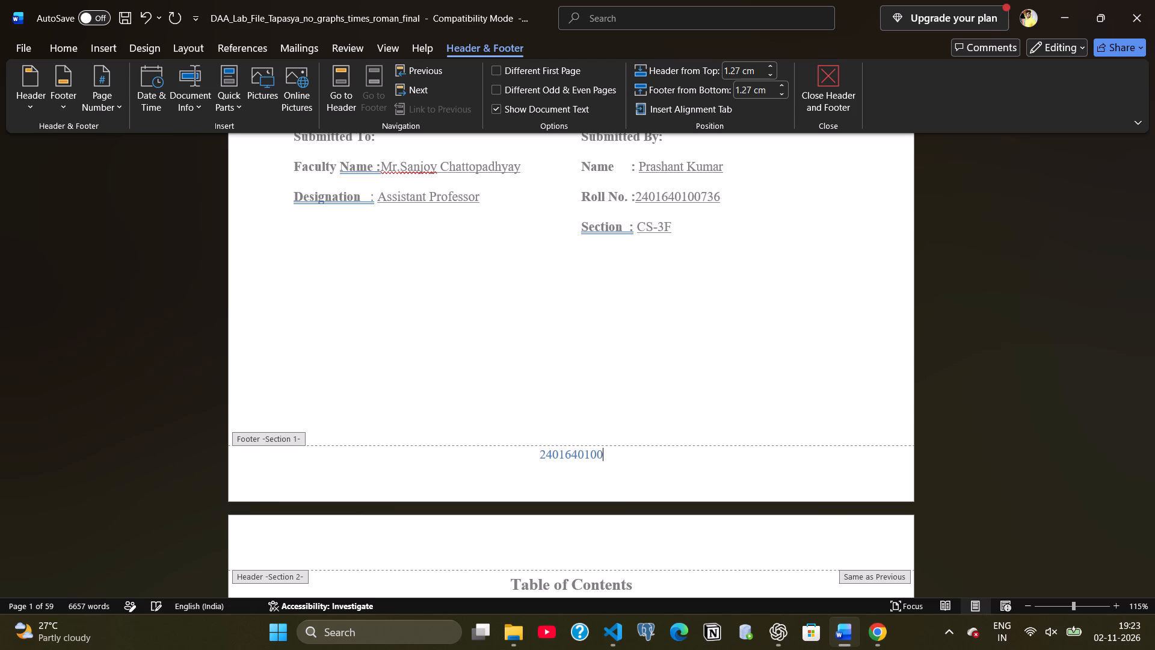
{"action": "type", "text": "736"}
{"action": "double_click", "coordinate": [692, 362]}
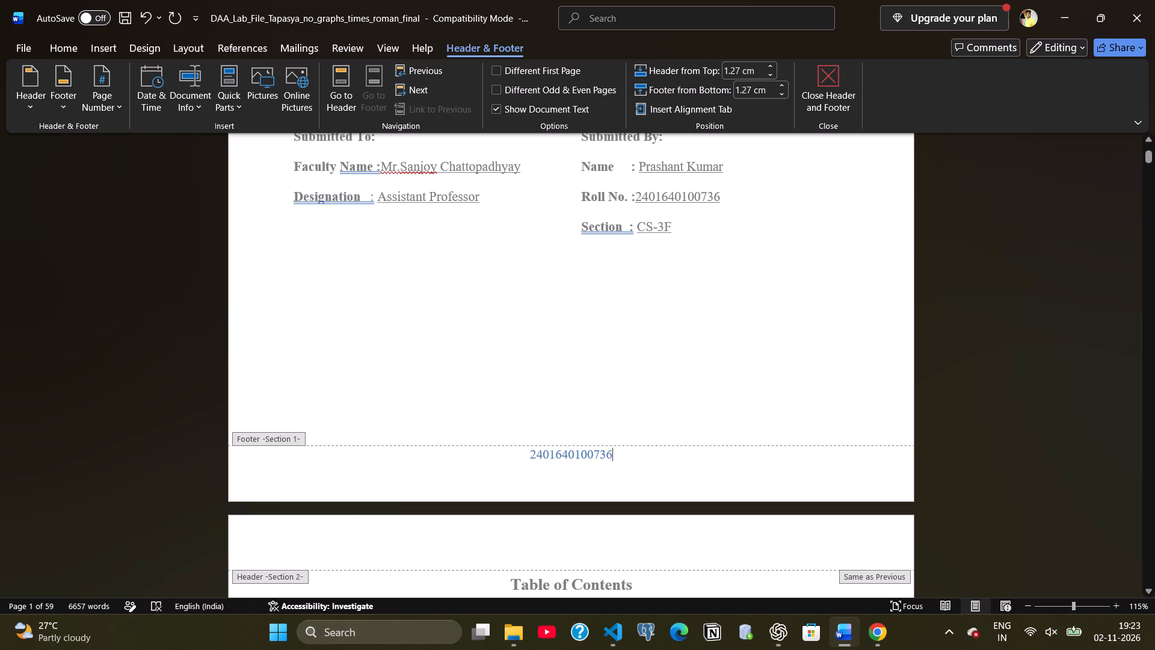
Look through the following pages of the lab file to check the roll number footer and the page layout.
{"action": "scroll", "coordinate": [566, 476], "scroll_direction": "down", "scroll_amount": 1}
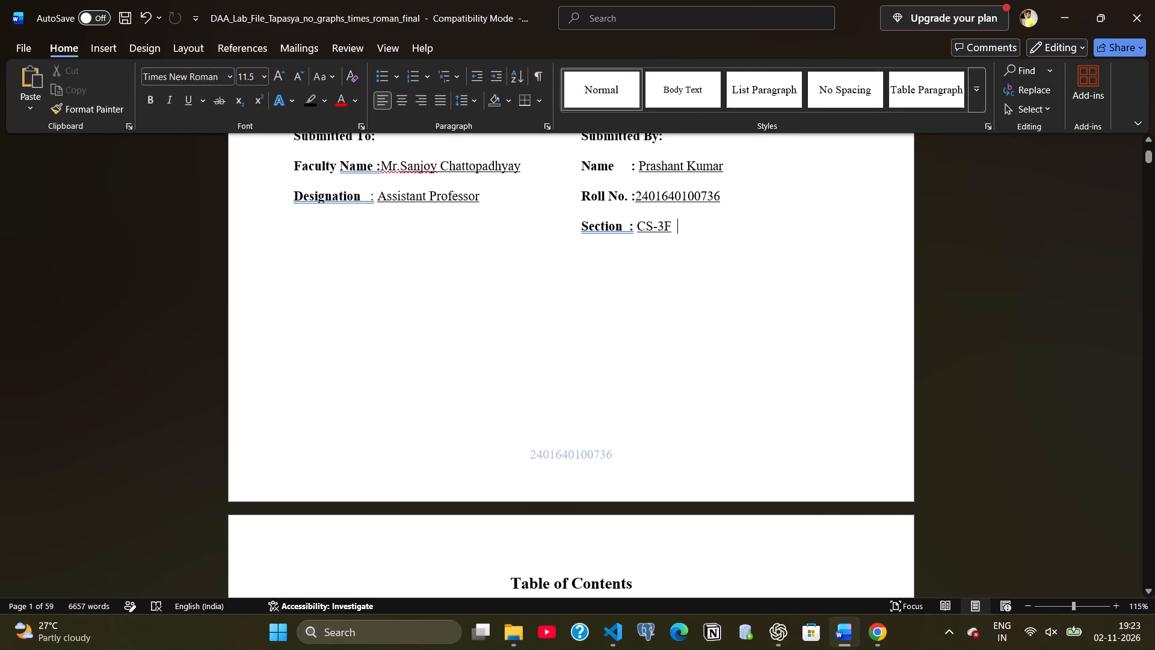
{"action": "scroll", "coordinate": [566, 476], "scroll_direction": "down", "scroll_amount": 6}
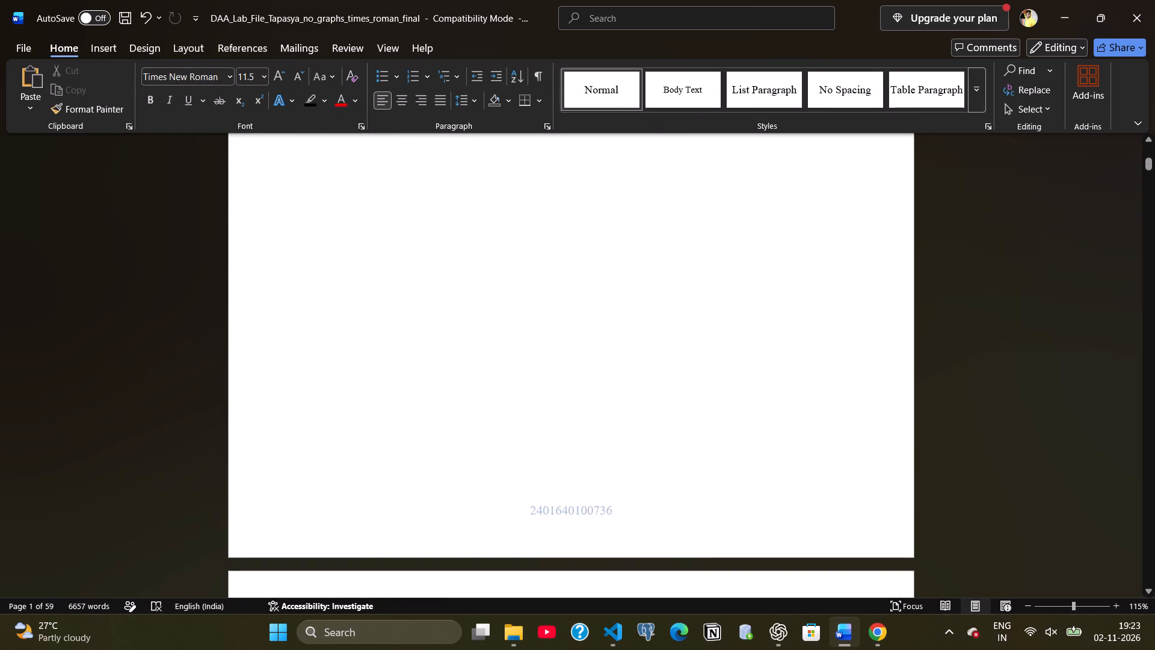
{"action": "scroll", "coordinate": [566, 476], "scroll_direction": "down", "scroll_amount": 4}
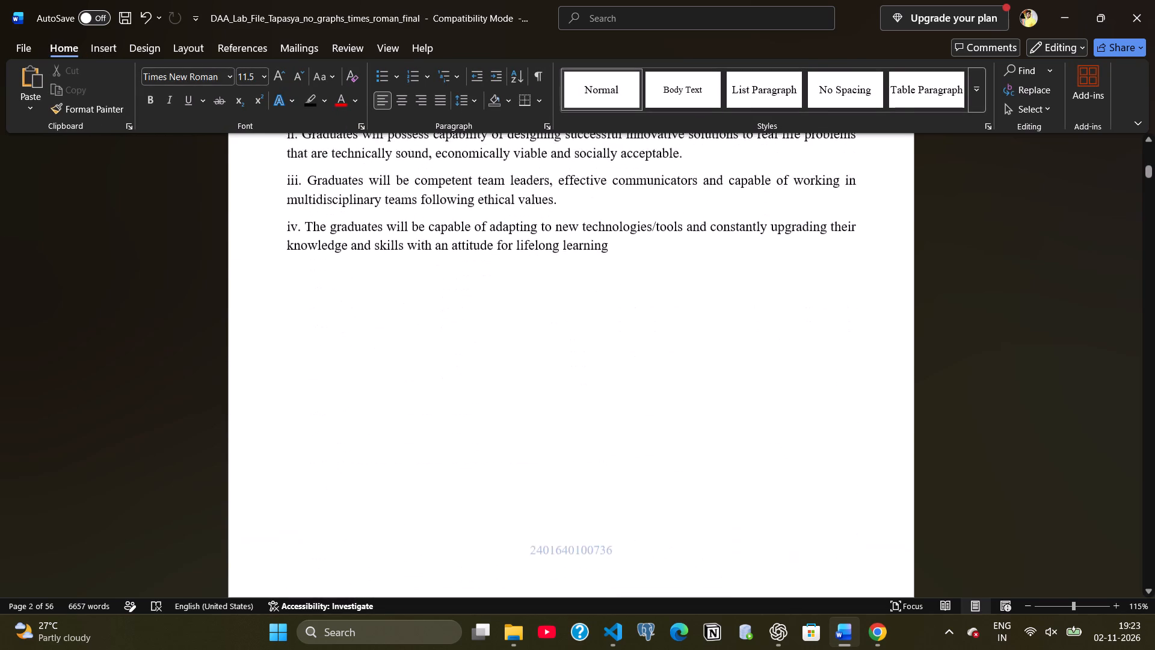
{"action": "scroll", "coordinate": [566, 476], "scroll_direction": "down", "scroll_amount": 2}
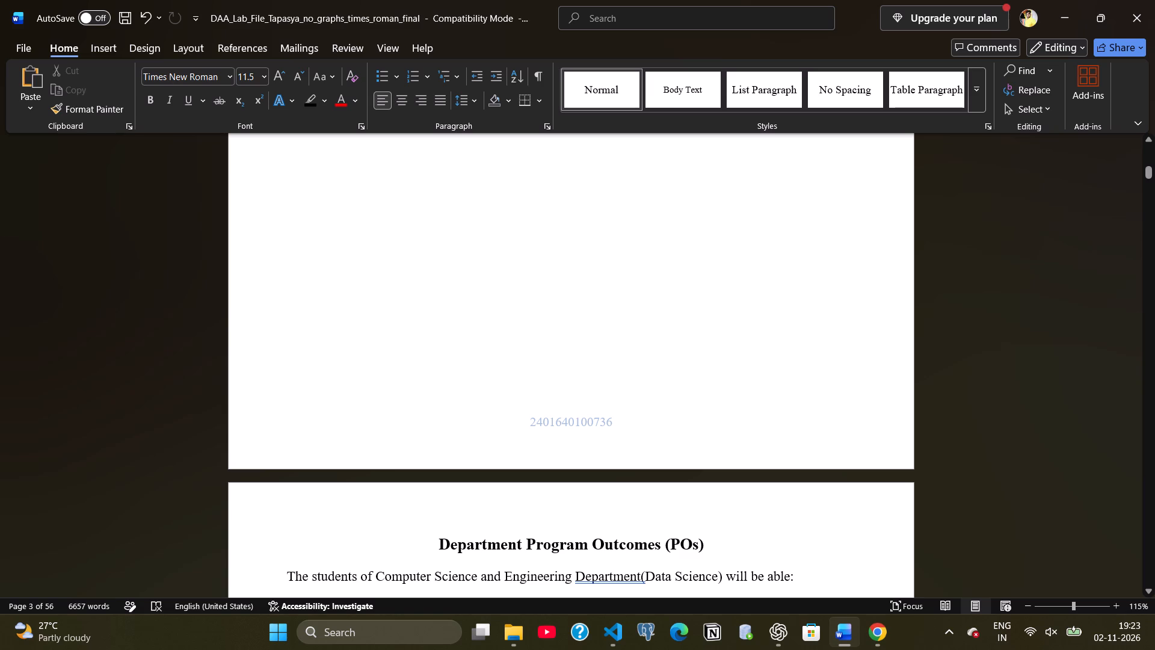
{"action": "scroll", "coordinate": [615, 432], "scroll_direction": "down", "scroll_amount": 7}
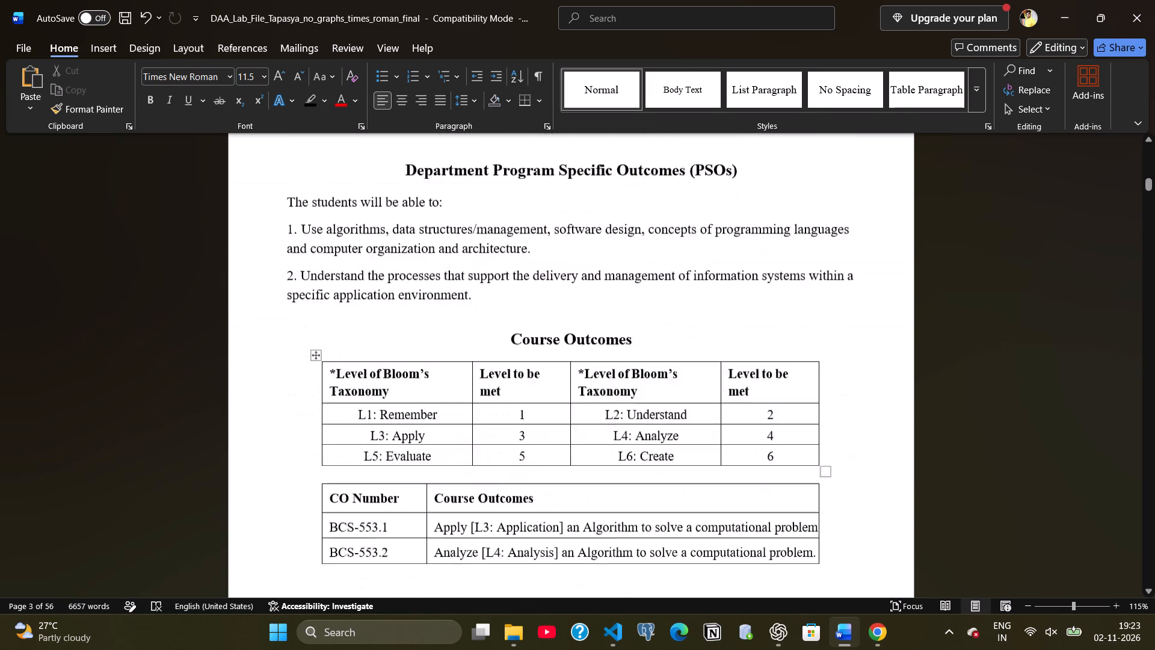
{"action": "scroll", "coordinate": [615, 432], "scroll_direction": "down", "scroll_amount": 6}
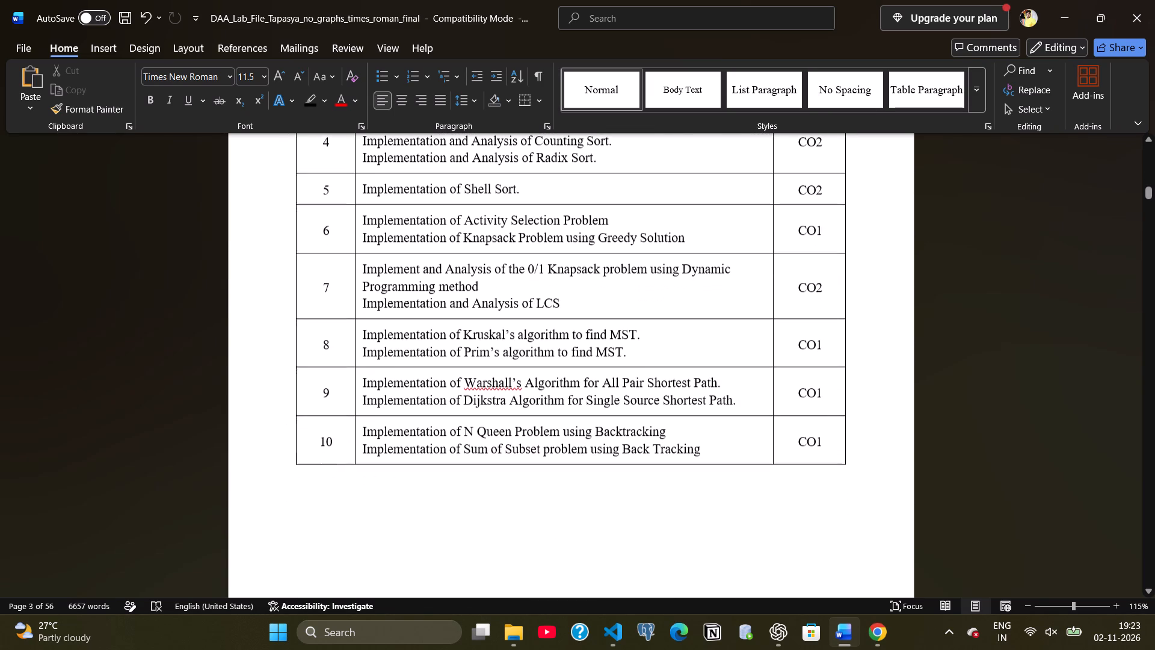
{"action": "scroll", "coordinate": [615, 432], "scroll_direction": "down", "scroll_amount": 2}
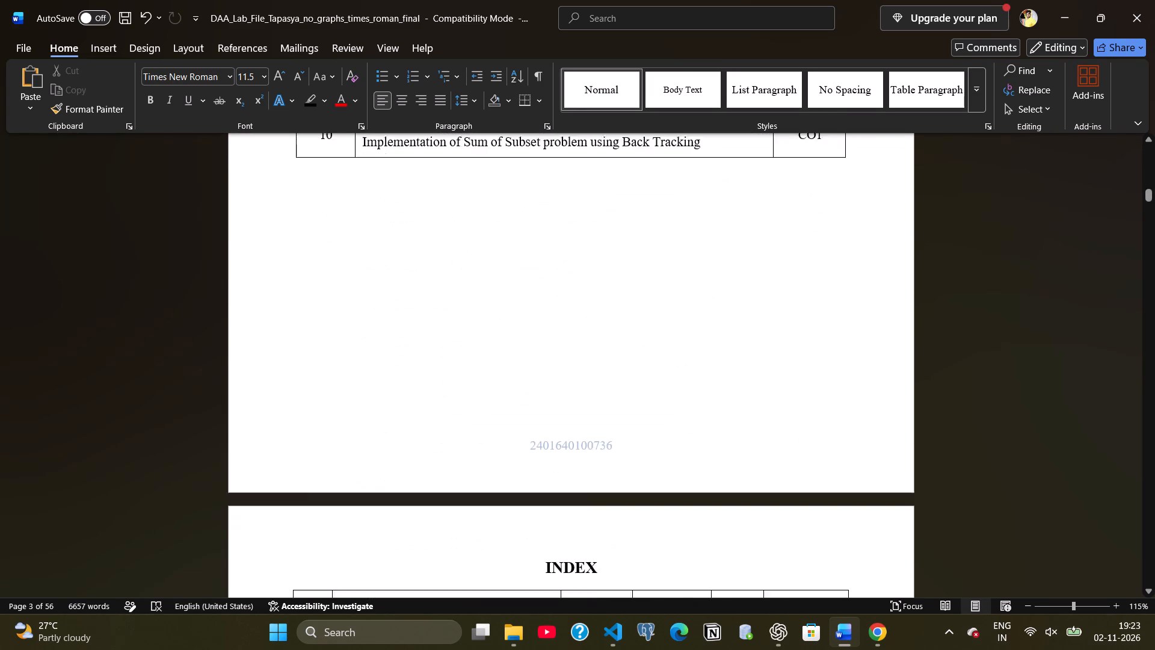
{"action": "scroll", "coordinate": [615, 432], "scroll_direction": "down", "scroll_amount": 7}
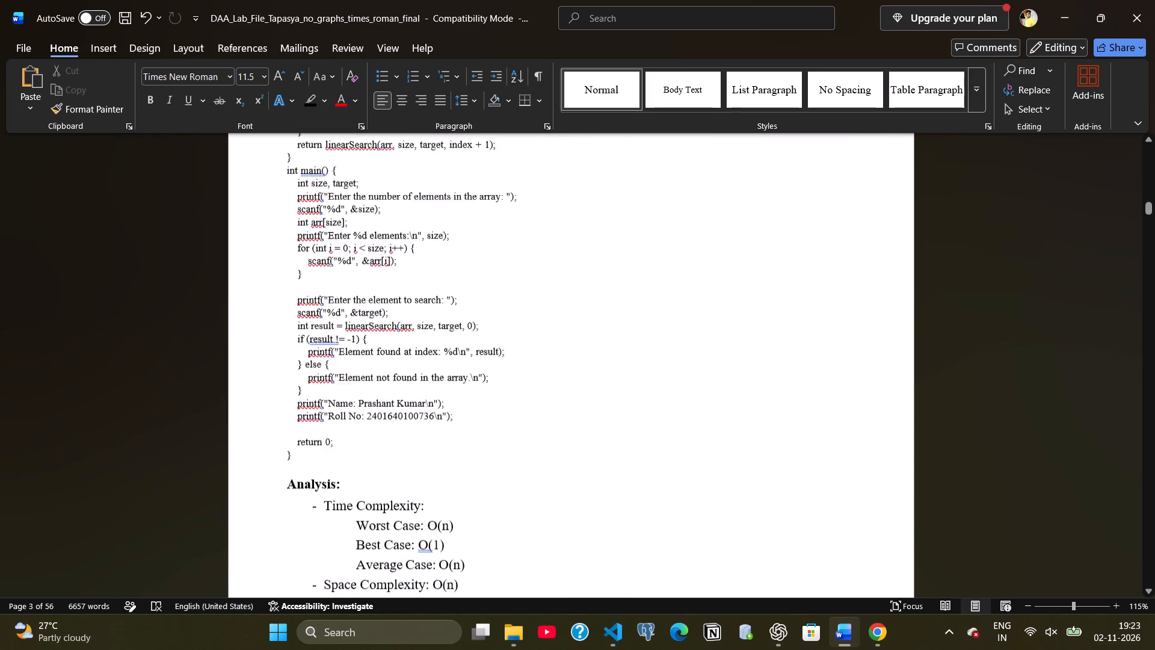
{"action": "scroll", "coordinate": [615, 432], "scroll_direction": "down", "scroll_amount": 3}
{"action": "scroll", "coordinate": [615, 432], "scroll_direction": "up", "scroll_amount": 2}
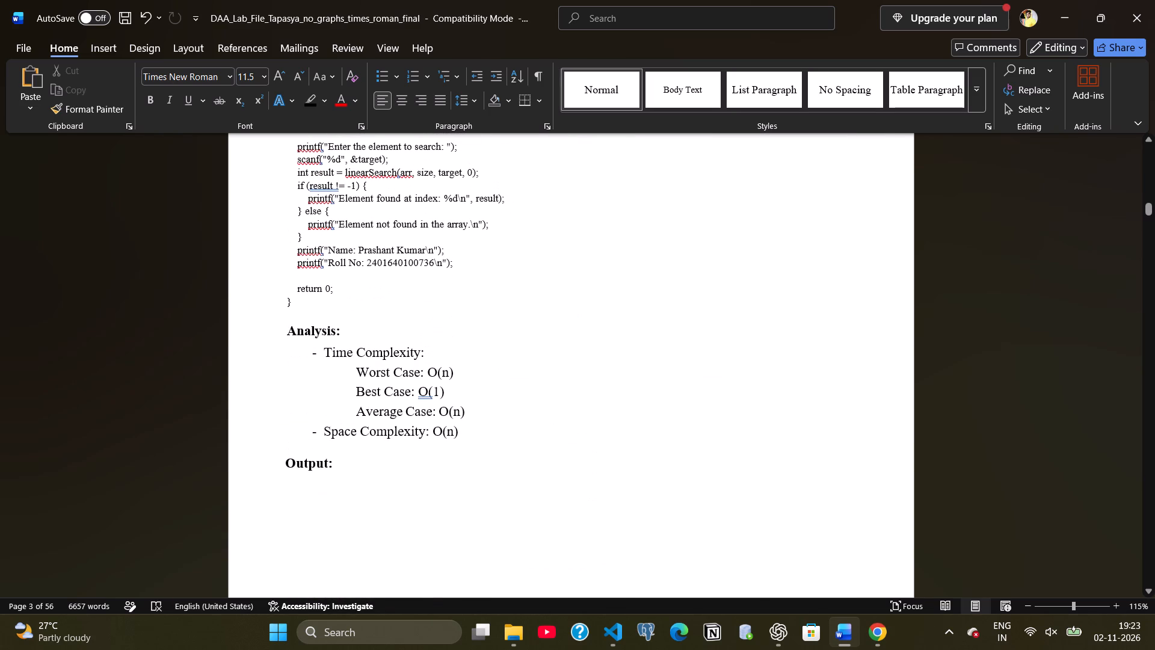
{"action": "scroll", "coordinate": [342, 354], "scroll_direction": "down", "scroll_amount": 10}
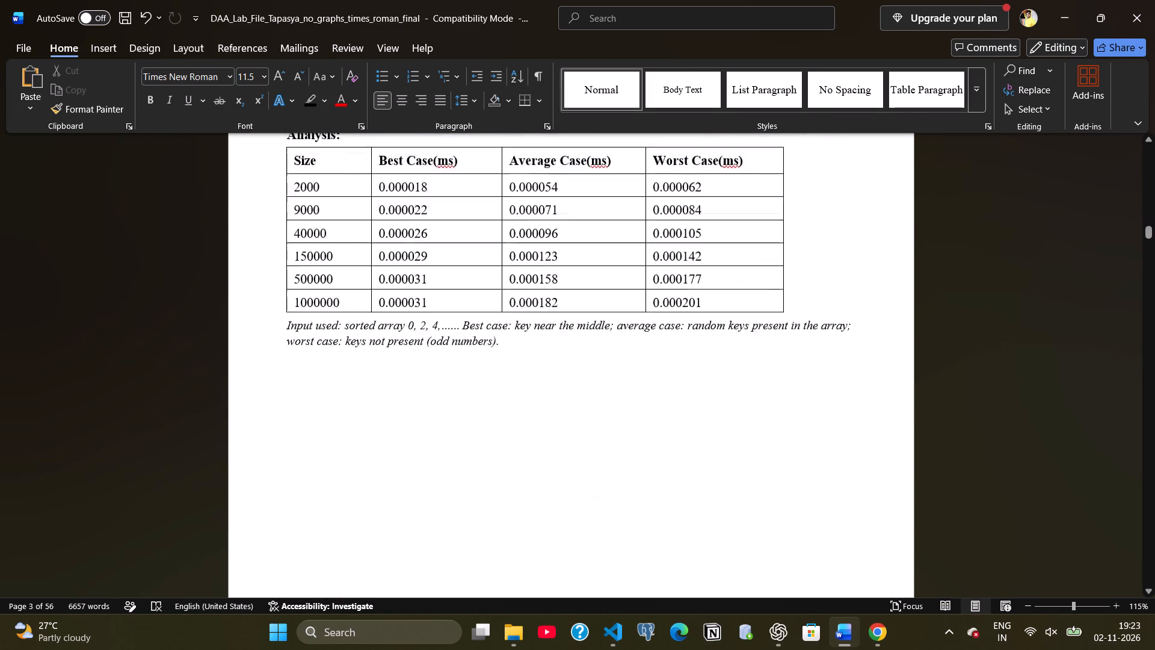
{"action": "scroll", "coordinate": [342, 354], "scroll_direction": "down", "scroll_amount": 3}
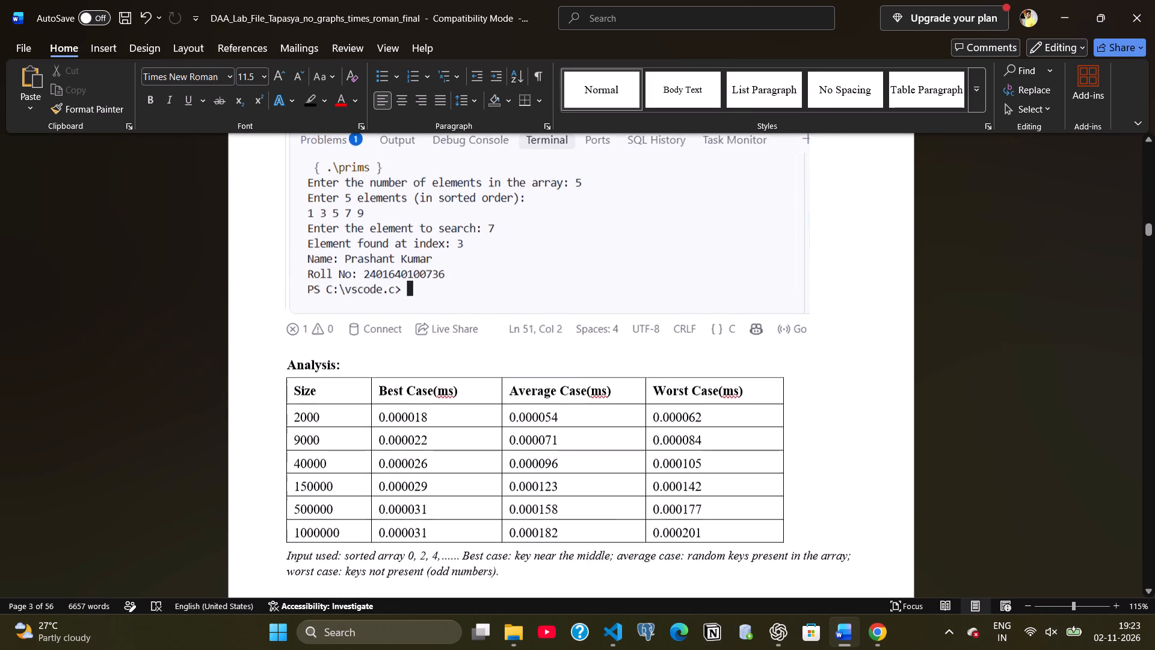
{"action": "scroll", "coordinate": [342, 354], "scroll_direction": "down", "scroll_amount": 8}
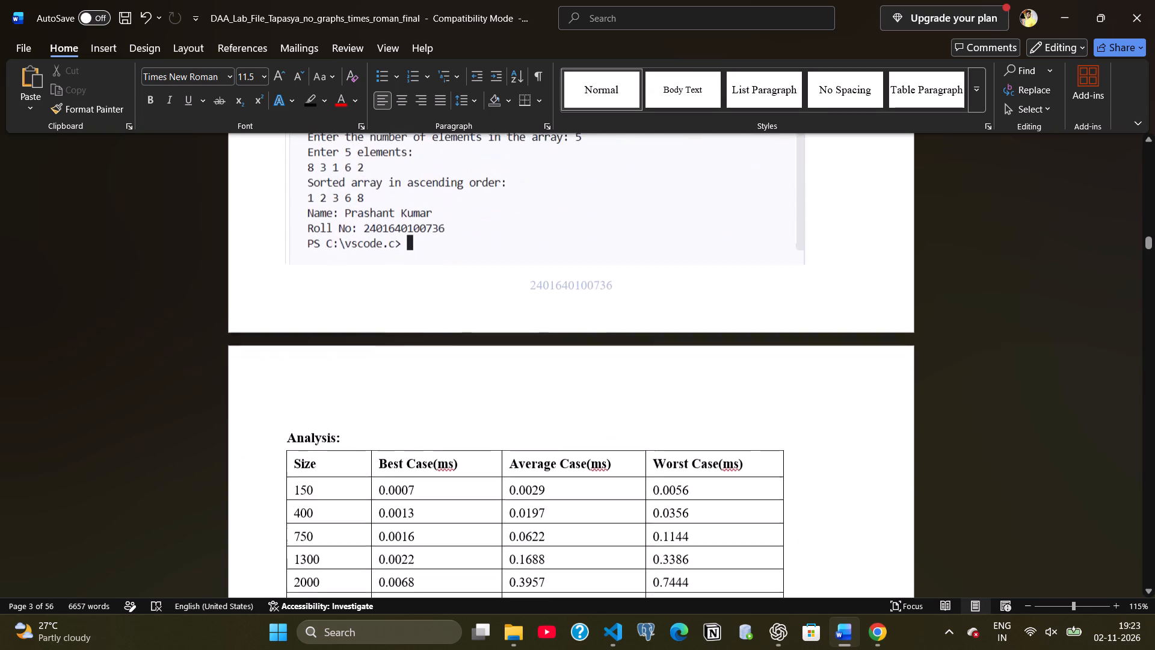
{"action": "scroll", "coordinate": [342, 354], "scroll_direction": "down", "scroll_amount": 4}
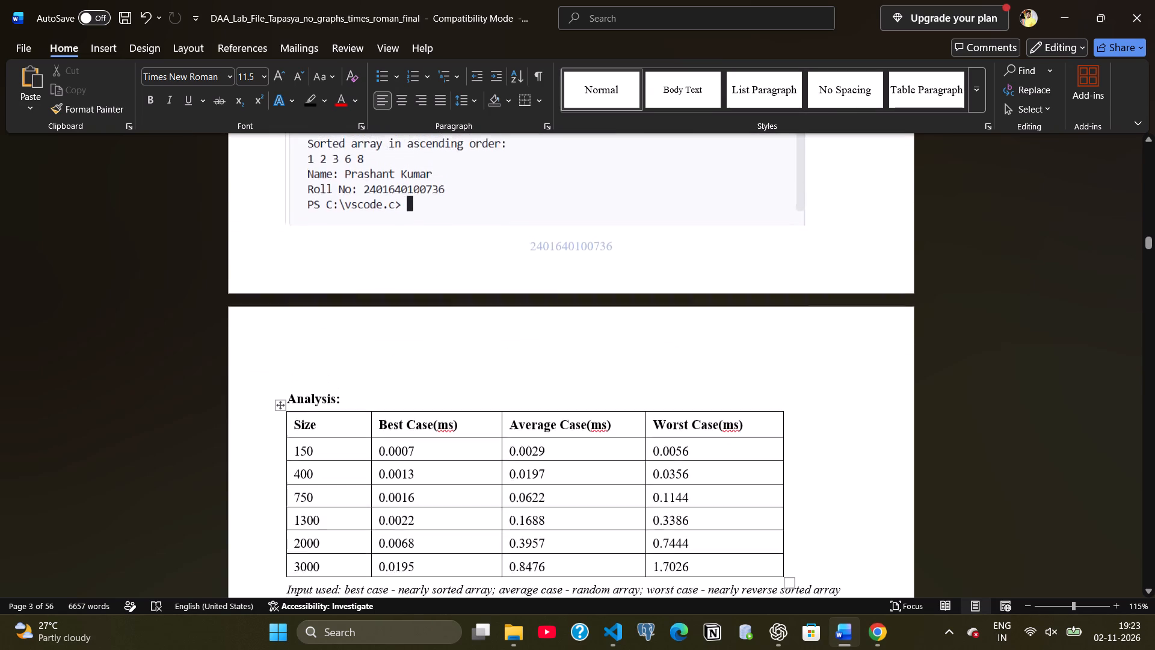
Look through the sorting experiment pages up to Quick Sort, checking the roll number footers and where the content breaks across pages.
{"action": "scroll", "coordinate": [342, 354], "scroll_direction": "down", "scroll_amount": 5}
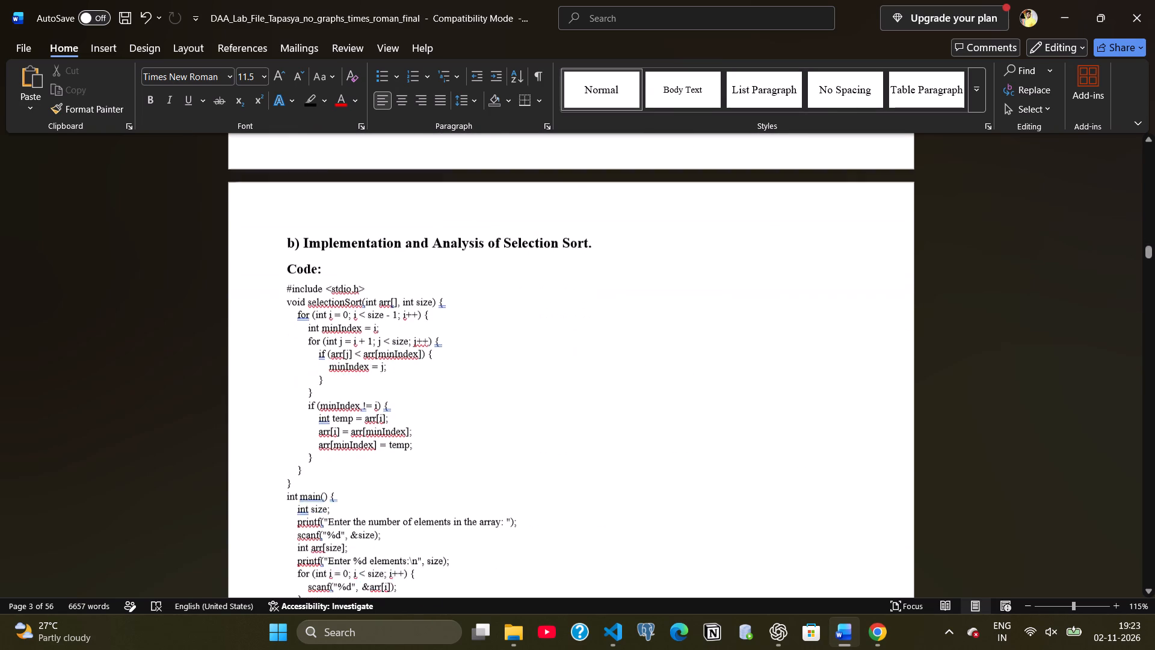
{"action": "scroll", "coordinate": [342, 354], "scroll_direction": "down", "scroll_amount": 5}
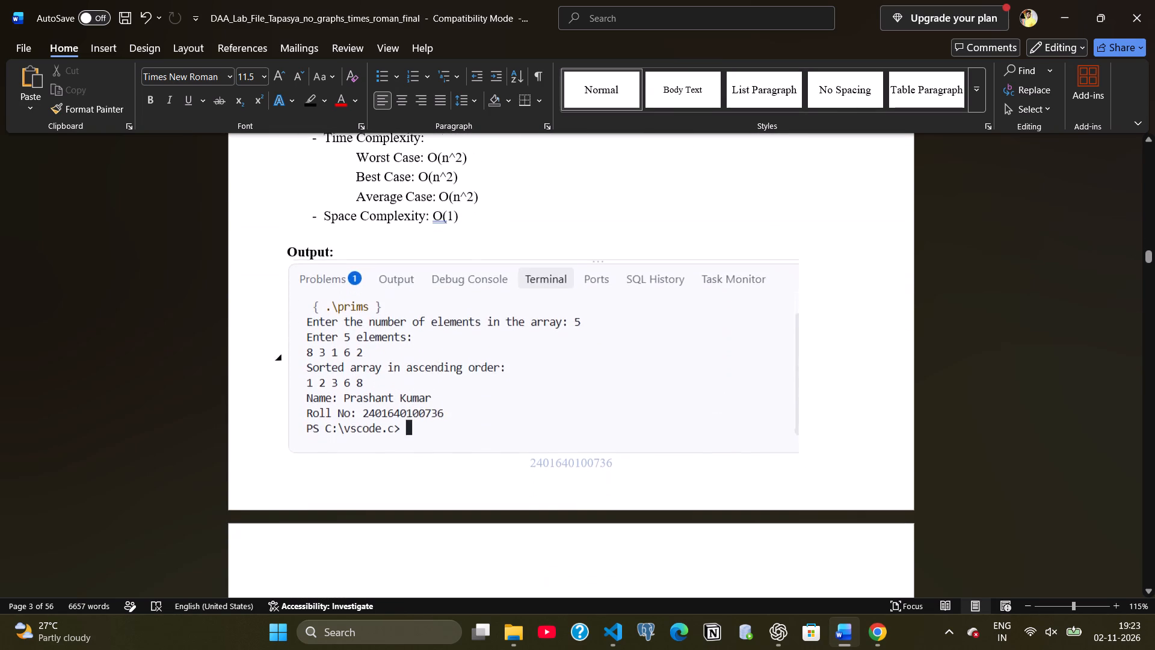
{"action": "scroll", "coordinate": [342, 354], "scroll_direction": "down", "scroll_amount": 5}
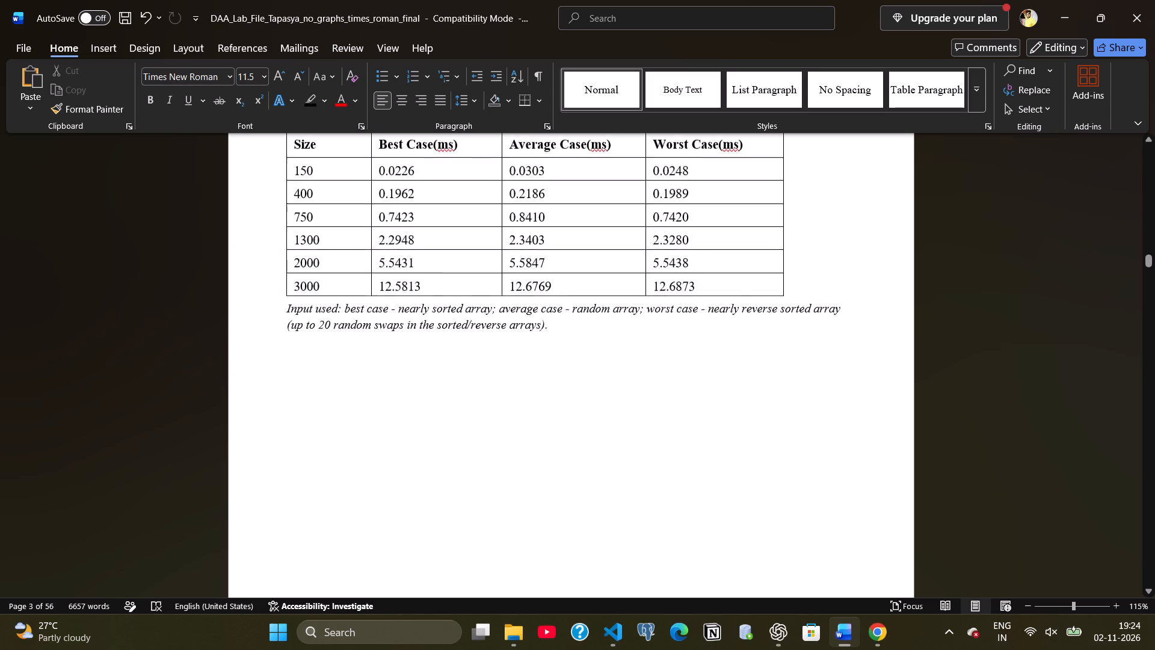
{"action": "scroll", "coordinate": [342, 354], "scroll_direction": "down", "scroll_amount": 6}
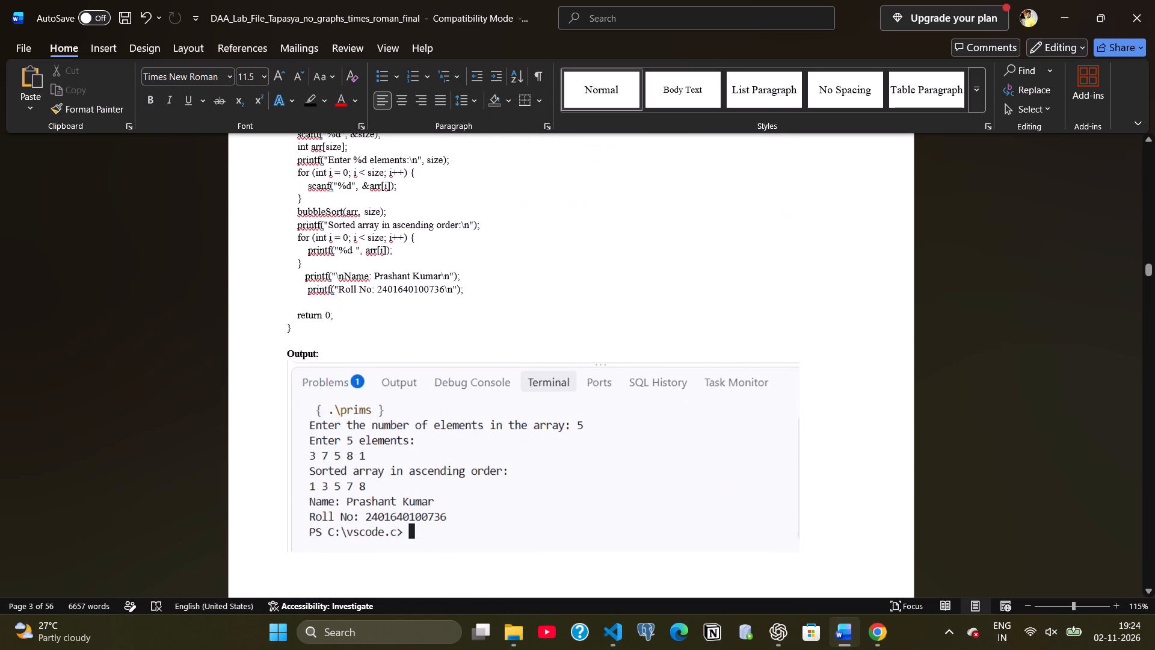
{"action": "scroll", "coordinate": [342, 354], "scroll_direction": "down", "scroll_amount": 7}
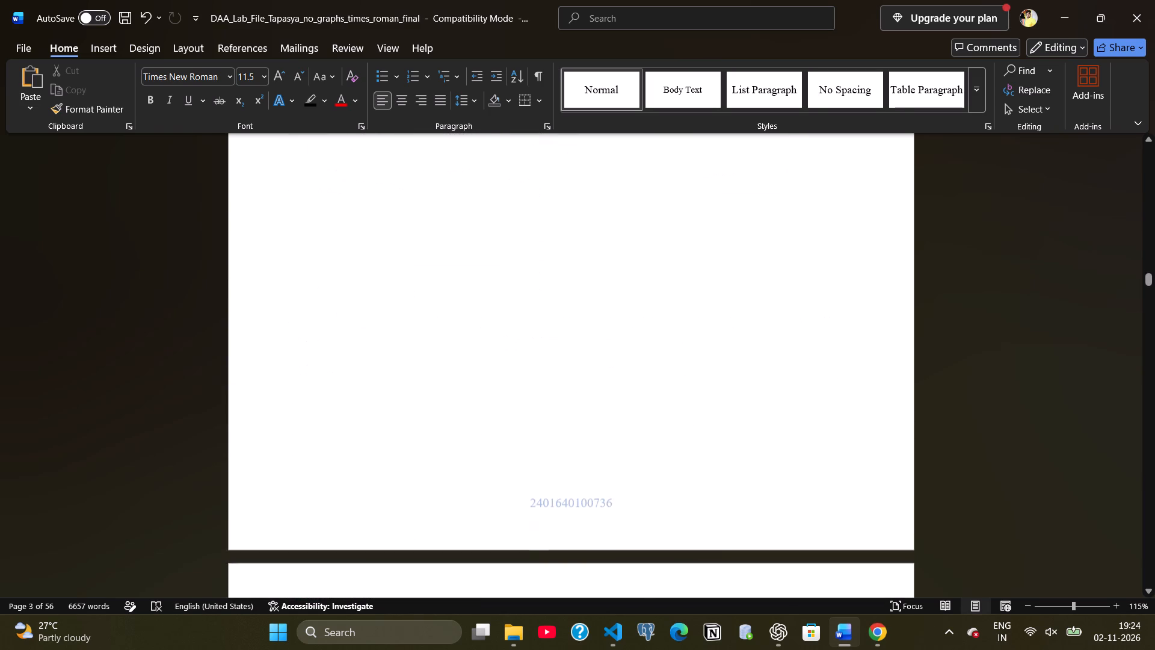
{"action": "scroll", "coordinate": [342, 354], "scroll_direction": "down", "scroll_amount": 8}
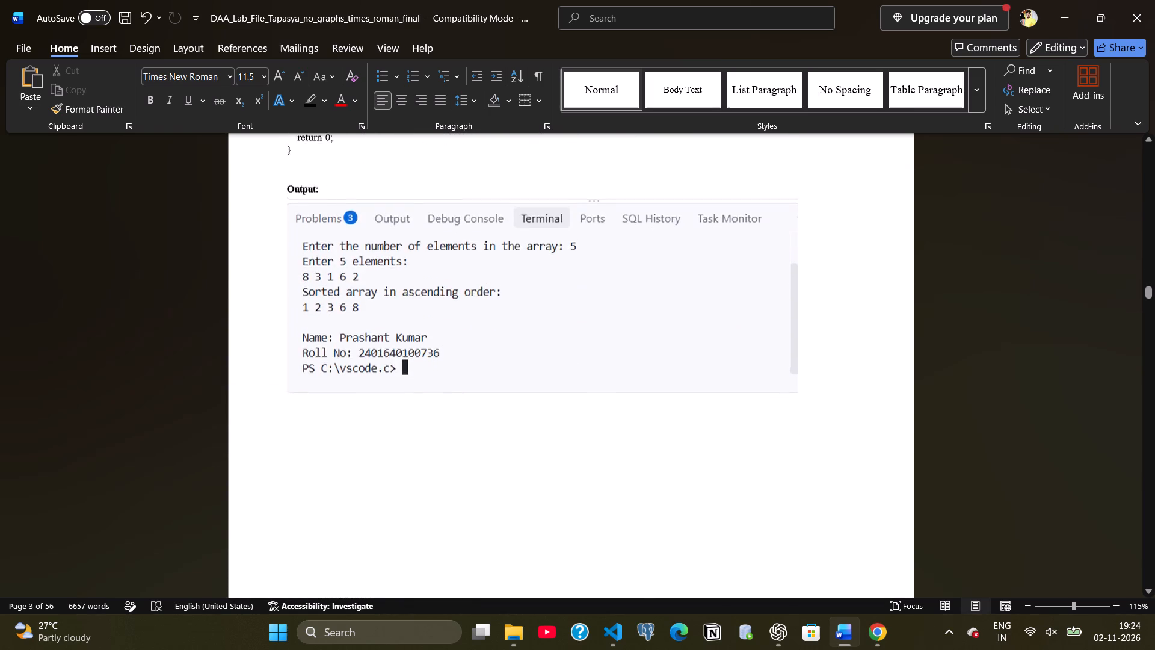
{"action": "scroll", "coordinate": [342, 354], "scroll_direction": "down", "scroll_amount": 6}
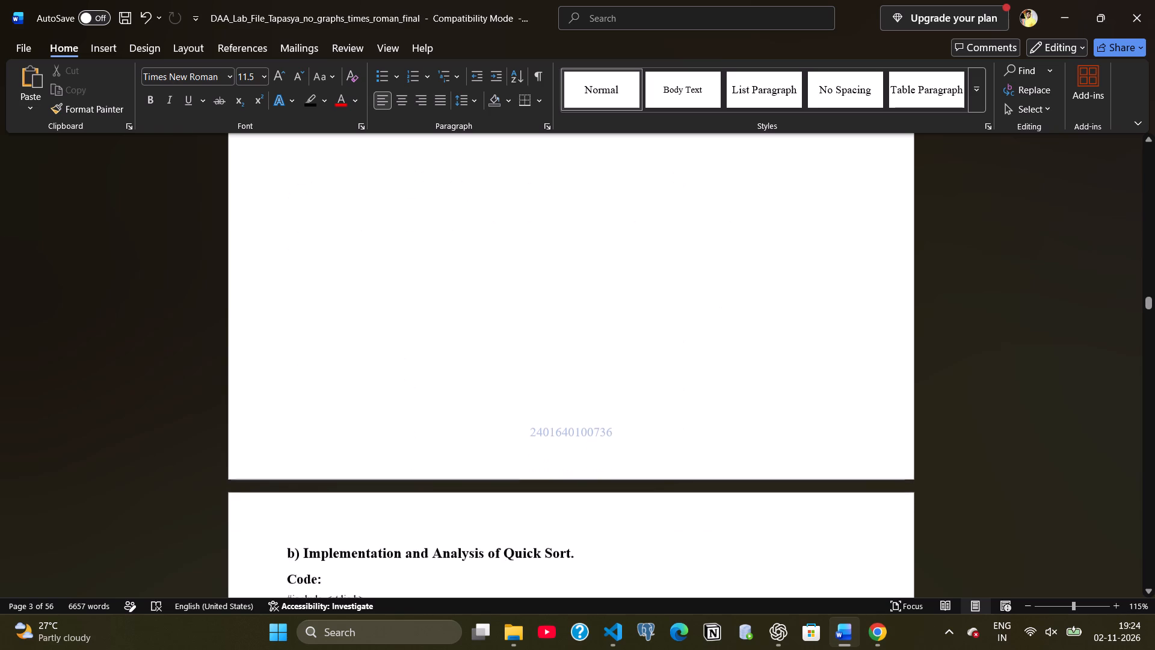
{"action": "scroll", "coordinate": [342, 354], "scroll_direction": "down", "scroll_amount": 6}
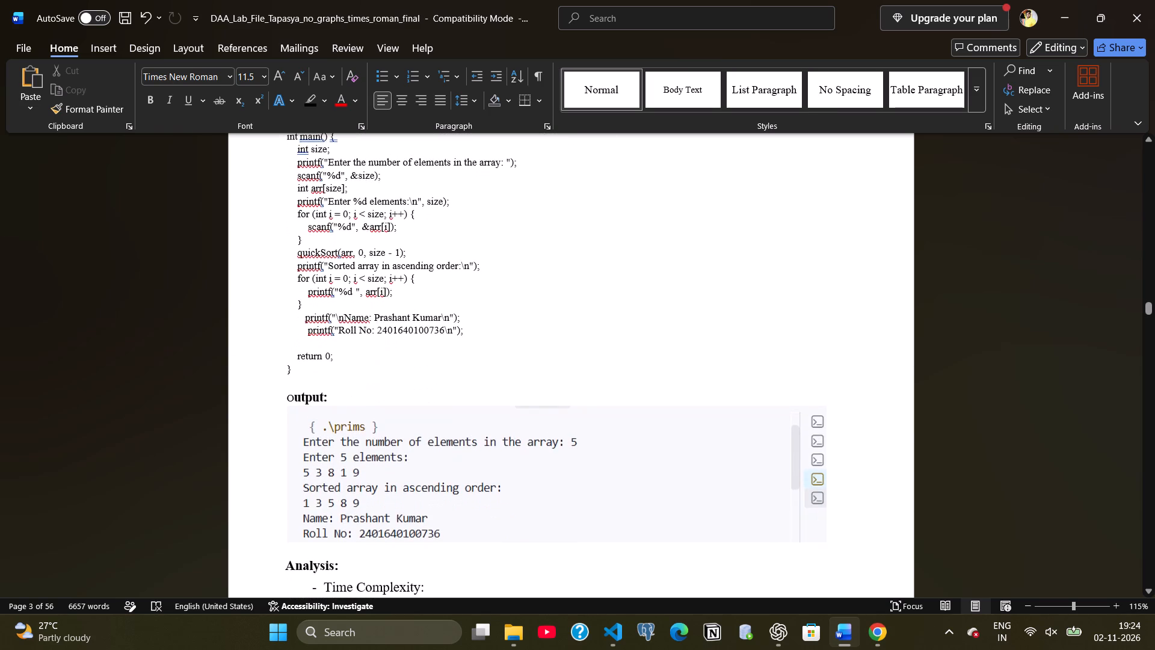
{"action": "scroll", "coordinate": [342, 354], "scroll_direction": "down", "scroll_amount": 4}
{"action": "scroll", "coordinate": [342, 354], "scroll_direction": "up", "scroll_amount": 2}
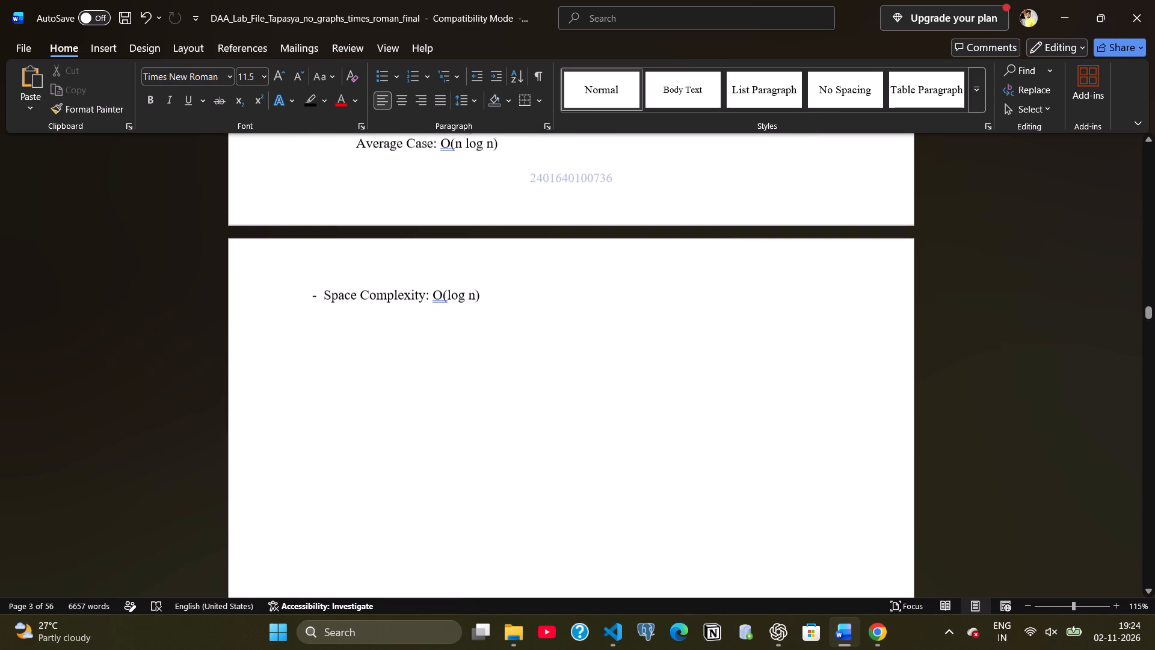
{"action": "scroll", "coordinate": [342, 354], "scroll_direction": "down", "scroll_amount": 3}
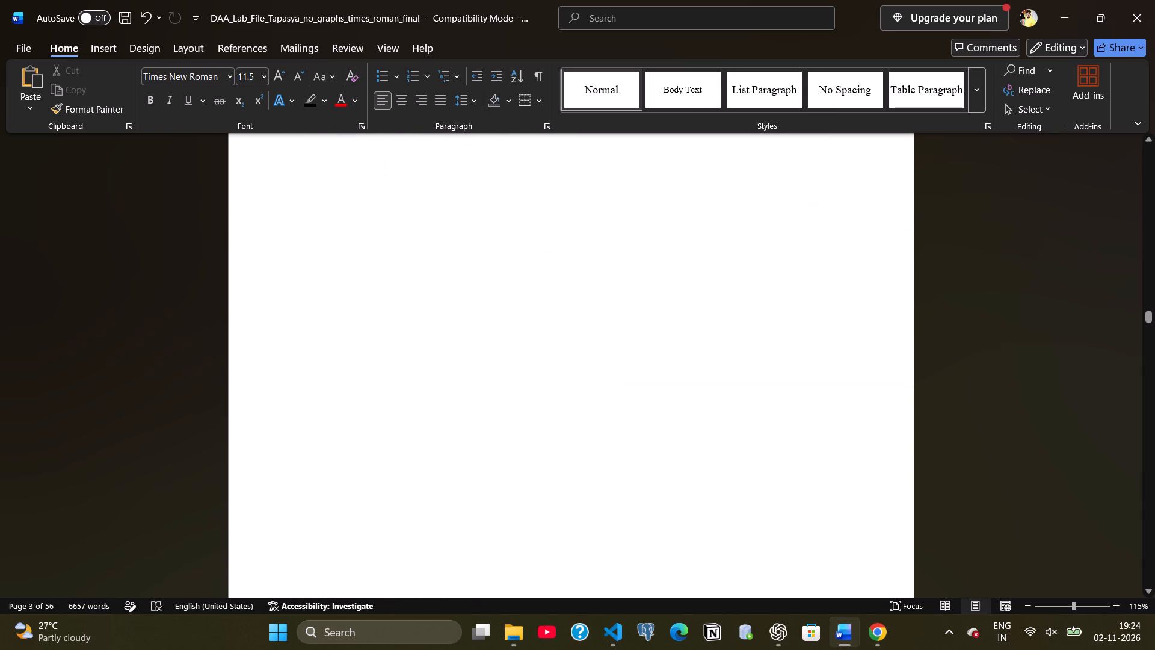
{"action": "scroll", "coordinate": [342, 354], "scroll_direction": "down", "scroll_amount": 2}
{"action": "scroll", "coordinate": [342, 354], "scroll_direction": "up", "scroll_amount": 6}
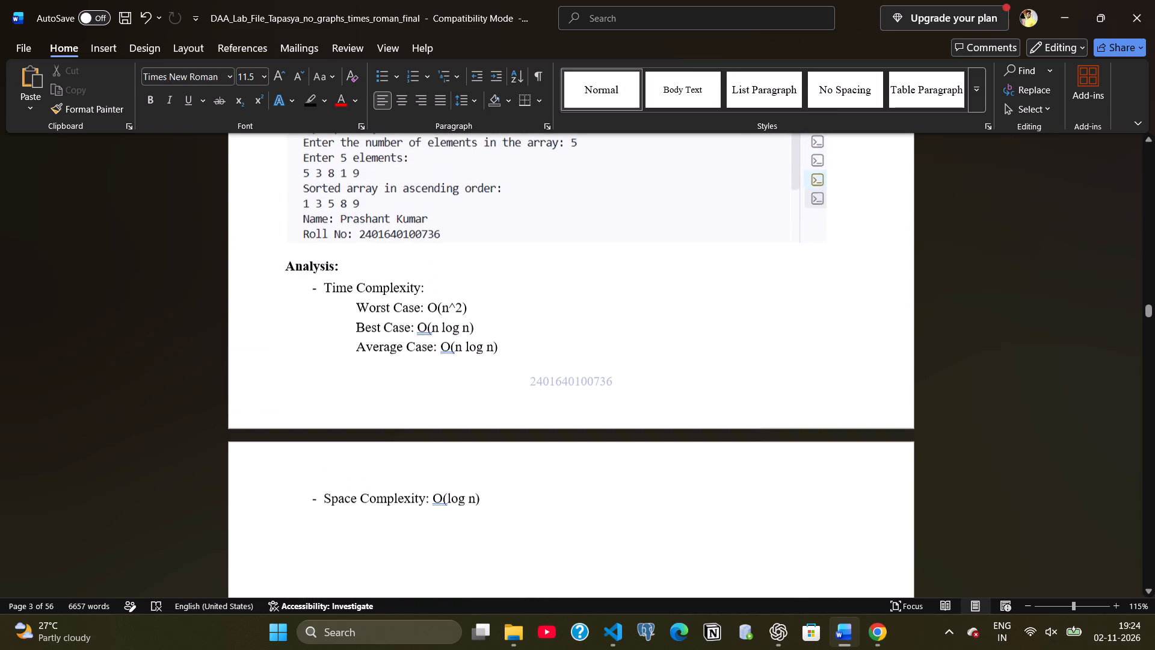
In the Quick Sort partition function, join the i++ line to its if statement and pull the two closing braces up onto the swap line.
{"action": "scroll", "coordinate": [356, 388], "scroll_direction": "up", "scroll_amount": 2}
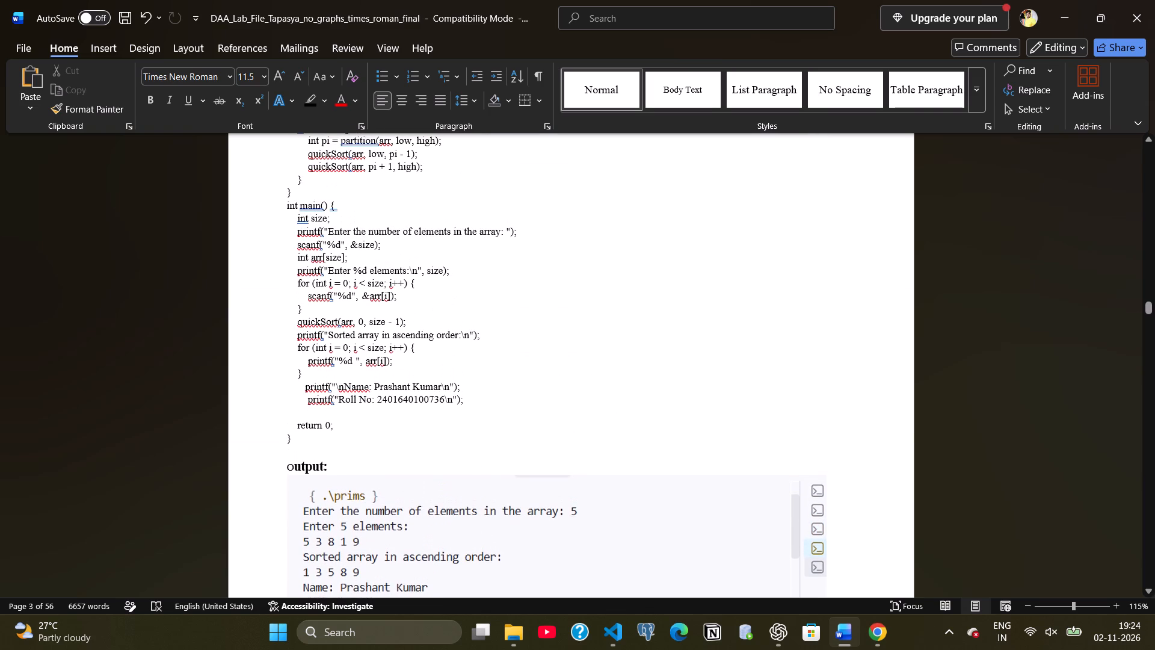
{"action": "scroll", "coordinate": [341, 403], "scroll_direction": "up", "scroll_amount": 3}
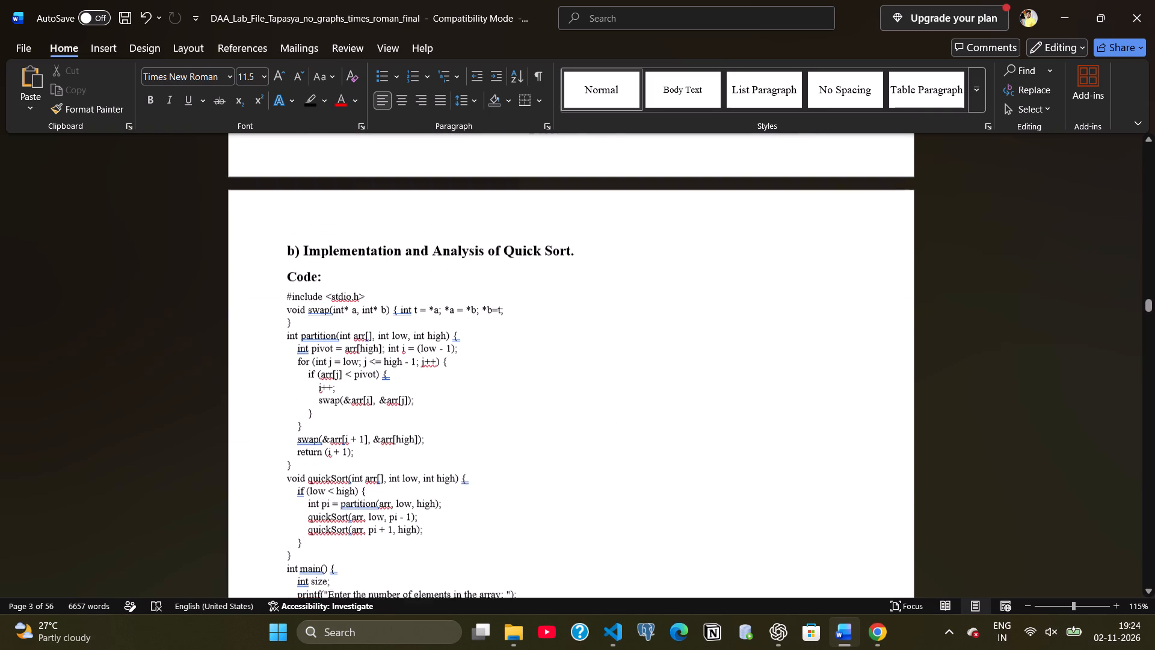
{"action": "scroll", "coordinate": [341, 403], "scroll_direction": "up", "scroll_amount": 2}
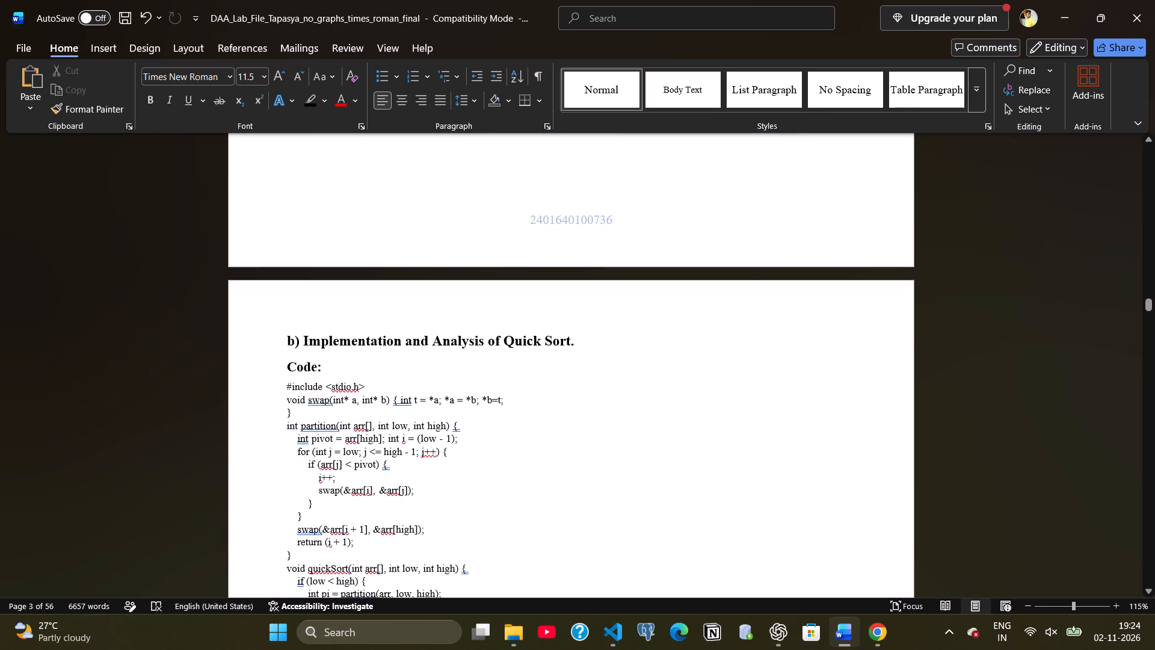
{"action": "left_click", "coordinate": [316, 477]}
{"action": "key", "text": "BackSpace"}
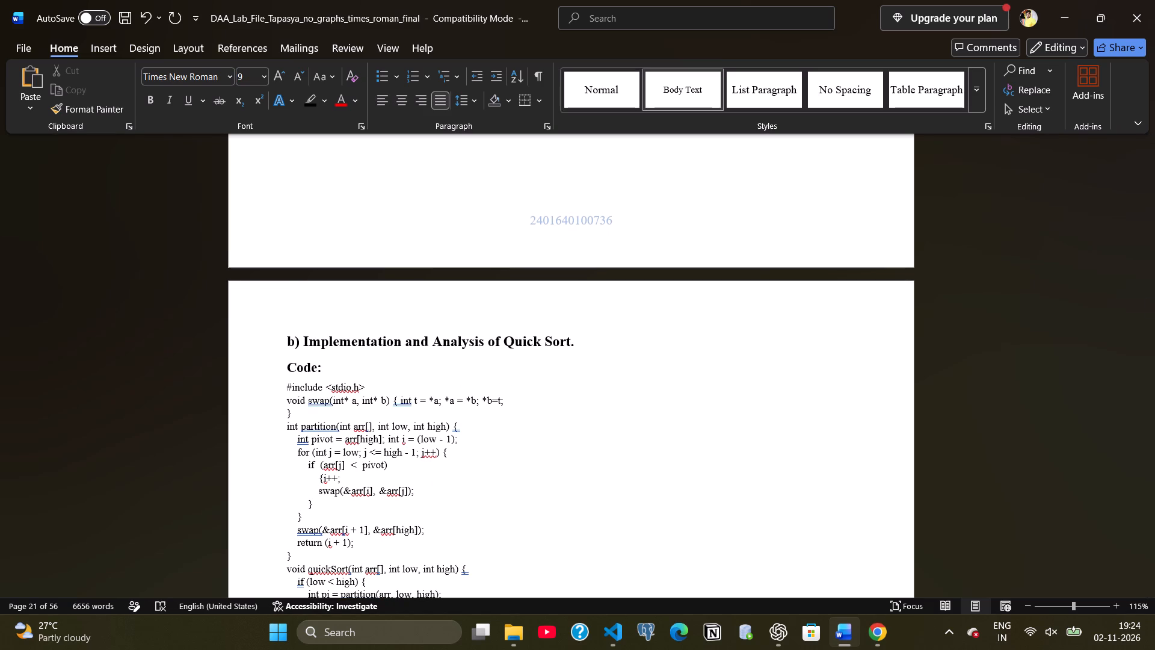
{"action": "left_click", "coordinate": [291, 516]}
{"action": "key", "text": "BackSpace"}
{"action": "key", "text": "BackSpace"}
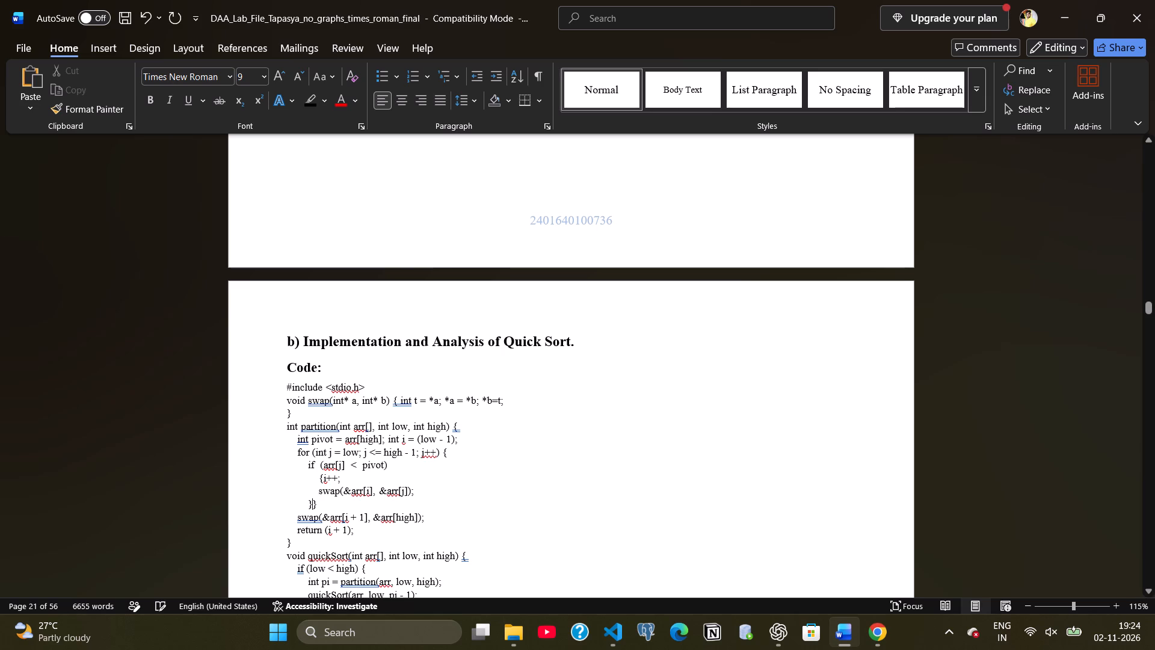
{"action": "key", "text": "Left"}
{"action": "key", "text": "Left"}
{"action": "key", "text": "Right"}
{"action": "key", "text": "BackSpace"}
{"action": "key", "text": "BackSpace"}
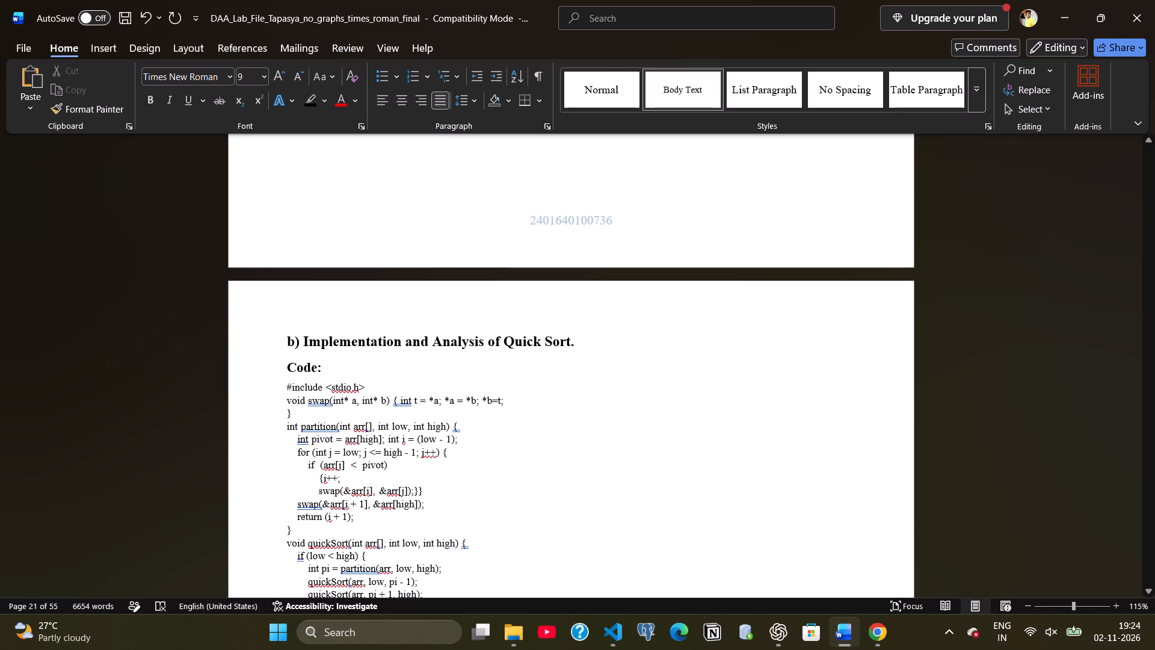
Pull the two closing braces of the quickSort function up onto the end of its last recursive call line.
{"action": "scroll", "coordinate": [362, 515], "scroll_direction": "down", "scroll_amount": 1}
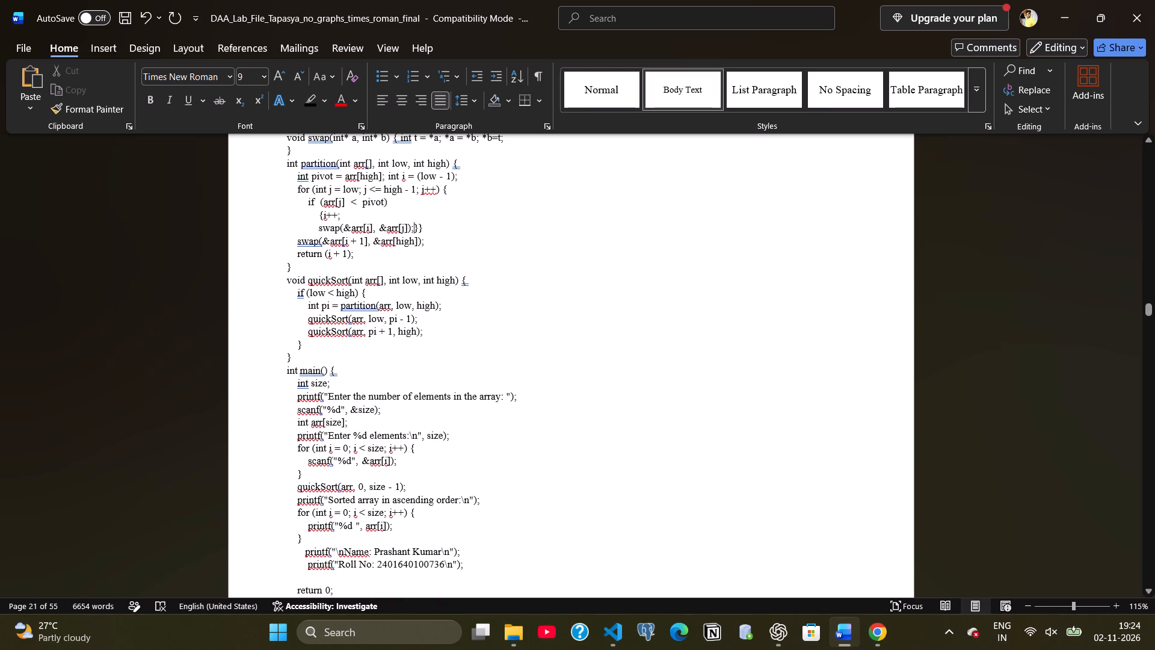
{"action": "left_click", "coordinate": [283, 357]}
{"action": "key", "text": "BackSpace"}
{"action": "key", "text": "BackSpace"}
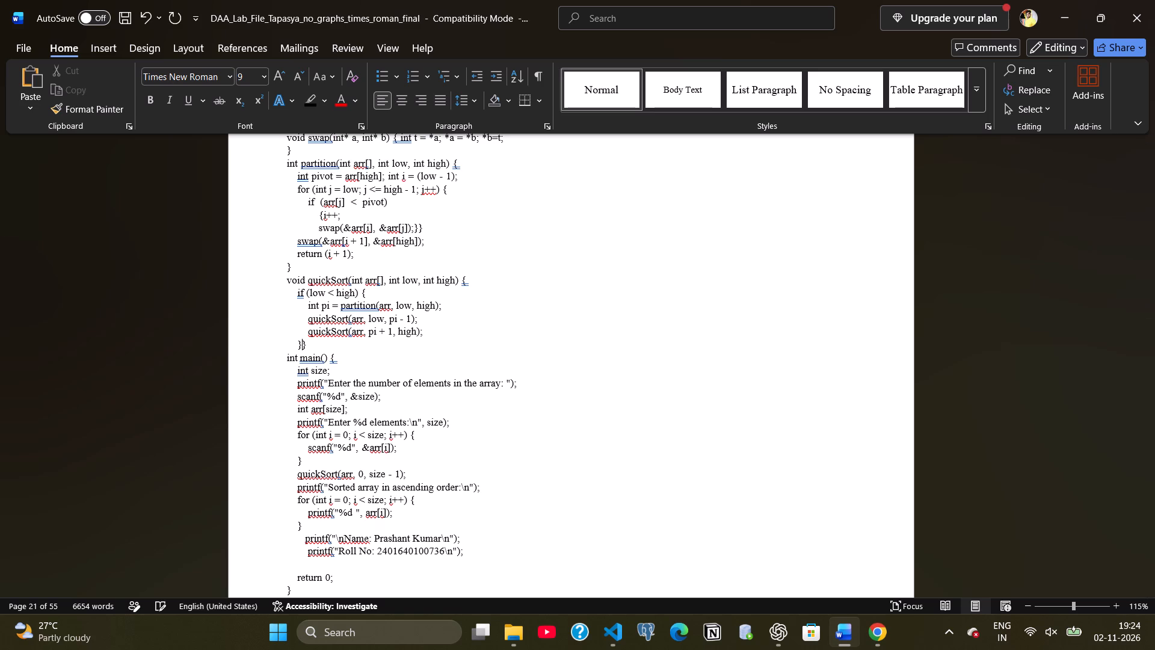
{"action": "key", "text": "Left"}
{"action": "key", "text": "BackSpace"}
{"action": "key", "text": "BackSpace"}
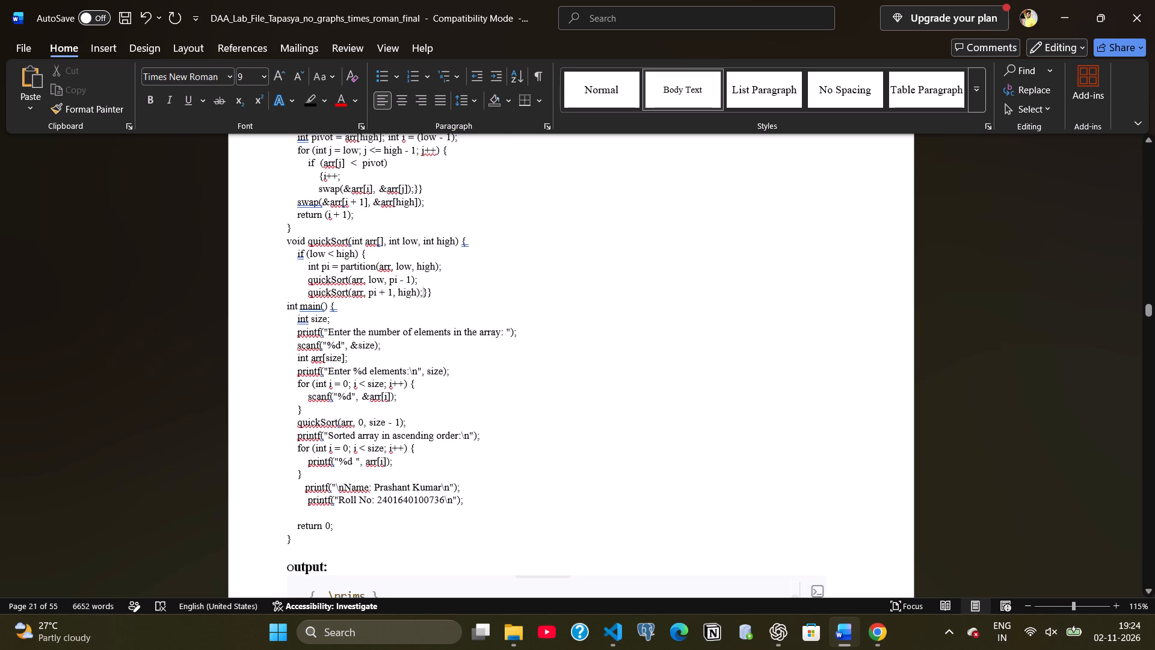
In Quick Sort's main function, pull the print loop's closing brace up onto its printf line and remove the blank line above return 0.
{"action": "scroll", "coordinate": [316, 434], "scroll_direction": "down", "scroll_amount": 1}
{"action": "left_click", "coordinate": [295, 443]}
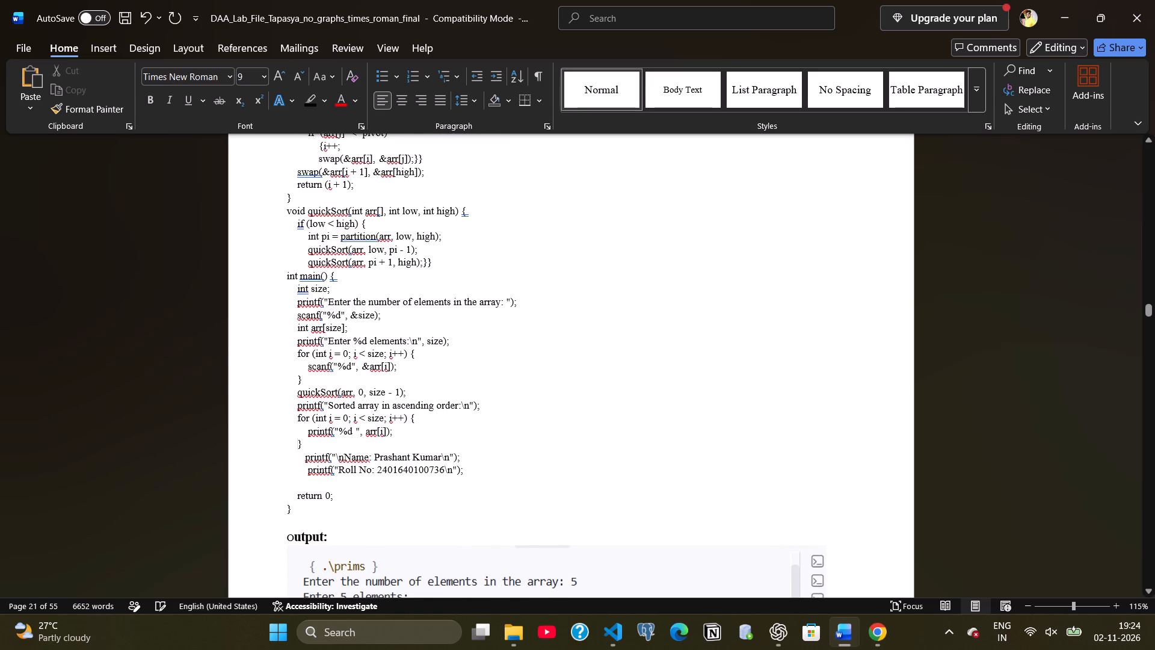
{"action": "key", "text": "BackSpace"}
{"action": "key", "text": "BackSpace"}
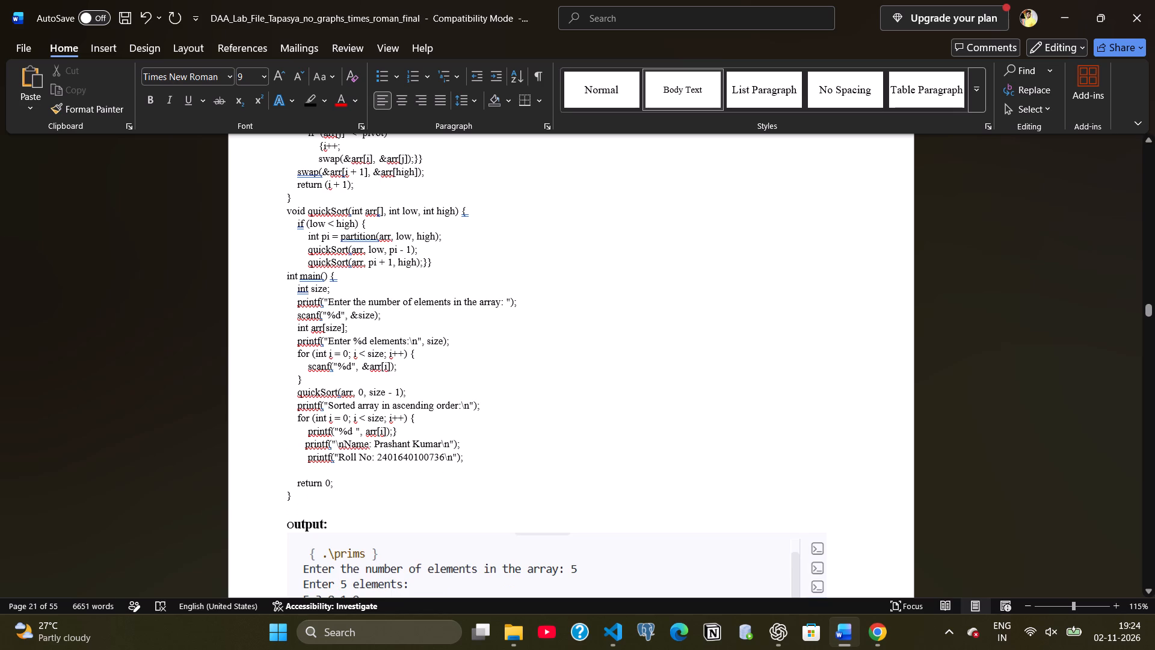
{"action": "scroll", "coordinate": [366, 466], "scroll_direction": "down", "scroll_amount": 1}
{"action": "left_click", "coordinate": [333, 292]}
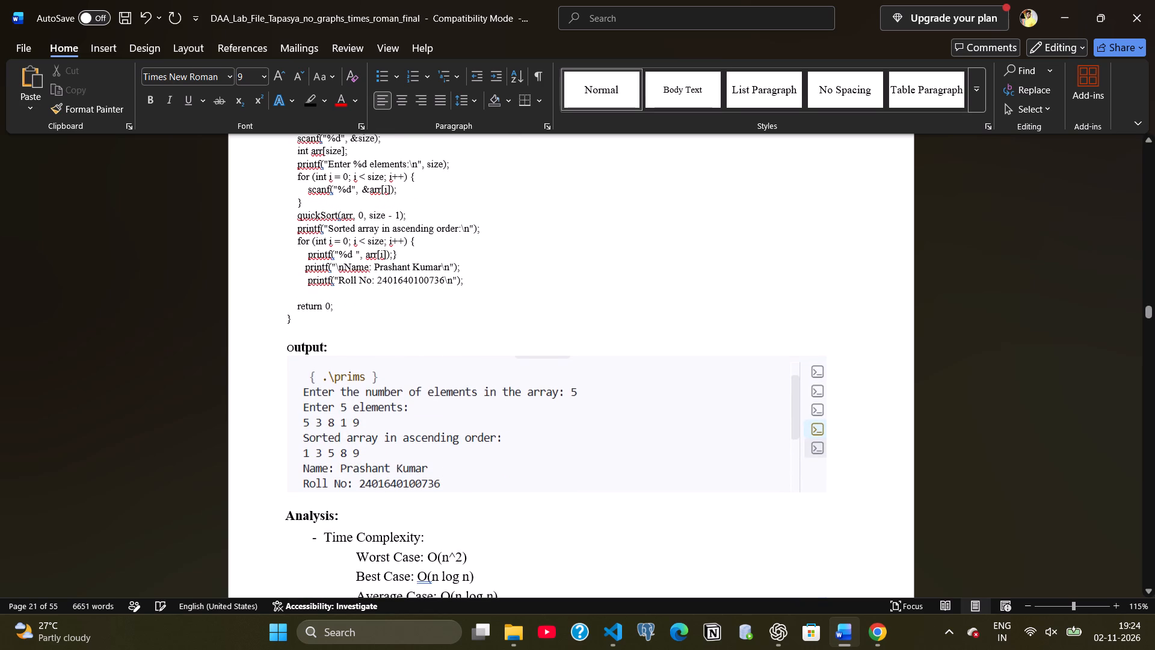
{"action": "key", "text": "BackSpace"}
{"action": "key", "text": "BackSpace"}
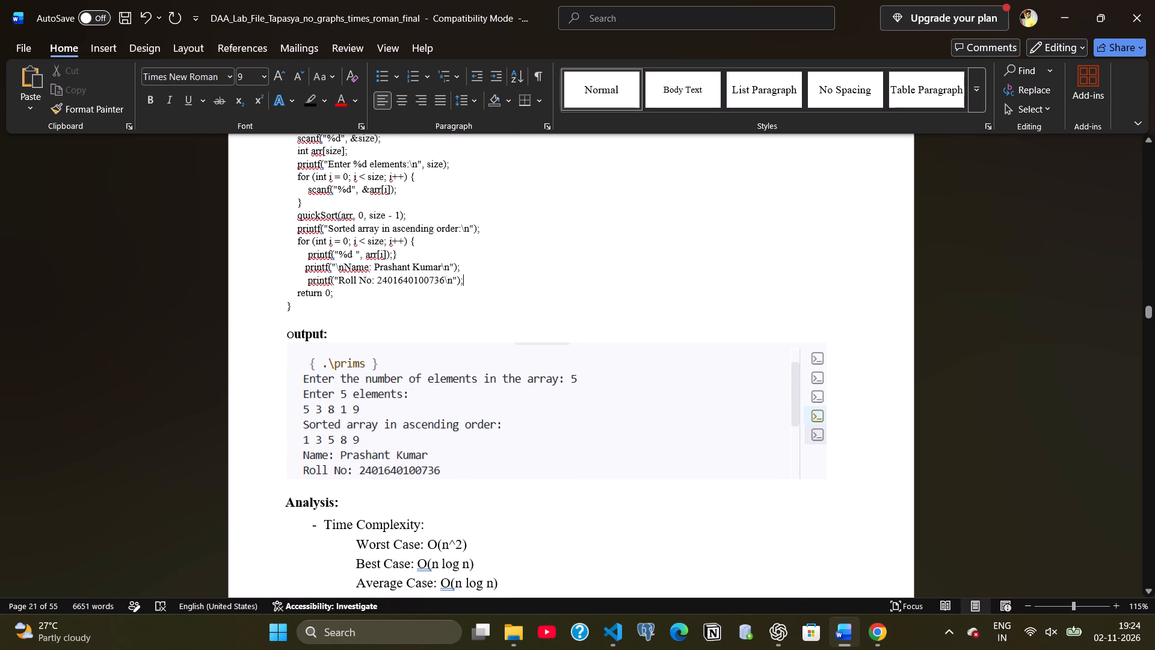
Check the page breaks of the Quick Sort analysis and examine the Experiment 4 Heap Sort code and analysis for lines spilling onto another page.
{"action": "scroll", "coordinate": [370, 326], "scroll_direction": "down", "scroll_amount": 1}
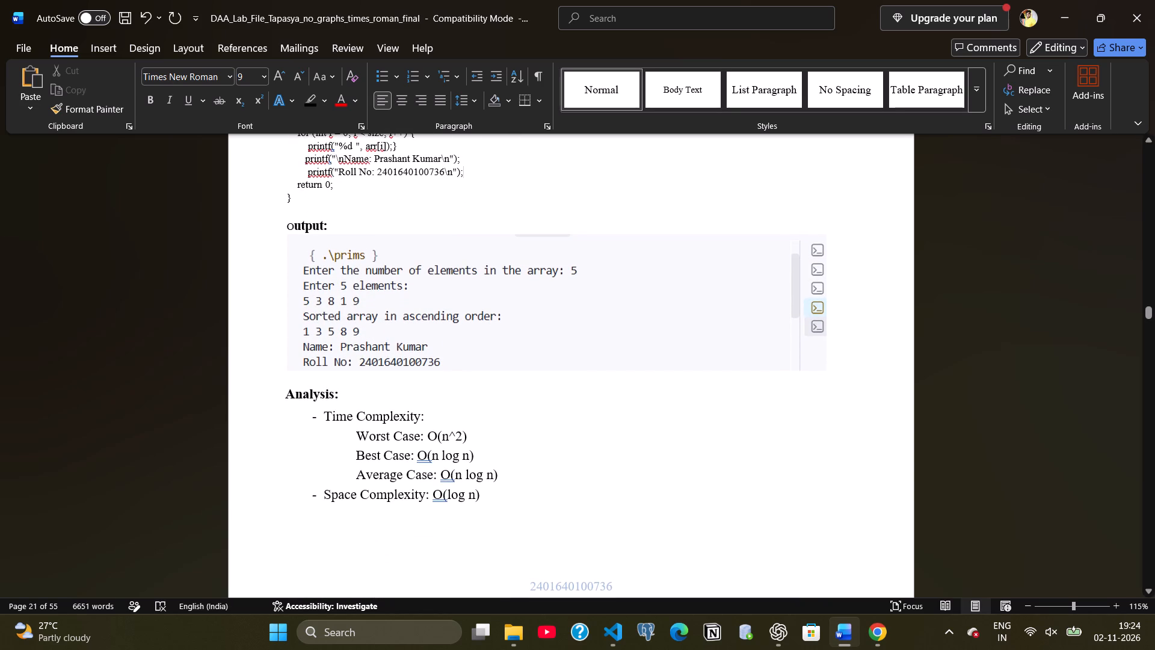
{"action": "scroll", "coordinate": [368, 457], "scroll_direction": "down", "scroll_amount": 2}
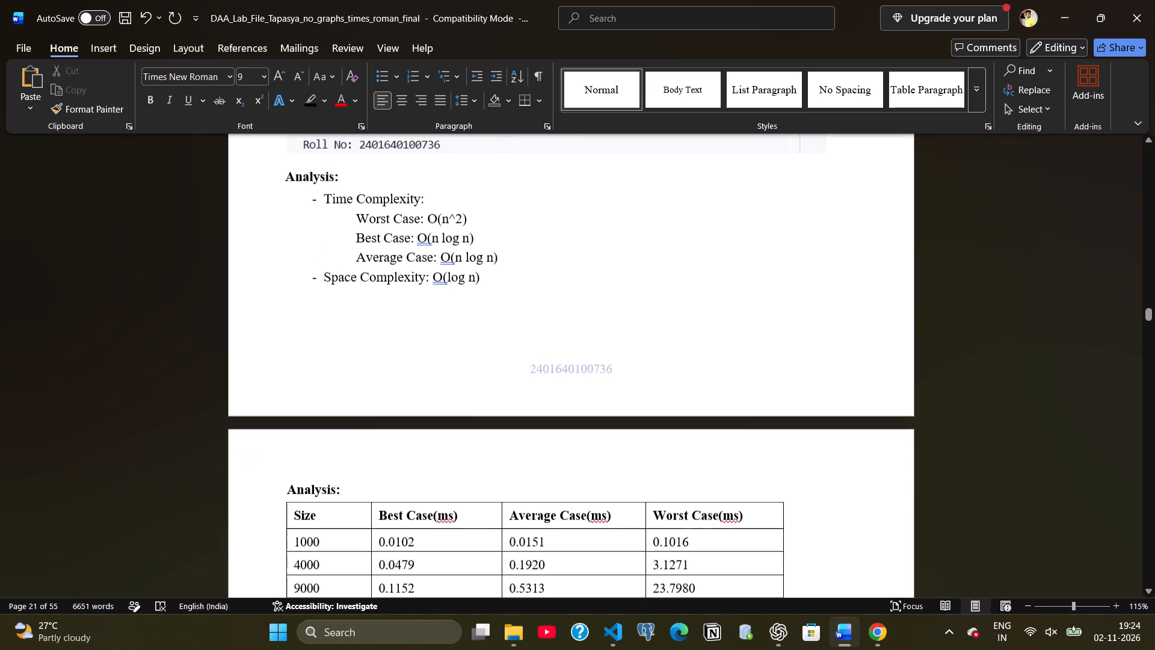
{"action": "scroll", "coordinate": [368, 457], "scroll_direction": "down", "scroll_amount": 7}
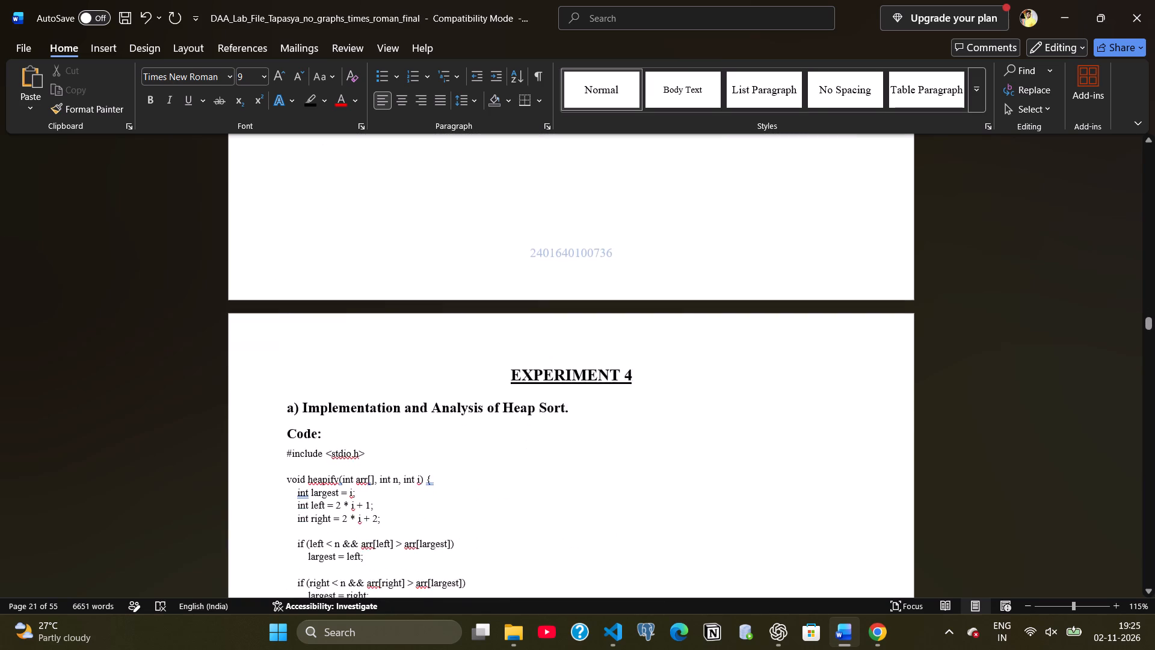
{"action": "scroll", "coordinate": [368, 457], "scroll_direction": "up", "scroll_amount": 4}
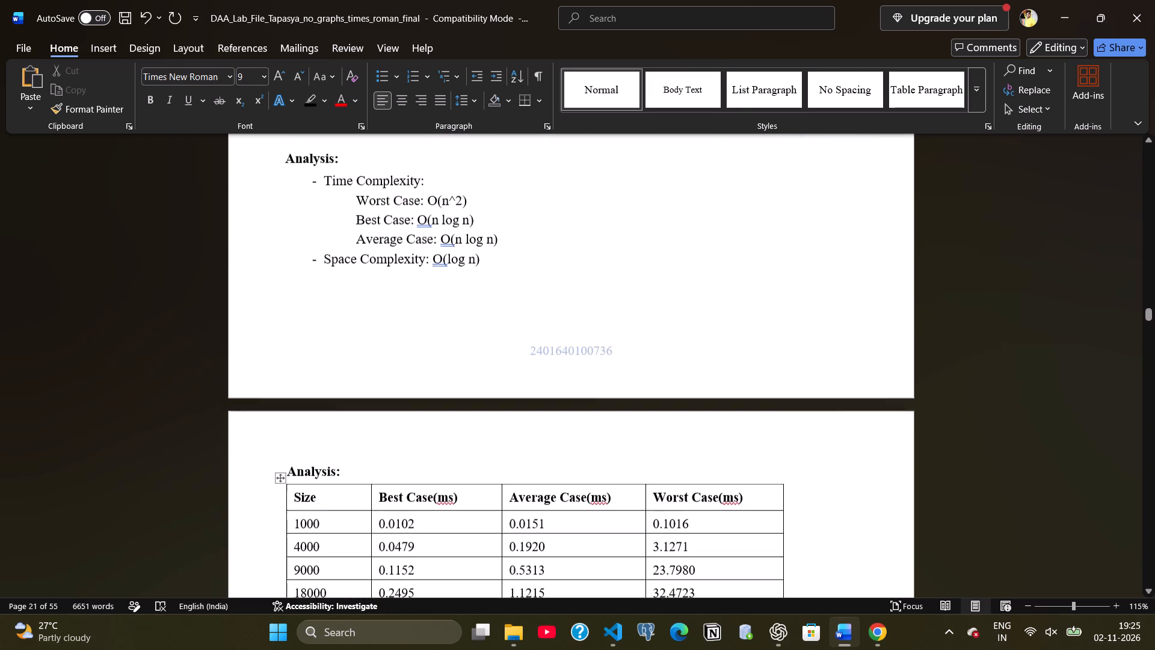
{"action": "scroll", "coordinate": [368, 457], "scroll_direction": "right", "scroll_amount": 1}
{"action": "scroll", "coordinate": [368, 457], "scroll_direction": "down", "scroll_amount": 2}
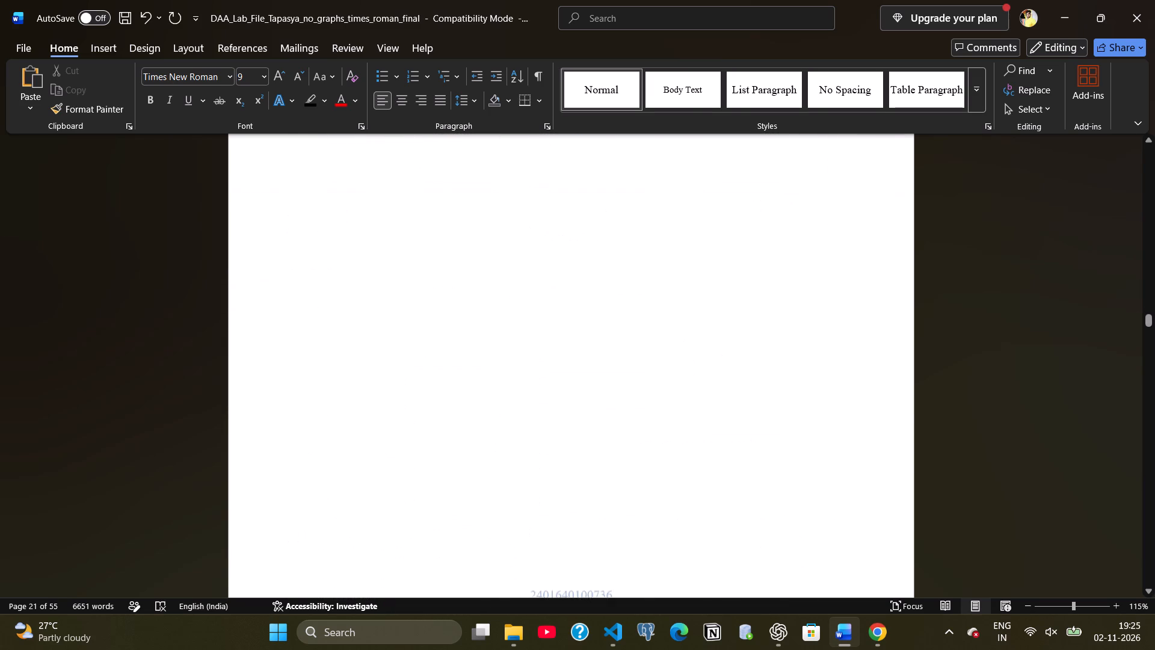
{"action": "scroll", "coordinate": [368, 457], "scroll_direction": "down", "scroll_amount": 6}
{"action": "scroll", "coordinate": [368, 457], "scroll_direction": "up", "scroll_amount": 1}
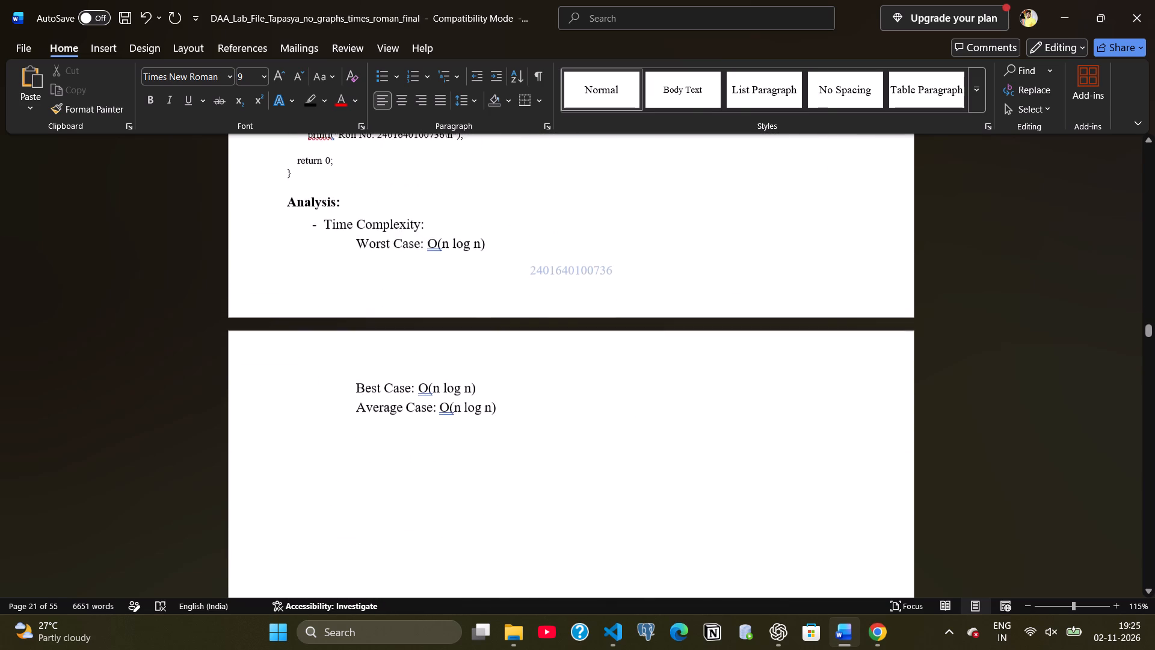
{"action": "scroll", "coordinate": [368, 457], "scroll_direction": "up", "scroll_amount": 1}
{"action": "scroll", "coordinate": [368, 457], "scroll_direction": "down", "scroll_amount": 3}
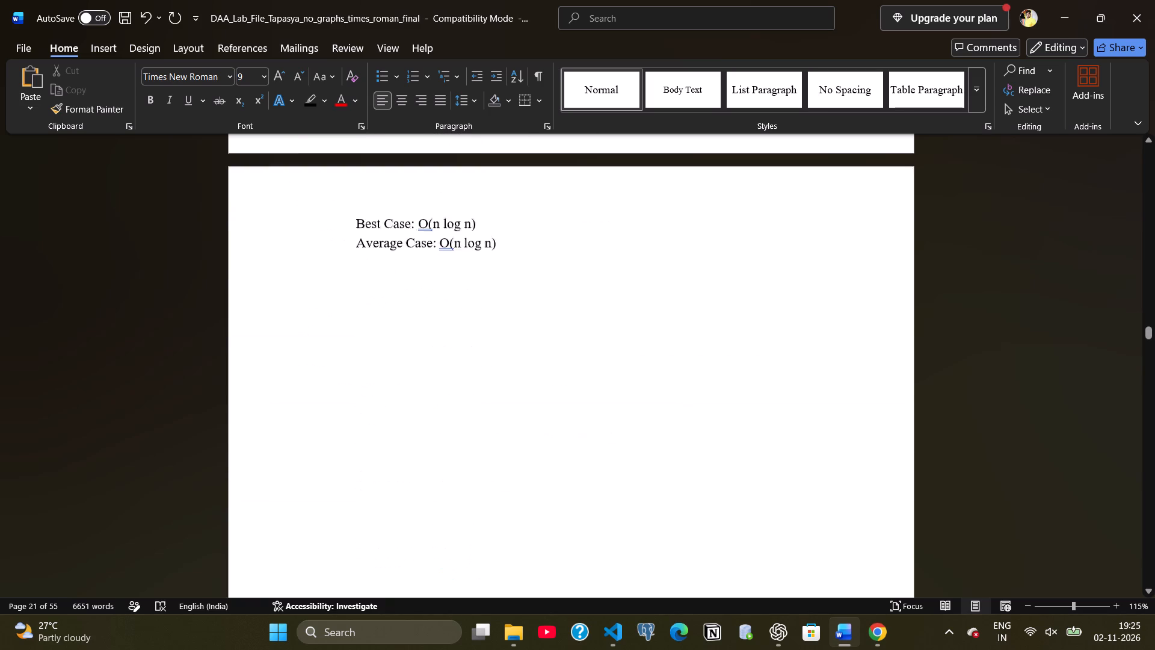
{"action": "scroll", "coordinate": [368, 457], "scroll_direction": "down", "scroll_amount": 3}
{"action": "scroll", "coordinate": [368, 457], "scroll_direction": "up", "scroll_amount": 1}
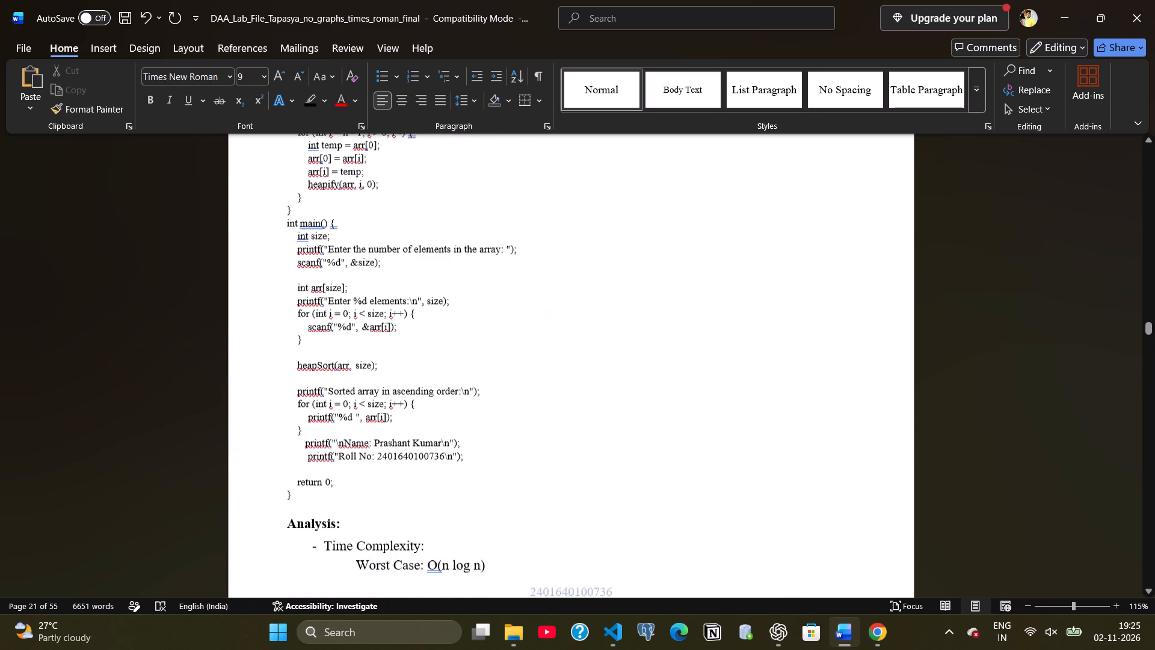
{"action": "scroll", "coordinate": [368, 457], "scroll_direction": "up", "scroll_amount": 1}
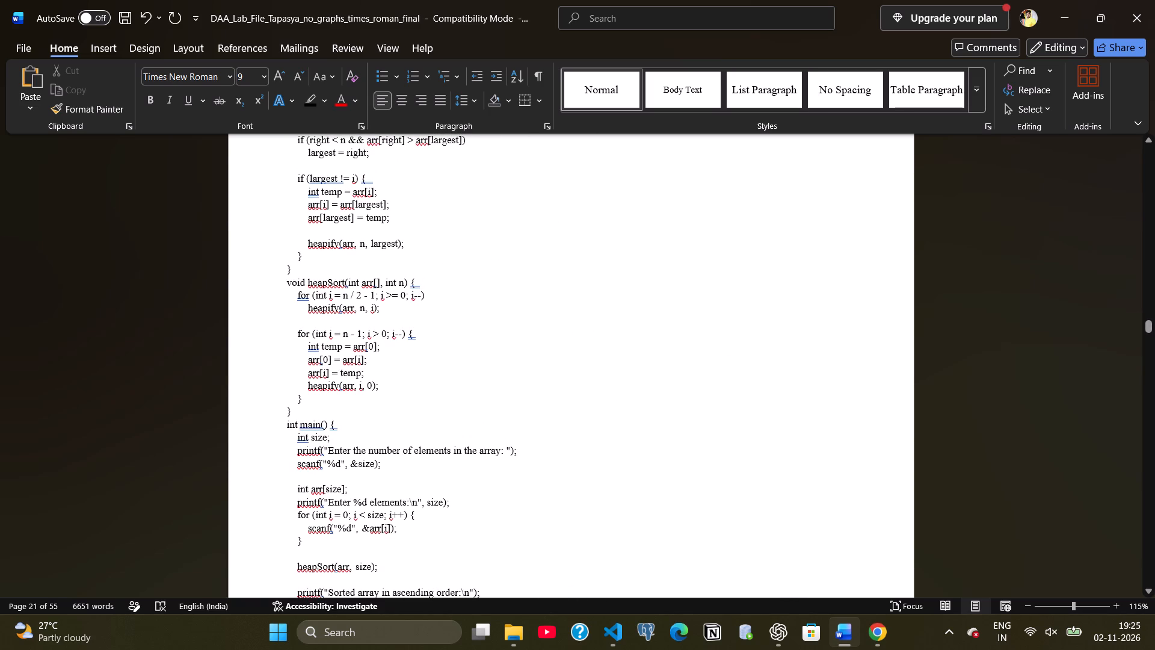
In the Heap Sort code, remove the blank line between heapSort's two for loops and the one above heapify's recursive call.
{"action": "left_click", "coordinate": [320, 317]}
{"action": "key", "text": "BackSpace"}
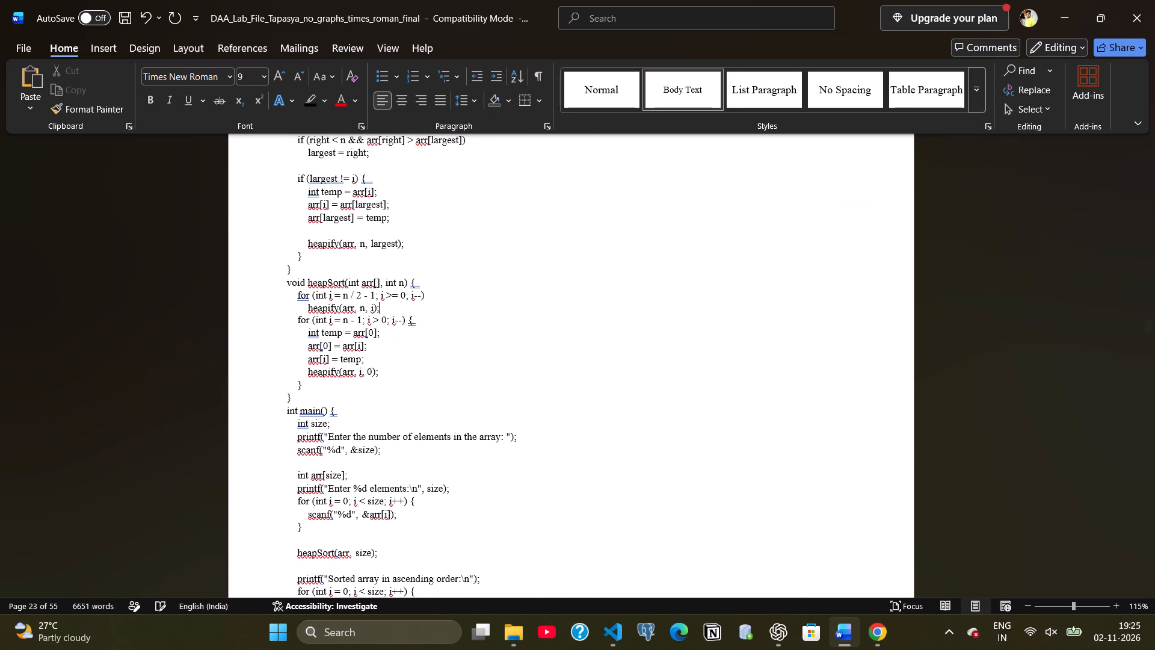
{"action": "left_click", "coordinate": [316, 223]}
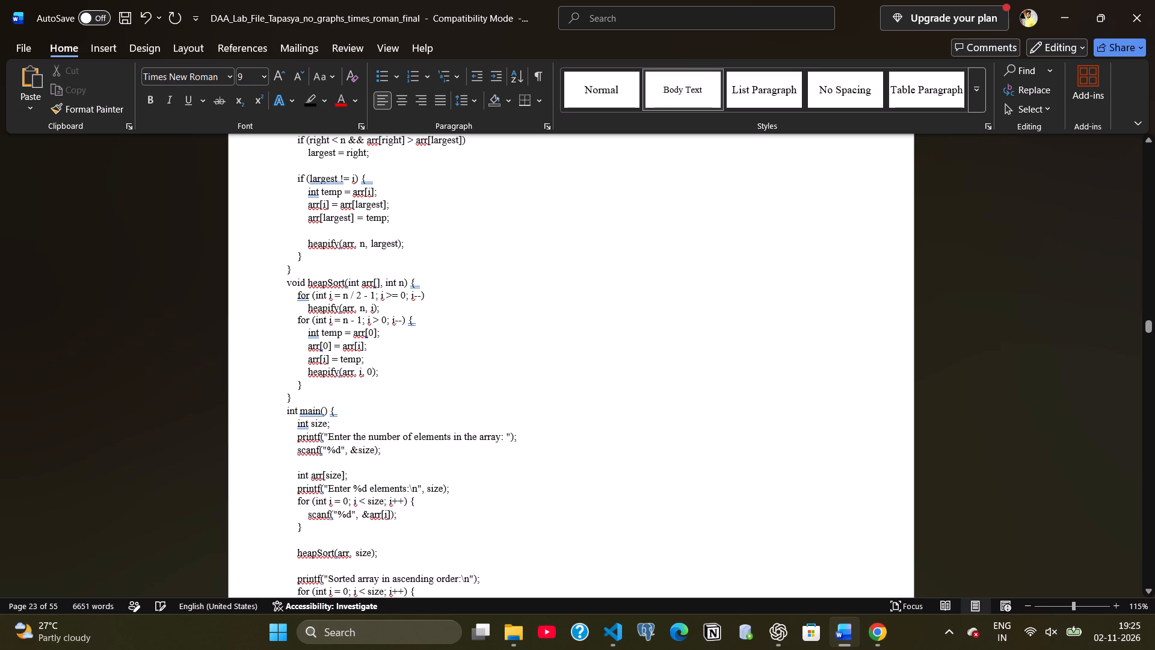
{"action": "left_click", "coordinate": [327, 229]}
{"action": "key", "text": "BackSpace"}
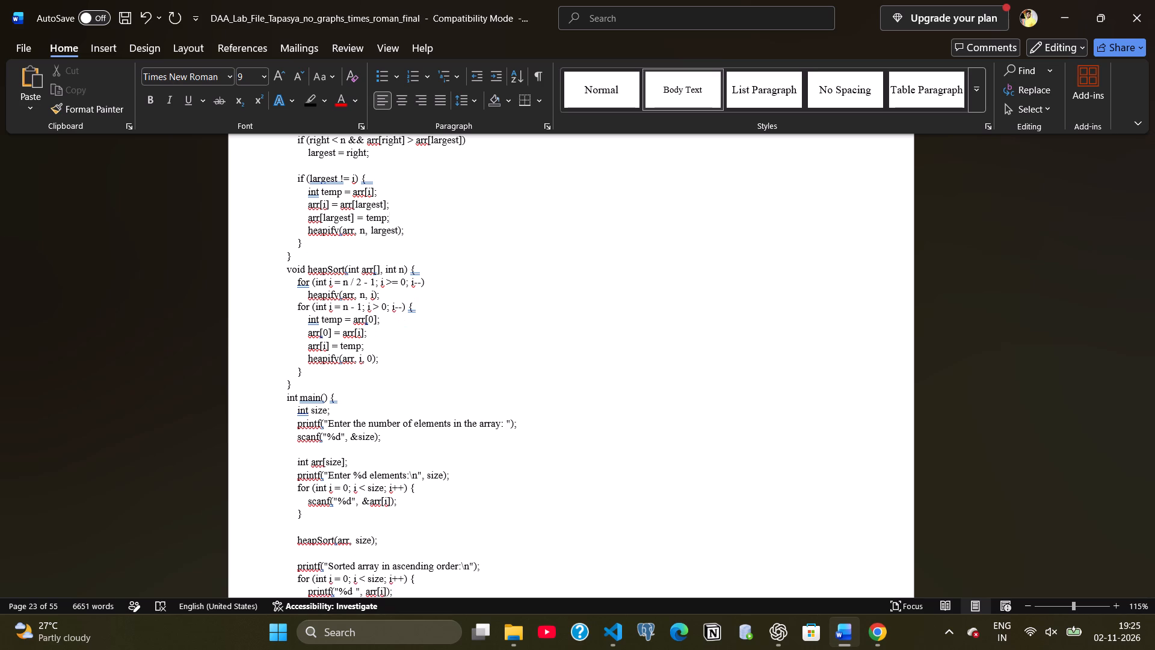
Remove the blank lines above the three if statements in the heapify function and the one below the #include line.
{"action": "scroll", "coordinate": [327, 229], "scroll_direction": "up", "scroll_amount": 2}
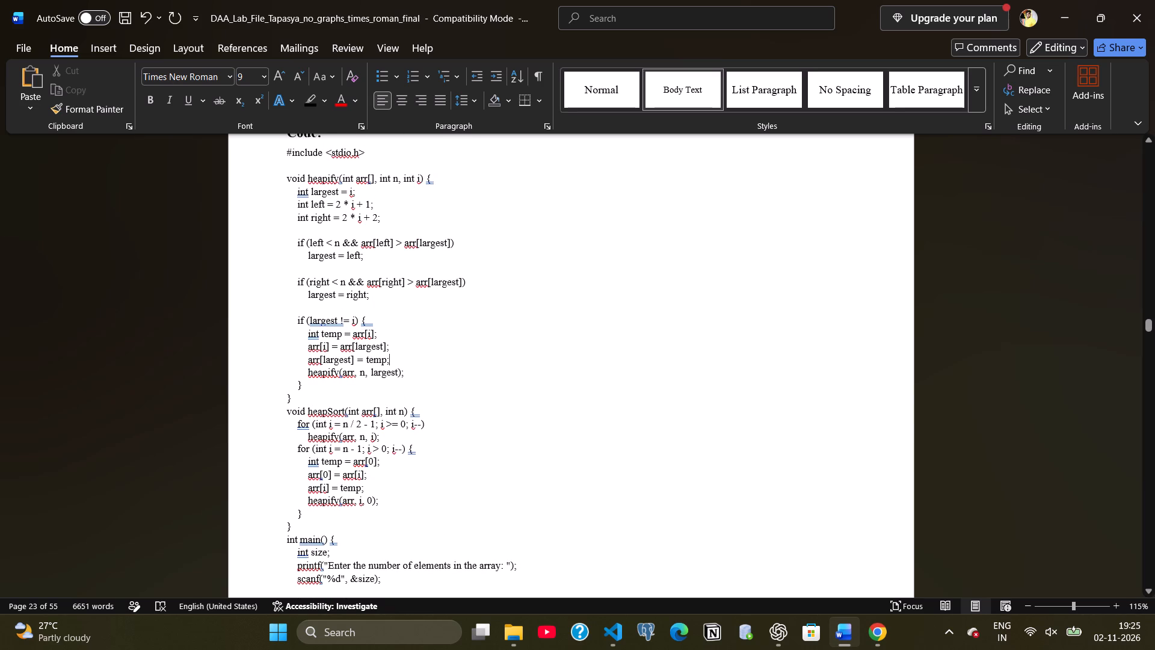
{"action": "left_click", "coordinate": [321, 308]}
{"action": "key", "text": "BackSpace"}
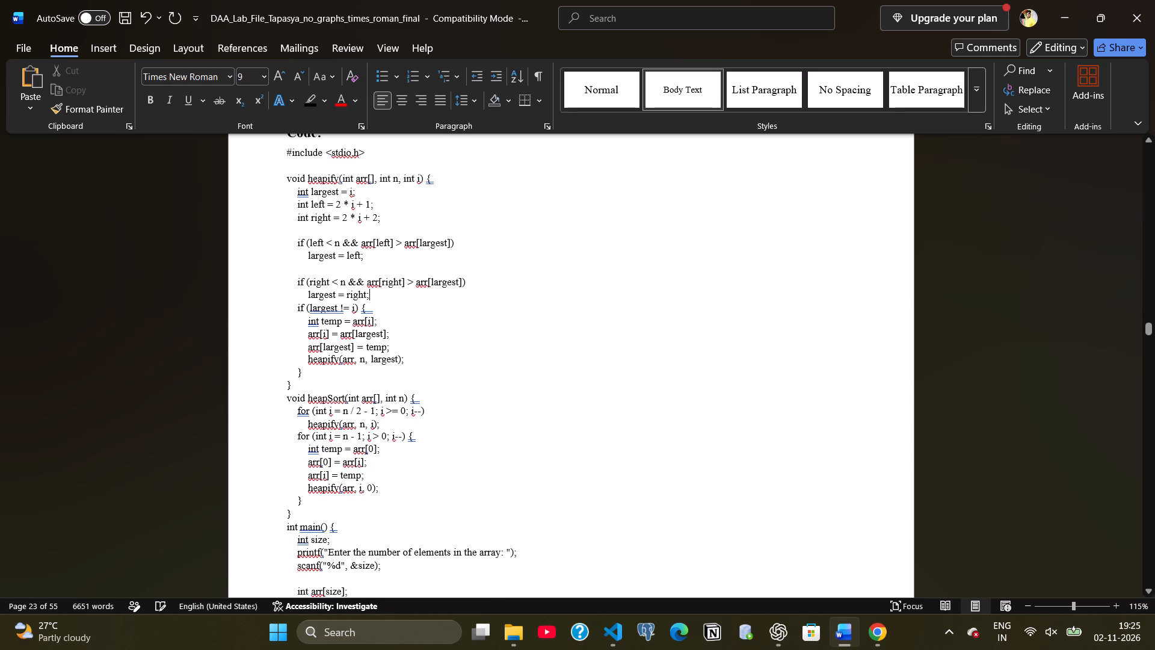
{"action": "left_click", "coordinate": [340, 266]}
{"action": "key", "text": "BackSpace"}
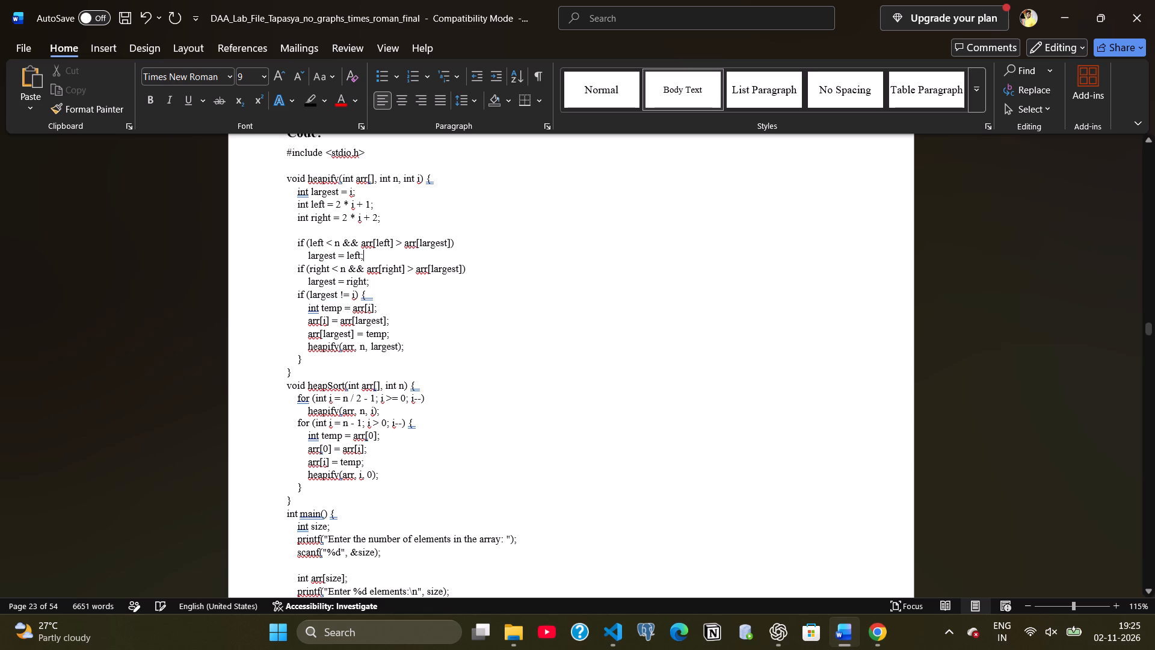
{"action": "left_click", "coordinate": [310, 234]}
{"action": "key", "text": "BackSpace"}
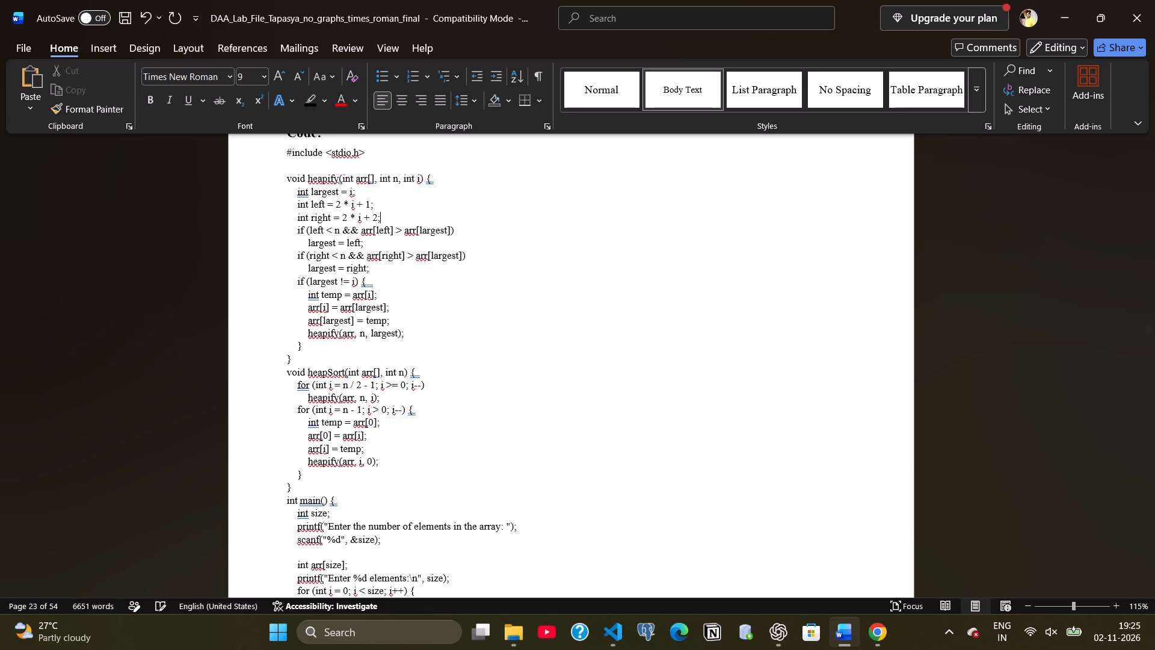
{"action": "scroll", "coordinate": [310, 234], "scroll_direction": "up", "scroll_amount": 1}
{"action": "left_click", "coordinate": [292, 211]}
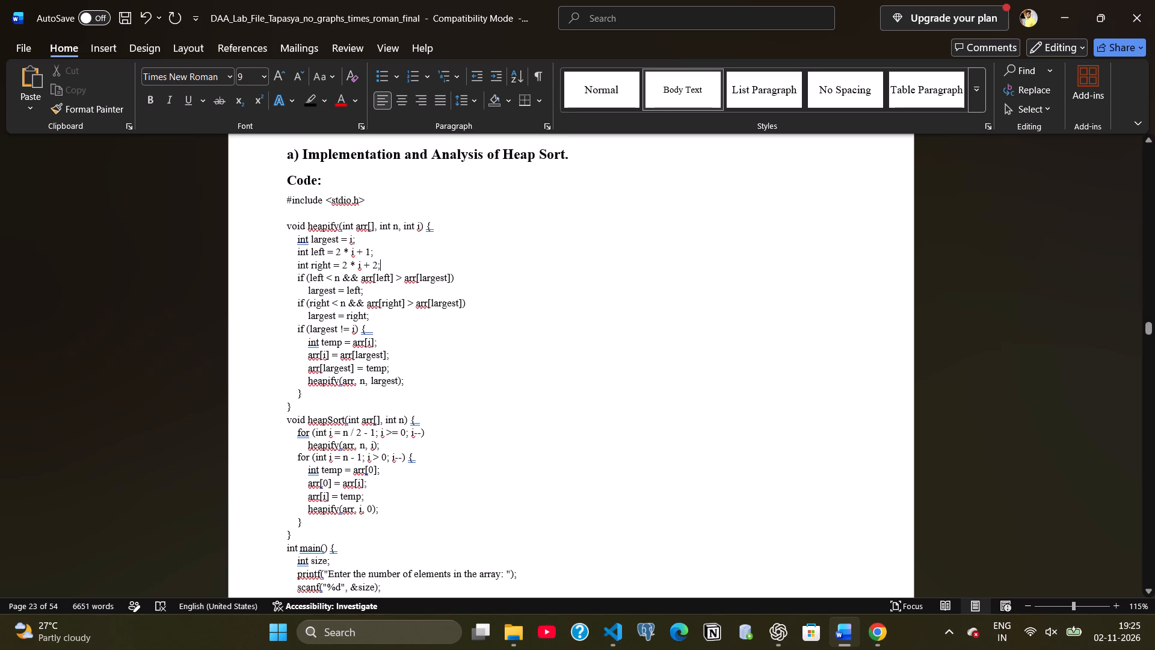
{"action": "key", "text": "BackSpace"}
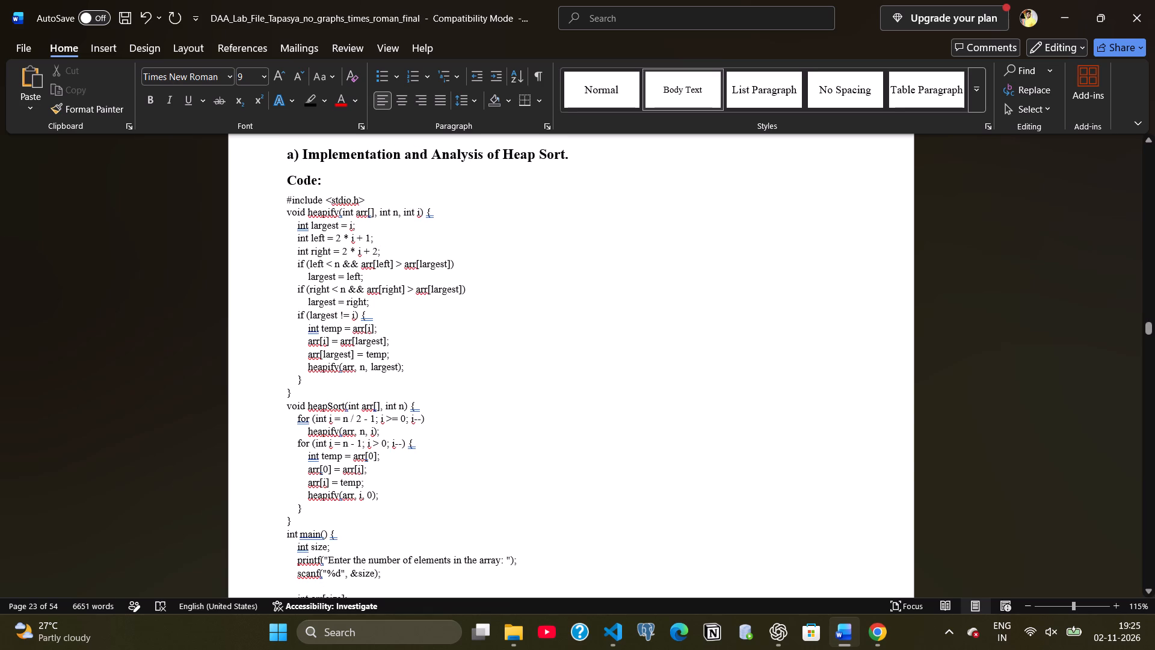
In Heap Sort's main function, remove the blank lines above int arr[size], the heapSort call and the "Sorted array" printf.
{"action": "scroll", "coordinate": [297, 404], "scroll_direction": "down", "scroll_amount": 1}
{"action": "left_click", "coordinate": [322, 448]}
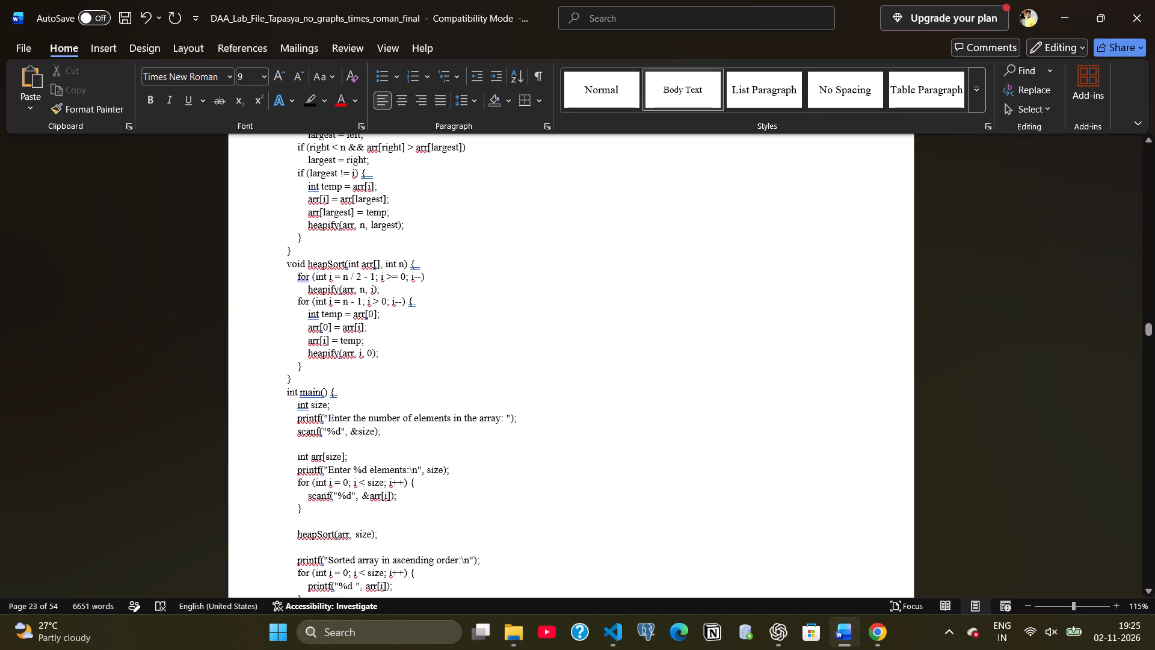
{"action": "key", "text": "BackSpace"}
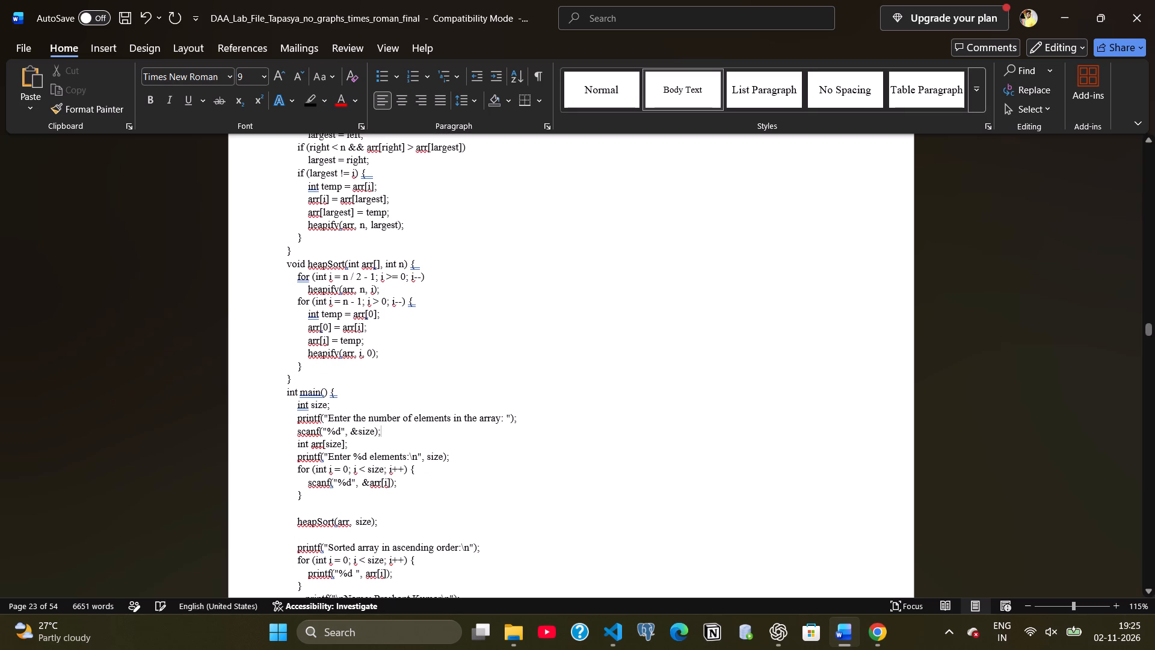
{"action": "left_click", "coordinate": [321, 506]}
{"action": "key", "text": "BackSpace"}
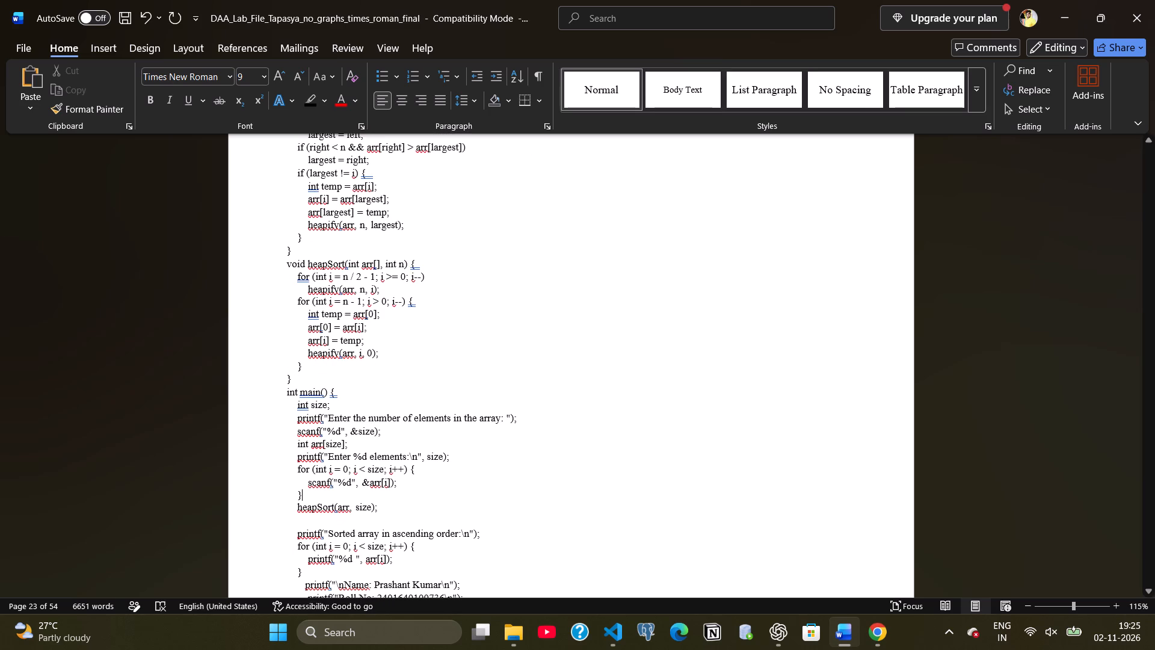
{"action": "scroll", "coordinate": [325, 526], "scroll_direction": "down", "scroll_amount": 1}
{"action": "left_click", "coordinate": [315, 503]}
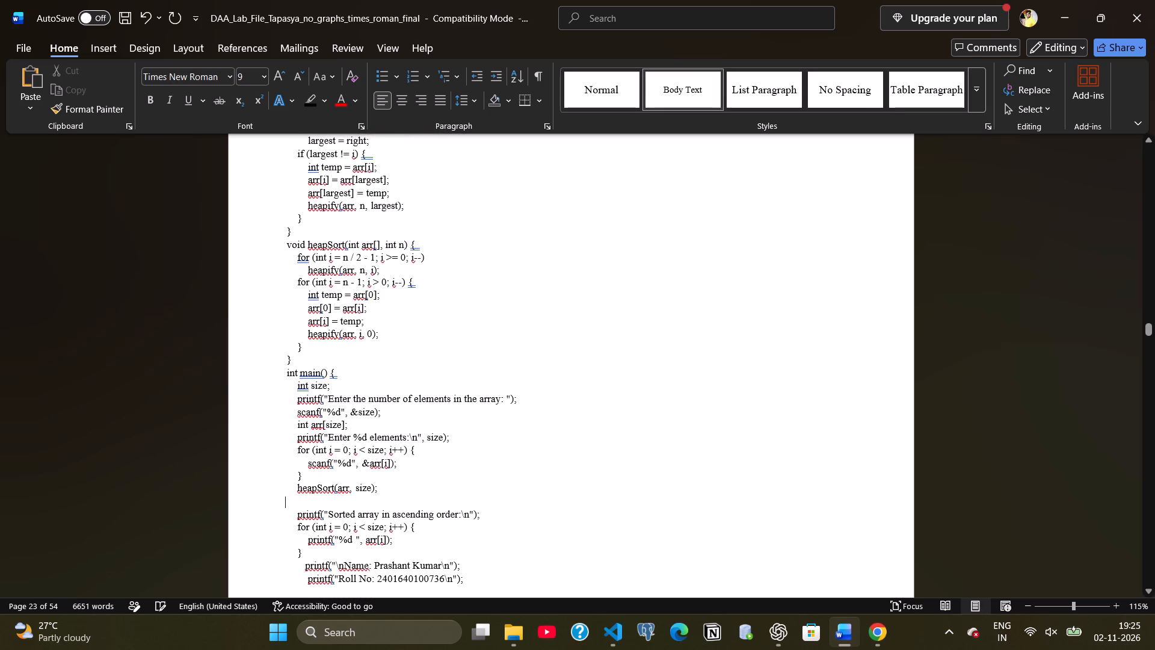
{"action": "key", "text": "BackSpace"}
Check the page layout of the Heap Sort analysis and output, and examine the Counting Sort code for blank lines.
{"action": "scroll", "coordinate": [315, 503], "scroll_direction": "down", "scroll_amount": 1}
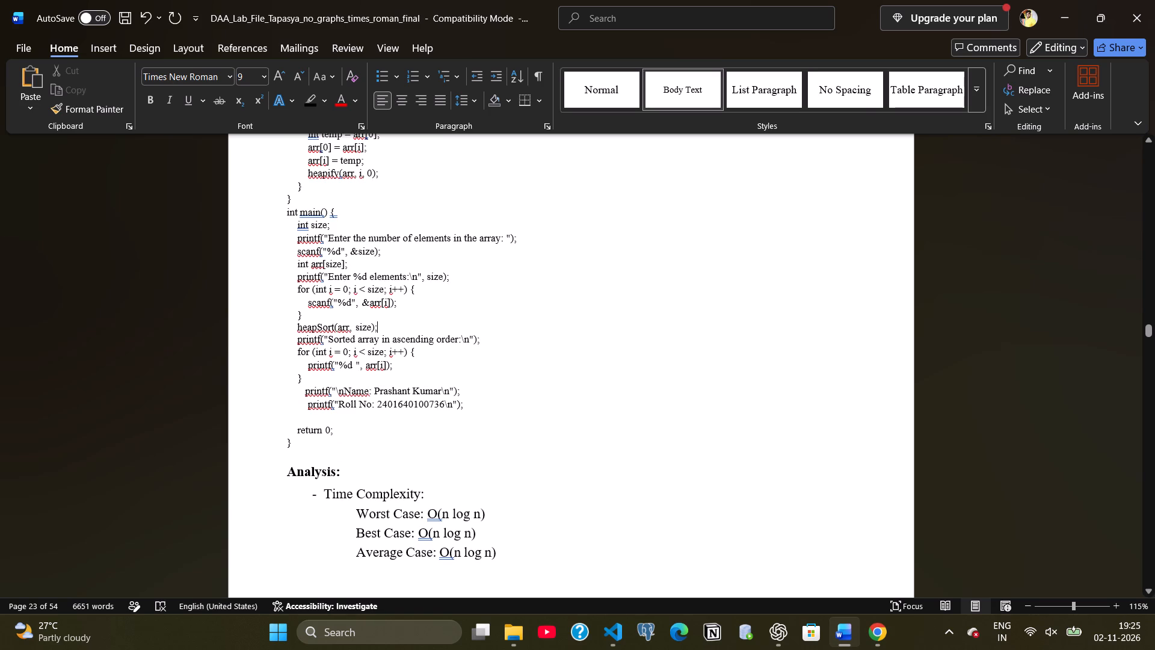
{"action": "scroll", "coordinate": [319, 493], "scroll_direction": "down", "scroll_amount": 5}
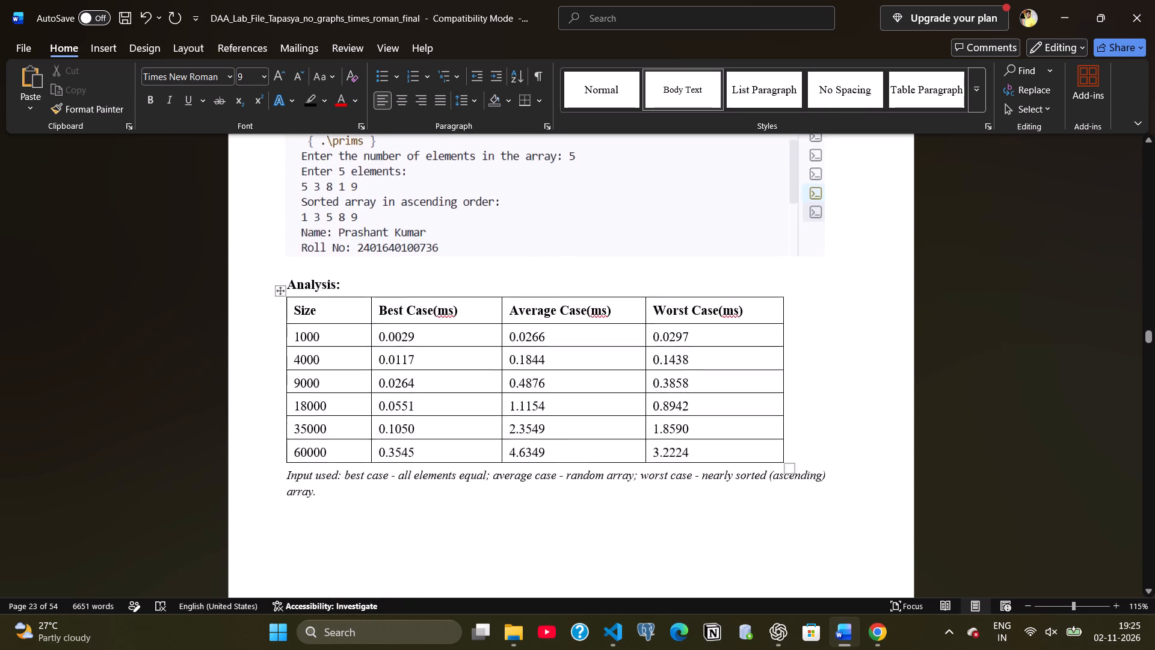
{"action": "scroll", "coordinate": [319, 493], "scroll_direction": "down", "scroll_amount": 4}
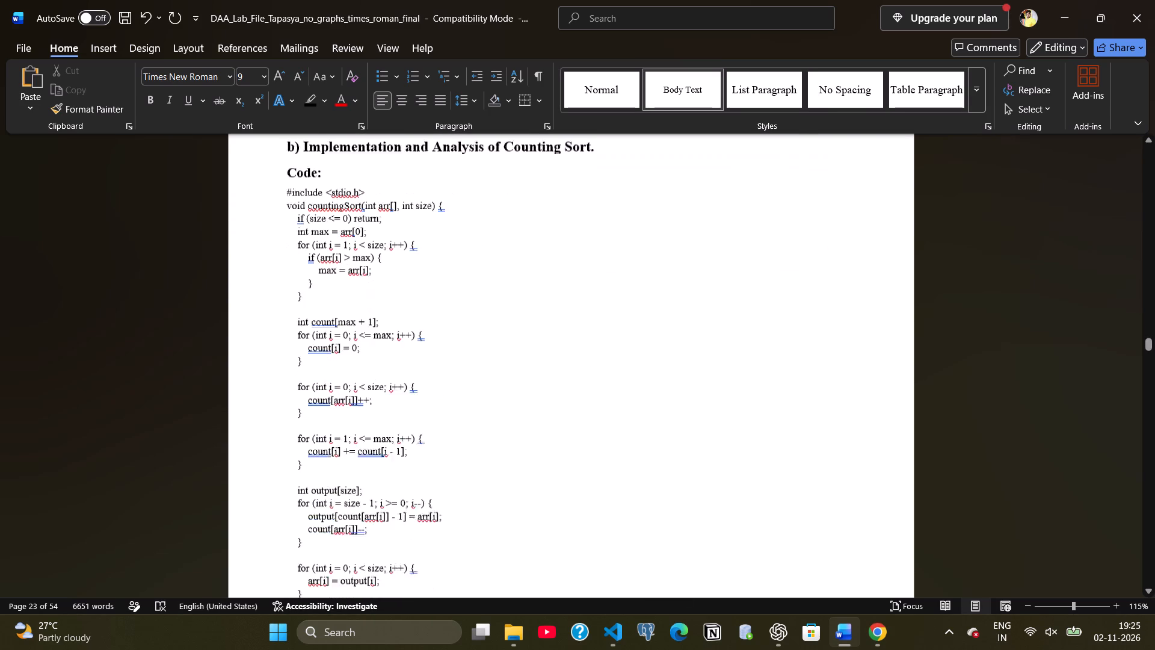
{"action": "scroll", "coordinate": [319, 493], "scroll_direction": "down", "scroll_amount": 4}
Remove the five blank lines inside the countingSort function, above the count and output array declarations and between its for loops.
{"action": "scroll", "coordinate": [319, 493], "scroll_direction": "up", "scroll_amount": 1}
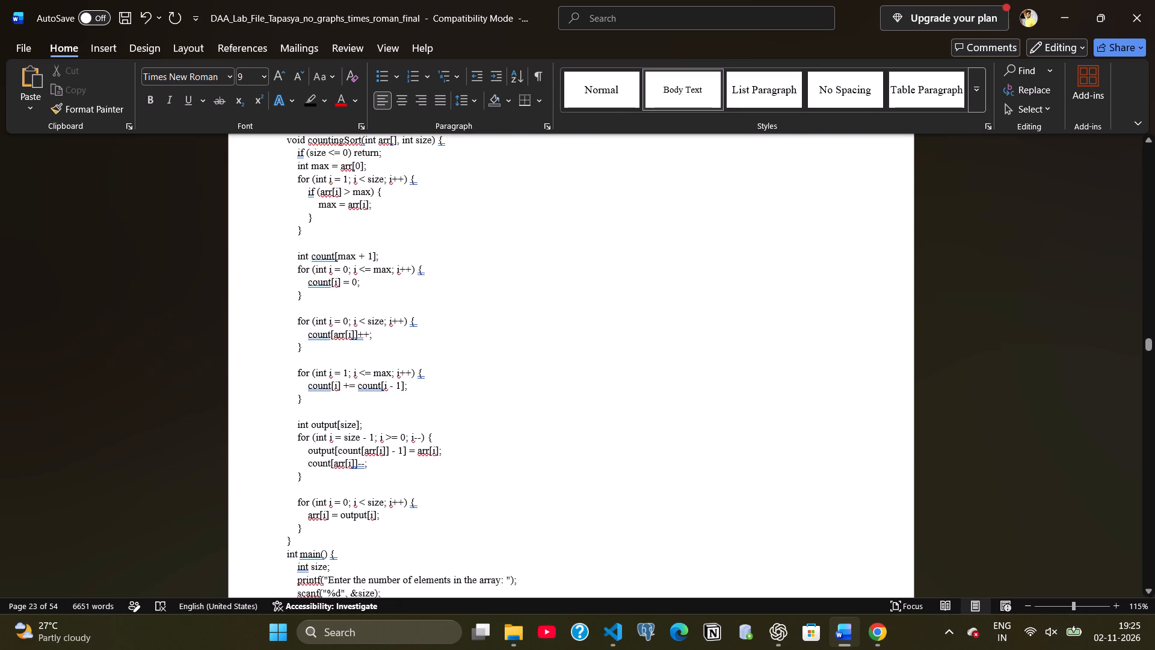
{"action": "scroll", "coordinate": [319, 493], "scroll_direction": "up", "scroll_amount": 1}
{"action": "left_click", "coordinate": [302, 370]}
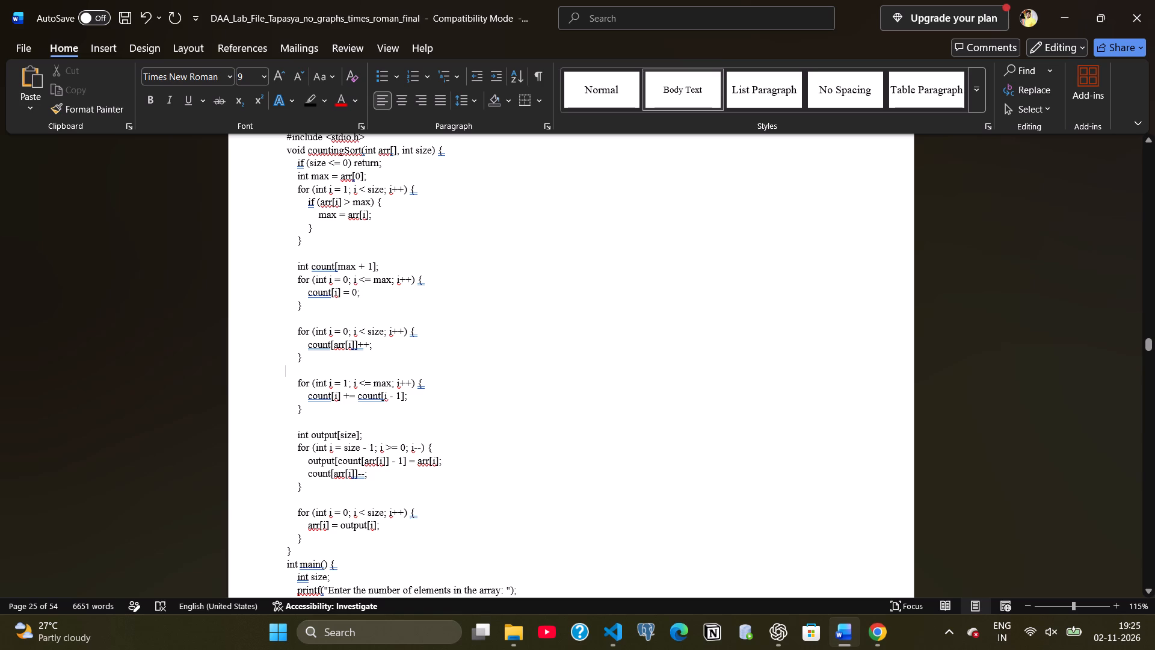
{"action": "key", "text": "BackSpace"}
{"action": "left_click", "coordinate": [300, 315]}
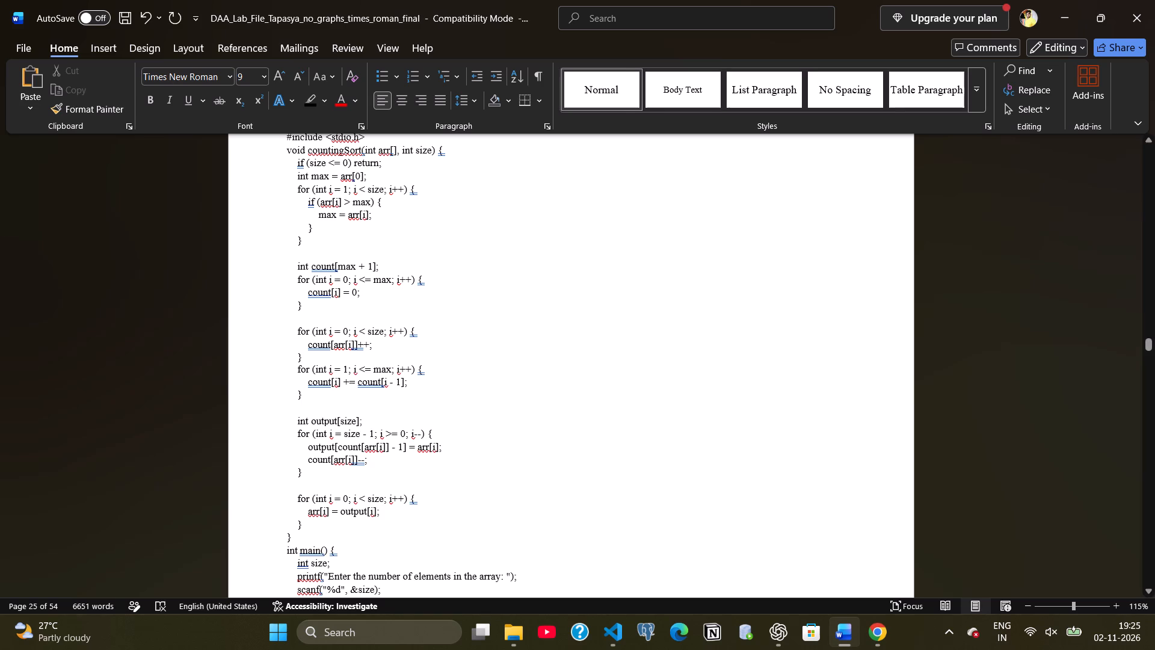
{"action": "key", "text": "BackSpace"}
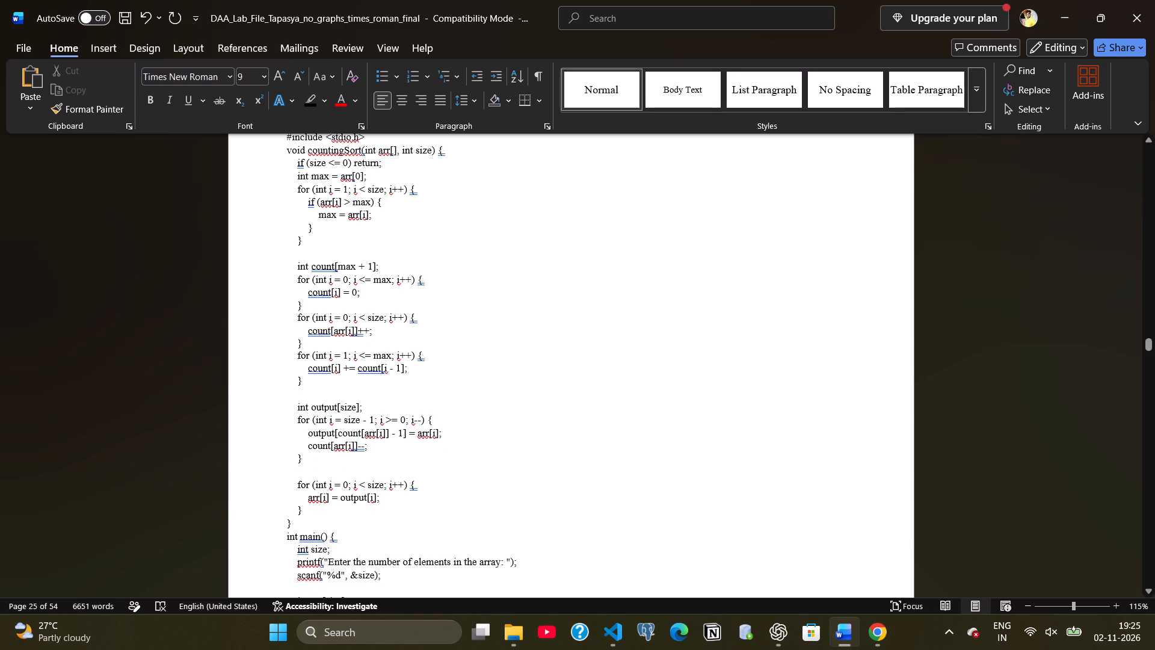
{"action": "left_click", "coordinate": [301, 245]}
{"action": "left_click", "coordinate": [307, 251]}
{"action": "key", "text": "BackSpace"}
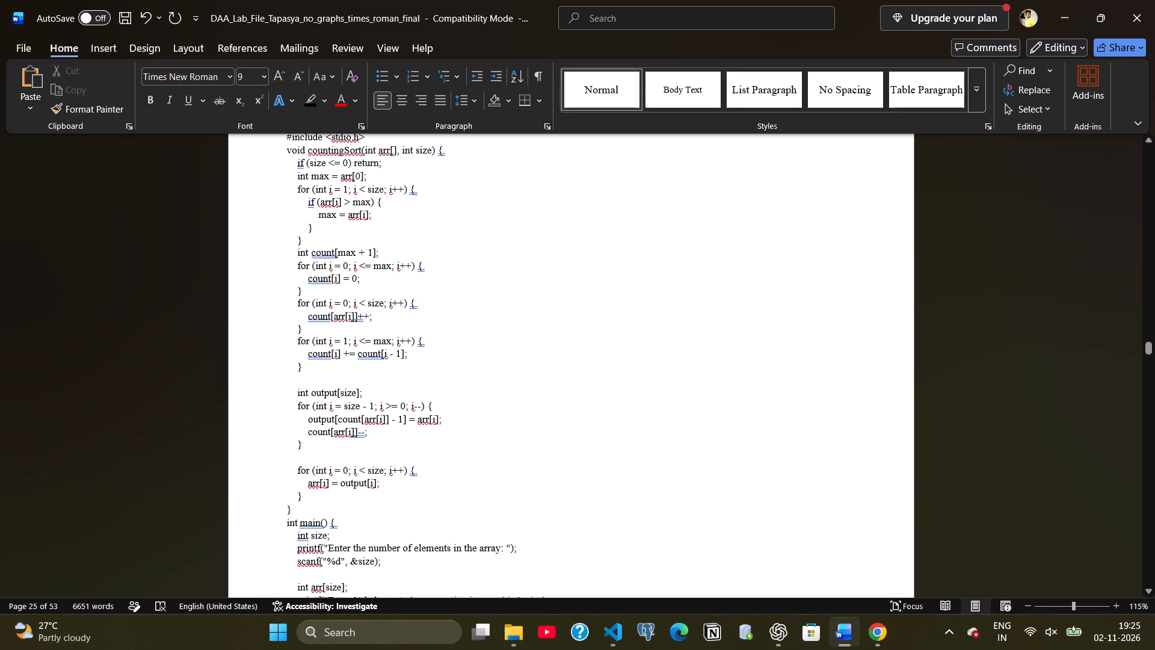
{"action": "left_click", "coordinate": [295, 457]}
{"action": "key", "text": "BackSpace"}
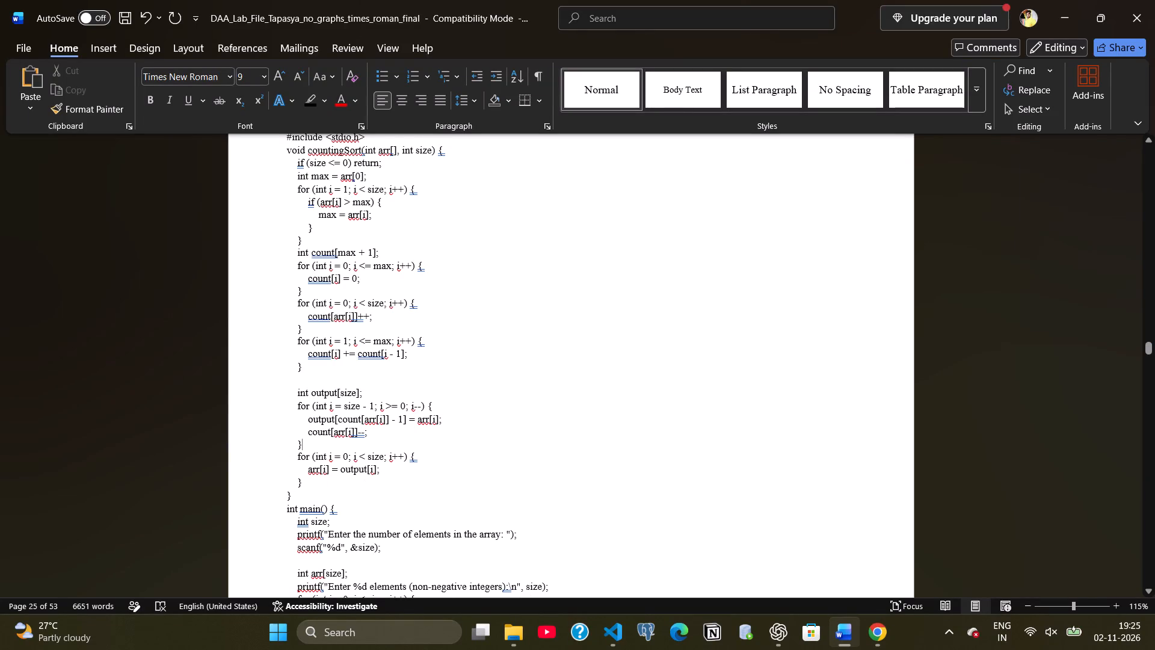
{"action": "left_click", "coordinate": [297, 377]}
{"action": "key", "text": "BackSpace"}
Check the page breaks around the Counting Sort analysis and the Radix Sort code and analysis for lines spilling onto another page.
{"action": "scroll", "coordinate": [297, 377], "scroll_direction": "down", "scroll_amount": 2}
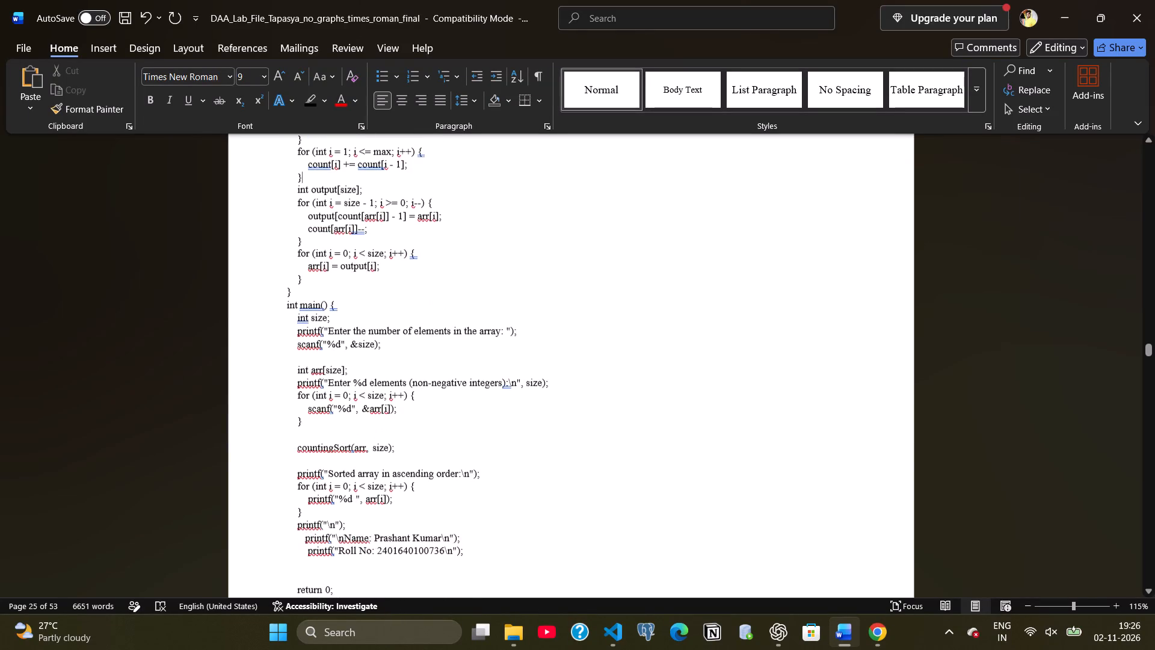
{"action": "scroll", "coordinate": [297, 377], "scroll_direction": "down", "scroll_amount": 3}
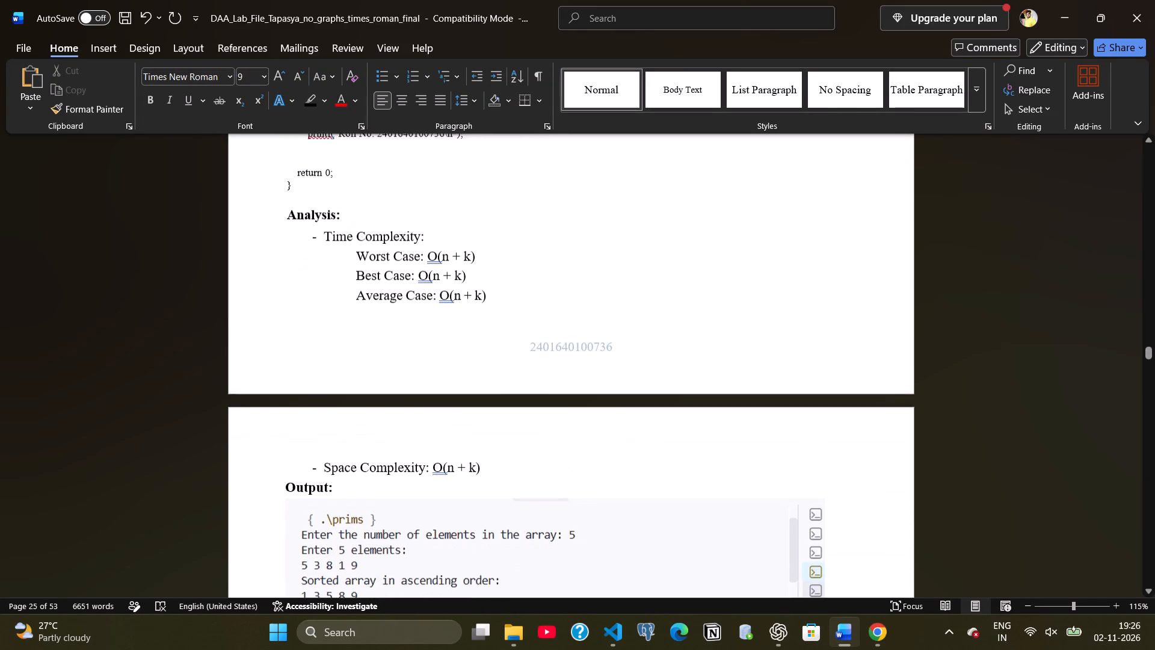
{"action": "scroll", "coordinate": [297, 377], "scroll_direction": "down", "scroll_amount": 5}
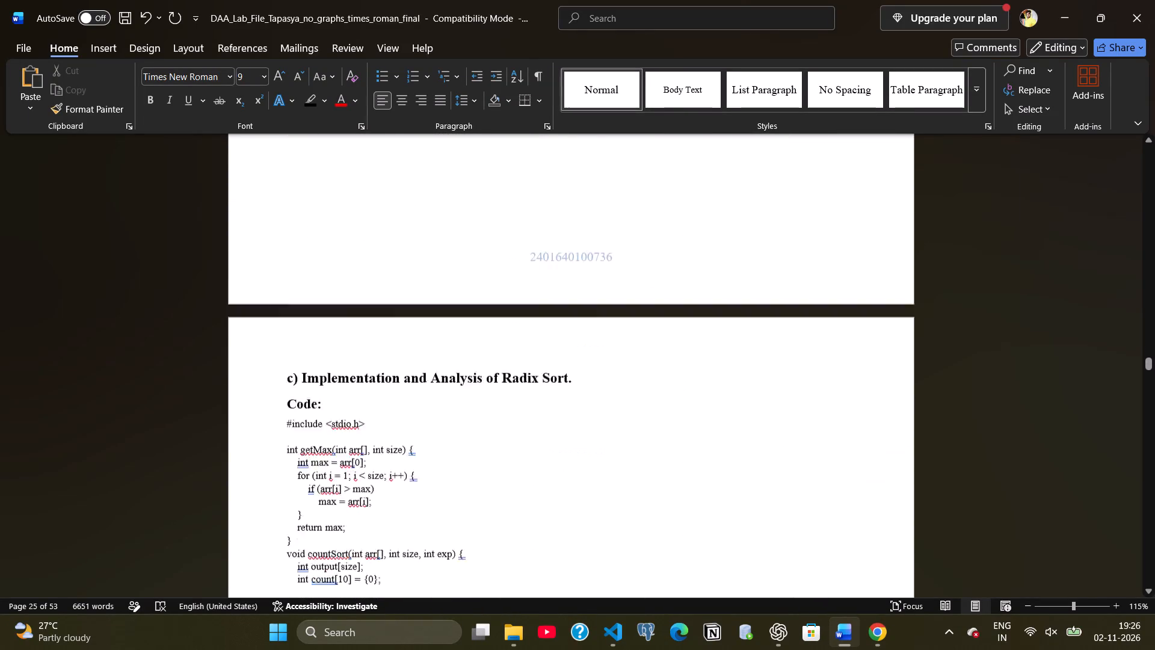
{"action": "scroll", "coordinate": [297, 377], "scroll_direction": "down", "scroll_amount": 3}
{"action": "scroll", "coordinate": [297, 377], "scroll_direction": "up", "scroll_amount": 3}
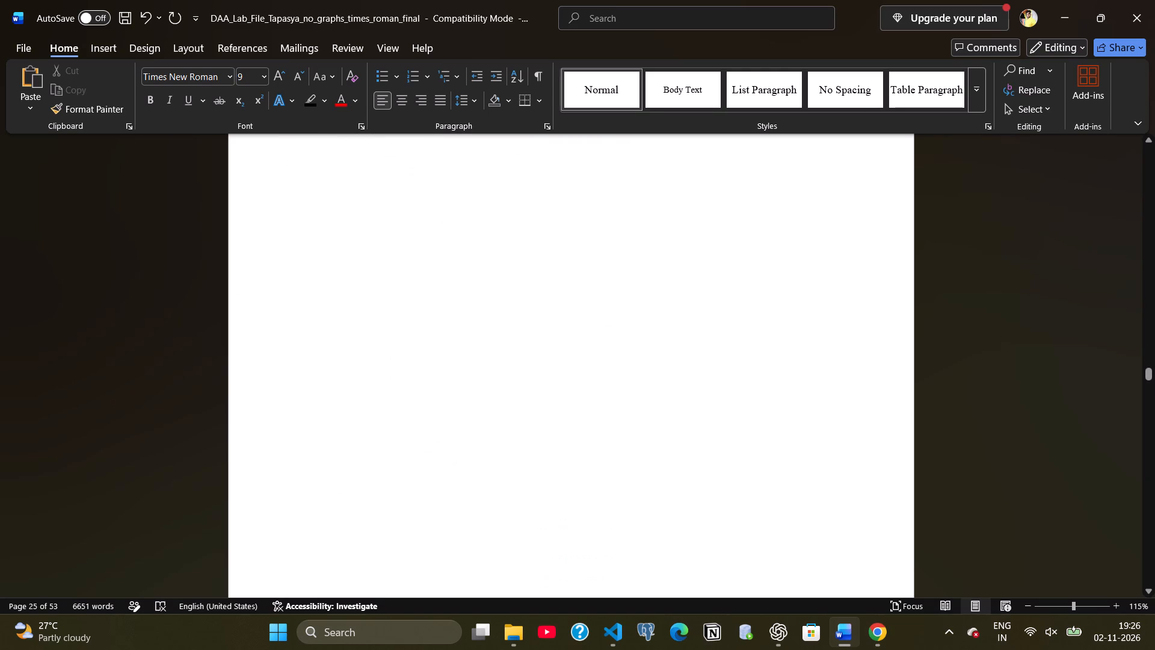
{"action": "scroll", "coordinate": [297, 377], "scroll_direction": "up", "scroll_amount": 1}
{"action": "scroll", "coordinate": [423, 373], "scroll_direction": "up", "scroll_amount": 2}
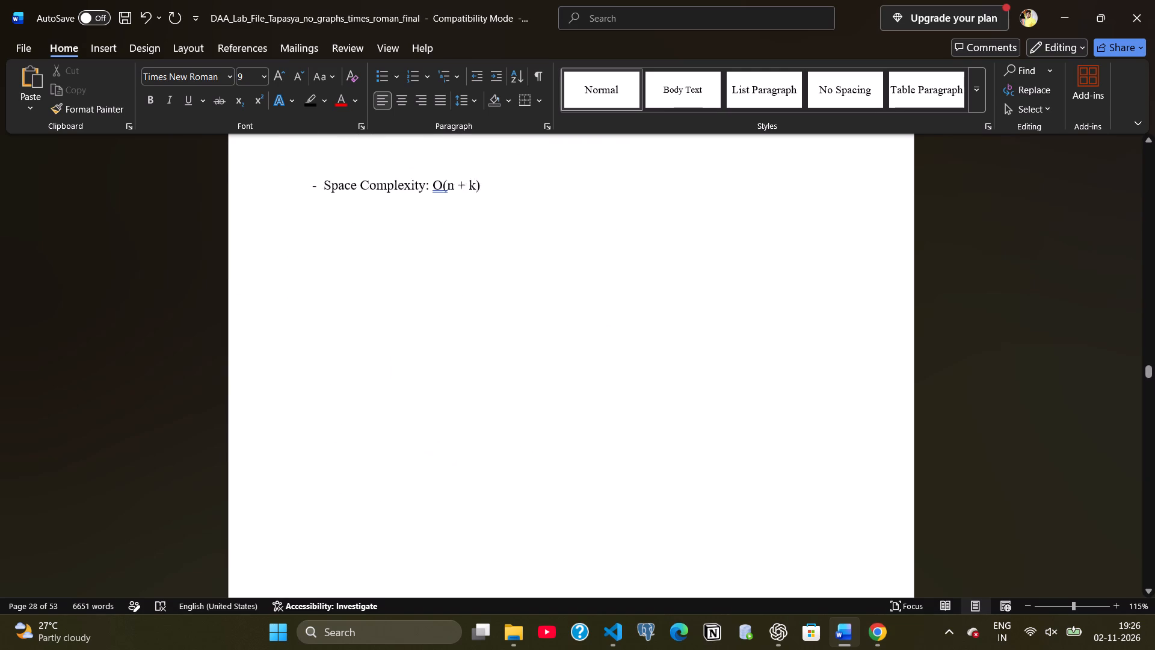
{"action": "scroll", "coordinate": [423, 373], "scroll_direction": "up", "scroll_amount": 4}
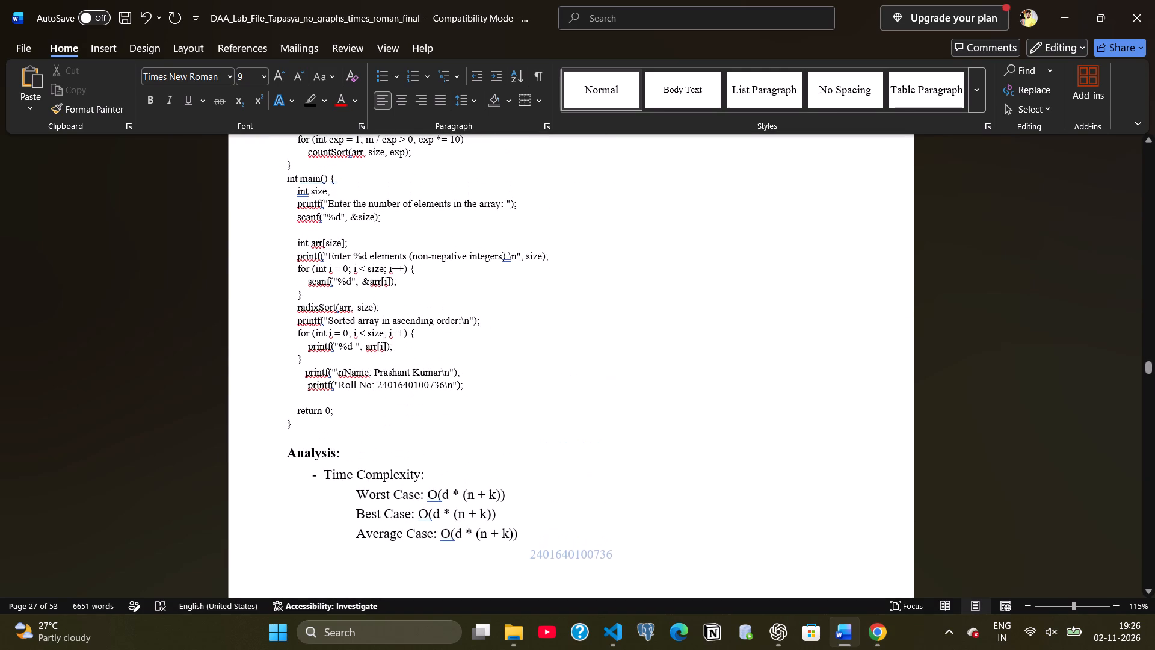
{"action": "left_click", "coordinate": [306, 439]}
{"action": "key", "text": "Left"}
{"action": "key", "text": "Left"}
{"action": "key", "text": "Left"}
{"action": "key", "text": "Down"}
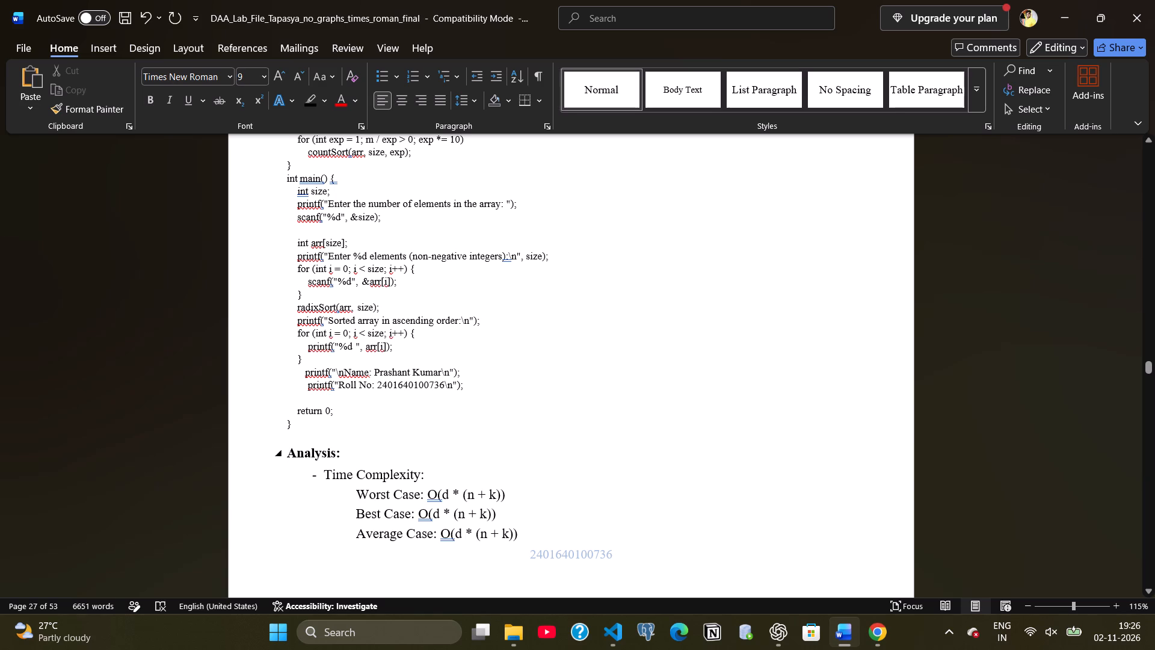
In the Radix Sort code, remove the blank line above int arr[size] in main and the one above radixSort's exp loop.
{"action": "scroll", "coordinate": [340, 303], "scroll_direction": "up", "scroll_amount": 1}
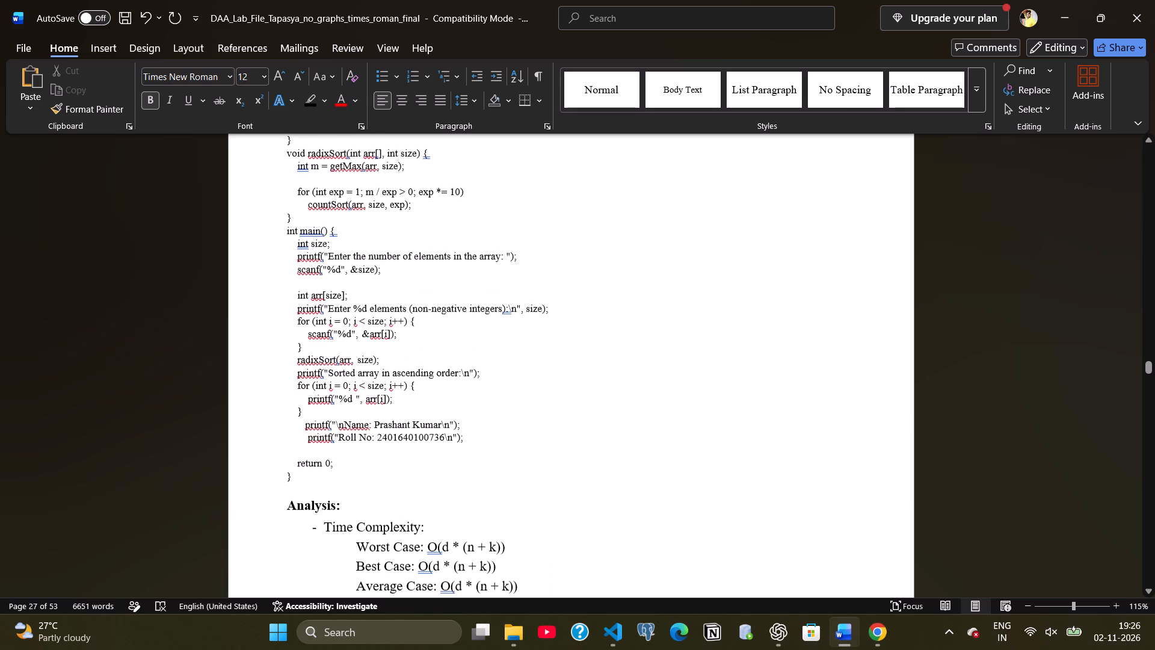
{"action": "left_click", "coordinate": [320, 289]}
{"action": "key", "text": "BackSpace"}
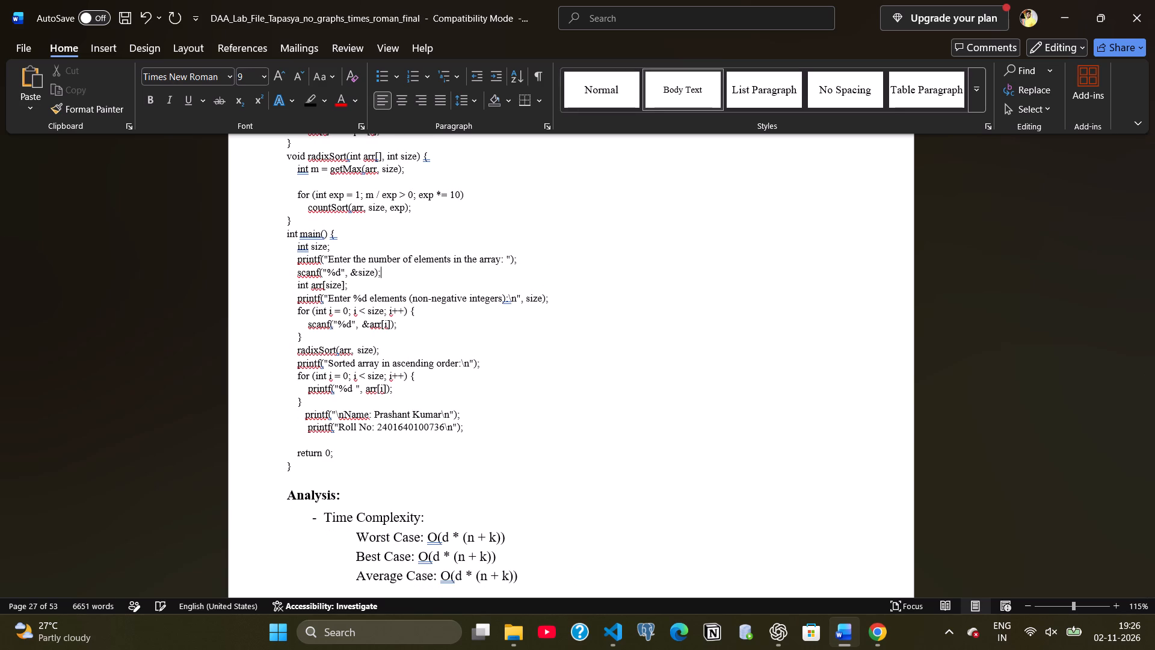
{"action": "scroll", "coordinate": [322, 202], "scroll_direction": "up", "scroll_amount": 1}
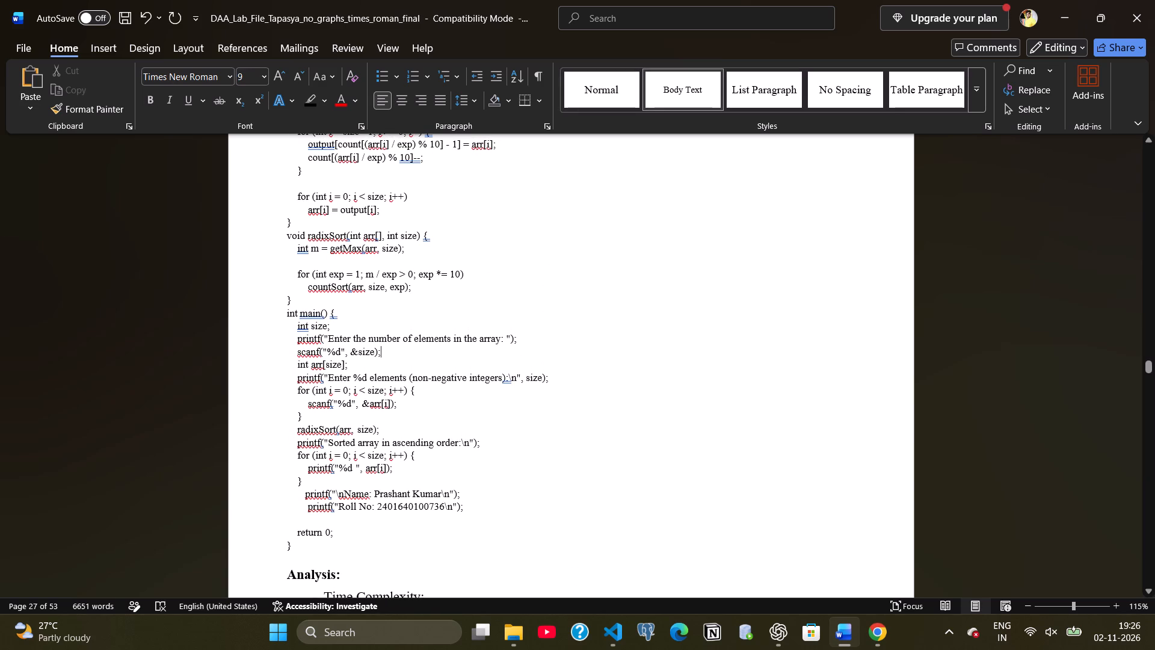
{"action": "left_click", "coordinate": [315, 261]}
{"action": "key", "text": "BackSpace"}
Check the page breaks from the Radix Sort code and analysis through its output and timing table.
{"action": "scroll", "coordinate": [315, 261], "scroll_direction": "down", "scroll_amount": 5}
{"action": "scroll", "coordinate": [315, 261], "scroll_direction": "up", "scroll_amount": 1}
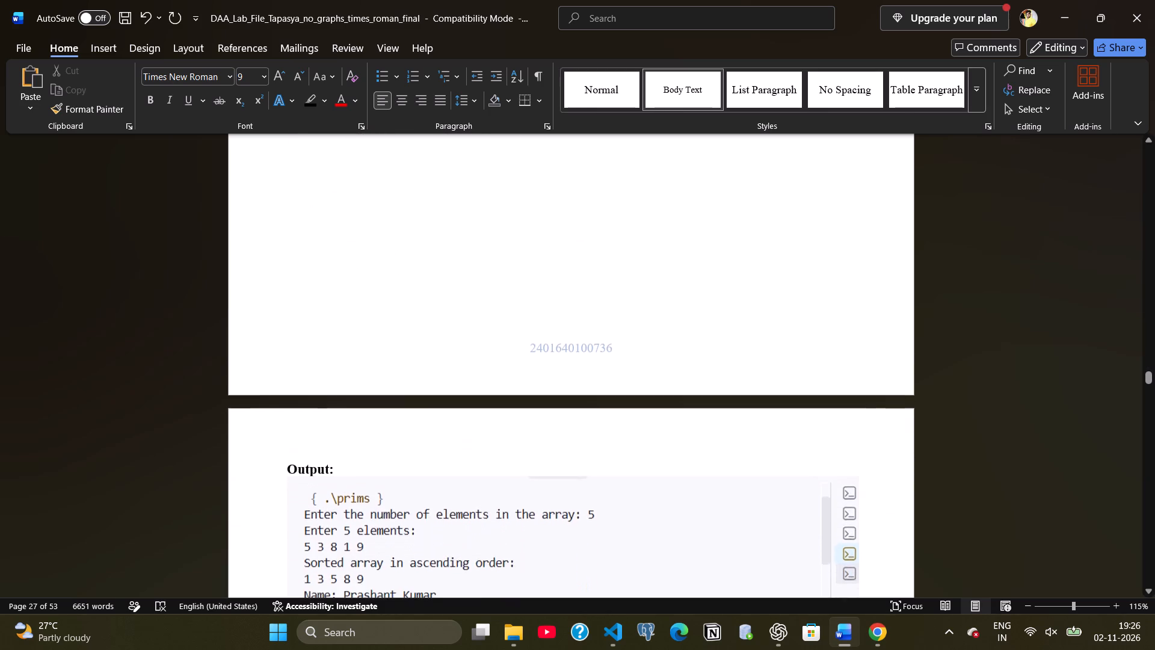
{"action": "scroll", "coordinate": [315, 261], "scroll_direction": "up", "scroll_amount": 3}
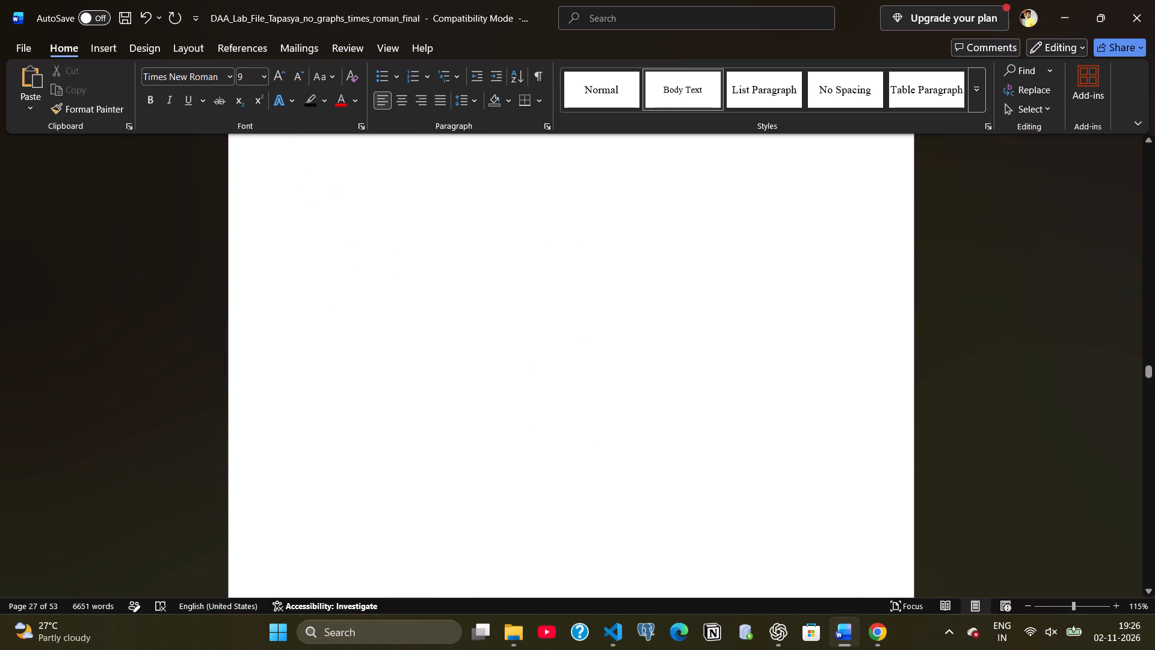
{"action": "scroll", "coordinate": [315, 261], "scroll_direction": "up", "scroll_amount": 2}
{"action": "scroll", "coordinate": [373, 254], "scroll_direction": "up", "scroll_amount": 1}
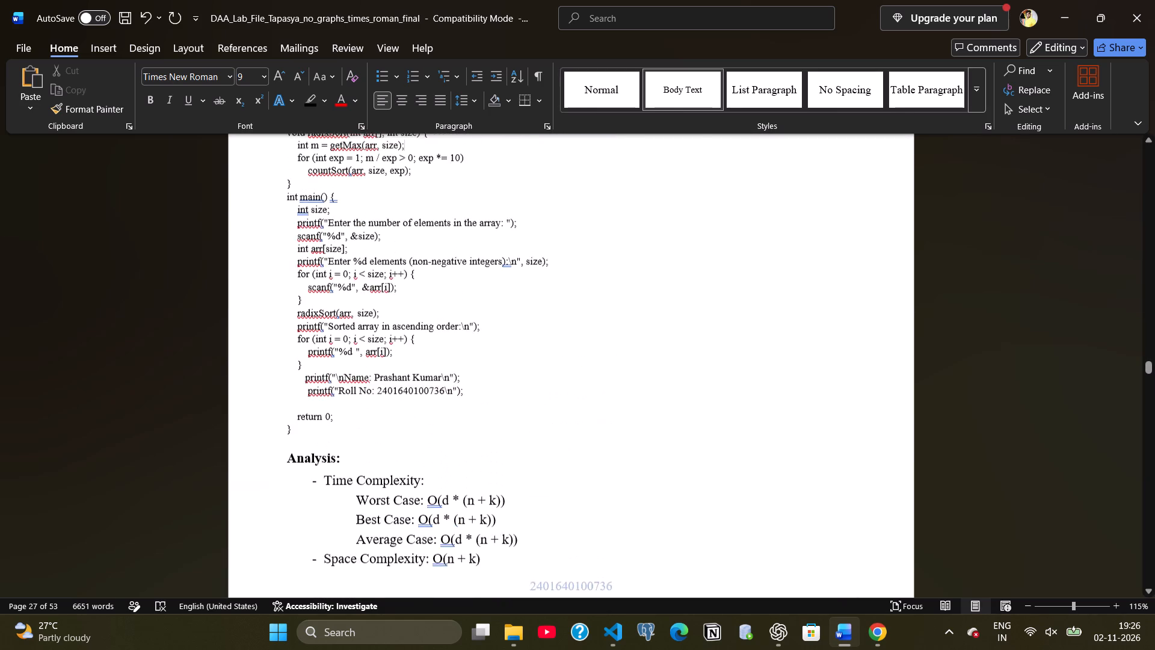
{"action": "scroll", "coordinate": [373, 254], "scroll_direction": "down", "scroll_amount": 12}
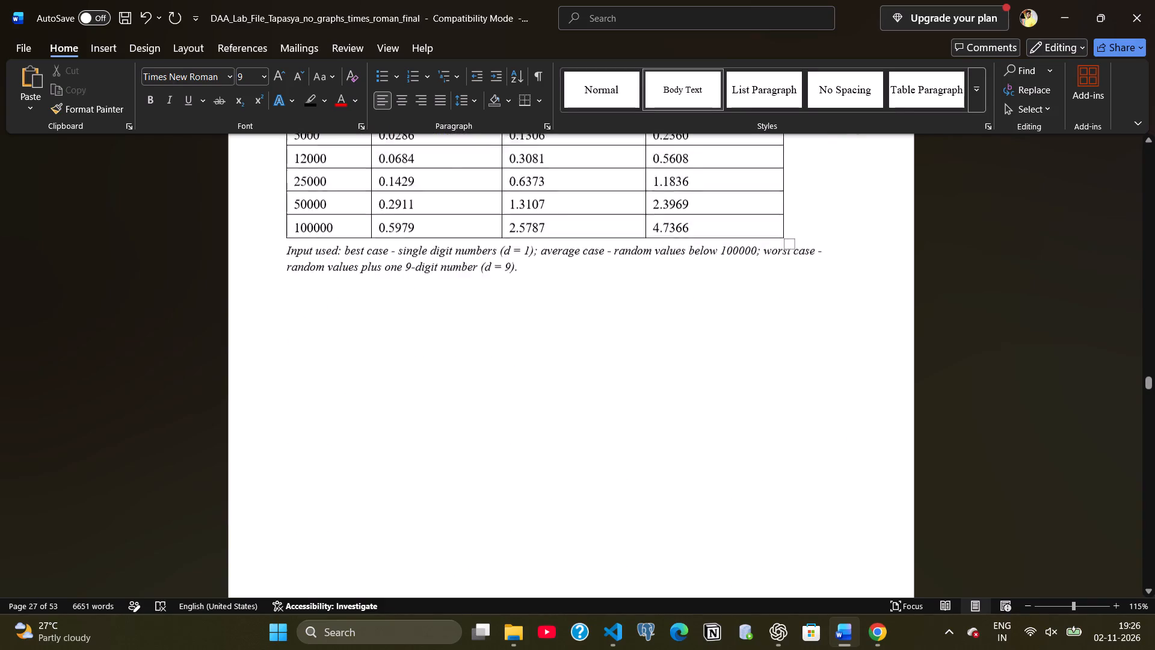
{"action": "scroll", "coordinate": [373, 254], "scroll_direction": "down", "scroll_amount": 3}
Print all pages of the lab file to PDF, saving it in Downloads as QQQQQQQQQ.
{"action": "left_click", "coordinate": [24, 43]}
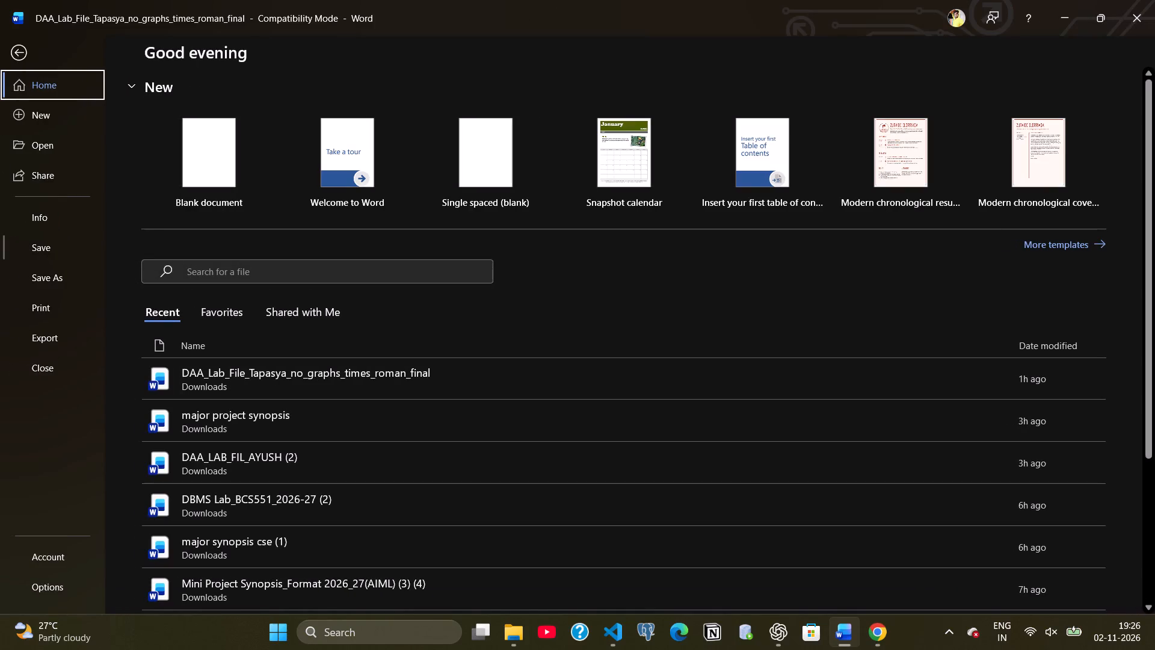
{"action": "left_click", "coordinate": [53, 277]}
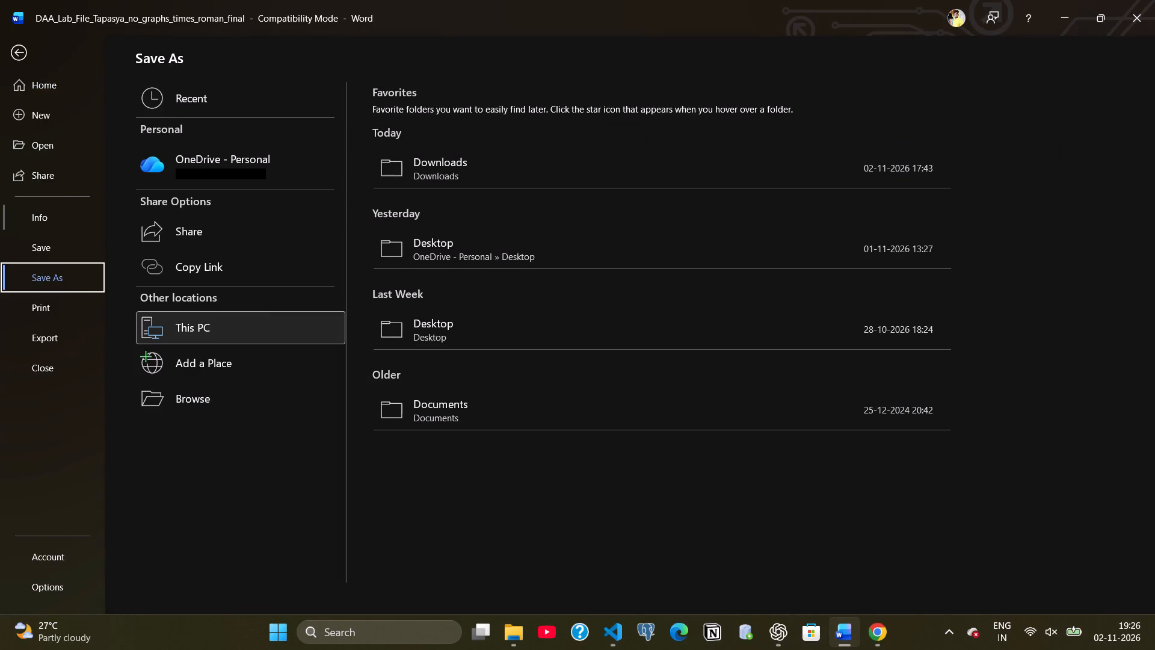
{"action": "left_click", "coordinate": [54, 317]}
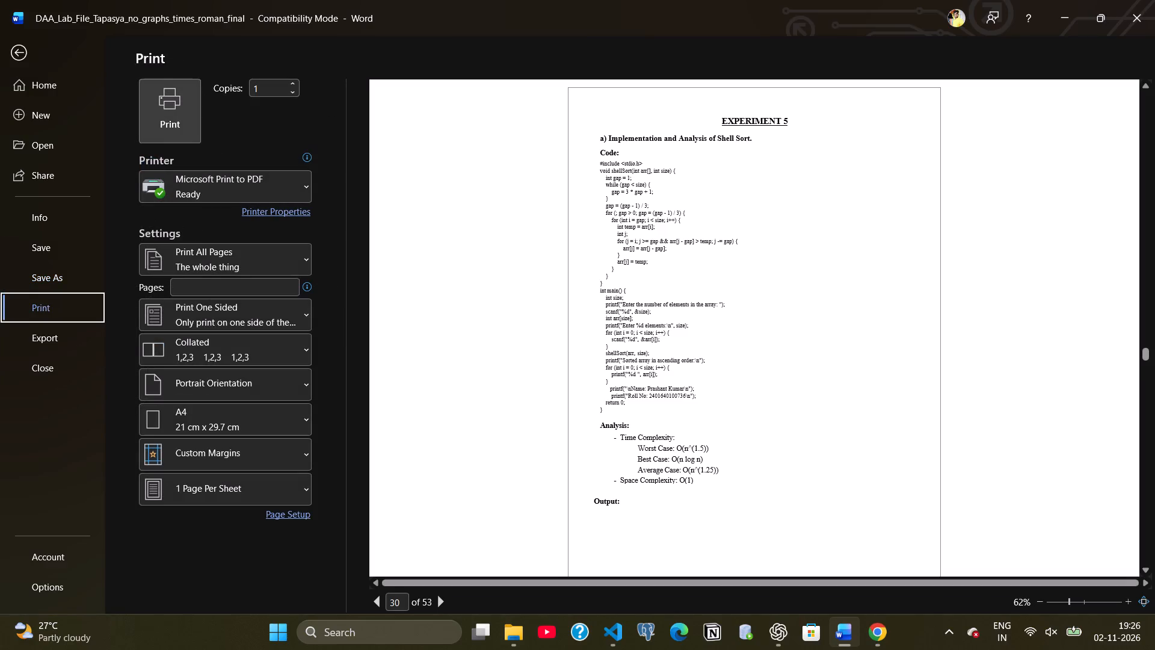
{"action": "left_click", "coordinate": [188, 110]}
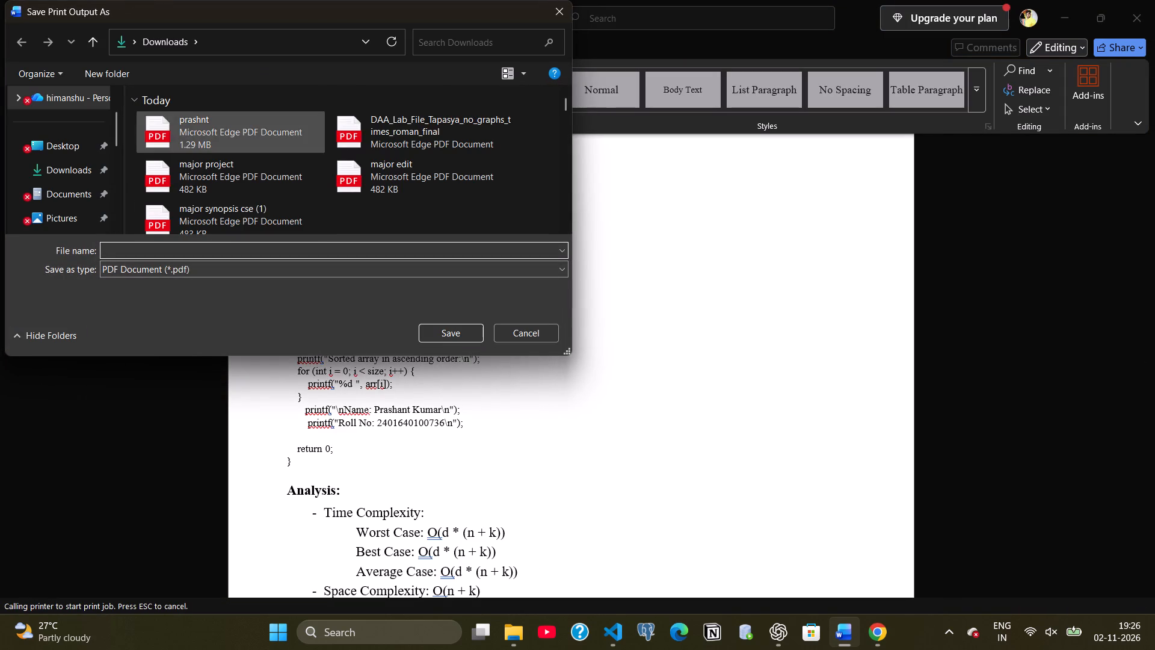
{"action": "left_click", "coordinate": [242, 246]}
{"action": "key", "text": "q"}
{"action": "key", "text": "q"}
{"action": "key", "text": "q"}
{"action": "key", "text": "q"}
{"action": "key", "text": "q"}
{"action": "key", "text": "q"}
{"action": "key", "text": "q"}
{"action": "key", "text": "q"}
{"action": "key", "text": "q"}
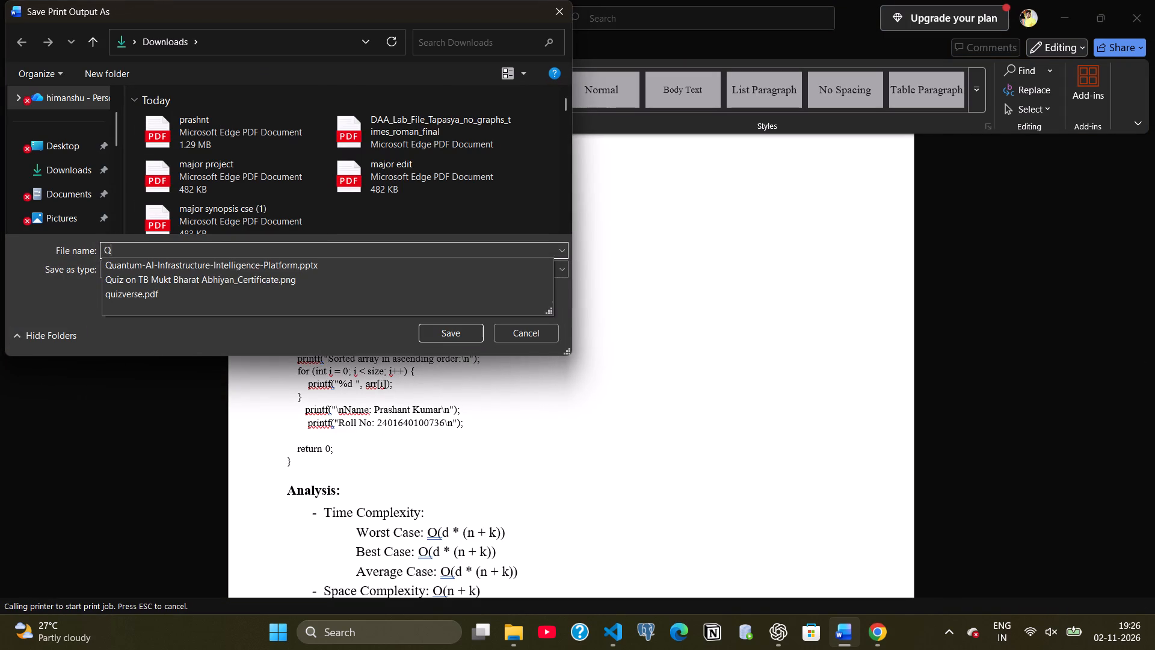
{"action": "key", "text": "Return"}
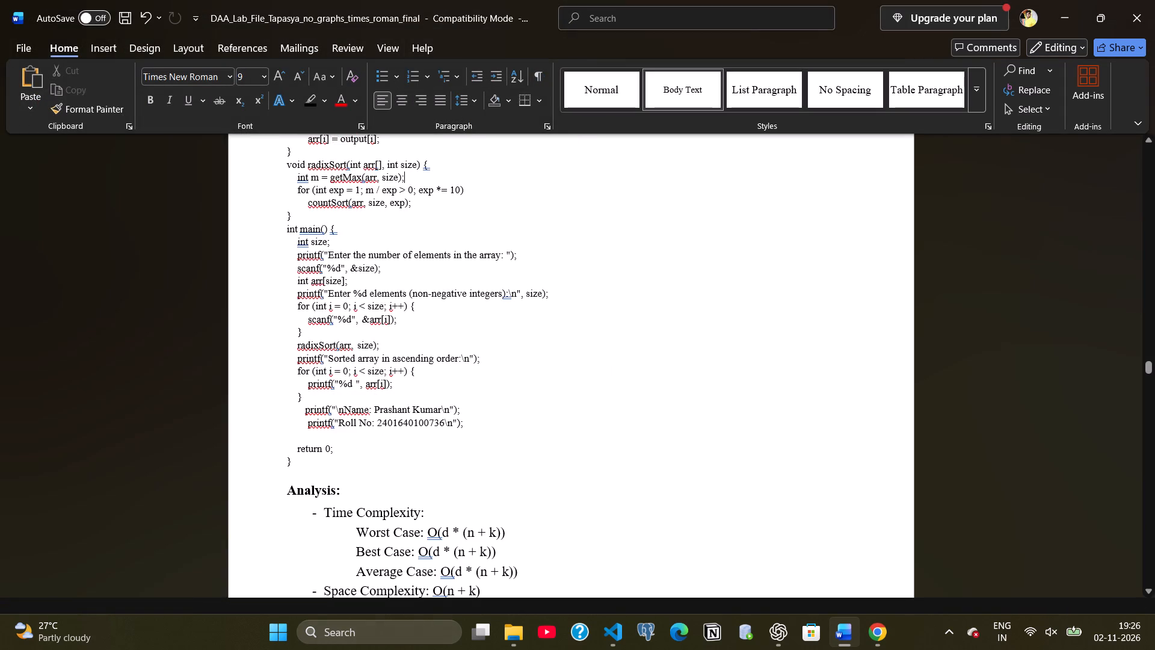
Switch to File Explorer, show the Downloads folder and bring up the file actions for the QQQQQQQQQ PDF.
{"action": "left_click", "coordinate": [513, 623]}
{"action": "left_click", "coordinate": [463, 559]}
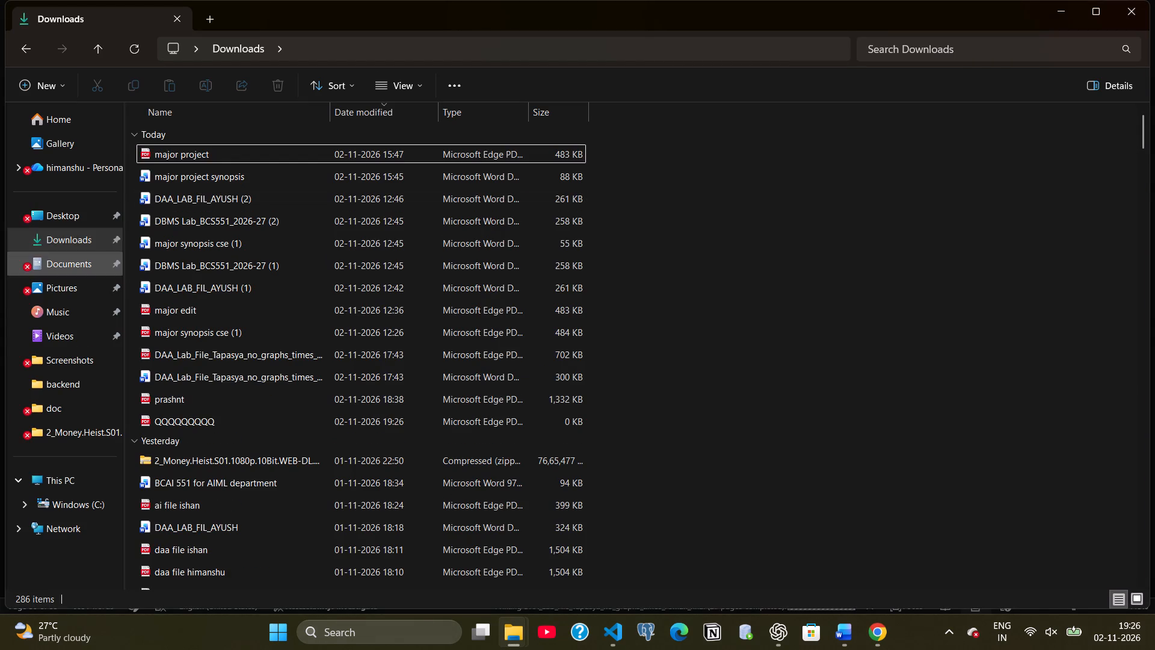
{"action": "left_click", "coordinate": [65, 244]}
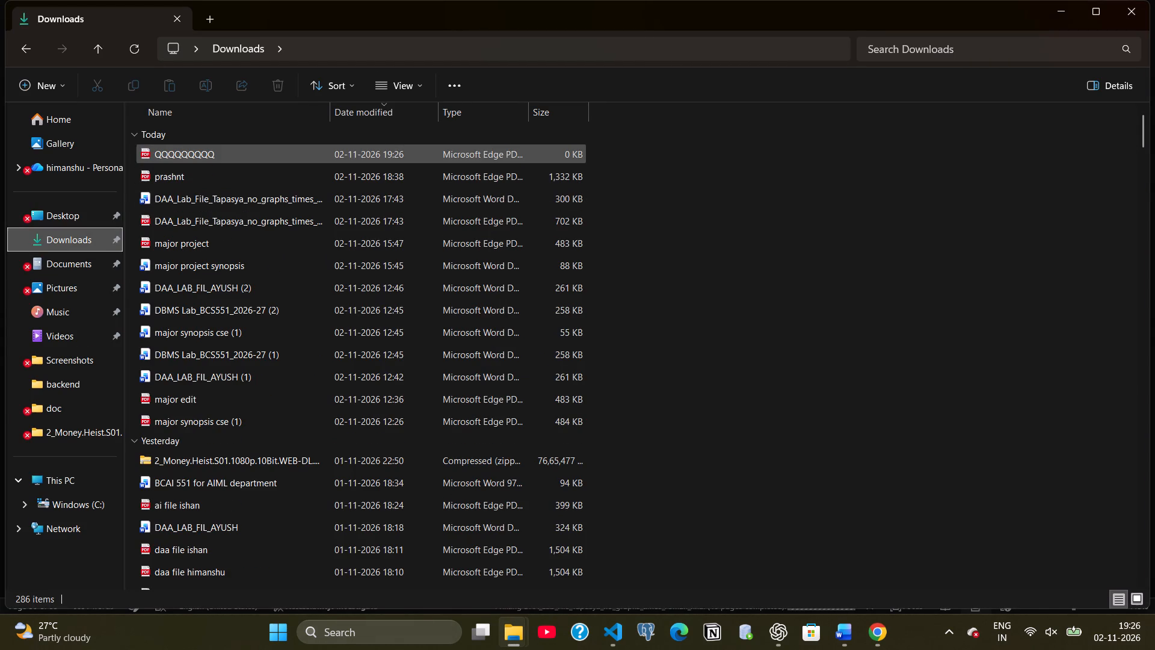
{"action": "left_click", "coordinate": [173, 161]}
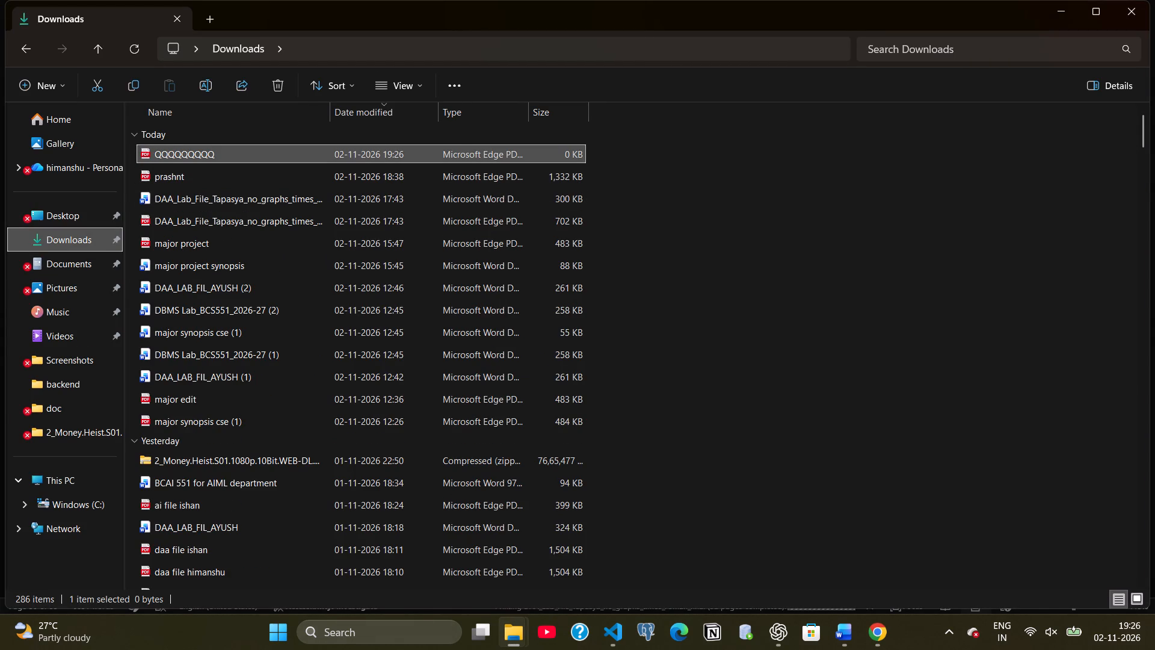
{"action": "right_click", "coordinate": [173, 161]}
{"action": "left_click", "coordinate": [207, 179]}
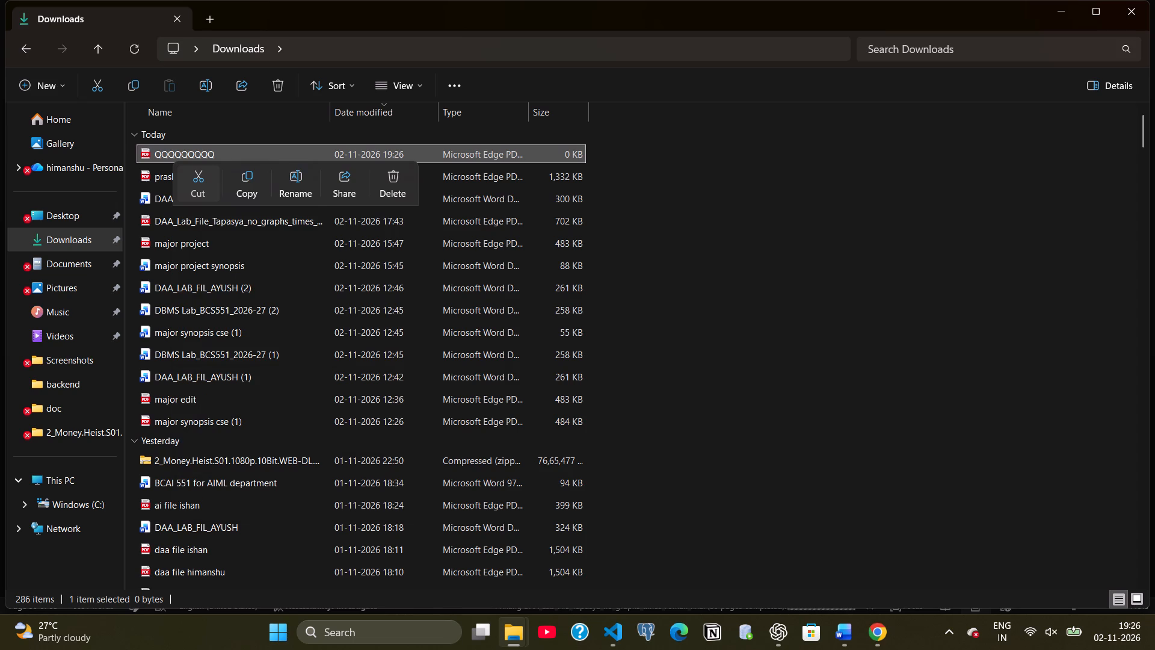
{"action": "left_click", "coordinate": [237, 157]}
{"action": "right_click", "coordinate": [237, 157]}
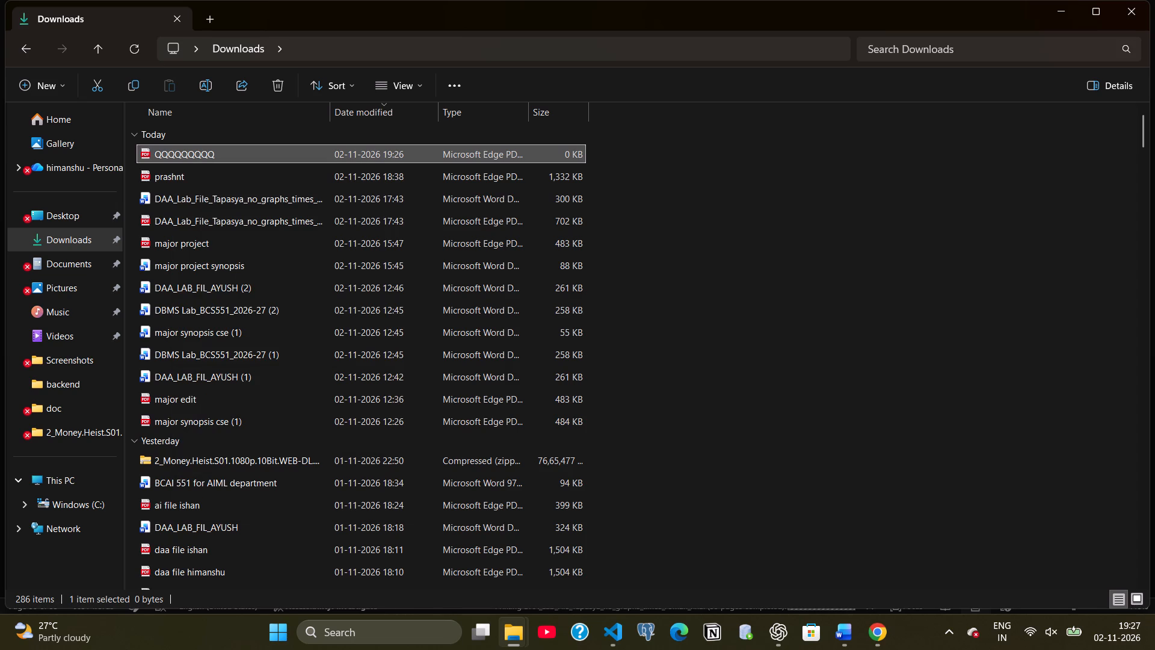
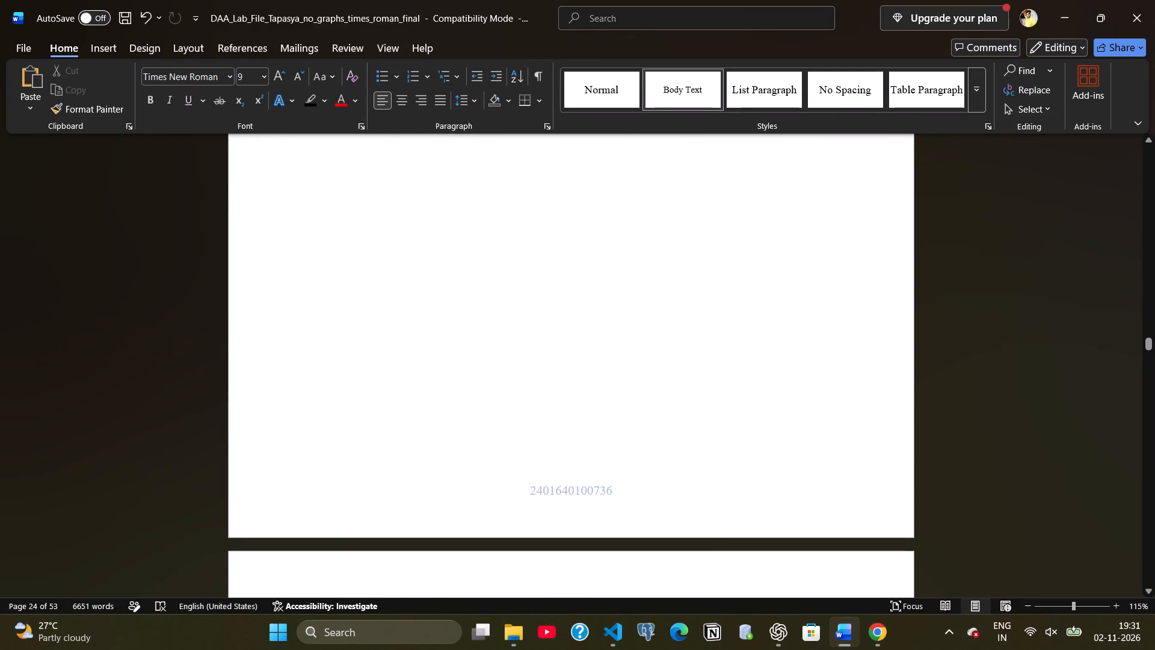
Look back through the lab file's earlier pages to the cover page and its submission details.
{"action": "scroll", "coordinate": [724, 300], "scroll_direction": "up", "scroll_amount": 5}
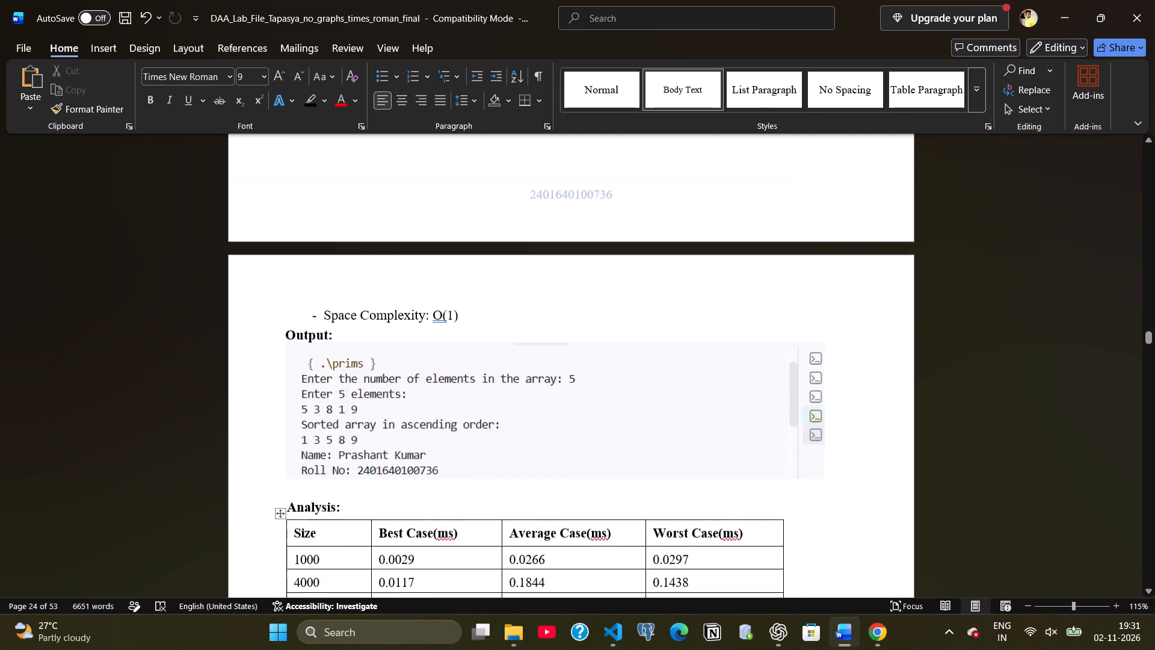
{"action": "scroll", "coordinate": [724, 300], "scroll_direction": "up", "scroll_amount": 7}
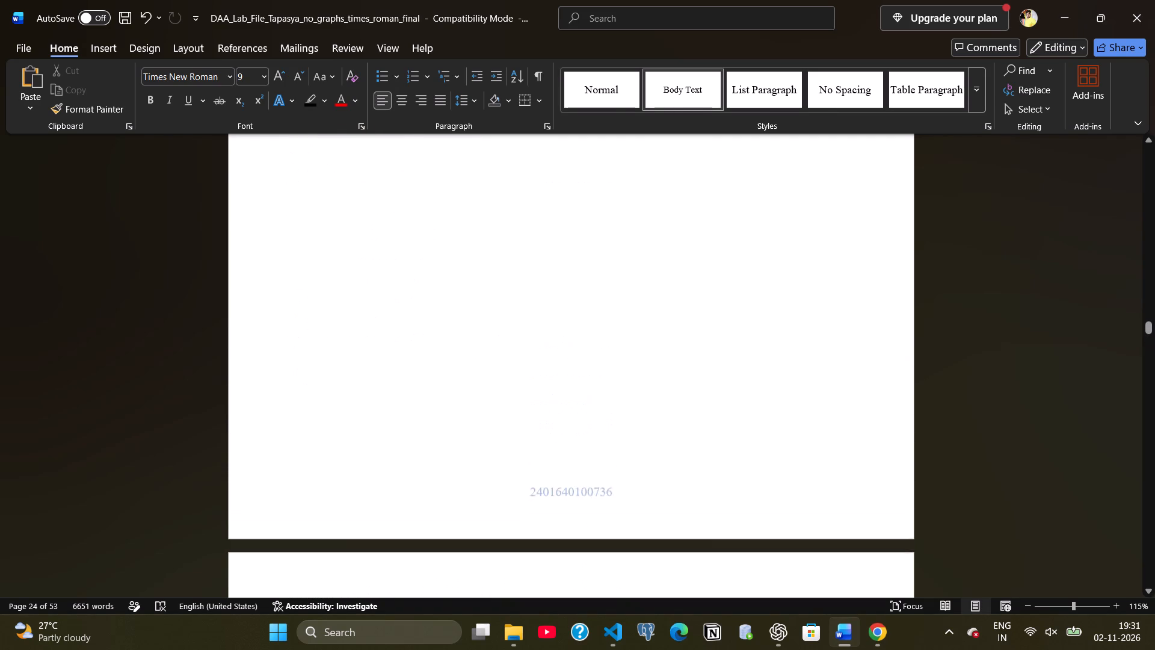
{"action": "scroll", "coordinate": [724, 300], "scroll_direction": "up", "scroll_amount": 3}
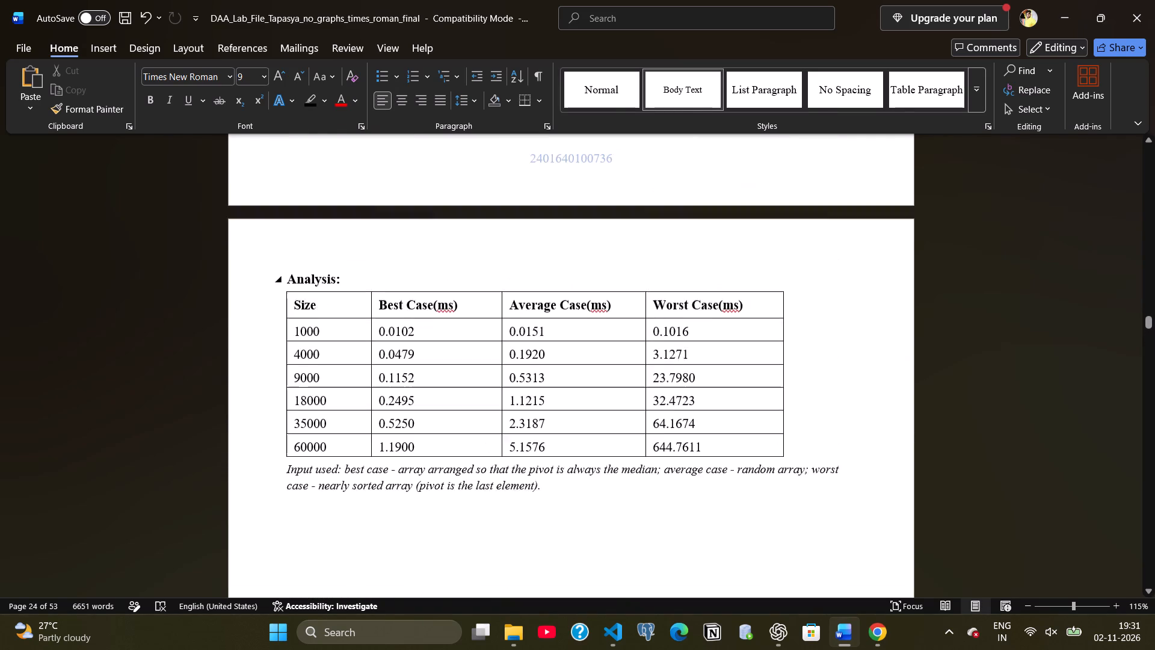
{"action": "scroll", "coordinate": [724, 300], "scroll_direction": "up", "scroll_amount": 14}
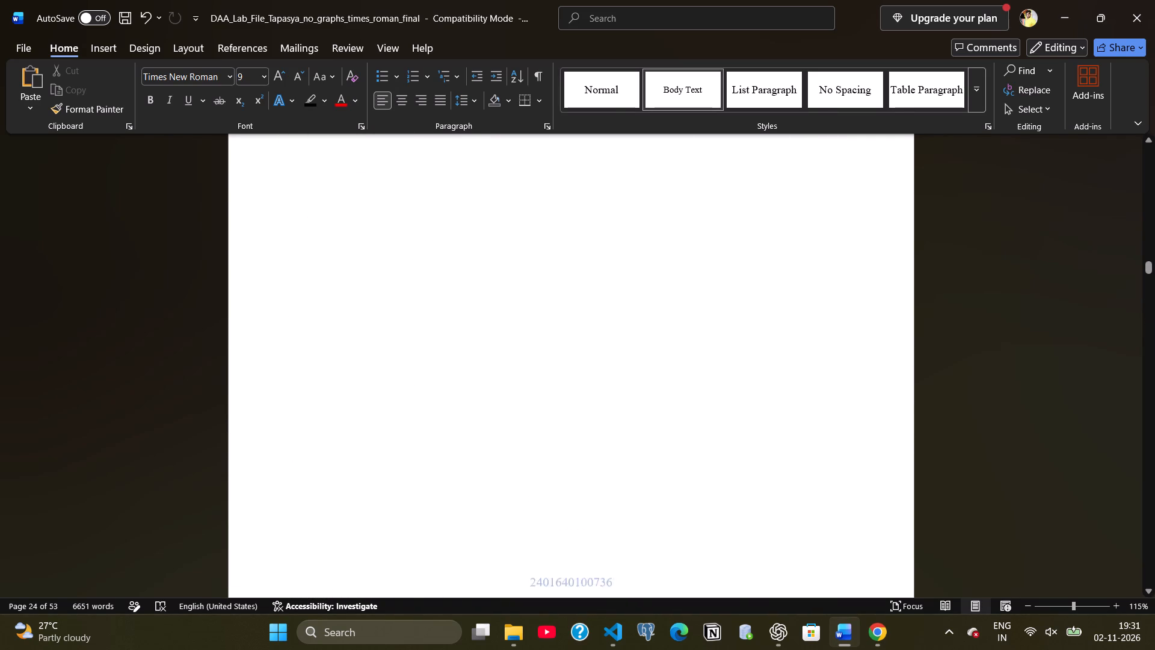
{"action": "scroll", "coordinate": [724, 300], "scroll_direction": "up", "scroll_amount": 20}
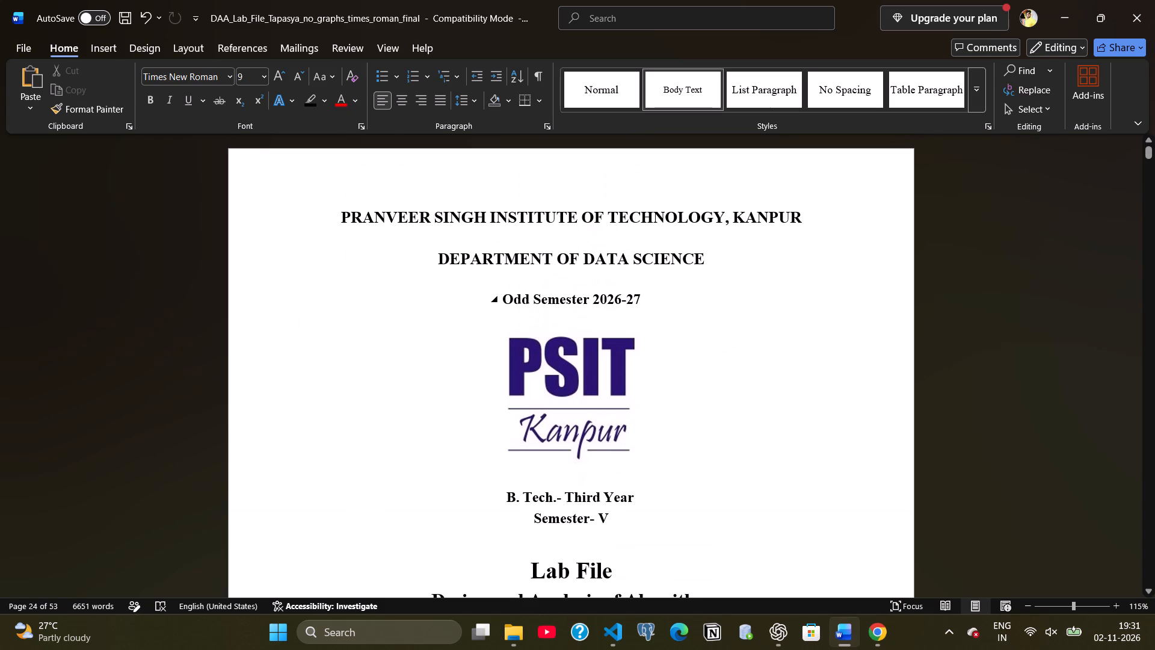
{"action": "left_click", "coordinate": [724, 300]}
{"action": "scroll", "coordinate": [724, 300], "scroll_direction": "down", "scroll_amount": 1}
{"action": "scroll", "coordinate": [664, 385], "scroll_direction": "down", "scroll_amount": 4}
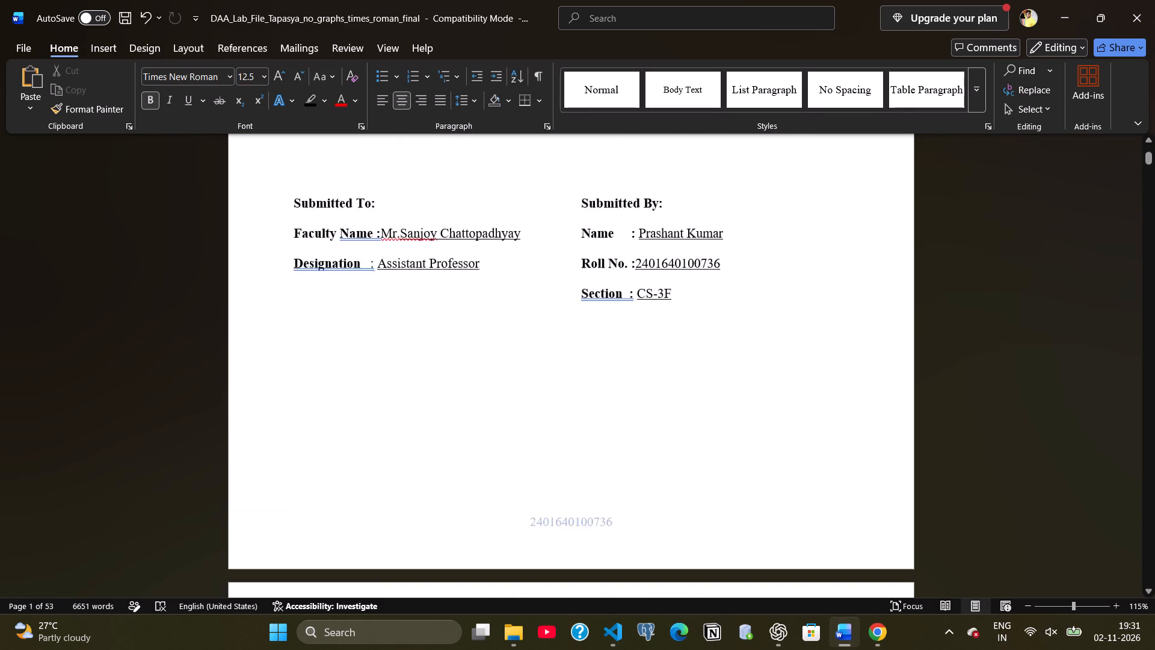
Delete "(Data Science)" after "Engineering" in the Department Vision Statement paragraph.
{"action": "scroll", "coordinate": [664, 385], "scroll_direction": "down", "scroll_amount": 4}
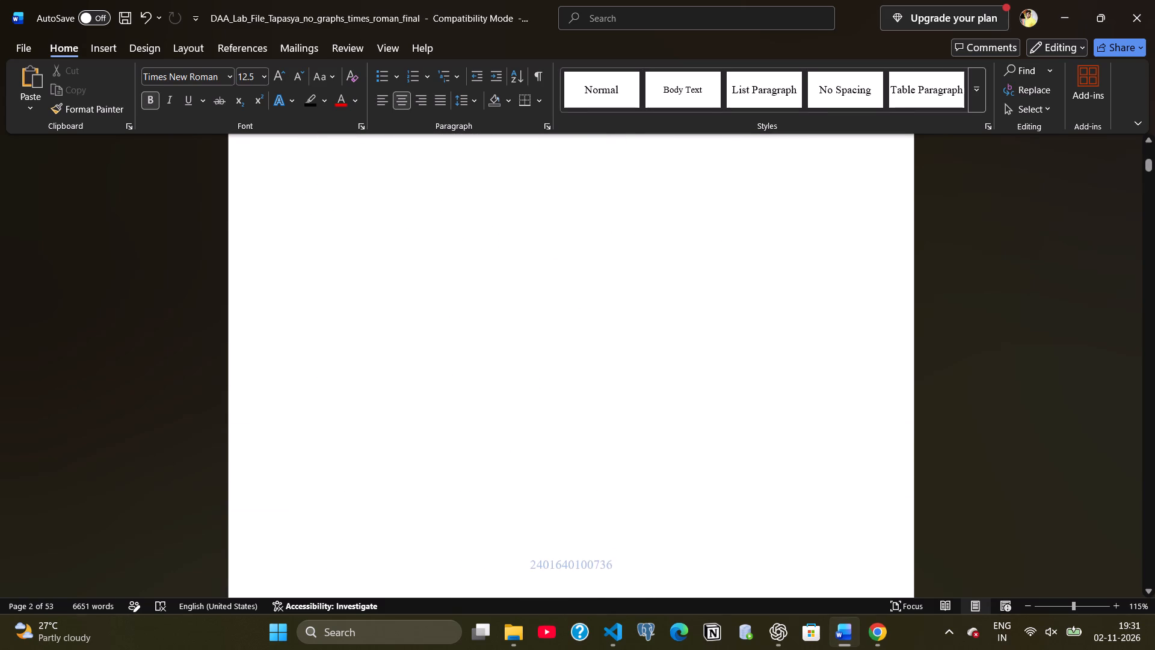
{"action": "scroll", "coordinate": [664, 385], "scroll_direction": "down", "scroll_amount": 2}
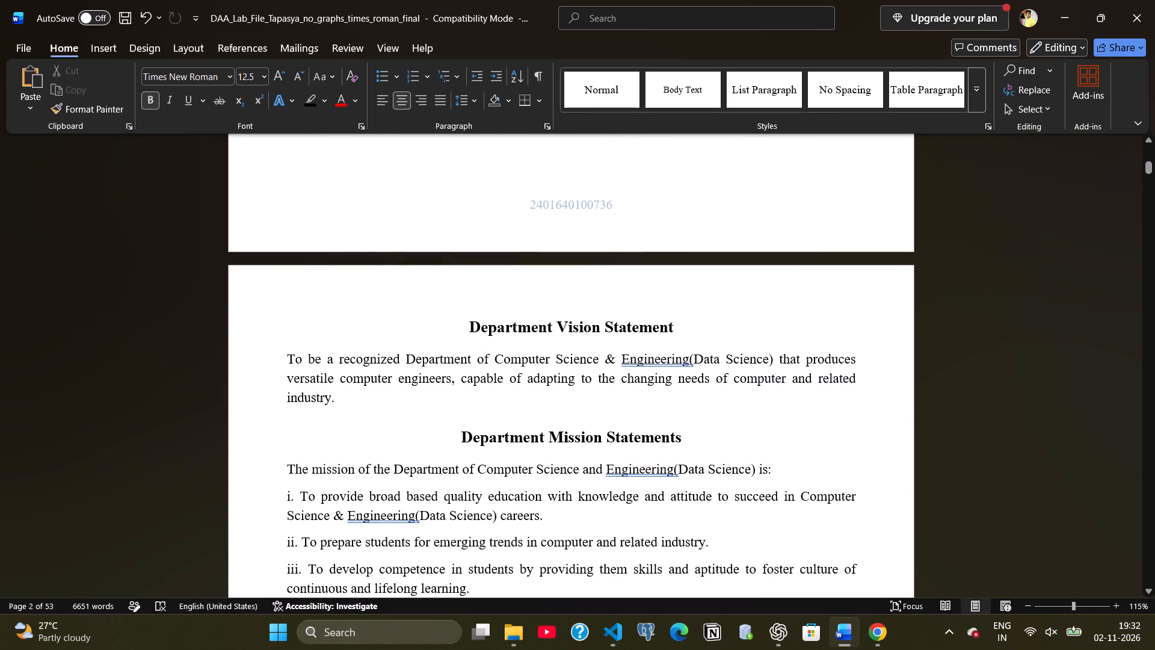
{"action": "left_click_drag", "start_coordinate": [772, 357], "coordinate": [730, 357]}
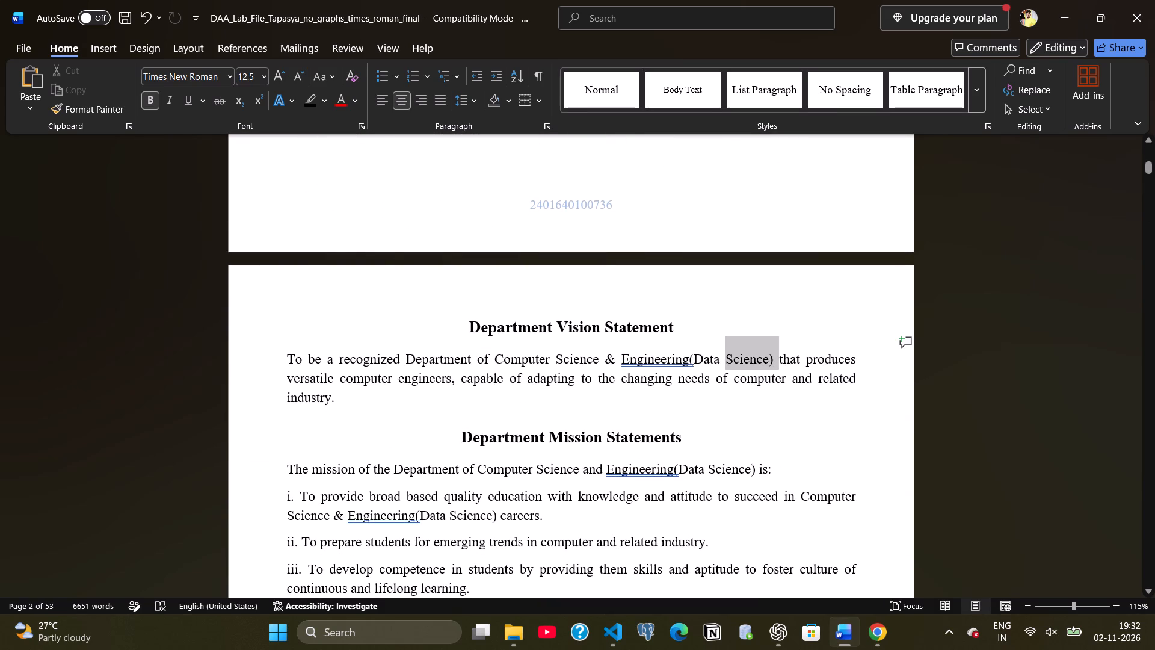
{"action": "left_click_drag", "start_coordinate": [730, 357], "coordinate": [694, 363]}
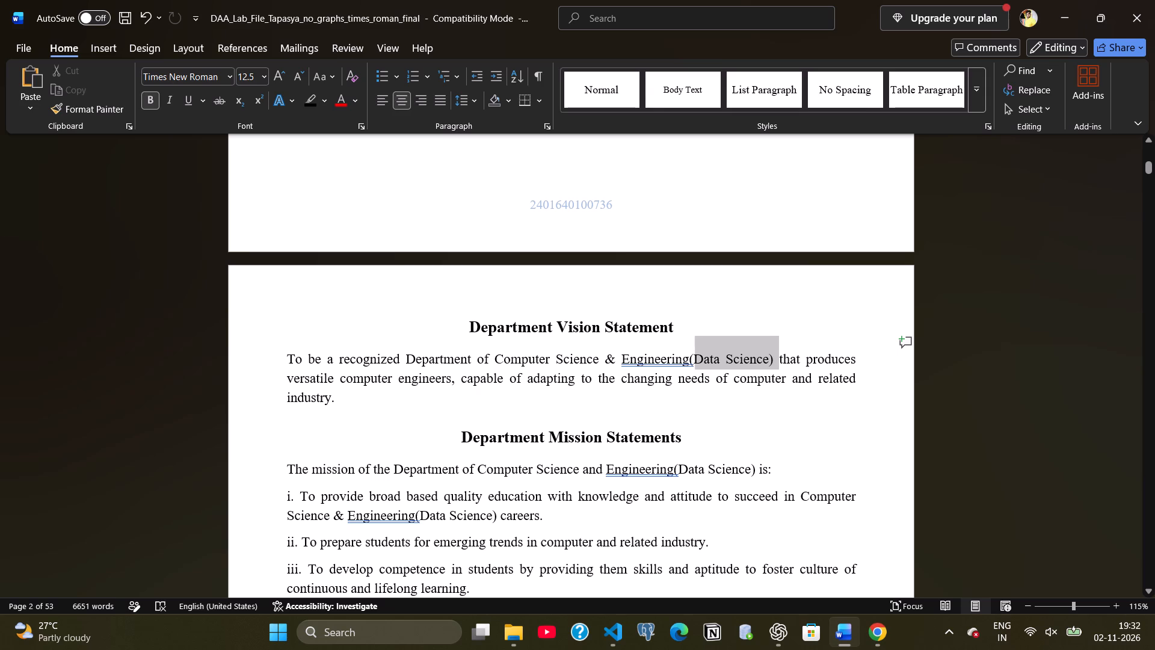
{"action": "left_click_drag", "start_coordinate": [694, 363], "coordinate": [692, 363]}
{"action": "key", "text": "BackSpace"}
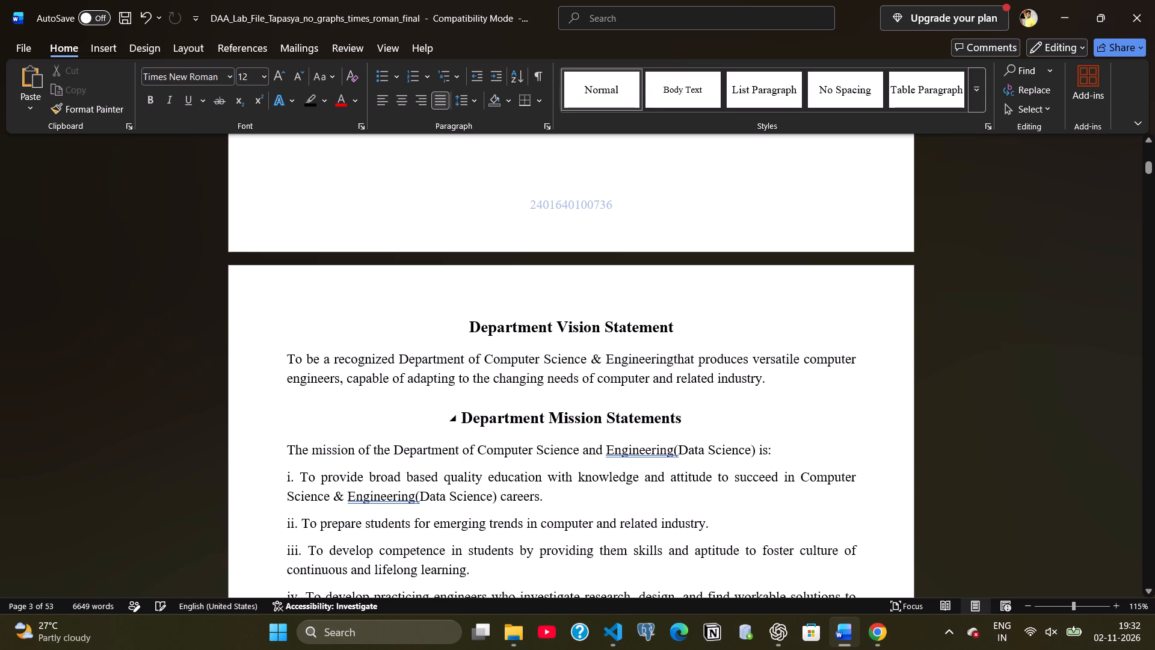
Delete "(Data Science)" from the introductory sentence and item i of the Department Mission Statements.
{"action": "left_click_drag", "start_coordinate": [756, 451], "coordinate": [672, 455]}
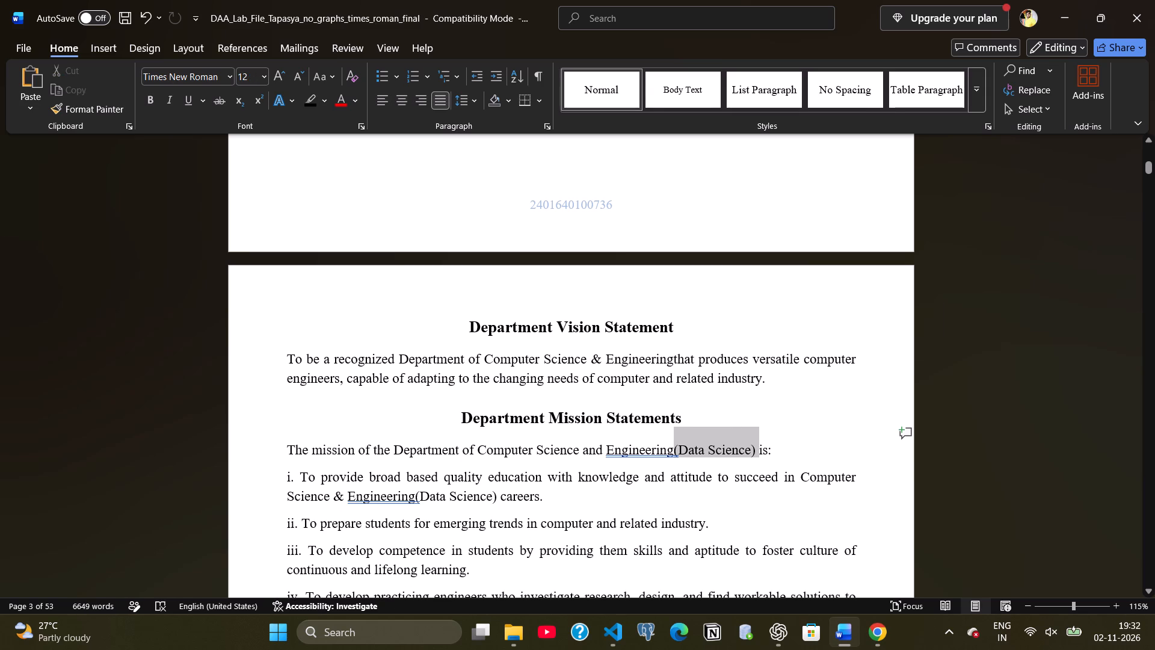
{"action": "left_click_drag", "start_coordinate": [672, 455], "coordinate": [676, 453]}
{"action": "key", "text": "BackSpace"}
{"action": "scroll", "coordinate": [676, 453], "scroll_direction": "down", "scroll_amount": 1}
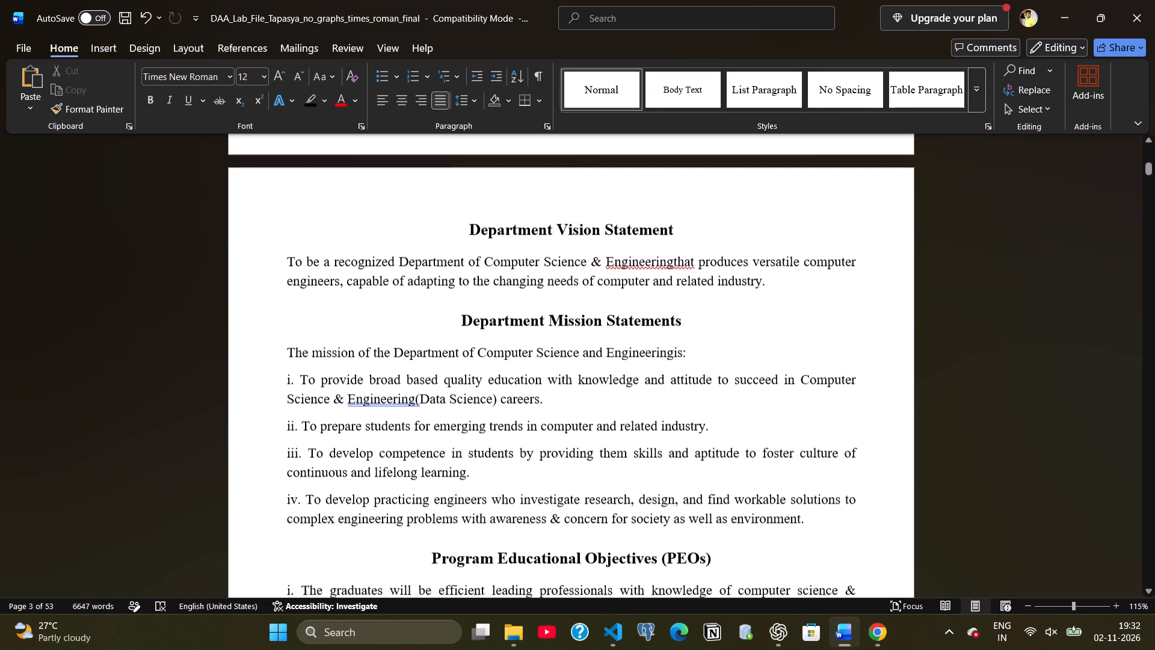
{"action": "left_click_drag", "start_coordinate": [504, 400], "coordinate": [493, 397]}
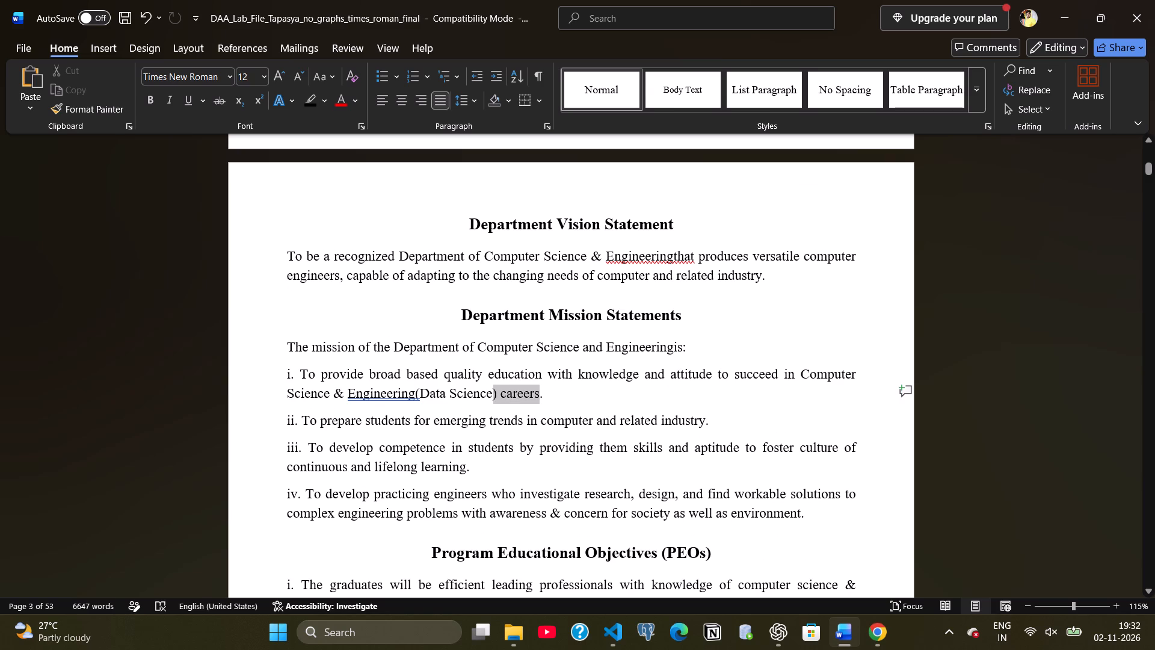
{"action": "left_click_drag", "start_coordinate": [493, 397], "coordinate": [444, 395]}
{"action": "left_click", "coordinate": [444, 395]}
{"action": "left_click_drag", "start_coordinate": [413, 395], "coordinate": [495, 395]}
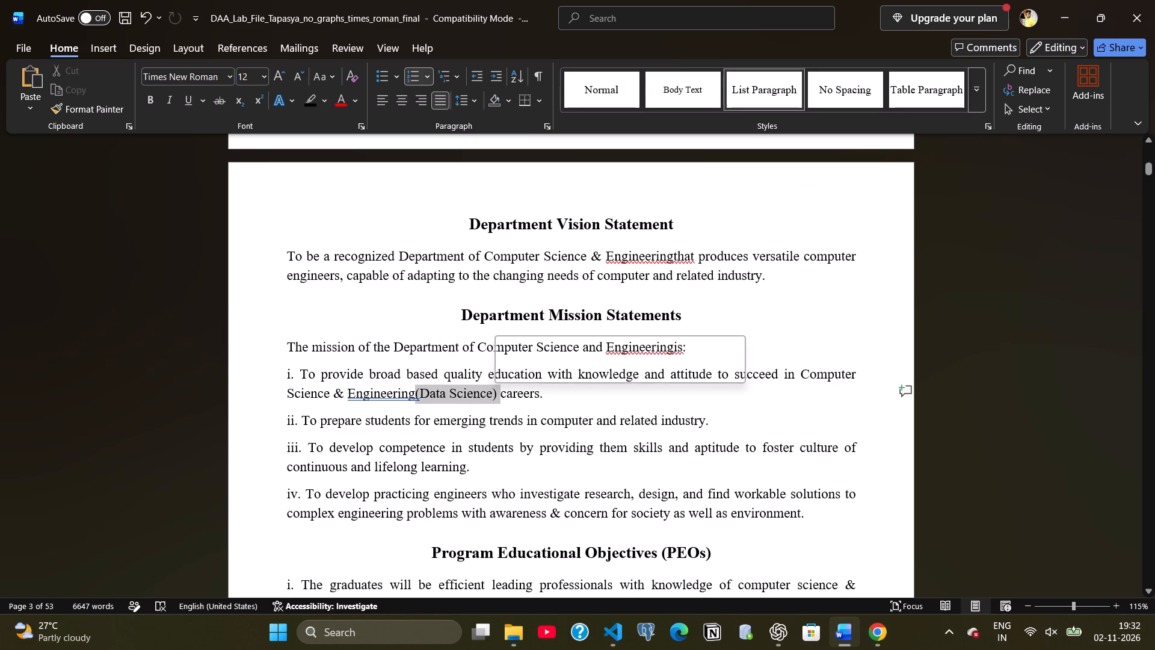
{"action": "key", "text": "BackSpace"}
In item i of the Program Educational Objectives, replace "(Data Science)" after "engineering" with a single space.
{"action": "scroll", "coordinate": [495, 395], "scroll_direction": "down", "scroll_amount": 2}
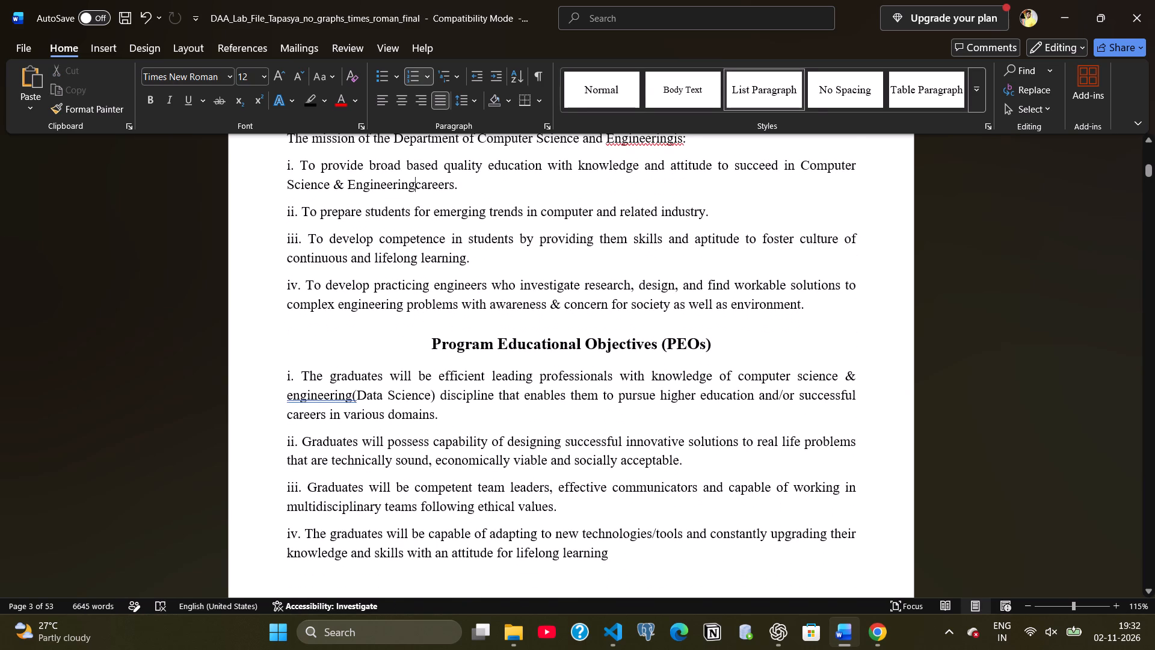
{"action": "left_click_drag", "start_coordinate": [439, 394], "coordinate": [357, 392]}
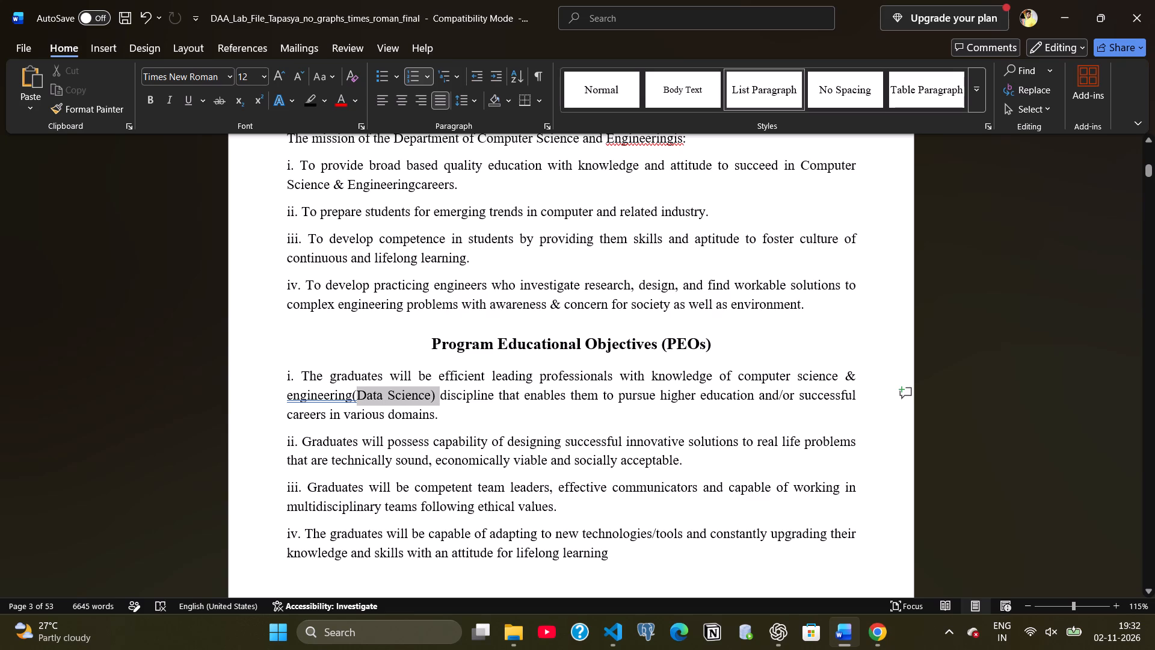
{"action": "left_click_drag", "start_coordinate": [357, 392], "coordinate": [351, 393]}
{"action": "key", "text": "BackSpace"}
{"action": "scroll", "coordinate": [351, 393], "scroll_direction": "down", "scroll_amount": 1}
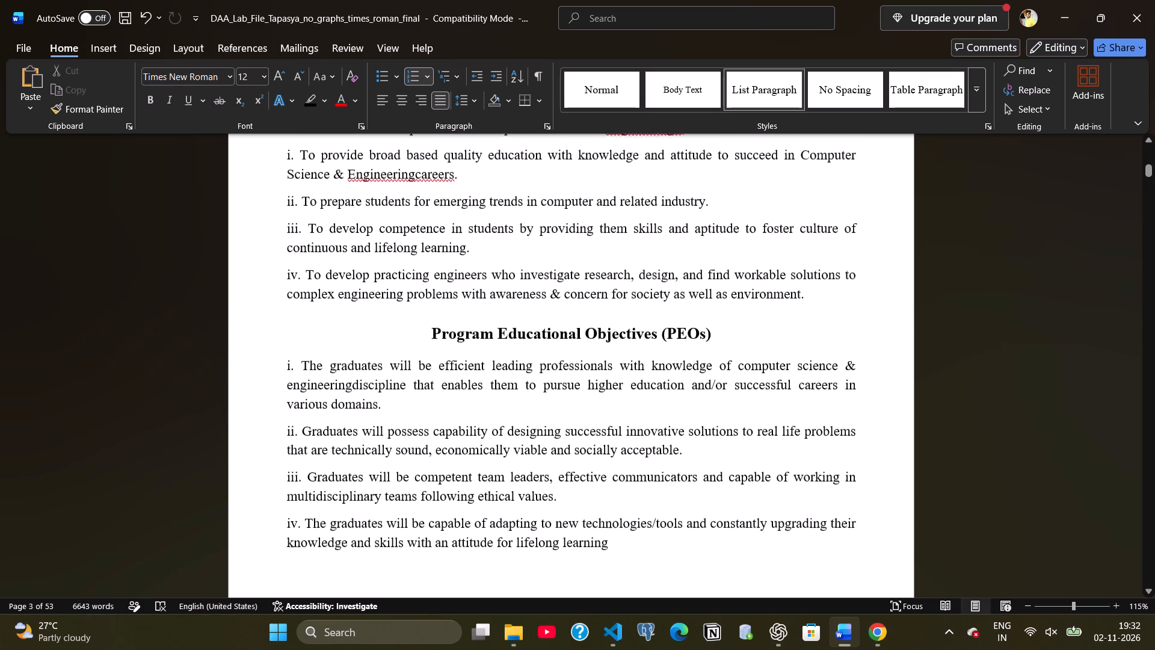
{"action": "scroll", "coordinate": [351, 393], "scroll_direction": "down", "scroll_amount": 1}
{"action": "key", "text": "space"}
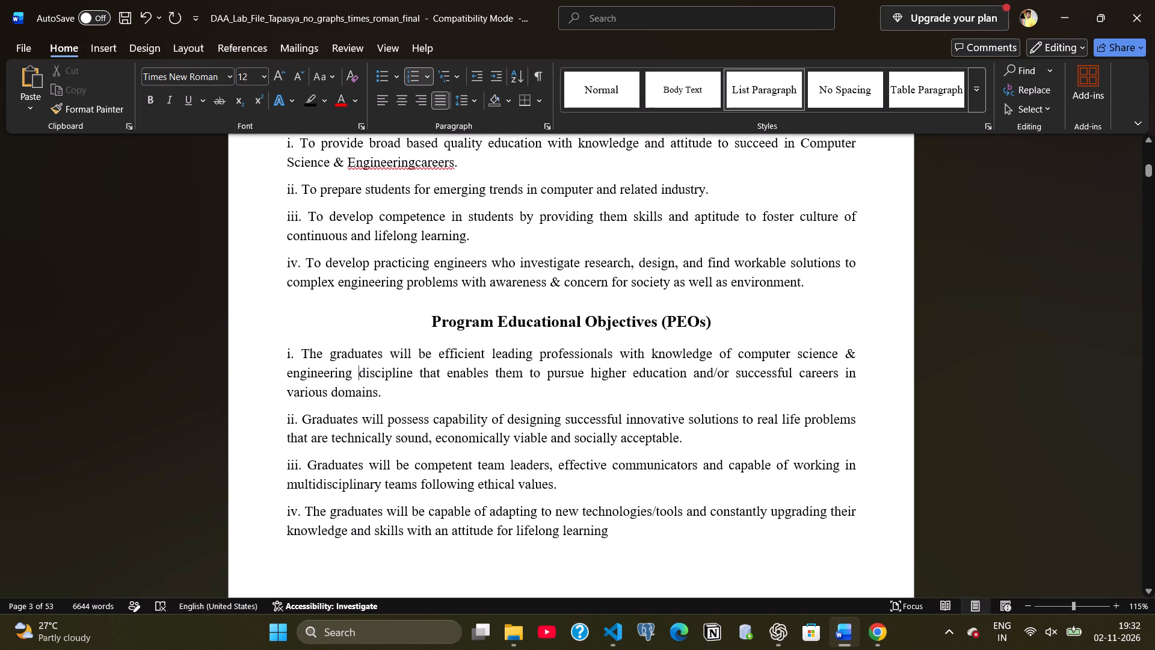
Insert the missing space after "Engineering" in mission item i, the vision paragraph and the mission introductory sentence.
{"action": "left_click", "coordinate": [414, 162]}
{"action": "key", "text": "space"}
{"action": "scroll", "coordinate": [414, 162], "scroll_direction": "up", "scroll_amount": 1}
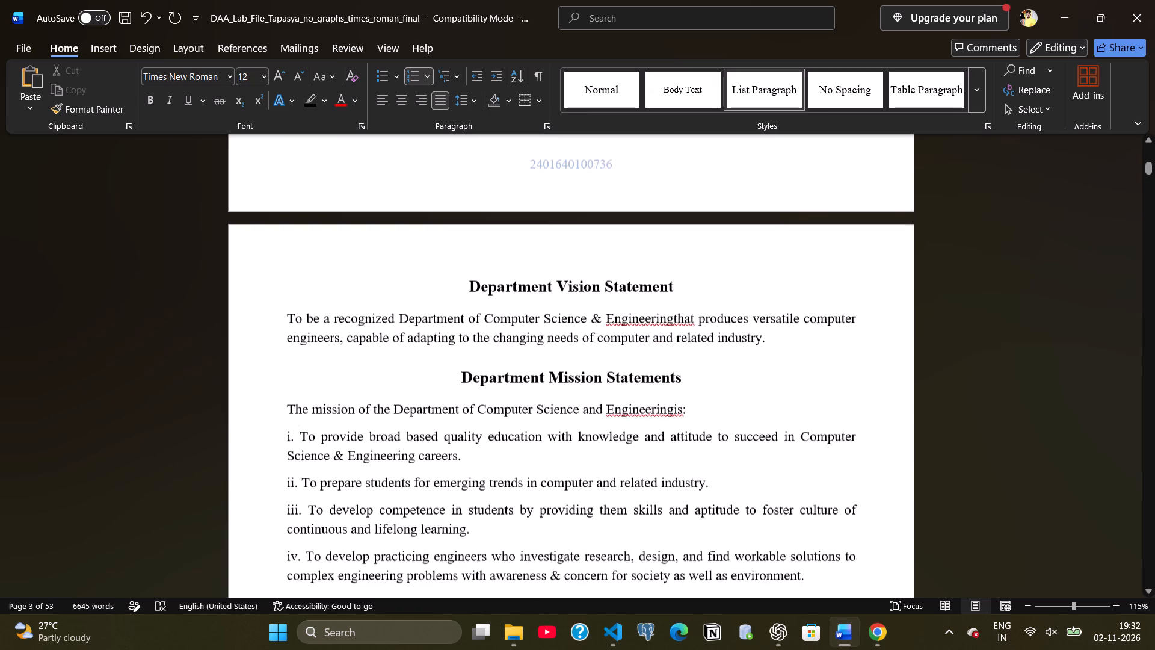
{"action": "scroll", "coordinate": [414, 162], "scroll_direction": "up", "scroll_amount": 1}
{"action": "left_click", "coordinate": [673, 345]}
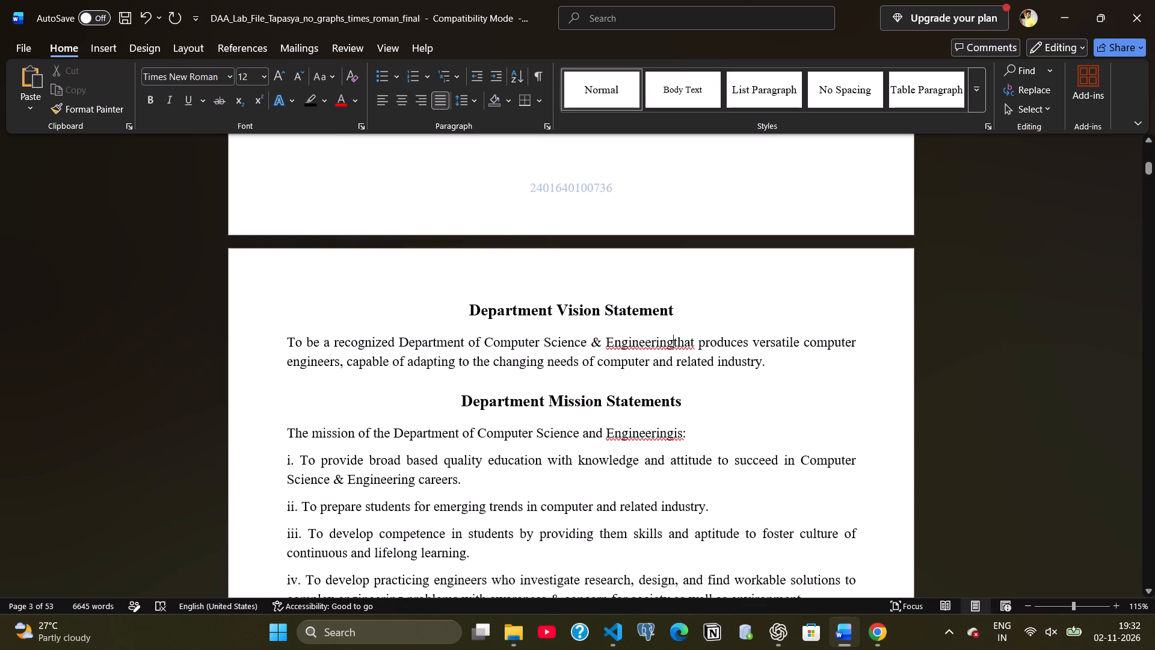
{"action": "key", "text": "space"}
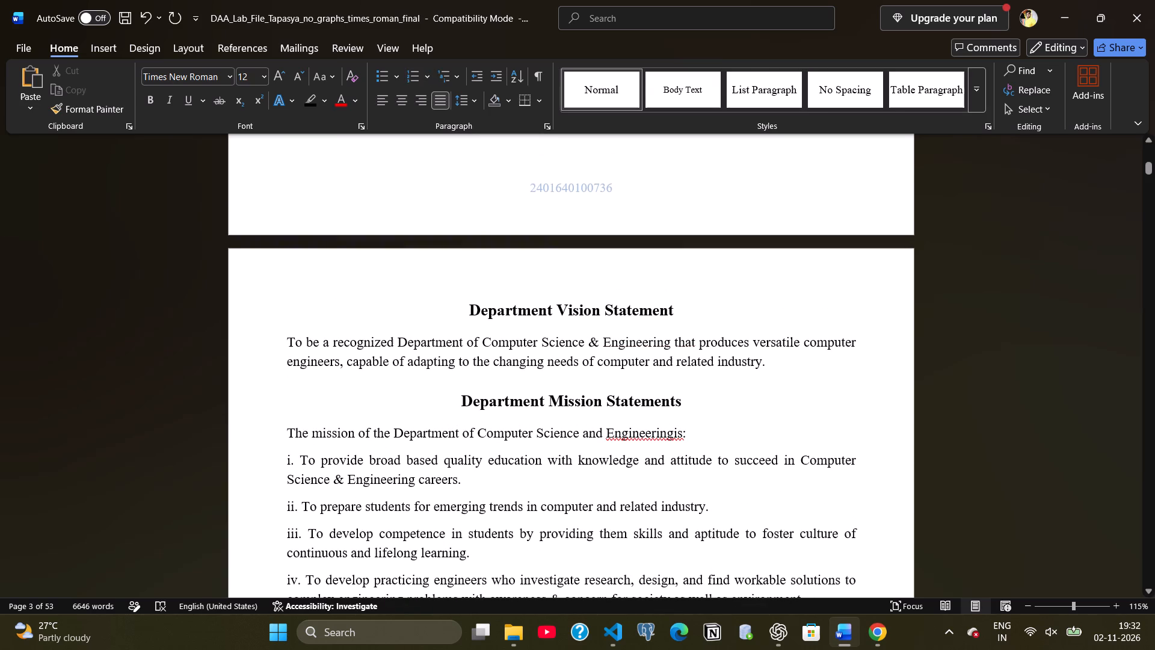
{"action": "left_click", "coordinate": [674, 433]}
{"action": "key", "text": "space"}
In the Department Program Outcomes introductory sentence, remove "(Data Science)" so it reads "Engineering Department will be able:".
{"action": "scroll", "coordinate": [674, 433], "scroll_direction": "down", "scroll_amount": 3}
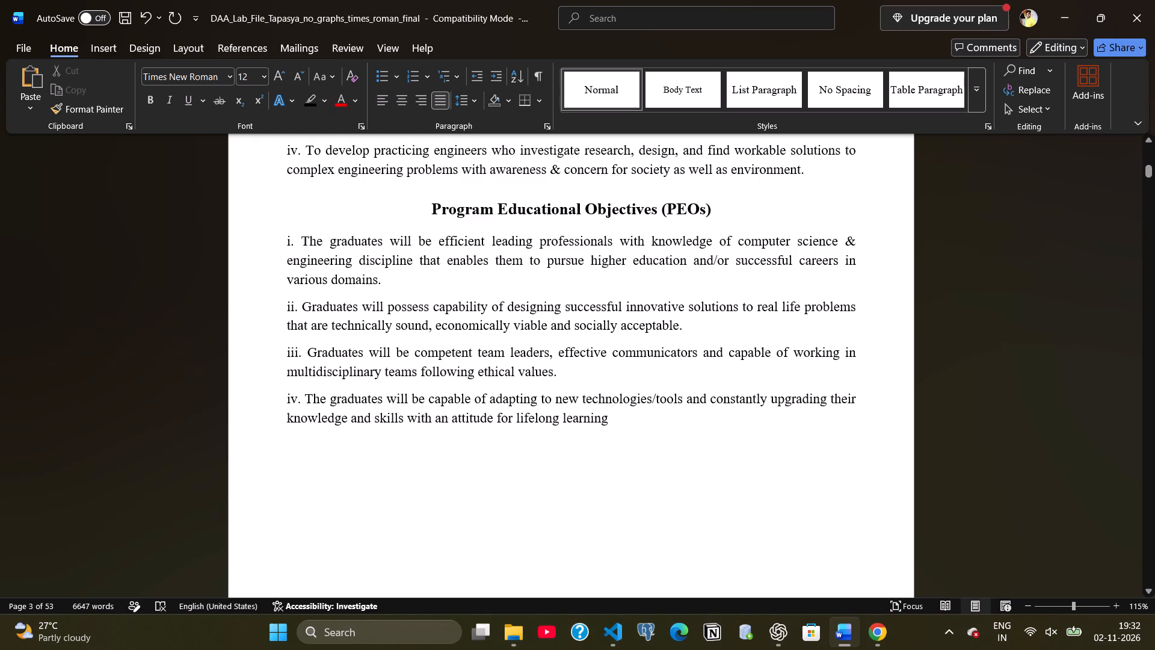
{"action": "scroll", "coordinate": [551, 408], "scroll_direction": "down", "scroll_amount": 4}
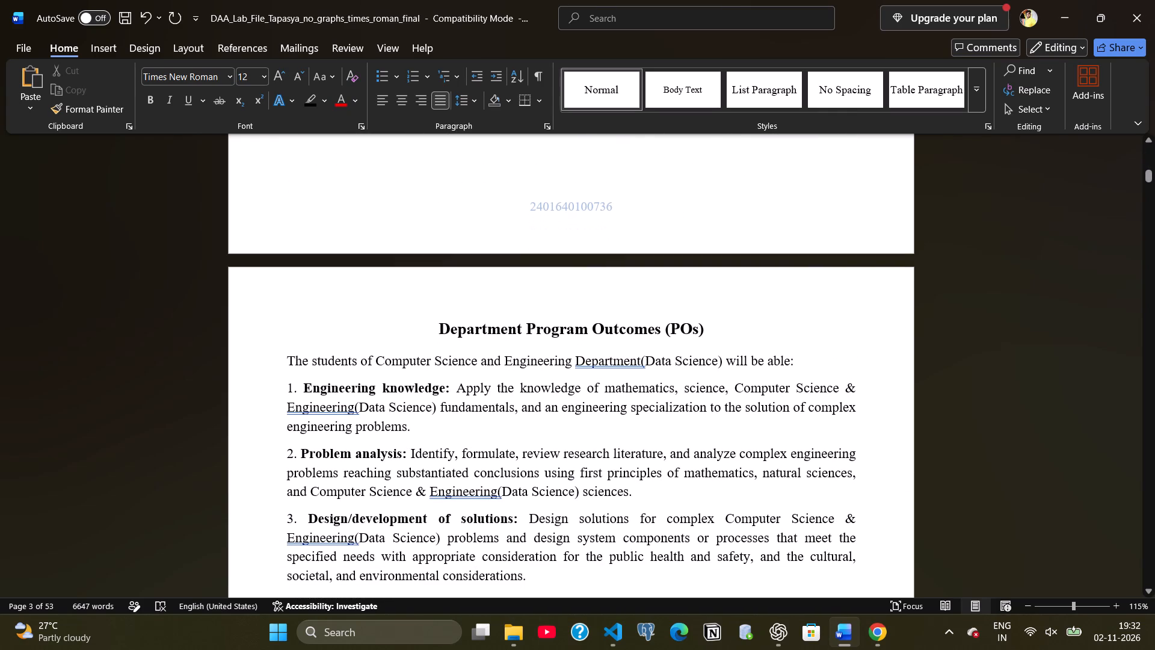
{"action": "left_click_drag", "start_coordinate": [722, 362], "coordinate": [644, 362]}
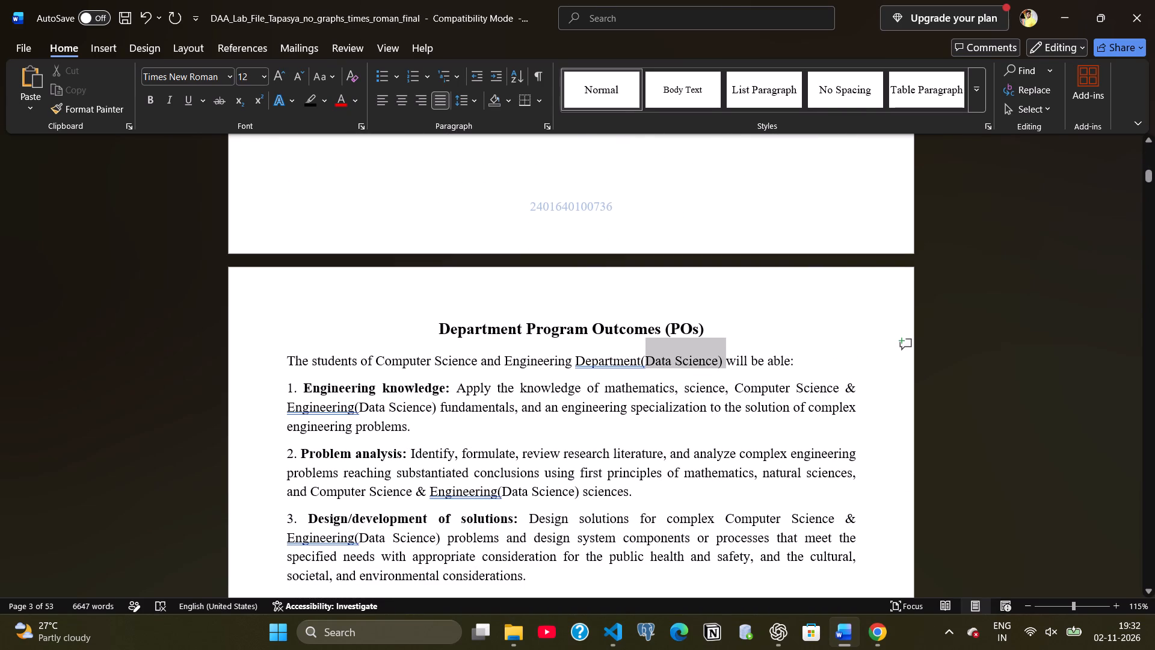
{"action": "left_click_drag", "start_coordinate": [644, 362], "coordinate": [639, 371]}
{"action": "left_click", "coordinate": [683, 373]}
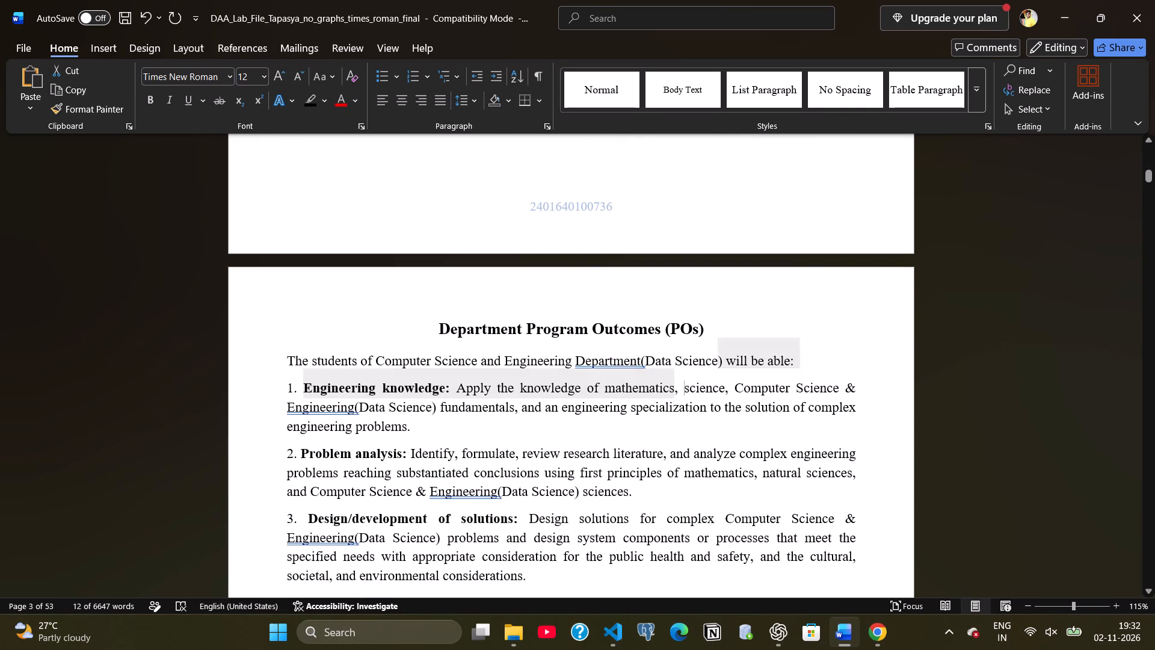
{"action": "left_click", "coordinate": [724, 359]}
{"action": "key", "text": "BackSpace"}
{"action": "key", "text": "BackSpace"}
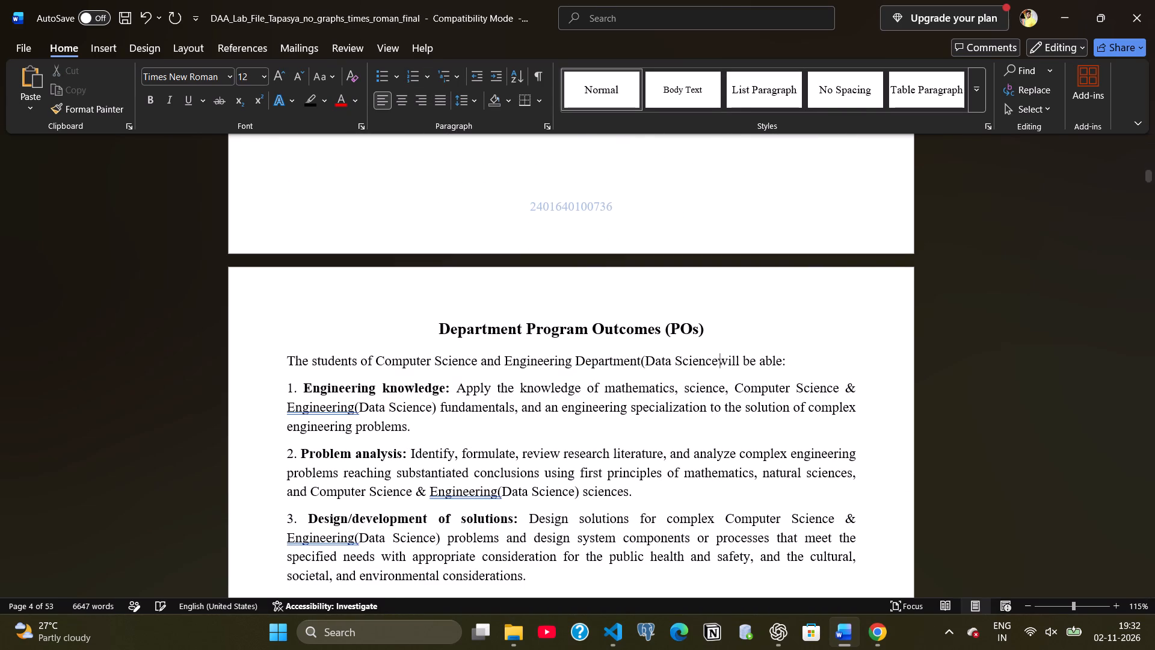
{"action": "key", "text": "BackSpace"}
{"action": "key", "text": "BackSpace"}
{"action": "key", "text": "BackSpace"}
{"action": "key", "text": "BackSpace"}
{"action": "key", "text": "BackSpace"}
{"action": "key", "text": "BackSpace"}
{"action": "key", "text": "BackSpace"}
{"action": "key", "text": "BackSpace"}
{"action": "key", "text": "BackSpace"}
{"action": "key", "text": "BackSpace"}
{"action": "key", "text": "BackSpace"}
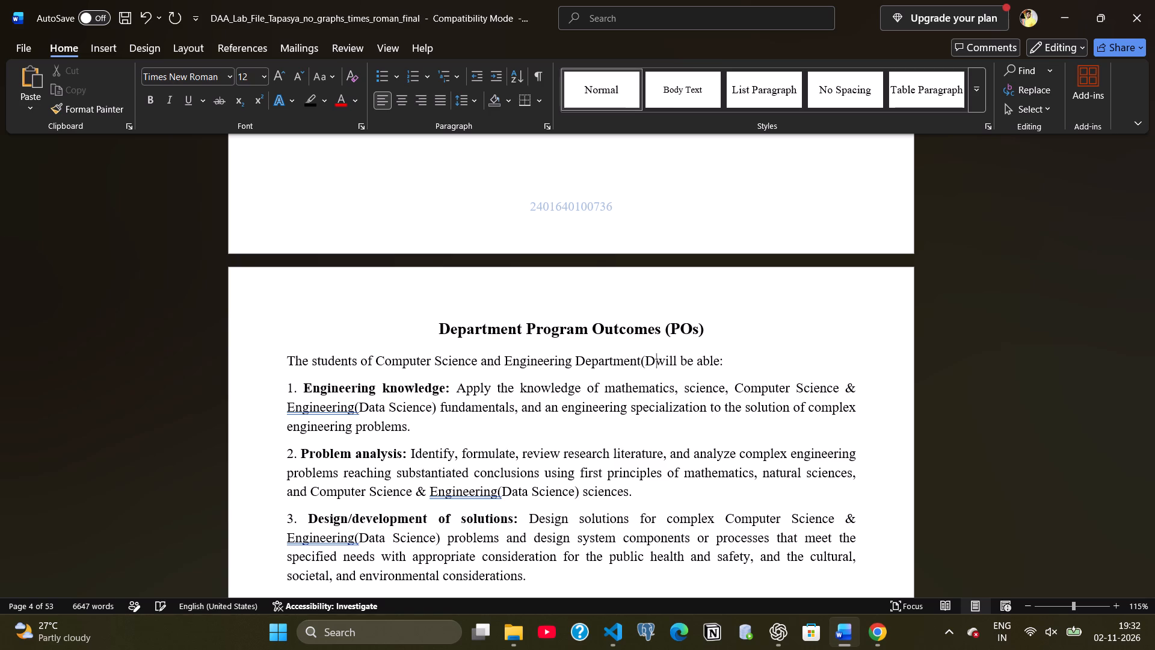
{"action": "key", "text": "BackSpace"}
{"action": "key", "text": "BackSpace"}
{"action": "key", "text": "space"}
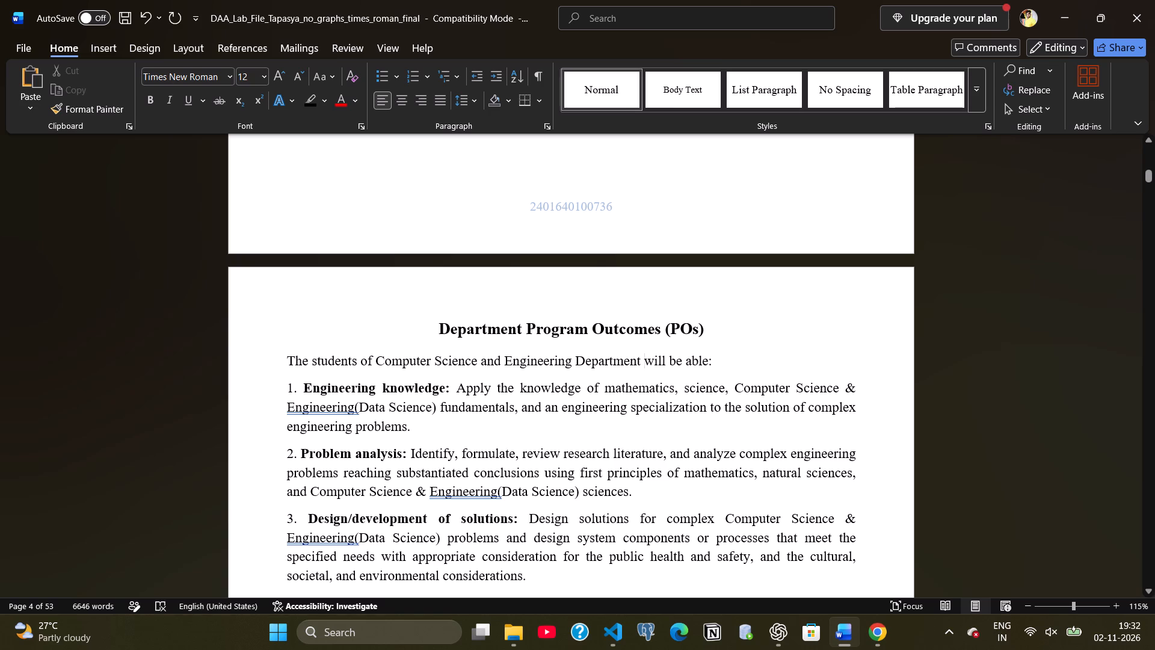
Remove "(Data Science)" from program outcome 1, Engineering knowledge, leaving "Engineering fundamentals".
{"action": "left_click", "coordinate": [438, 409]}
{"action": "key", "text": "BackSpace"}
{"action": "key", "text": "BackSpace"}
{"action": "key", "text": "BackSpace"}
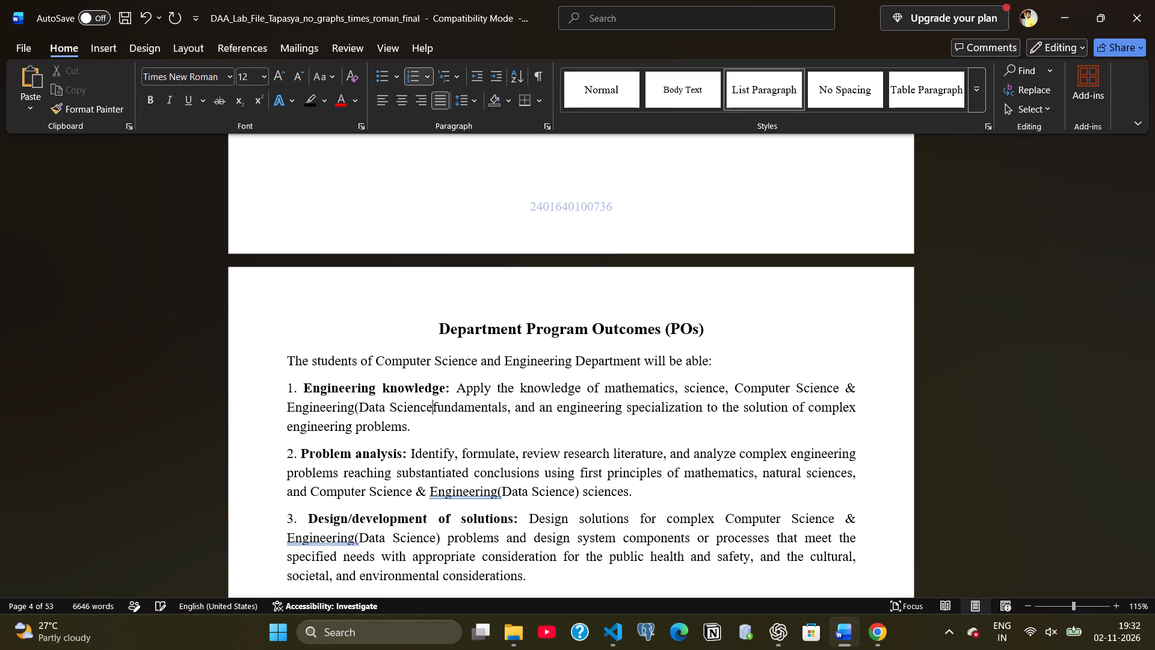
{"action": "key", "text": "BackSpace"}
{"action": "key", "text": "BackSpace"}
{"action": "key", "text": "BackSpace"}
{"action": "key", "text": "BackSpace"}
{"action": "key", "text": "BackSpace"}
{"action": "key", "text": "BackSpace"}
{"action": "key", "text": "BackSpace"}
{"action": "key", "text": "BackSpace"}
{"action": "key", "text": "BackSpace"}
{"action": "key", "text": "BackSpace"}
{"action": "key", "text": "BackSpace"}
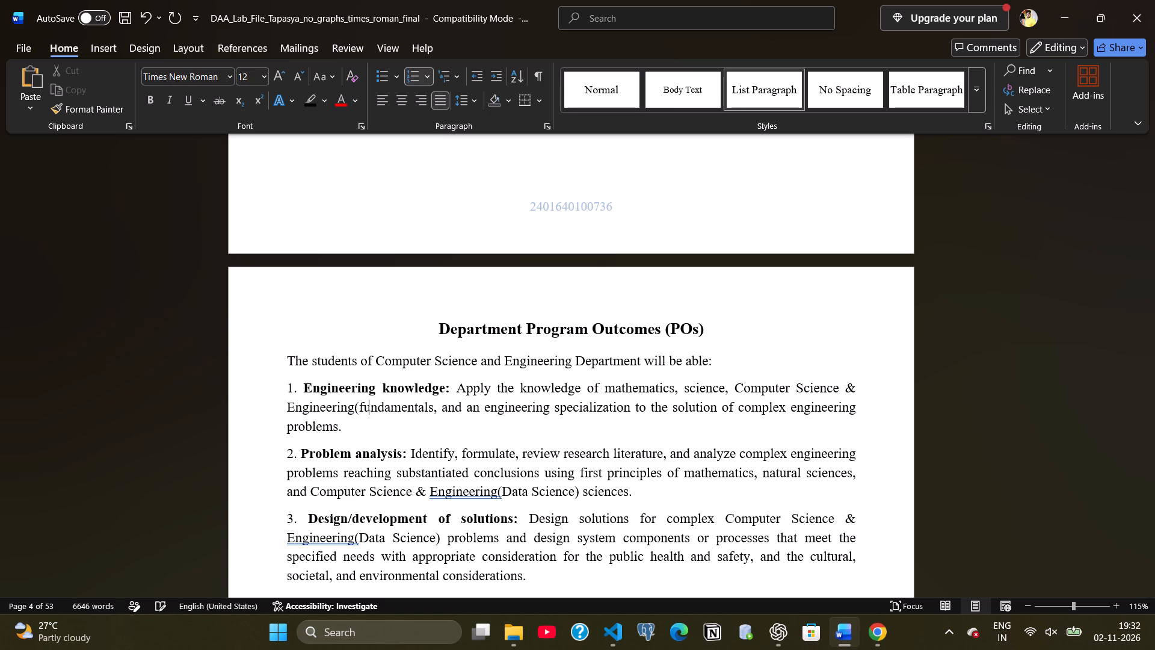
{"action": "key", "text": "BackSpace"}
{"action": "key", "text": "space"}
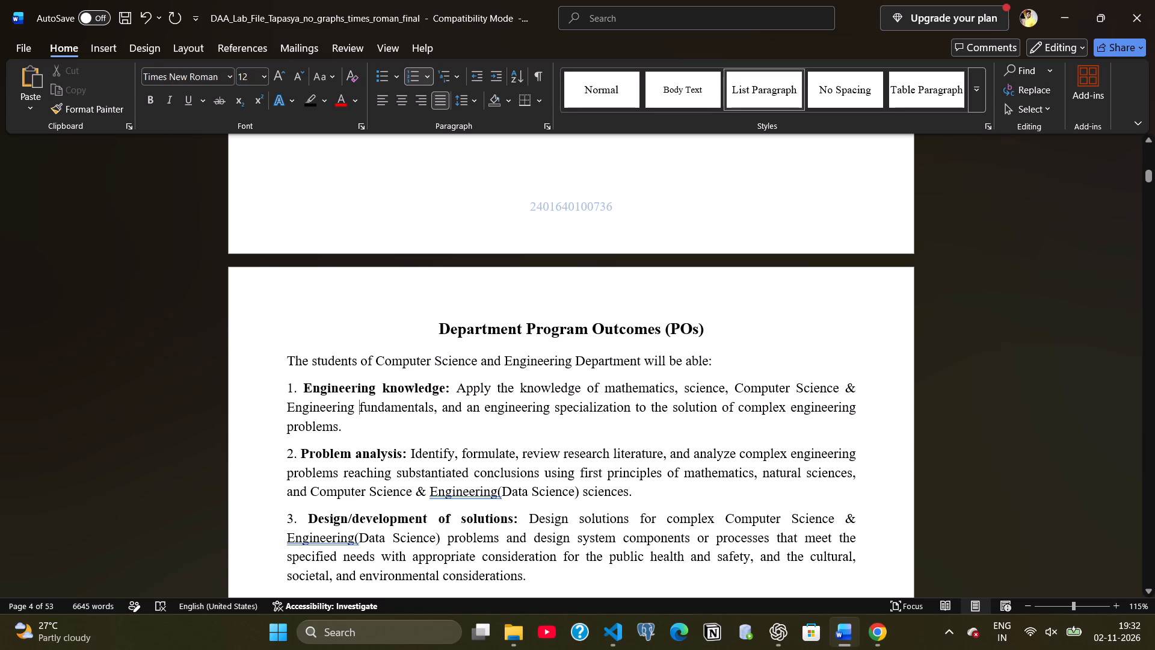
Remove "(Data Science)" from program outcome 2, Problem analysis, leaving "Engineering sciences".
{"action": "left_click", "coordinate": [584, 492]}
{"action": "key", "text": "BackSpace"}
{"action": "key", "text": "BackSpace"}
{"action": "key", "text": "BackSpace"}
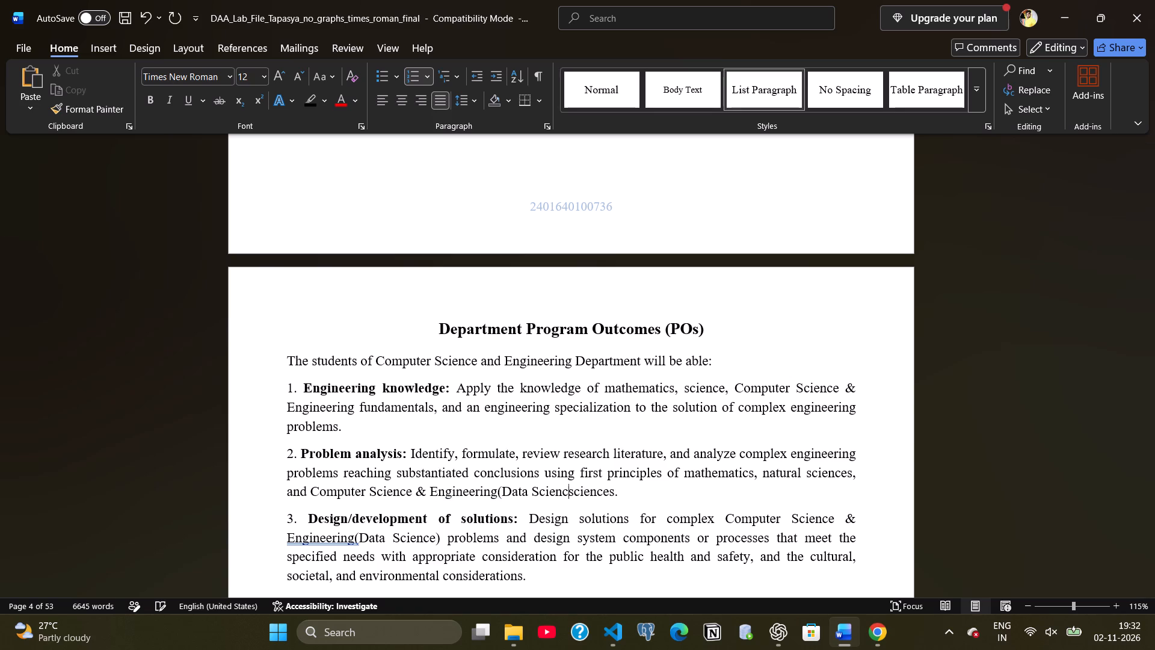
{"action": "key", "text": "BackSpace"}
{"action": "key", "text": "BackSpace"}
{"action": "key", "text": "BackSpace"}
{"action": "key", "text": "BackSpace"}
{"action": "key", "text": "BackSpace"}
{"action": "key", "text": "BackSpace"}
{"action": "key", "text": "BackSpace"}
{"action": "key", "text": "BackSpace"}
{"action": "key", "text": "BackSpace"}
{"action": "key", "text": "BackSpace"}
{"action": "key", "text": "BackSpace"}
{"action": "key", "text": "BackSpace"}
{"action": "key", "text": "space"}
{"action": "scroll", "coordinate": [522, 519], "scroll_direction": "down", "scroll_amount": 1}
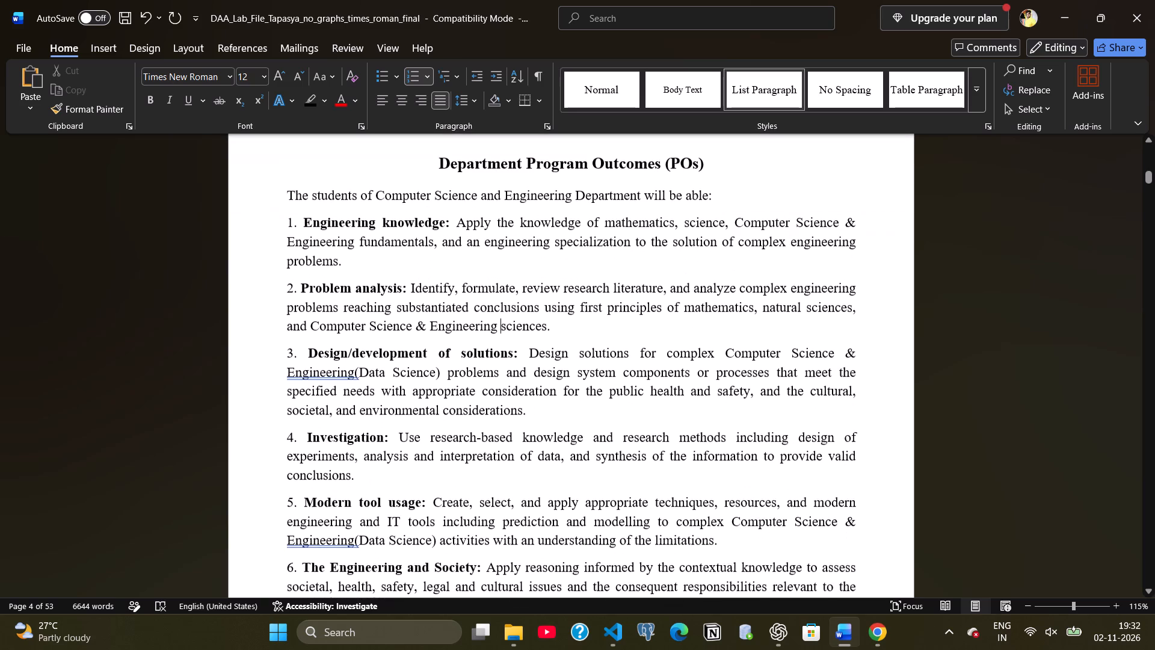
Remove "(Data Science)" from program outcome 3, Design/development of solutions, leaving "Engineering problems".
{"action": "left_click", "coordinate": [439, 368]}
{"action": "key", "text": "BackSpace"}
{"action": "key", "text": "BackSpace"}
{"action": "key", "text": "BackSpace"}
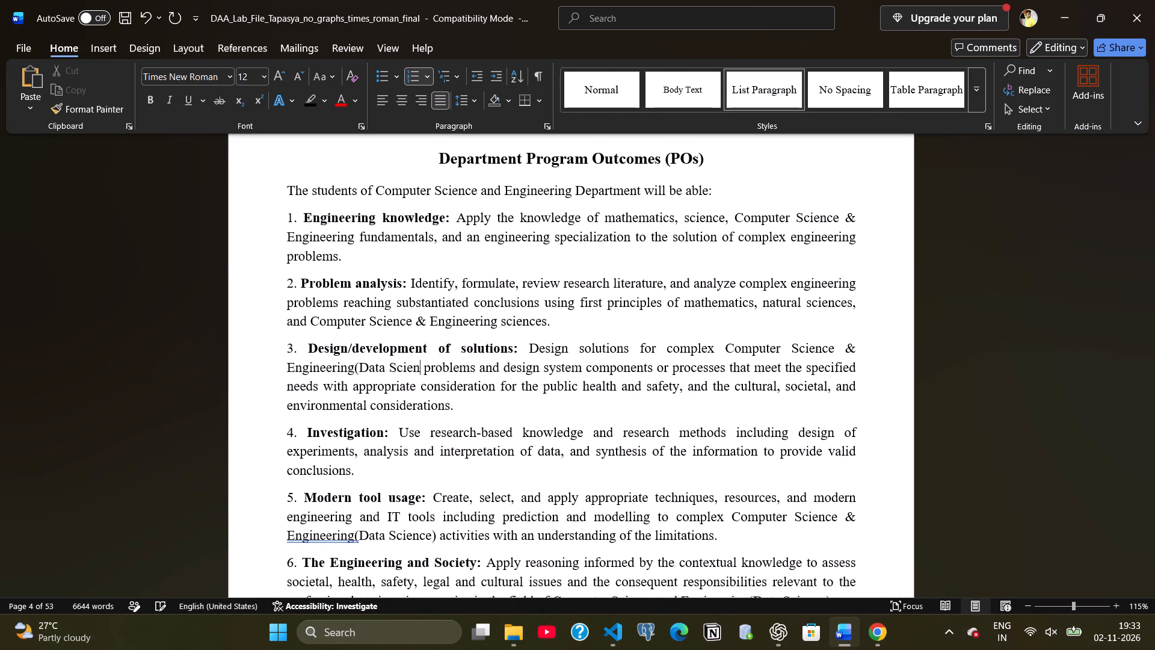
{"action": "key", "text": "BackSpace"}
{"action": "key", "text": "BackSpace"}
{"action": "key", "text": "BackSpace"}
{"action": "key", "text": "BackSpace"}
{"action": "key", "text": "BackSpace"}
{"action": "key", "text": "BackSpace"}
{"action": "key", "text": "BackSpace"}
{"action": "key", "text": "BackSpace"}
{"action": "key", "text": "BackSpace"}
{"action": "key", "text": "BackSpace"}
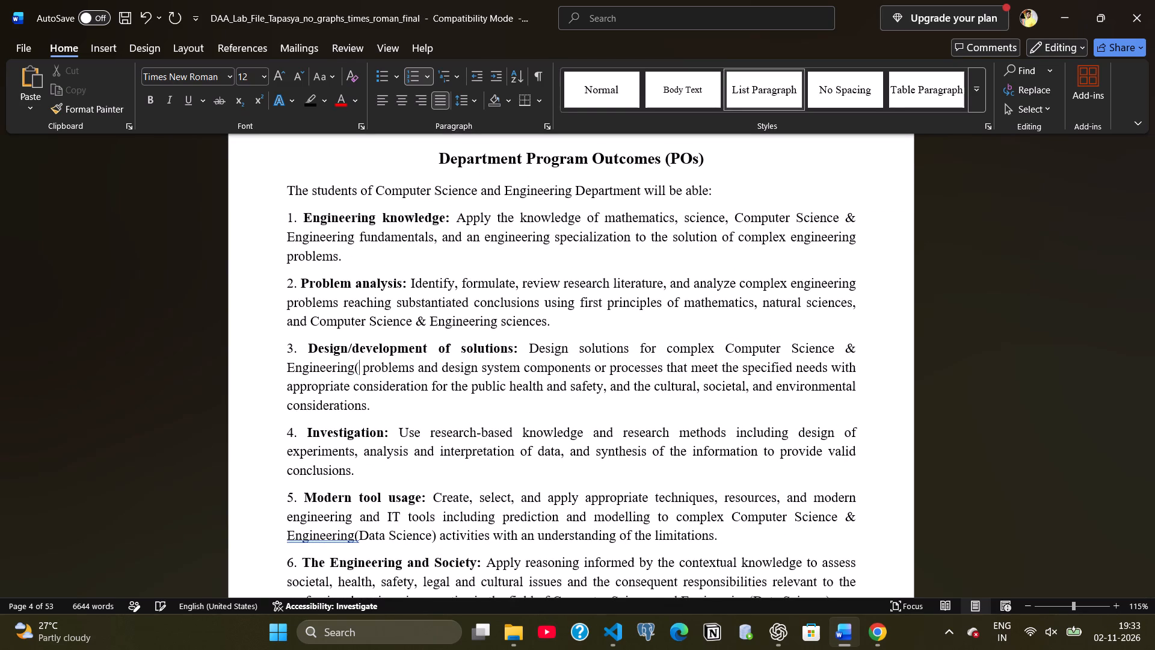
{"action": "key", "text": "BackSpace"}
Remove "(Data Science)" from program outcome 5, Modern tool usage, leaving "Engineering activities".
{"action": "scroll", "coordinate": [439, 368], "scroll_direction": "down", "scroll_amount": 1}
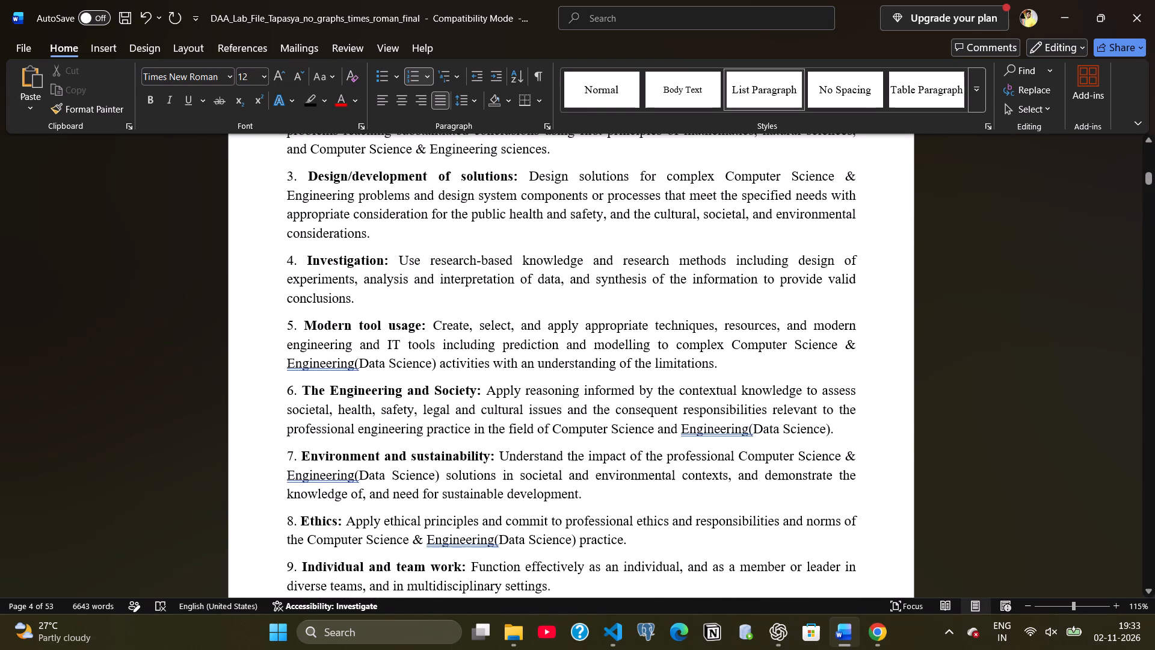
{"action": "left_click", "coordinate": [437, 365]}
{"action": "key", "text": "BackSpace"}
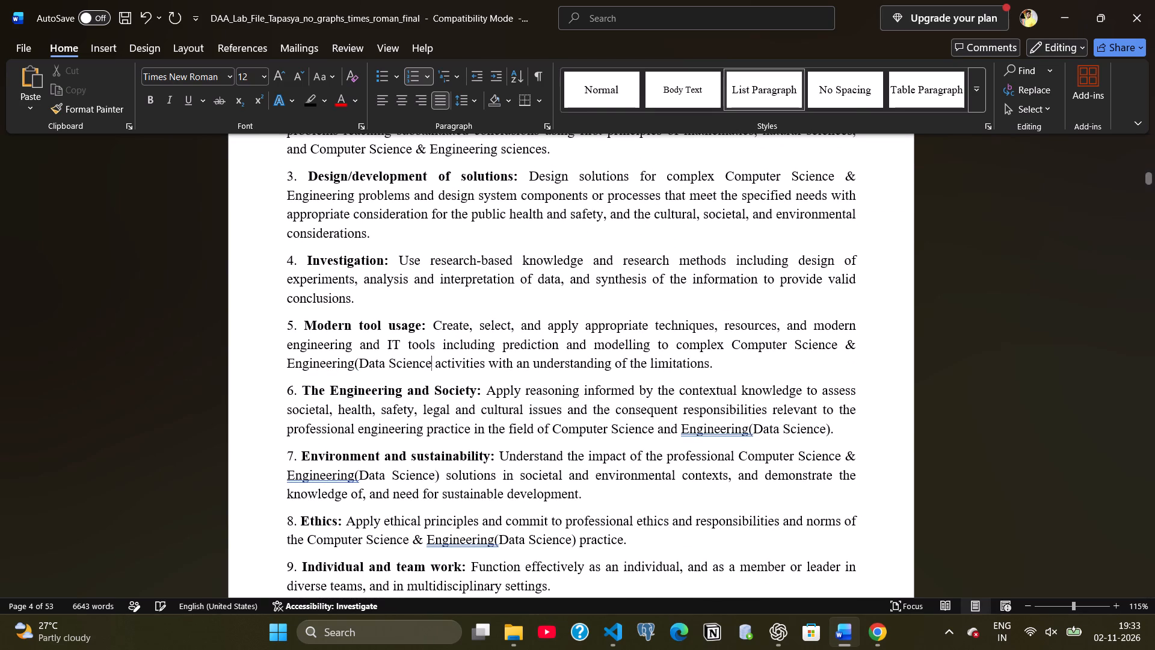
{"action": "key", "text": "BackSpace"}
{"action": "key", "text": "BackSpace"}
{"action": "key", "text": "BackSpace"}
{"action": "key", "text": "BackSpace"}
{"action": "key", "text": "BackSpace"}
{"action": "key", "text": "BackSpace"}
{"action": "key", "text": "BackSpace"}
{"action": "key", "text": "BackSpace"}
{"action": "key", "text": "BackSpace"}
{"action": "key", "text": "BackSpace"}
{"action": "key", "text": "BackSpace"}
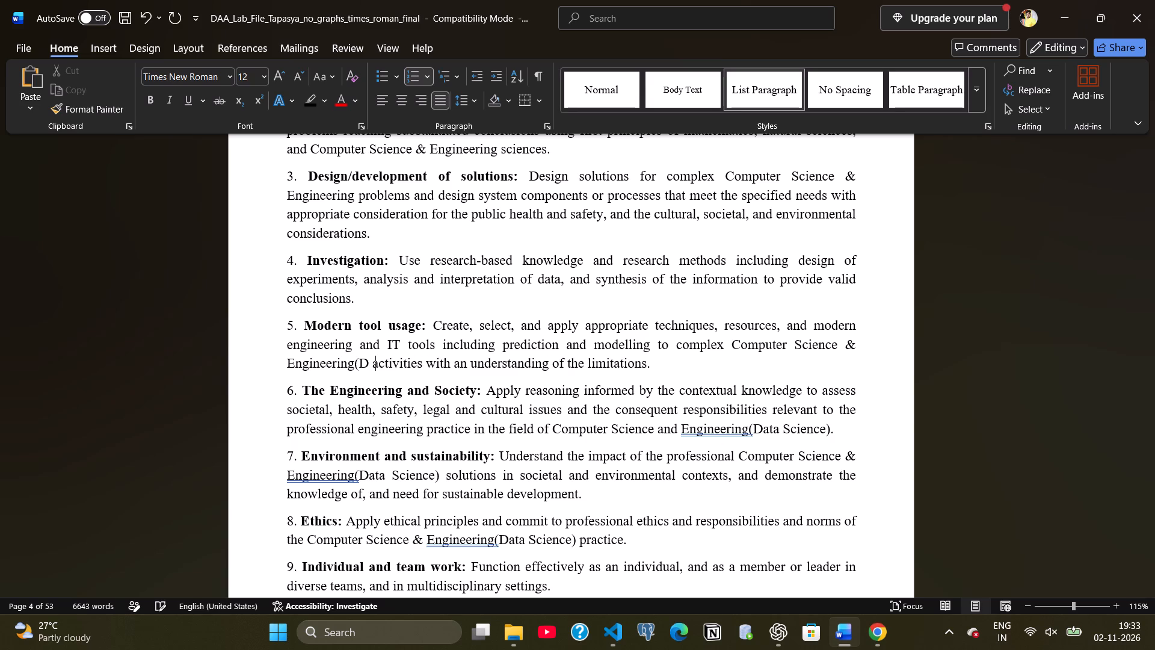
{"action": "key", "text": "BackSpace"}
{"action": "key", "text": "BackSpace"}
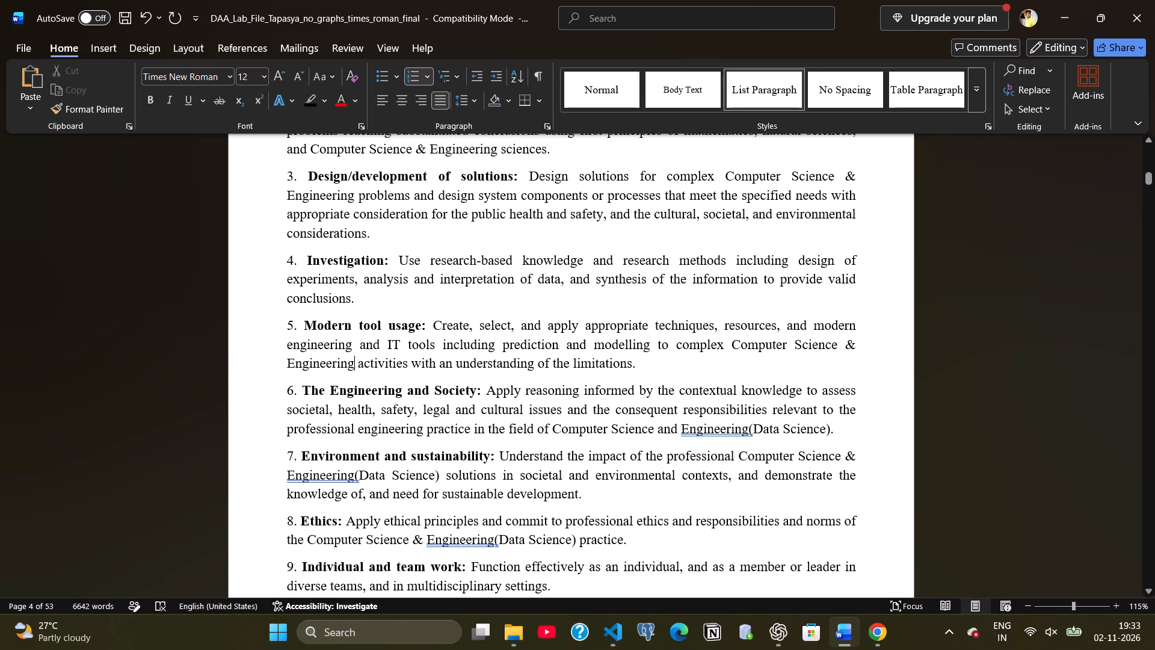
Remove "(Data Science)" from program outcome 6, The Engineering and Society, so it ends with "Computer Science and Engineering.".
{"action": "left_click", "coordinate": [830, 430]}
{"action": "key", "text": "BackSpace"}
{"action": "key", "text": "BackSpace"}
{"action": "key", "text": "BackSpace"}
{"action": "key", "text": "BackSpace"}
{"action": "key", "text": "BackSpace"}
{"action": "key", "text": "BackSpace"}
{"action": "key", "text": "BackSpace"}
{"action": "key", "text": "BackSpace"}
{"action": "key", "text": "BackSpace"}
{"action": "key", "text": "BackSpace"}
{"action": "key", "text": "BackSpace"}
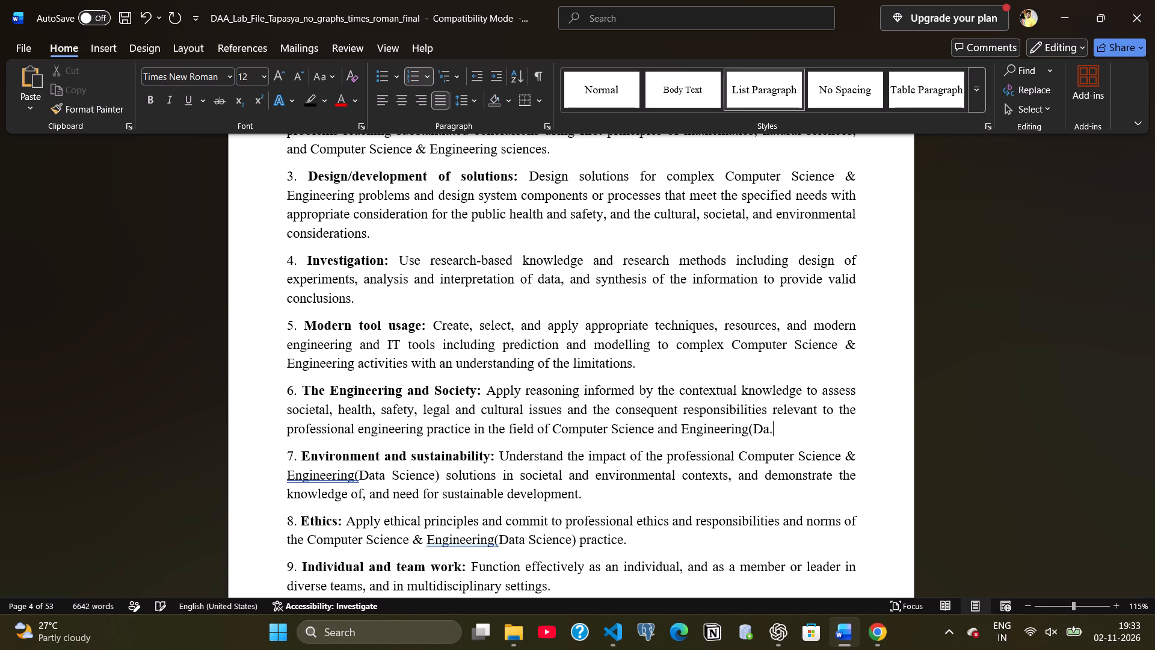
{"action": "key", "text": "BackSpace"}
{"action": "key", "text": "BackSpace"}
{"action": "key", "text": "BackSpace"}
Remove "(Data Science)" from program outcome 7, Environment and sustainability, leaving "Engineering solutions" with a single space between the words.
{"action": "left_click", "coordinate": [444, 474]}
{"action": "key", "text": "BackSpace"}
{"action": "key", "text": "BackSpace"}
{"action": "key", "text": "BackSpace"}
{"action": "key", "text": "BackSpace"}
{"action": "key", "text": "BackSpace"}
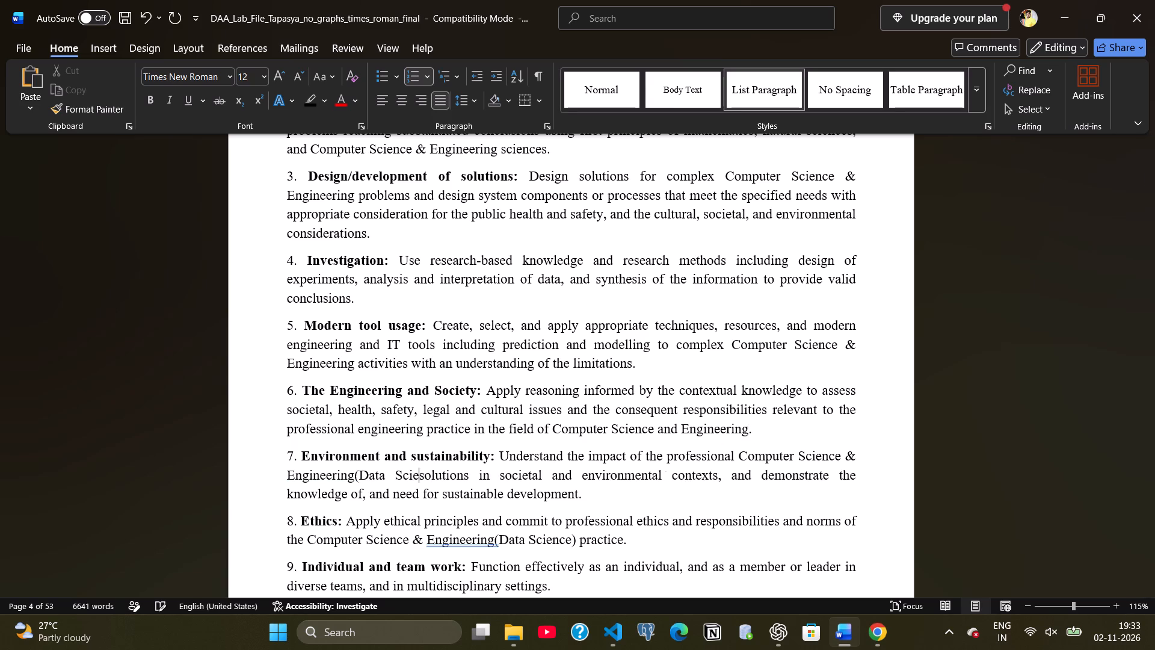
{"action": "key", "text": "BackSpace"}
{"action": "key", "text": "BackSpace"}
{"action": "key", "text": "BackSpace"}
{"action": "key", "text": "BackSpace"}
{"action": "key", "text": "BackSpace"}
{"action": "key", "text": "BackSpace"}
{"action": "key", "text": "BackSpace"}
{"action": "key", "text": "BackSpace"}
{"action": "key", "text": "BackSpace"}
{"action": "key", "text": "BackSpace"}
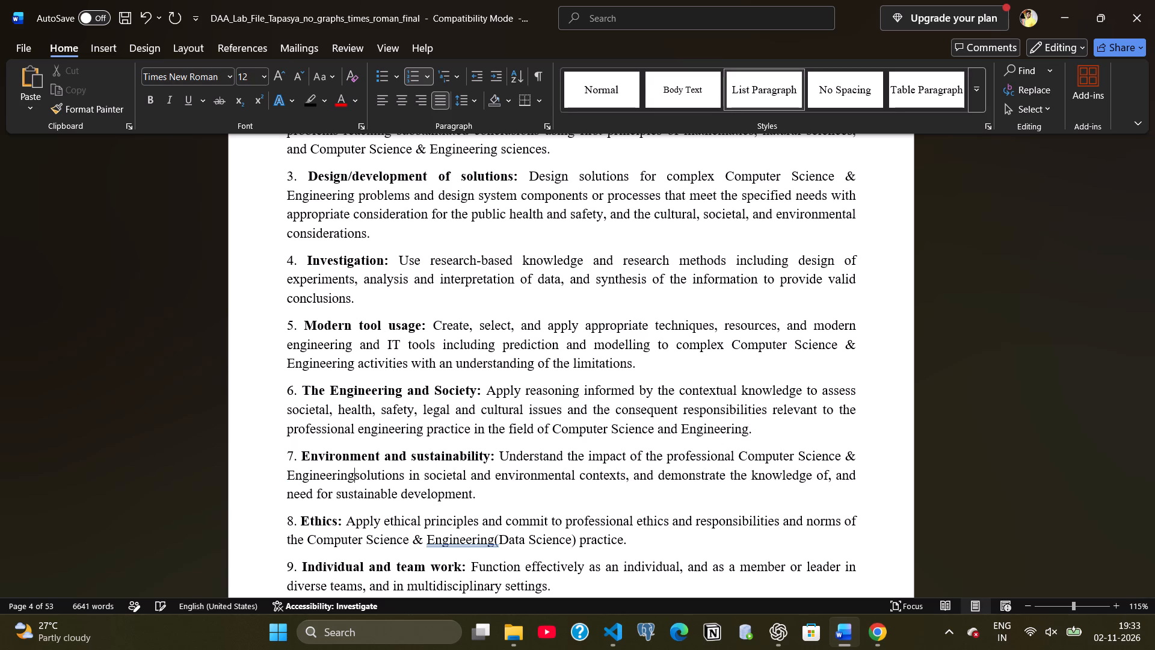
{"action": "key", "text": "space"}
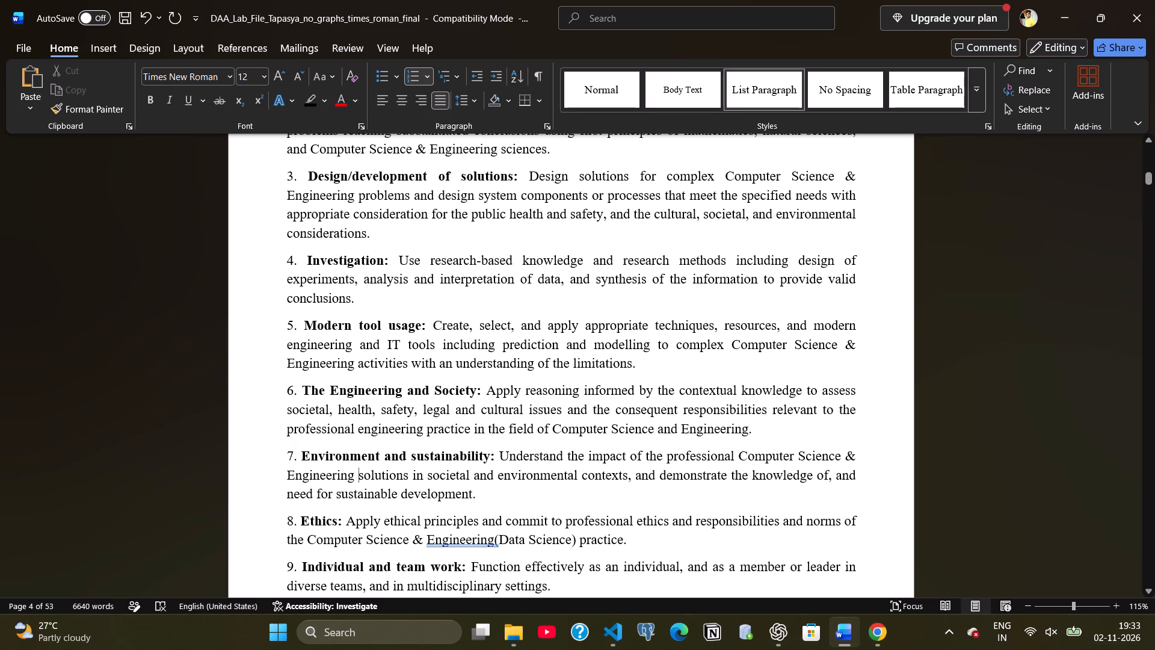
Remove "(Data Science)" from program outcome 8, Ethics, leaving "Engineering practice".
{"action": "left_click", "coordinate": [574, 540]}
{"action": "key", "text": "BackSpace"}
{"action": "key", "text": "BackSpace"}
{"action": "key", "text": "BackSpace"}
{"action": "key", "text": "BackSpace"}
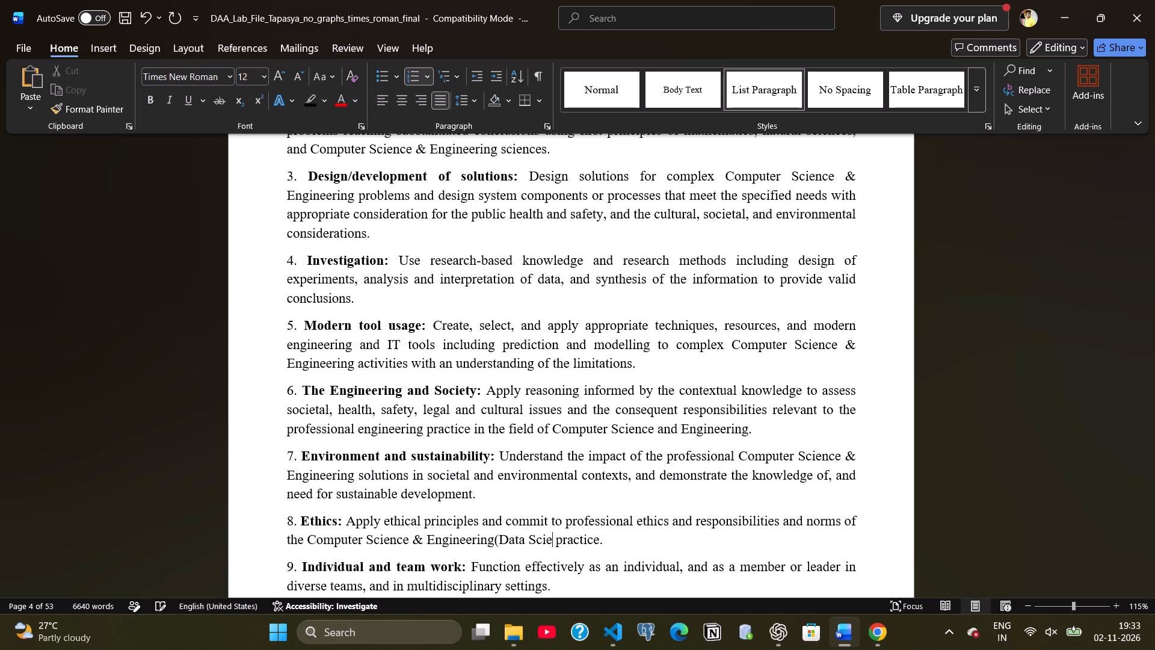
{"action": "key", "text": "BackSpace"}
{"action": "key", "text": "BackSpace"}
{"action": "key", "text": "BackSpace"}
{"action": "key", "text": "BackSpace"}
{"action": "key", "text": "BackSpace"}
{"action": "key", "text": "BackSpace"}
{"action": "key", "text": "BackSpace"}
{"action": "key", "text": "BackSpace"}
{"action": "key", "text": "BackSpace"}
{"action": "key", "text": "BackSpace"}
Remove "(Data Science)" from program outcome 10, Communication, leaving "Engineering activities" with a single space between the words.
{"action": "scroll", "coordinate": [662, 484], "scroll_direction": "down", "scroll_amount": 2}
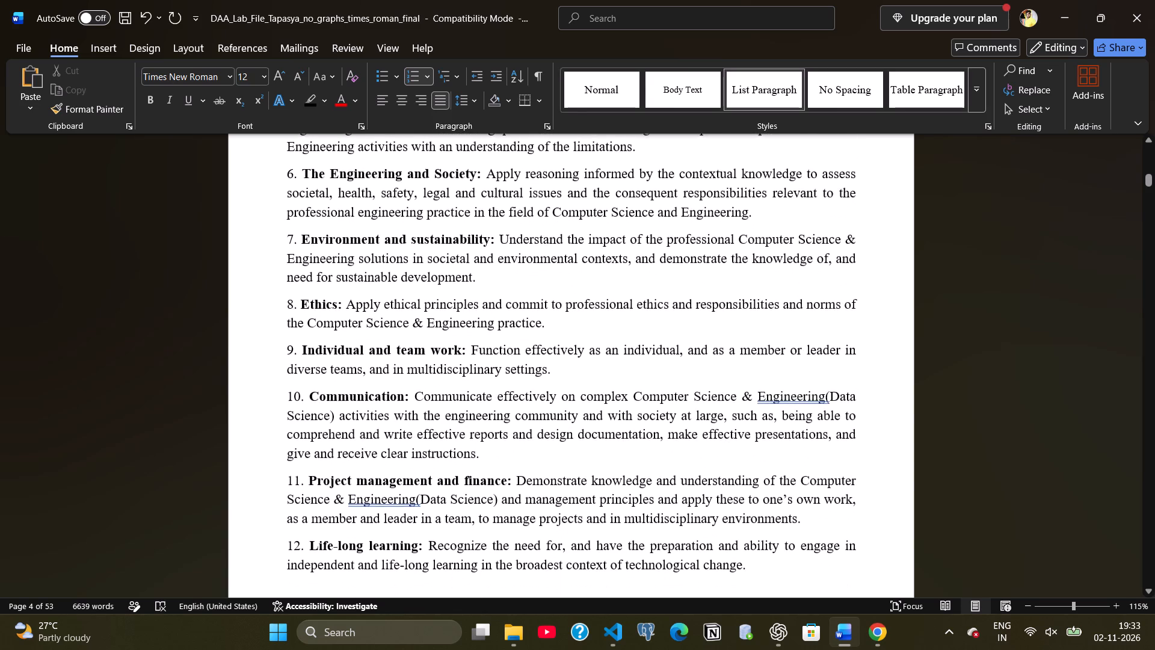
{"action": "left_click", "coordinate": [851, 394]}
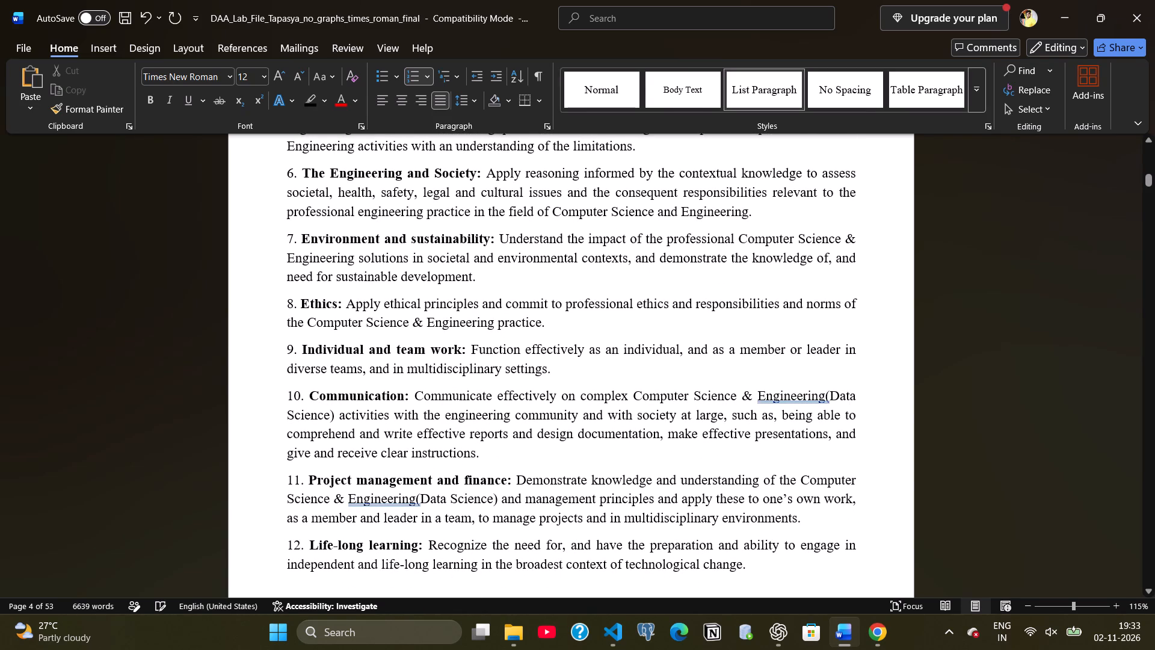
{"action": "left_click", "coordinate": [340, 415]}
{"action": "key", "text": "BackSpace"}
{"action": "key", "text": "BackSpace"}
{"action": "key", "text": "BackSpace"}
{"action": "key", "text": "BackSpace"}
{"action": "key", "text": "BackSpace"}
{"action": "key", "text": "BackSpace"}
{"action": "key", "text": "BackSpace"}
{"action": "key", "text": "BackSpace"}
{"action": "key", "text": "BackSpace"}
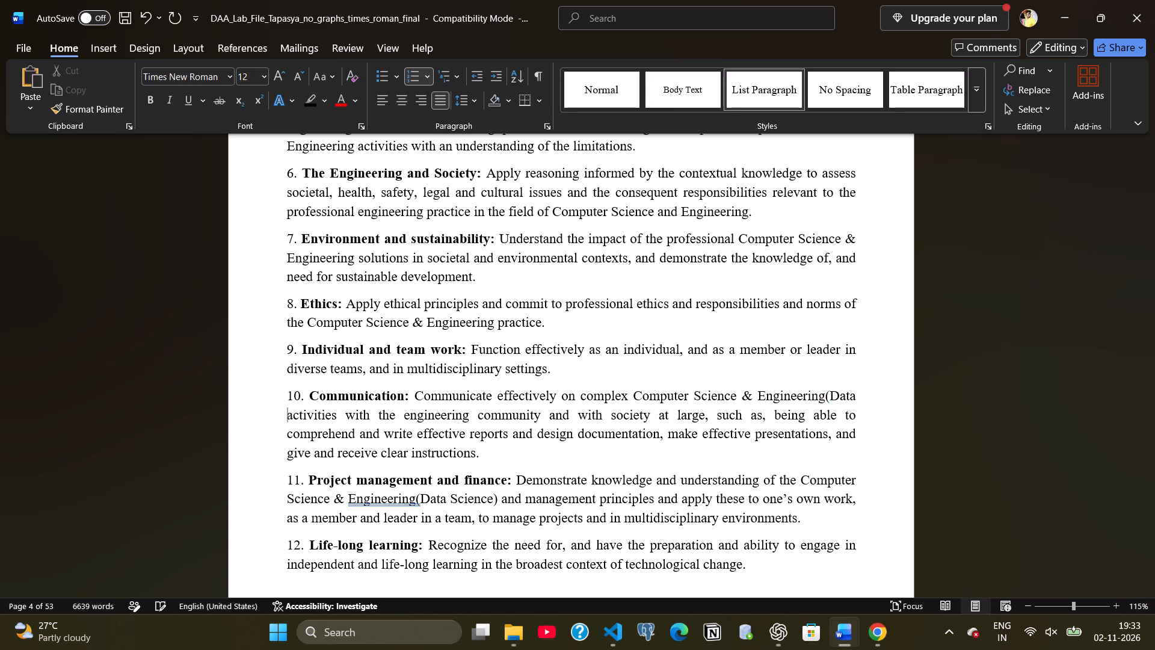
{"action": "key", "text": "BackSpace"}
{"action": "key", "text": "BackSpace"}
{"action": "key", "text": "BackSpace"}
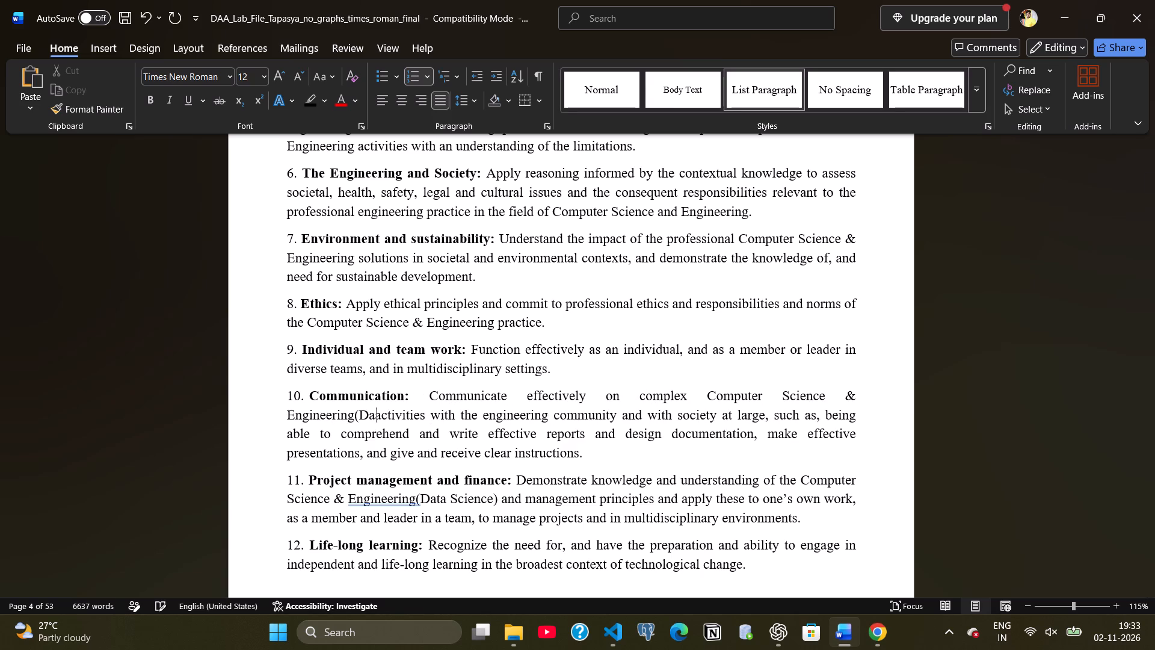
{"action": "key", "text": "BackSpace"}
{"action": "key", "text": "BackSpace"}
{"action": "key", "text": "BackSpace"}
{"action": "key", "text": "space"}
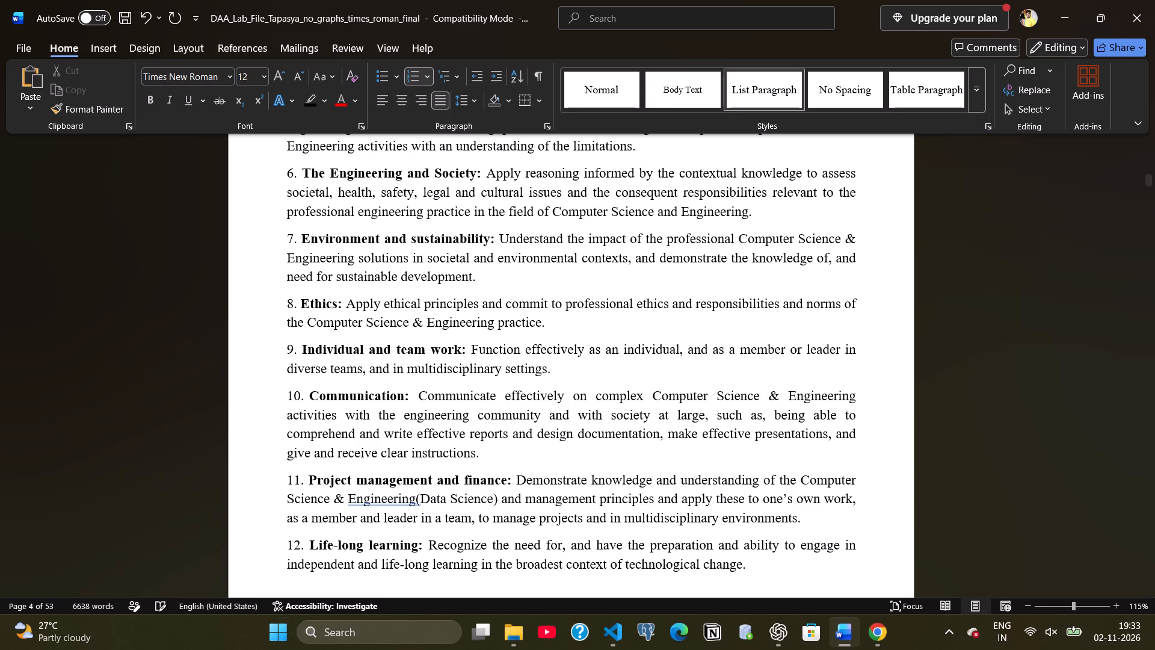
Remove "(Data Science)" from program outcome 11, Project management and finance, leaving "Engineering and management principles".
{"action": "left_click", "coordinate": [500, 498]}
{"action": "key", "text": "BackSpace"}
{"action": "key", "text": "BackSpace"}
{"action": "key", "text": "BackSpace"}
{"action": "key", "text": "BackSpace"}
{"action": "key", "text": "BackSpace"}
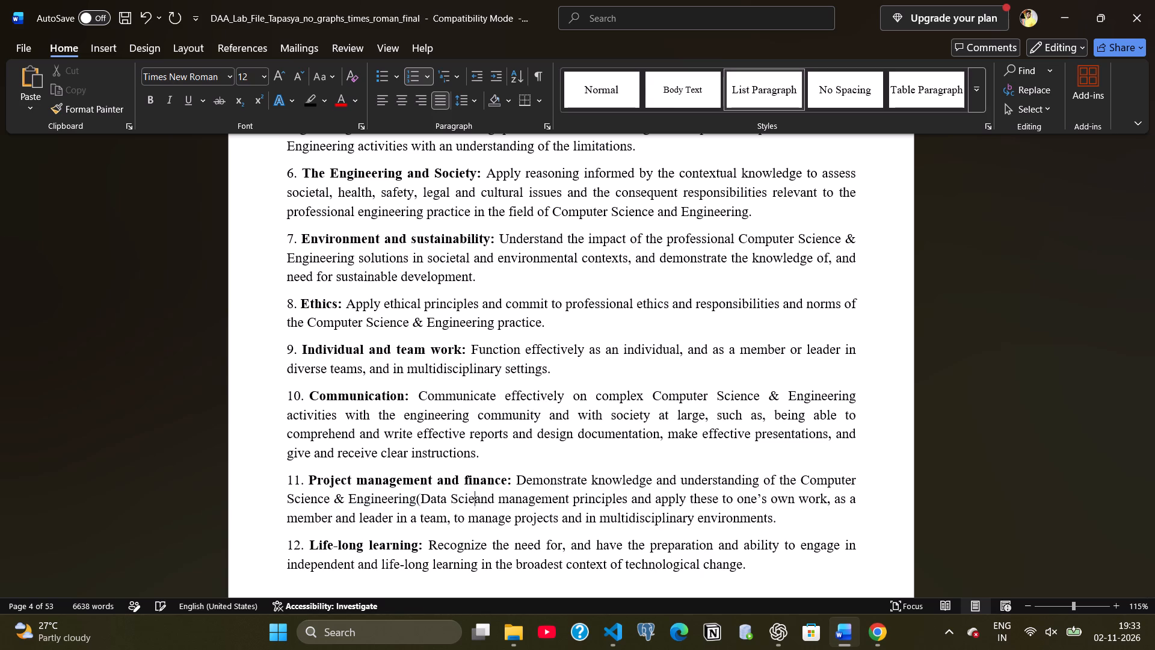
{"action": "key", "text": "BackSpace"}
{"action": "key", "text": "BackSpace"}
{"action": "key", "text": "BackSpace"}
{"action": "key", "text": "BackSpace"}
{"action": "key", "text": "BackSpace"}
{"action": "key", "text": "BackSpace"}
{"action": "key", "text": "BackSpace"}
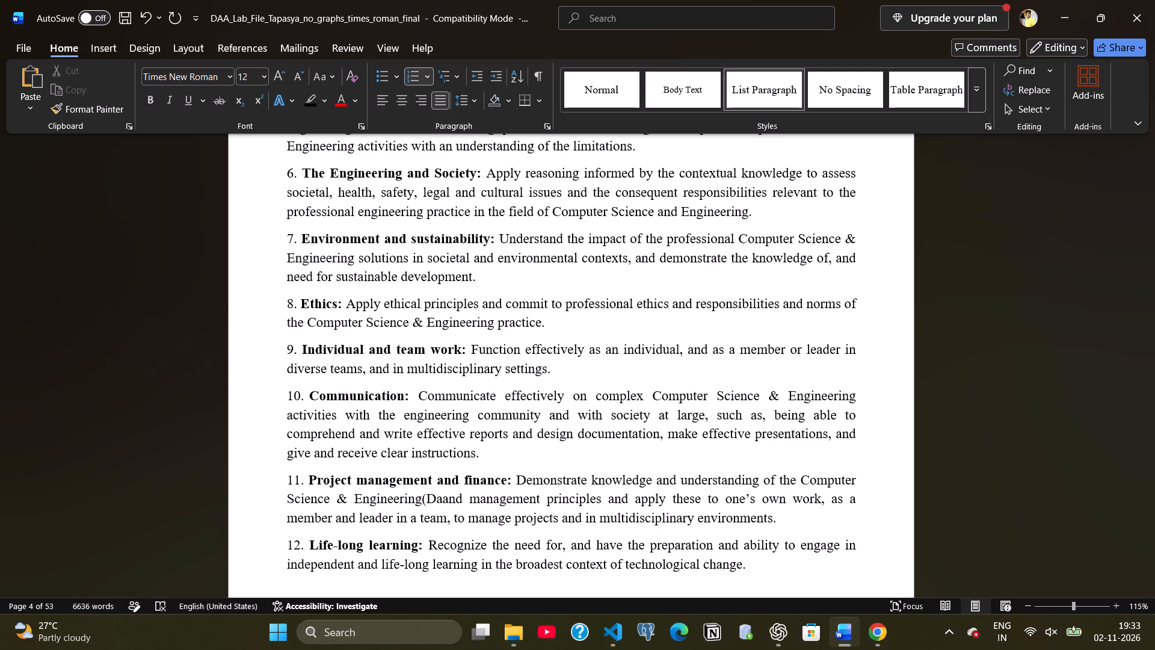
{"action": "key", "text": "BackSpace"}
{"action": "key", "text": "BackSpace"}
{"action": "key", "text": "BackSpace"}
{"action": "key", "text": "space"}
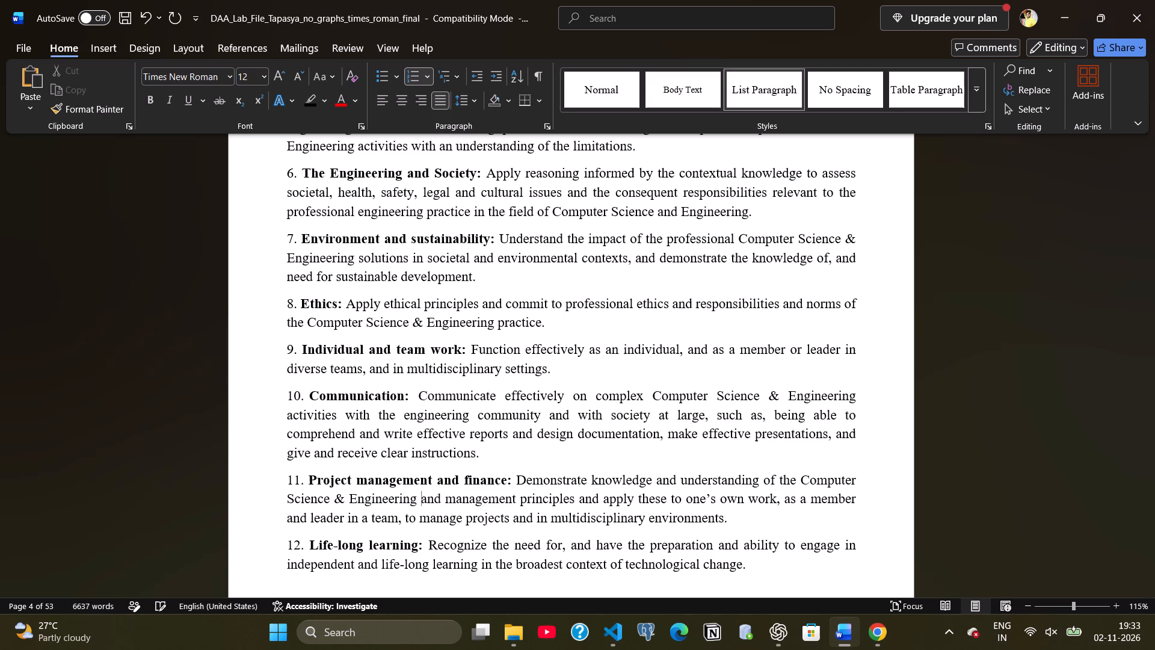
Review the pages following the program outcomes: specific outcomes, course outcomes, experiment list, index table, and the first experiment's output.
{"action": "scroll", "coordinate": [646, 461], "scroll_direction": "down", "scroll_amount": 2}
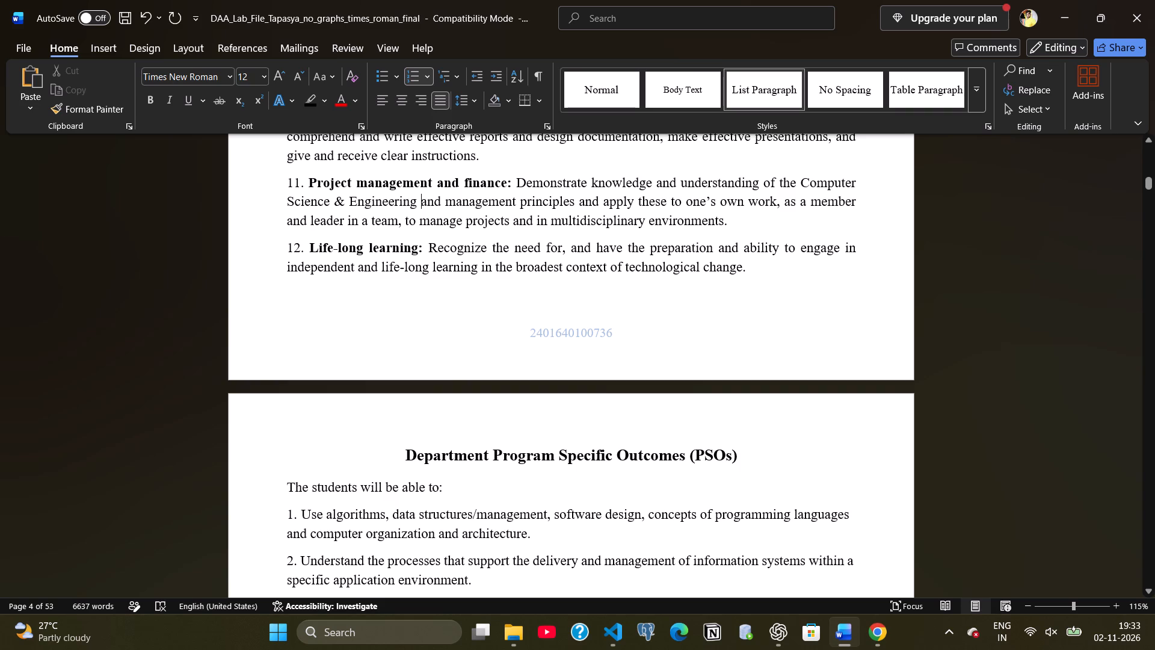
{"action": "scroll", "coordinate": [634, 445], "scroll_direction": "down", "scroll_amount": 2}
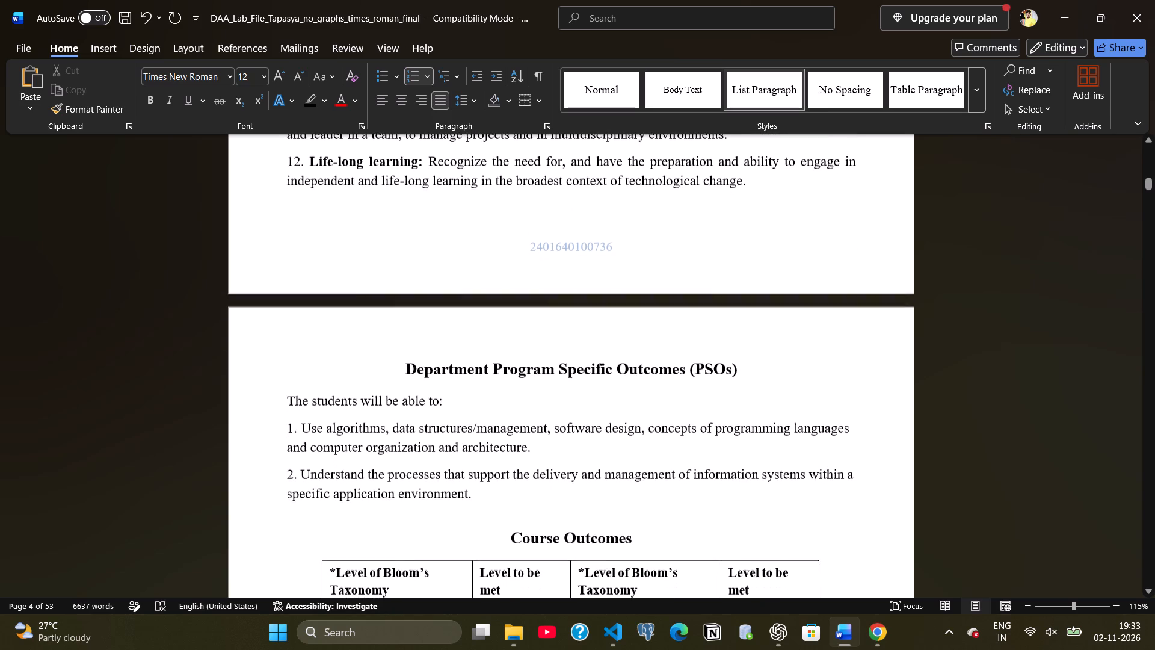
{"action": "scroll", "coordinate": [634, 445], "scroll_direction": "down", "scroll_amount": 3}
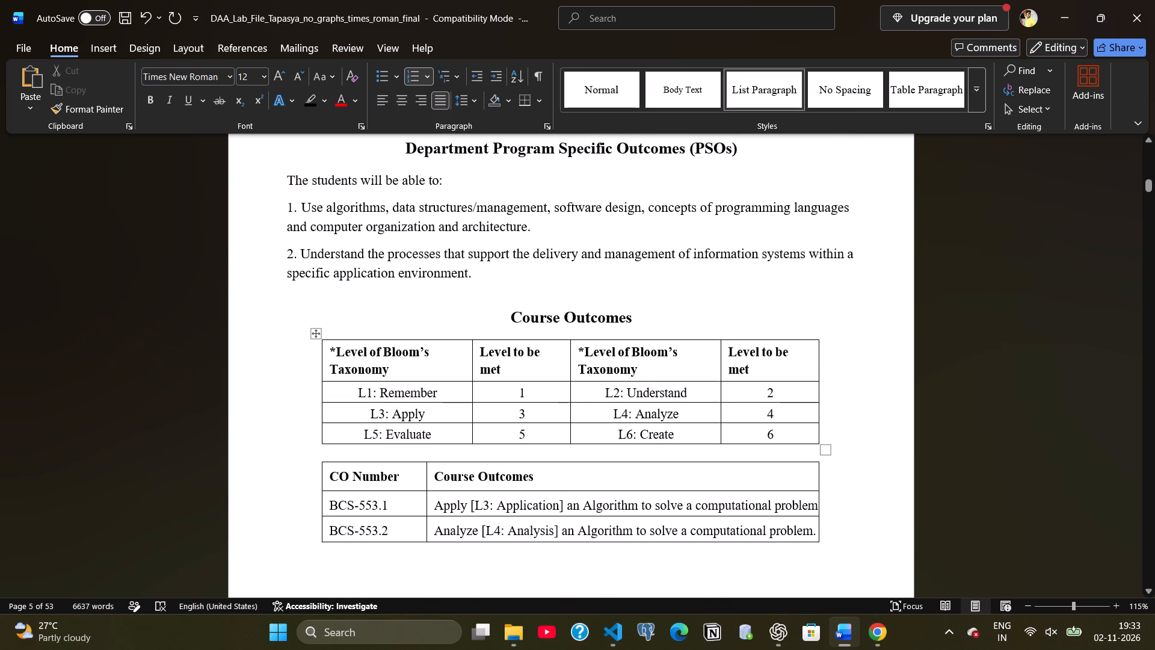
{"action": "scroll", "coordinate": [634, 445], "scroll_direction": "down", "scroll_amount": 5}
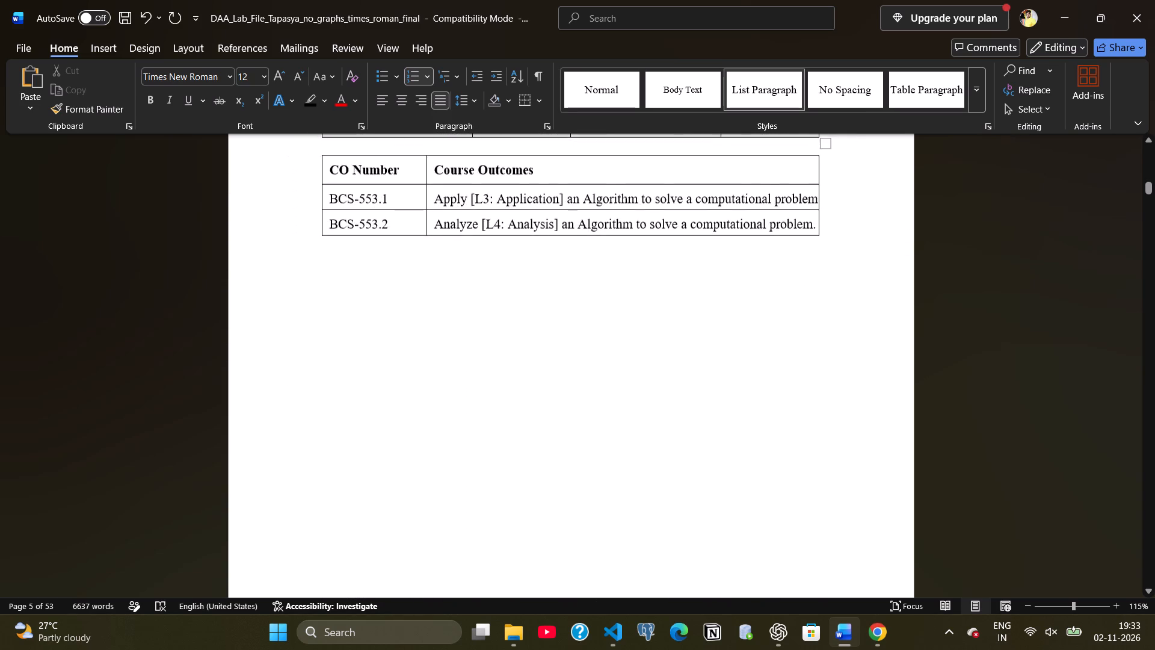
{"action": "scroll", "coordinate": [635, 444], "scroll_direction": "down", "scroll_amount": 5}
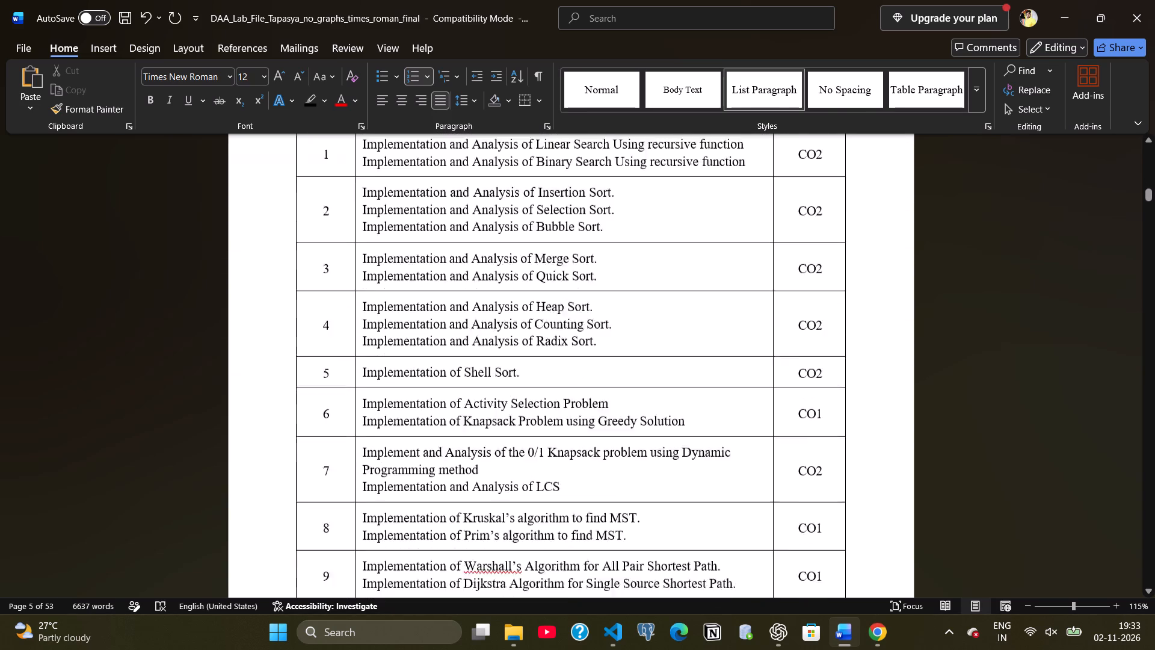
{"action": "scroll", "coordinate": [635, 444], "scroll_direction": "down", "scroll_amount": 6}
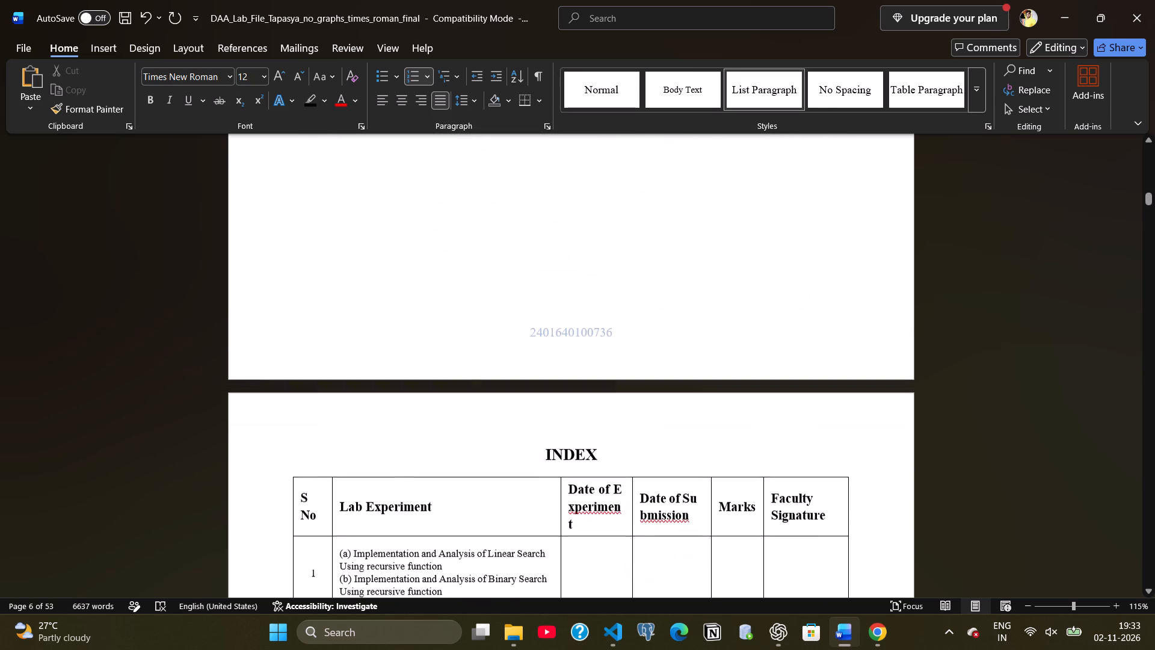
{"action": "scroll", "coordinate": [635, 444], "scroll_direction": "down", "scroll_amount": 2}
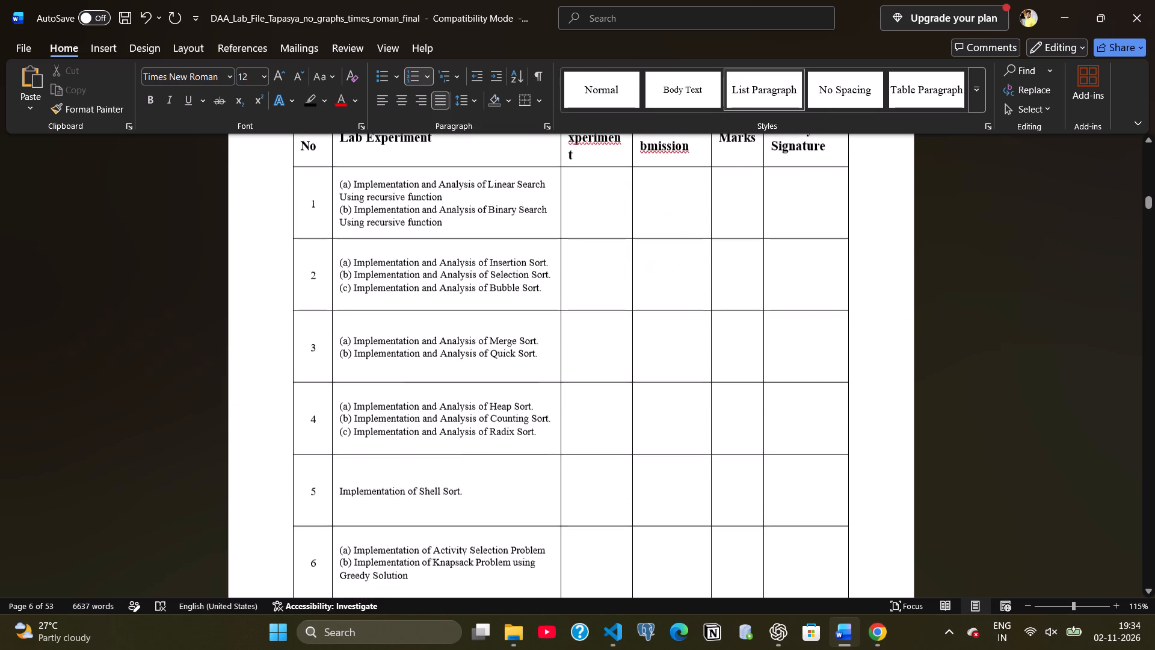
{"action": "scroll", "coordinate": [635, 444], "scroll_direction": "up", "scroll_amount": 1}
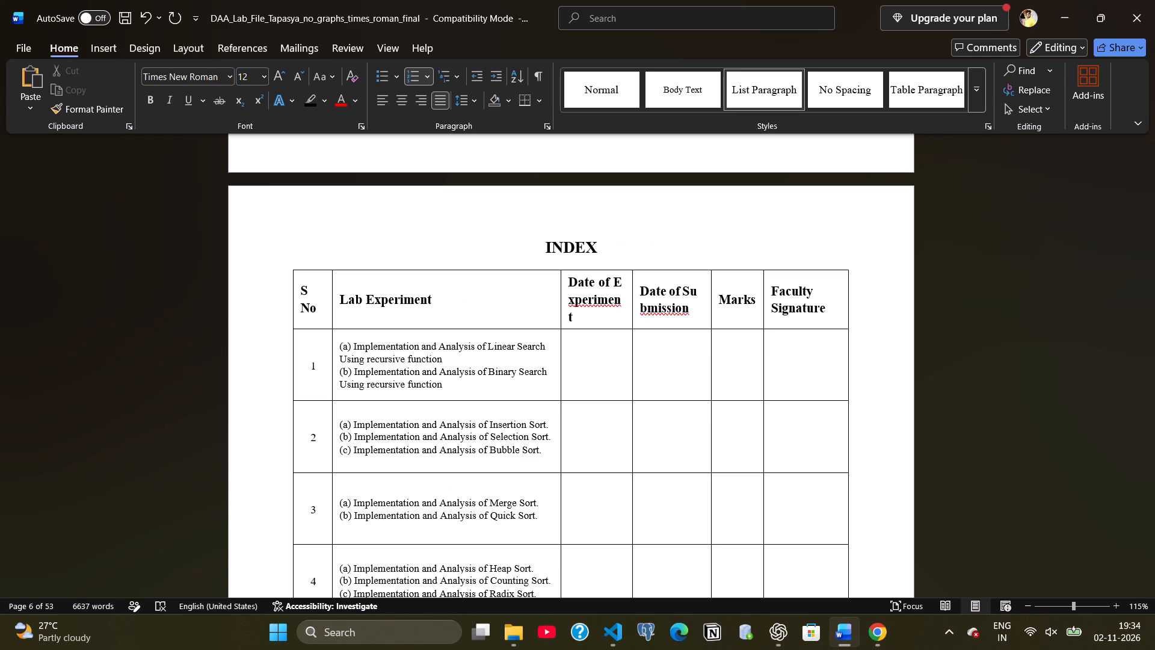
{"action": "scroll", "coordinate": [635, 444], "scroll_direction": "down", "scroll_amount": 5}
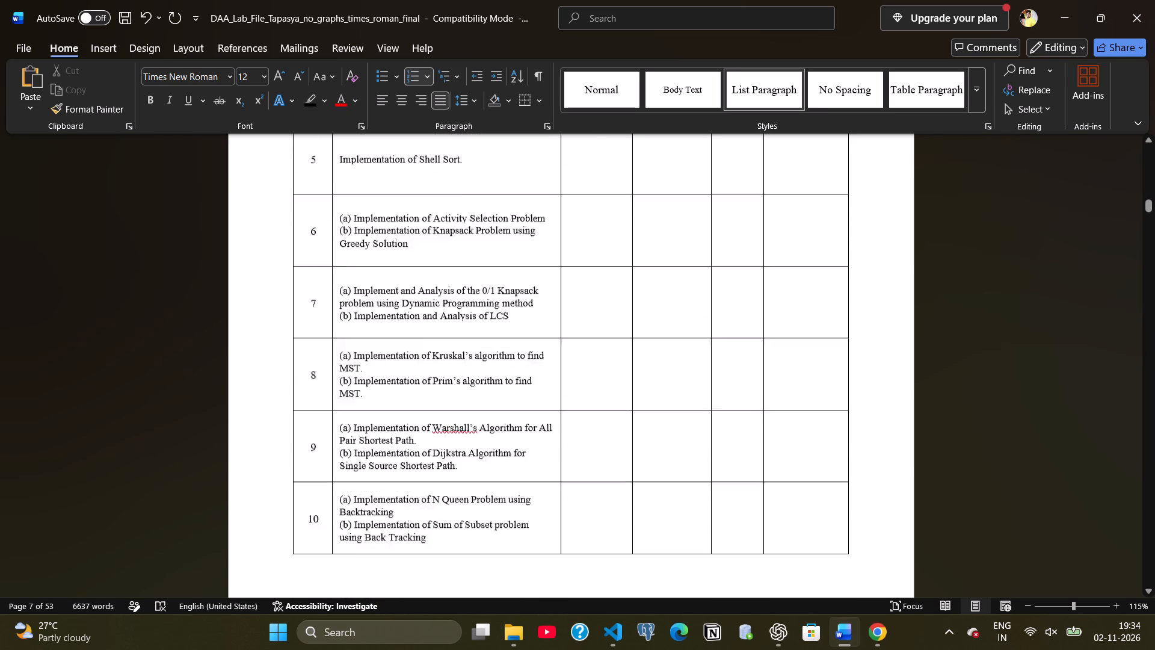
{"action": "scroll", "coordinate": [635, 444], "scroll_direction": "down", "scroll_amount": 7}
{"action": "scroll", "coordinate": [635, 444], "scroll_direction": "up", "scroll_amount": 1}
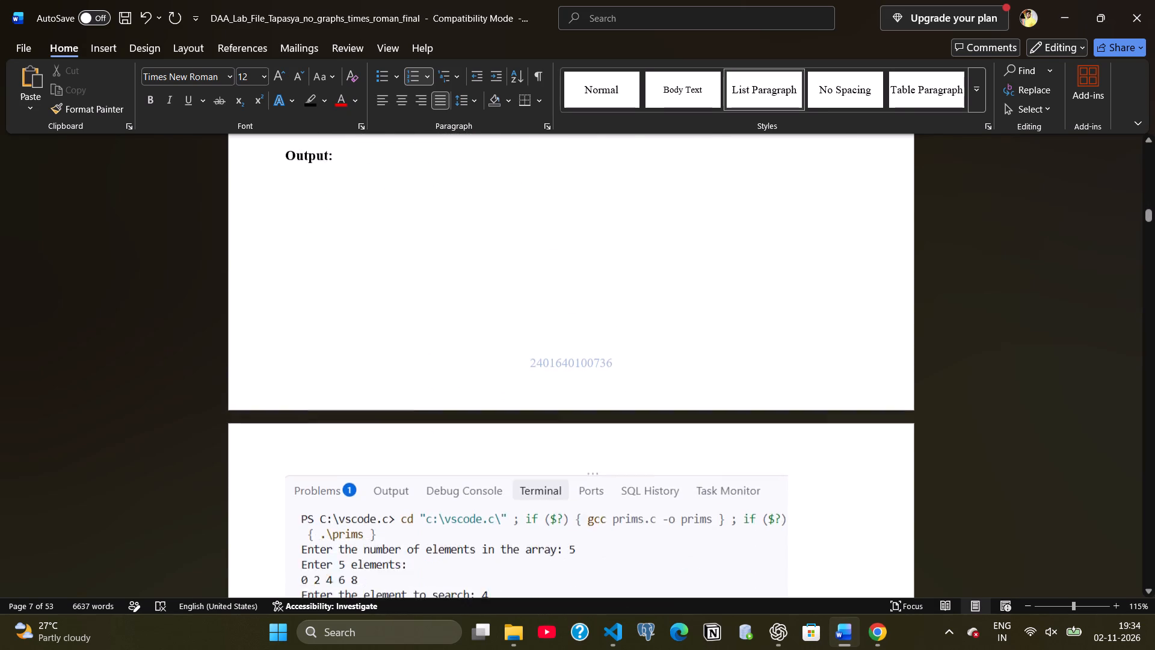
{"action": "scroll", "coordinate": [635, 444], "scroll_direction": "up", "scroll_amount": 2}
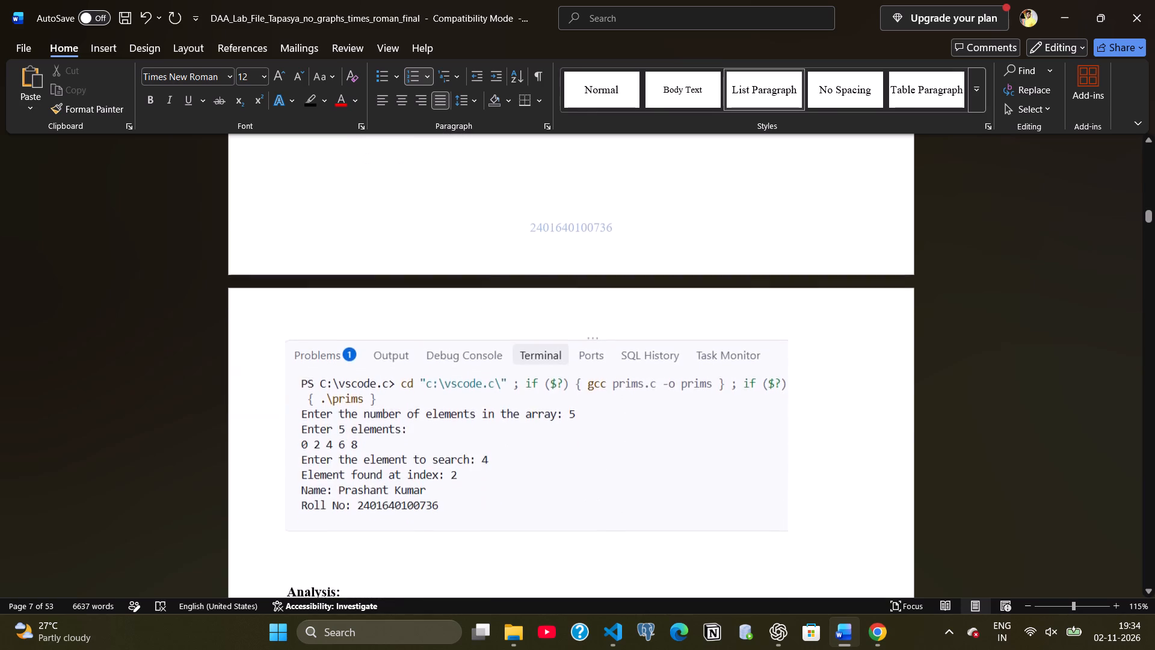
{"action": "scroll", "coordinate": [635, 444], "scroll_direction": "up", "scroll_amount": 2}
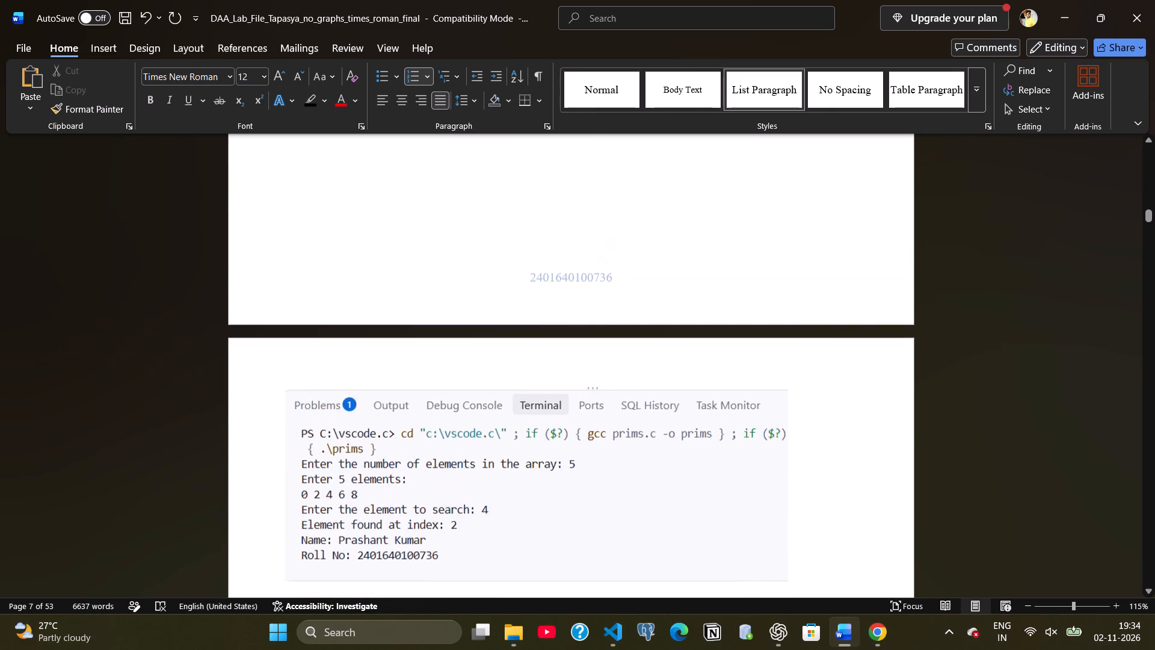
Check the page layout from the first experiment's output through the analysis tables preceding the Selection Sort section.
{"action": "scroll", "coordinate": [635, 444], "scroll_direction": "up", "scroll_amount": 1}
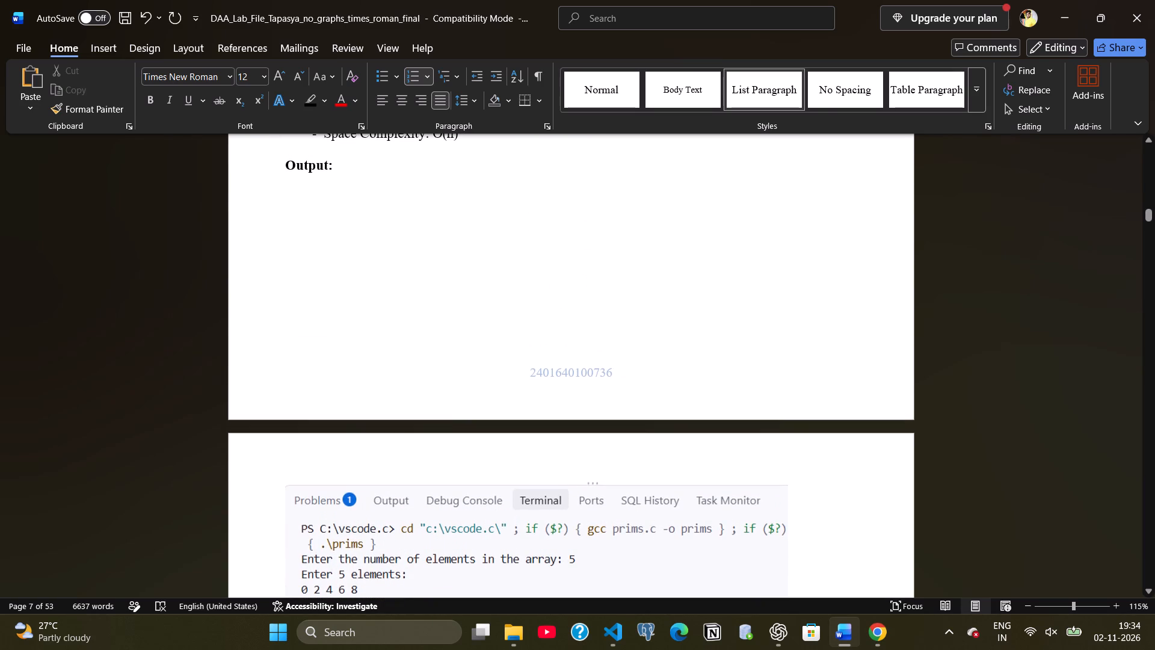
{"action": "left_click", "coordinate": [278, 488]}
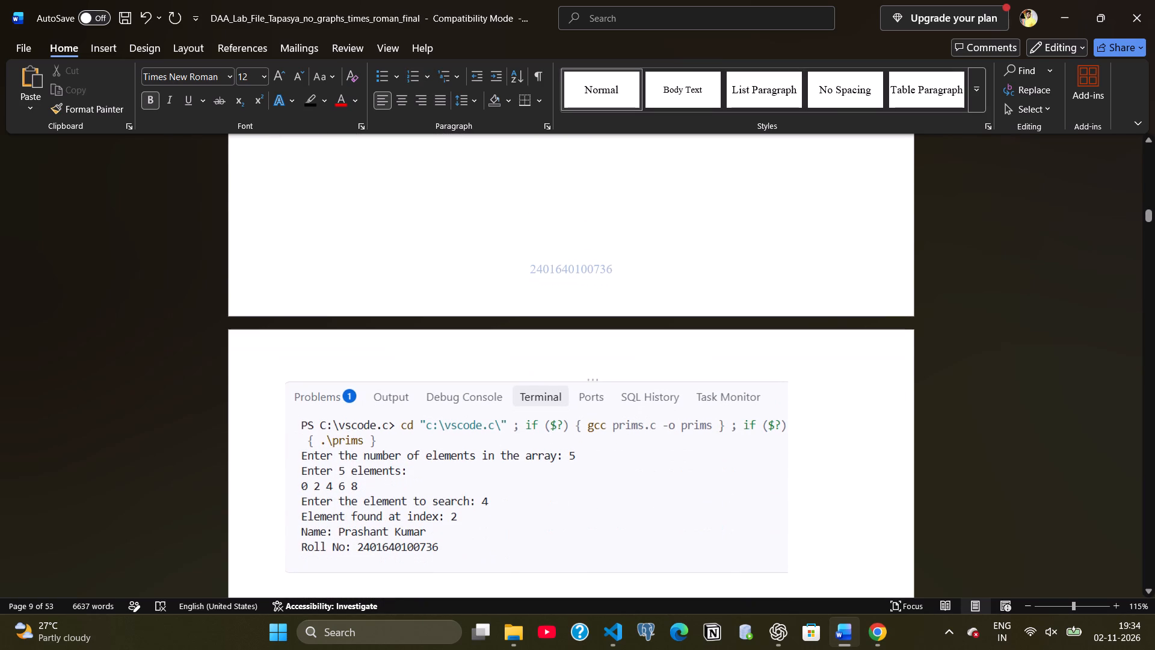
{"action": "key", "text": "Up"}
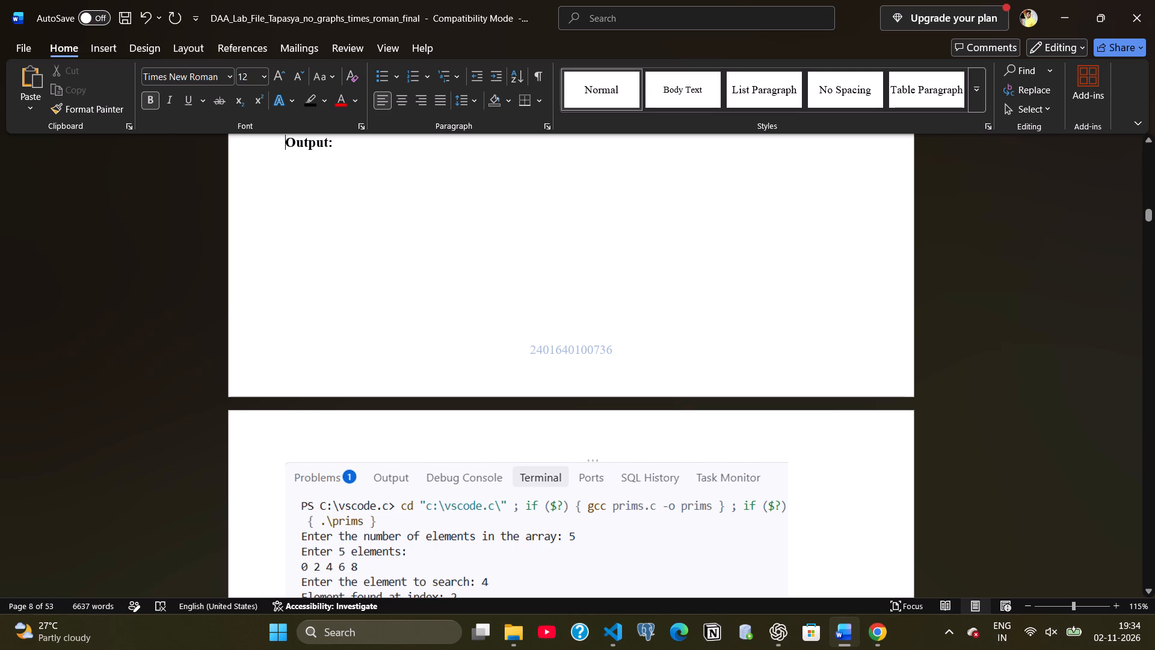
{"action": "key", "text": "Down"}
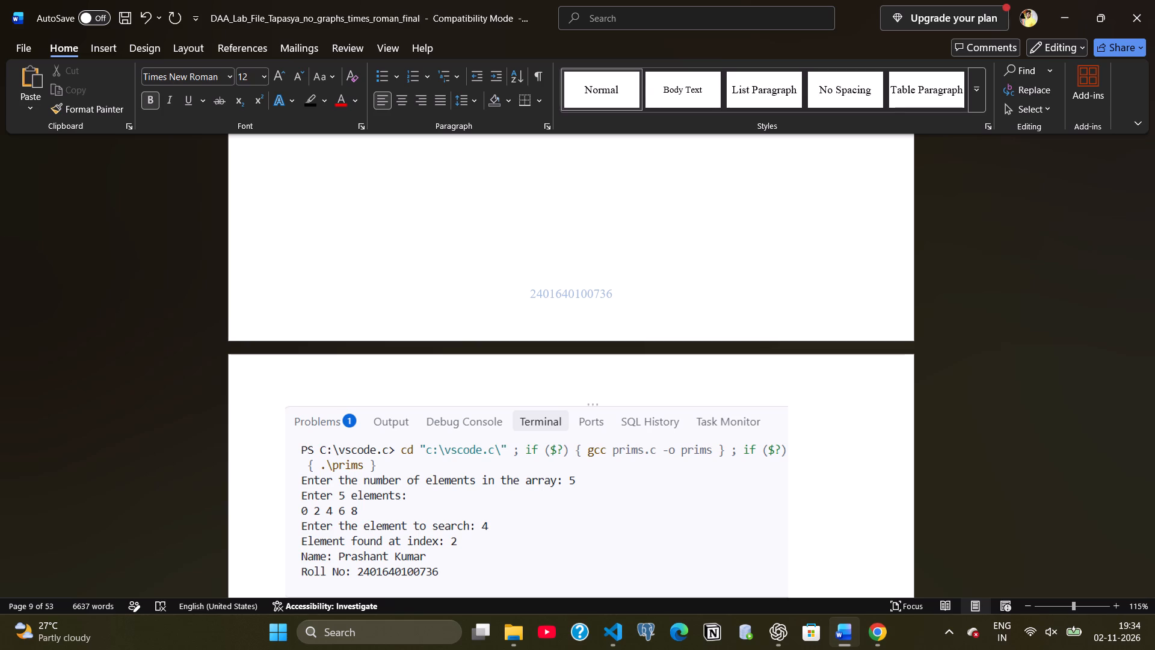
{"action": "scroll", "coordinate": [466, 403], "scroll_direction": "down", "scroll_amount": 1}
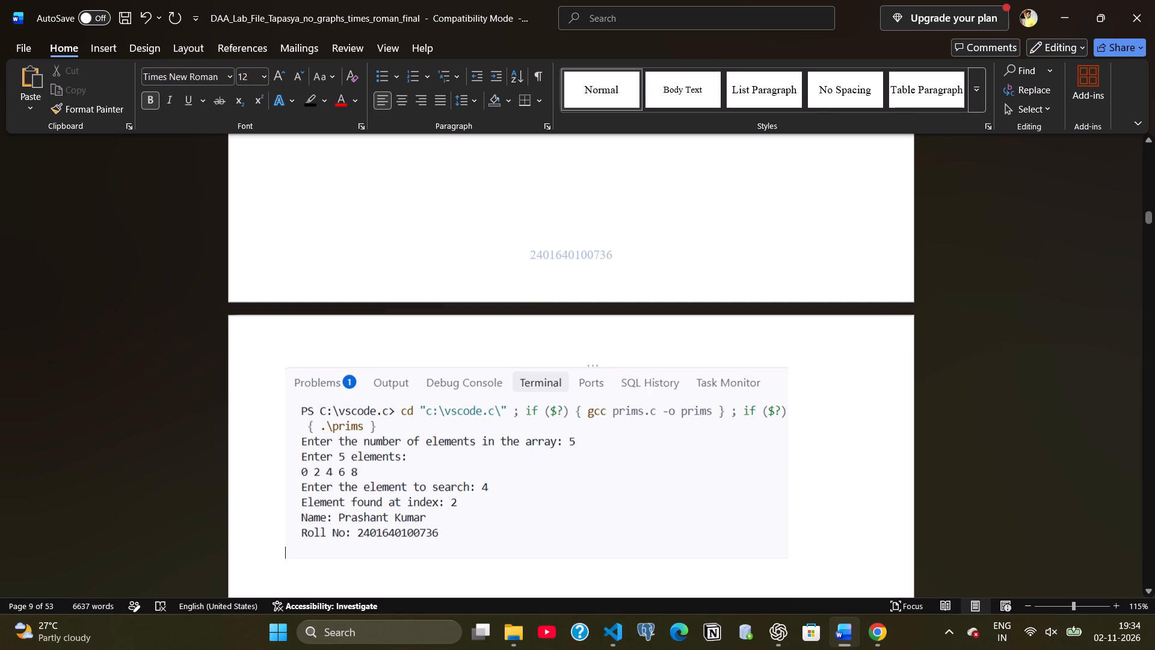
{"action": "scroll", "coordinate": [466, 403], "scroll_direction": "down", "scroll_amount": 13}
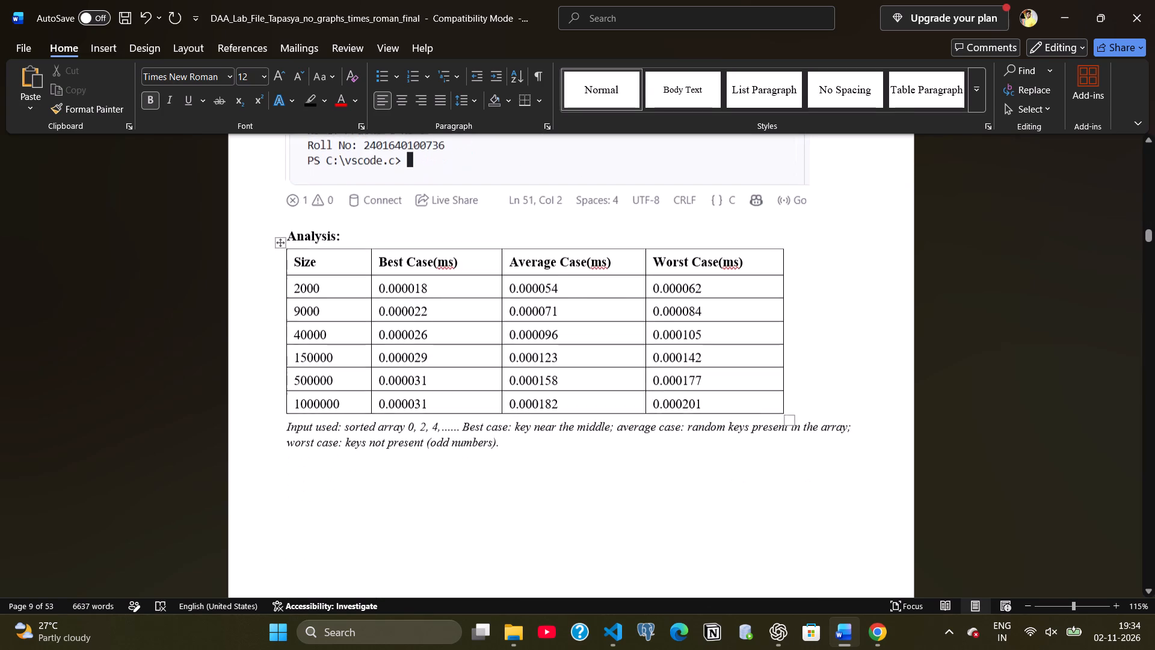
{"action": "scroll", "coordinate": [466, 403], "scroll_direction": "down", "scroll_amount": 8}
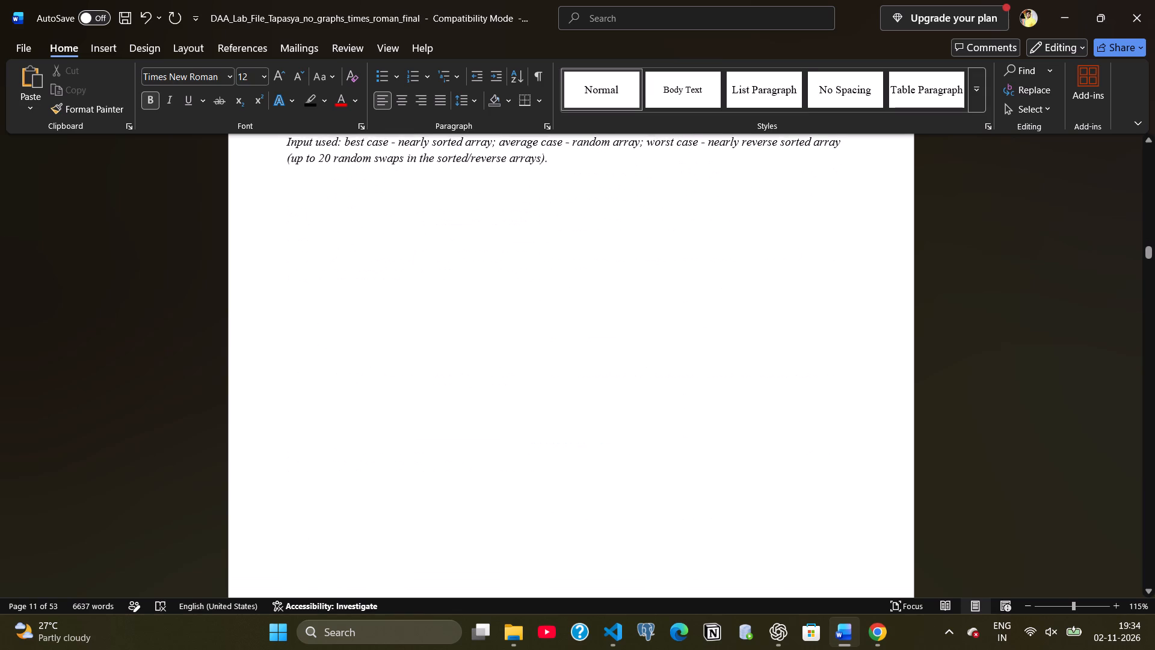
{"action": "scroll", "coordinate": [466, 403], "scroll_direction": "down", "scroll_amount": 2}
{"action": "scroll", "coordinate": [466, 403], "scroll_direction": "up", "scroll_amount": 1}
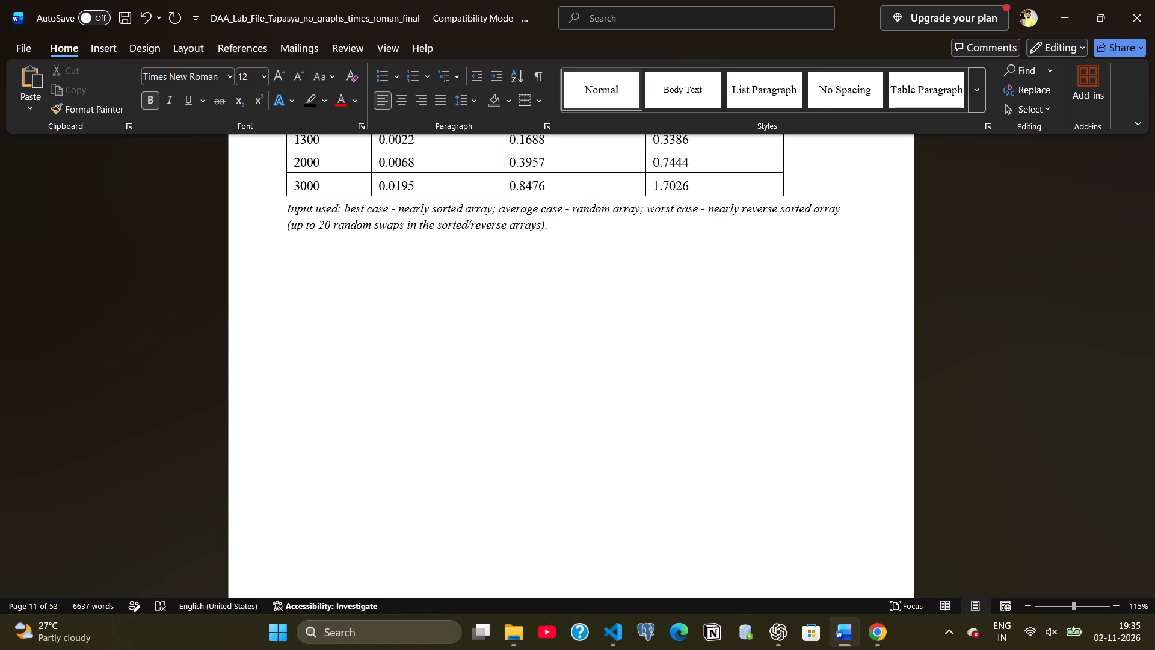
{"action": "scroll", "coordinate": [466, 403], "scroll_direction": "up", "scroll_amount": 3}
{"action": "scroll", "coordinate": [466, 403], "scroll_direction": "down", "scroll_amount": 2}
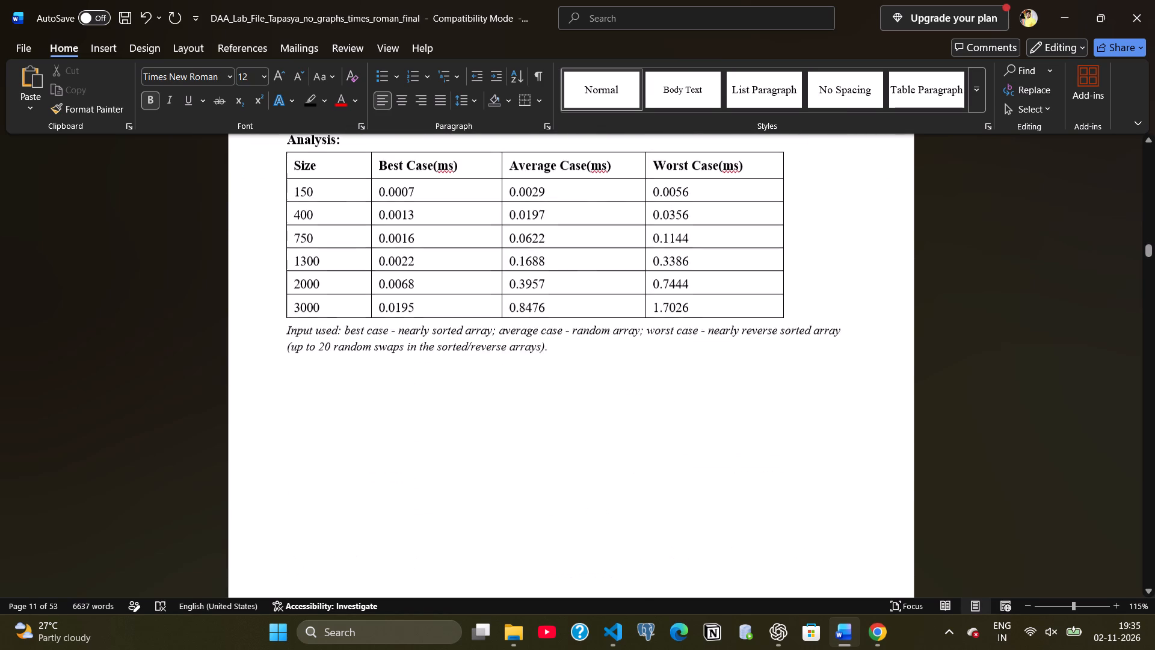
{"action": "scroll", "coordinate": [466, 403], "scroll_direction": "down", "scroll_amount": 6}
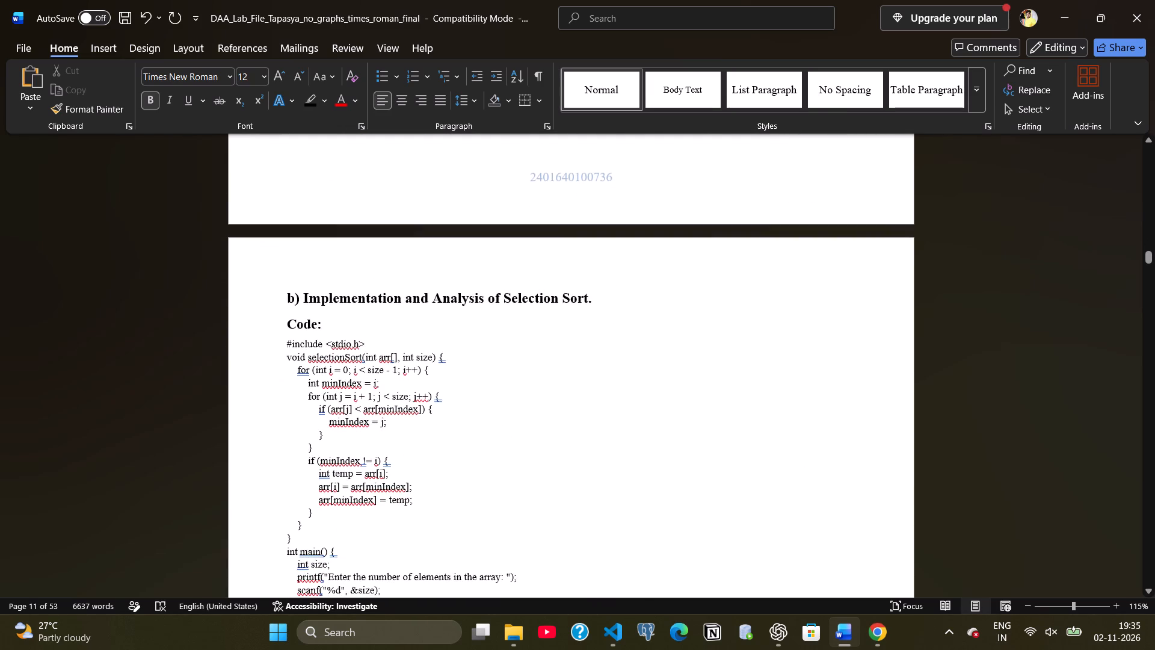
Review the Selection Sort code, output and analysis and the rest of Experiment 2, up to the start of Experiment 3.
{"action": "scroll", "coordinate": [466, 403], "scroll_direction": "down", "scroll_amount": 5}
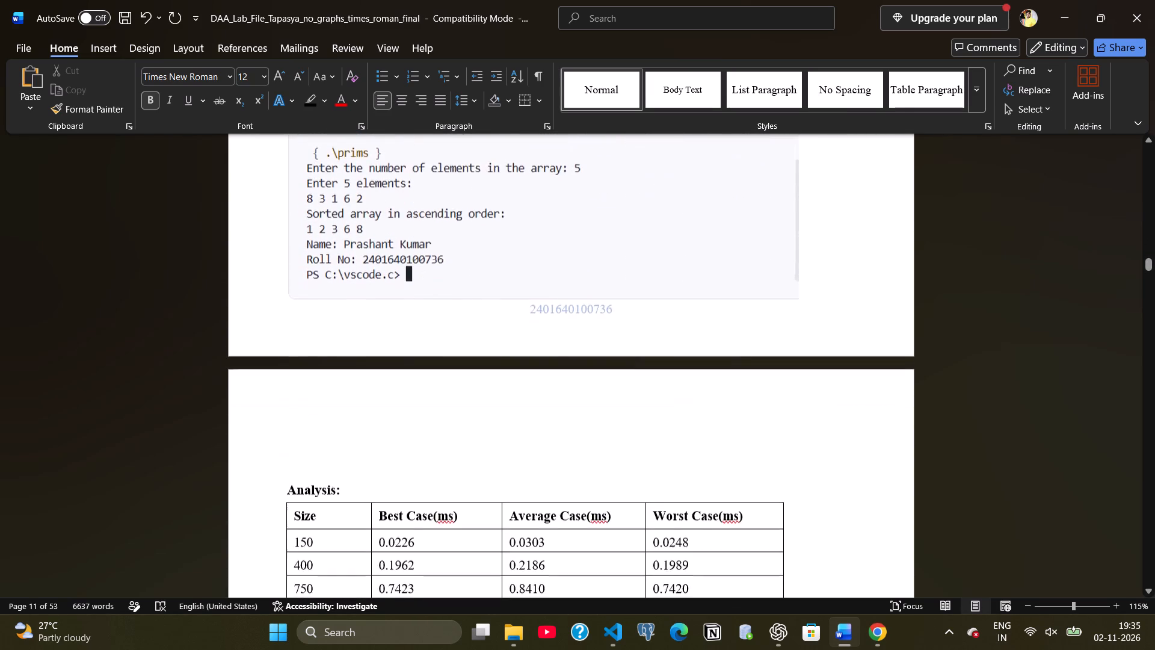
{"action": "scroll", "coordinate": [466, 403], "scroll_direction": "down", "scroll_amount": 7}
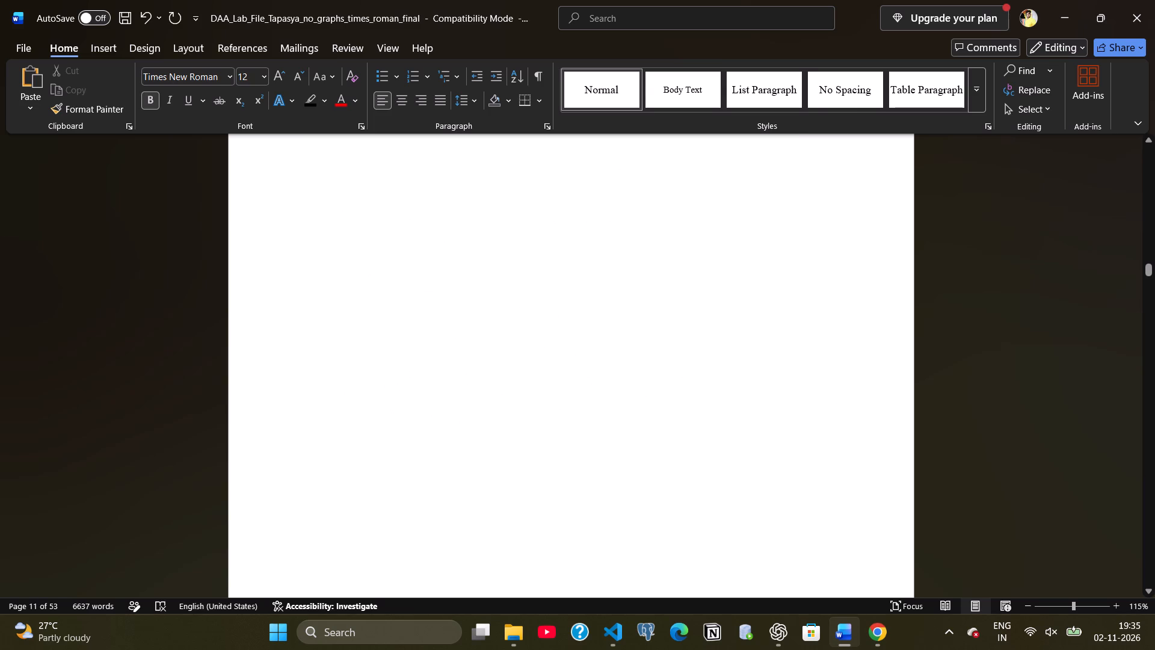
{"action": "scroll", "coordinate": [466, 403], "scroll_direction": "down", "scroll_amount": 8}
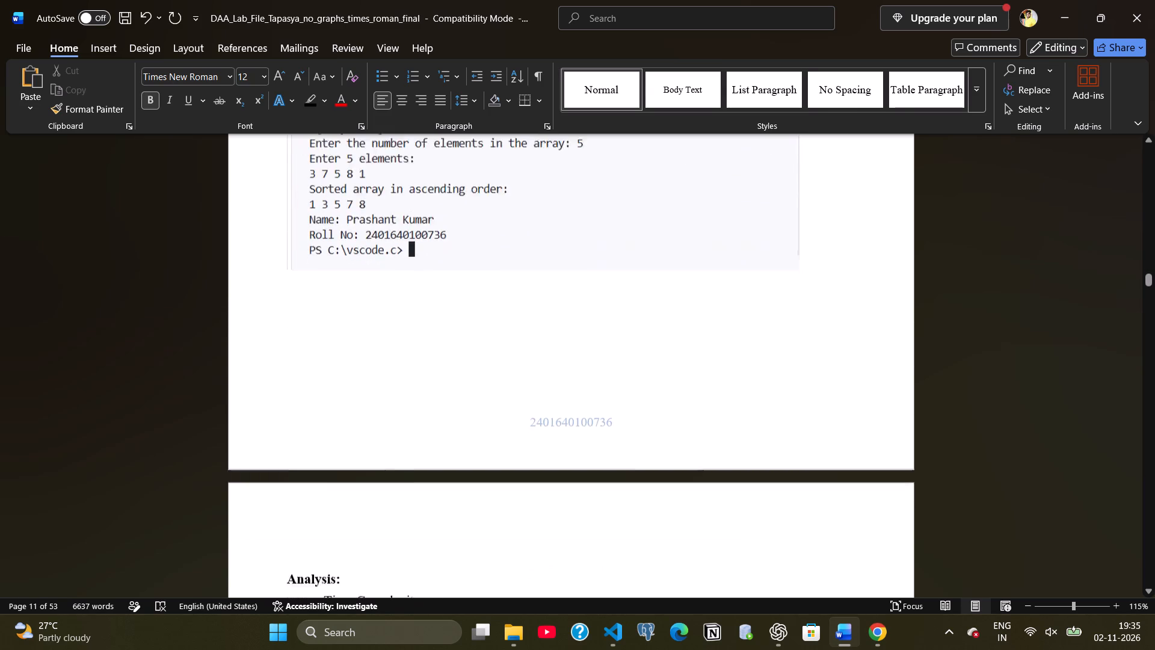
{"action": "scroll", "coordinate": [466, 403], "scroll_direction": "down", "scroll_amount": 9}
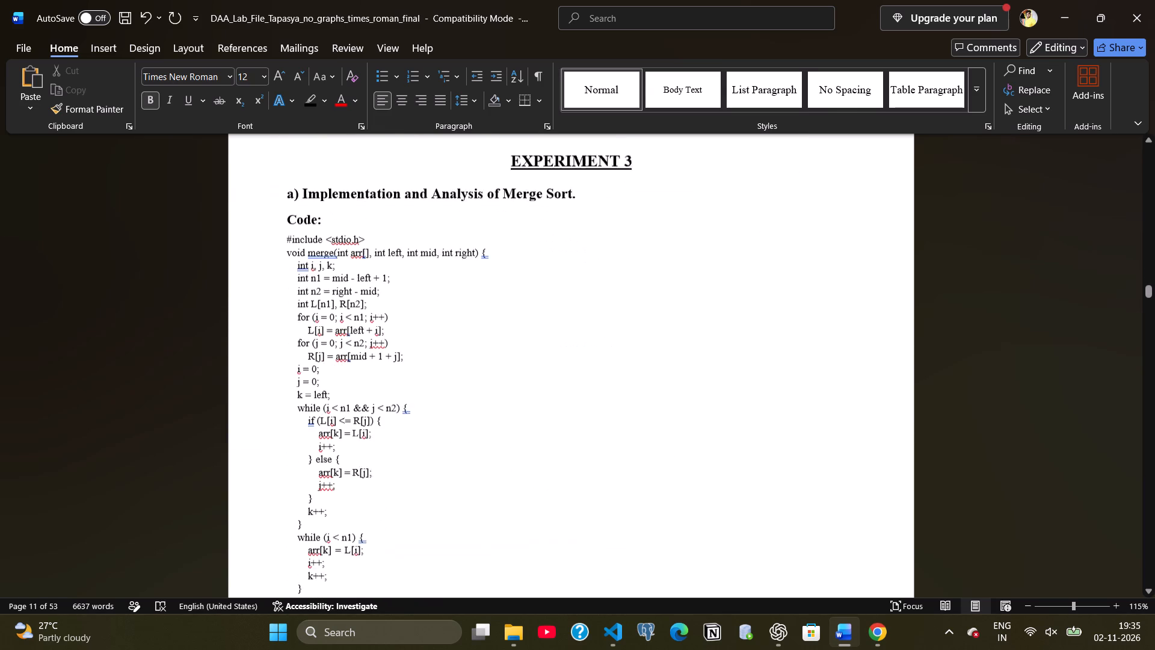
Review Experiment 3's code listings, output screenshots and analysis tables for layout problems, starting from Merge Sort.
{"action": "scroll", "coordinate": [466, 403], "scroll_direction": "down", "scroll_amount": 5}
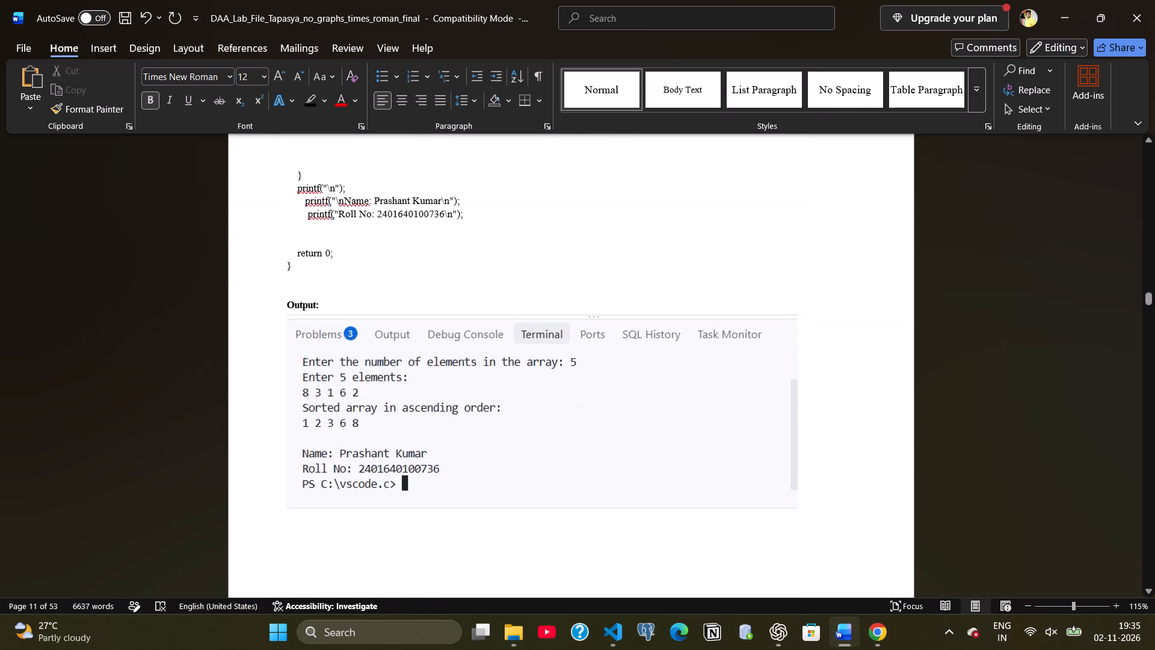
{"action": "scroll", "coordinate": [466, 403], "scroll_direction": "down", "scroll_amount": 5}
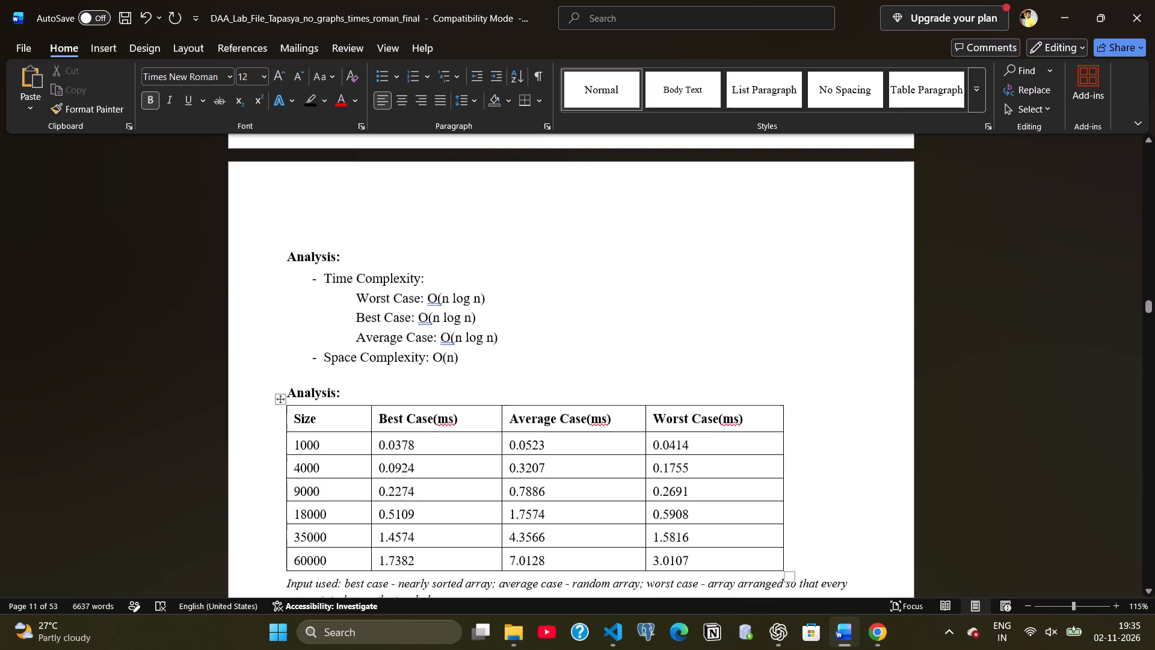
{"action": "scroll", "coordinate": [466, 403], "scroll_direction": "down", "scroll_amount": 7}
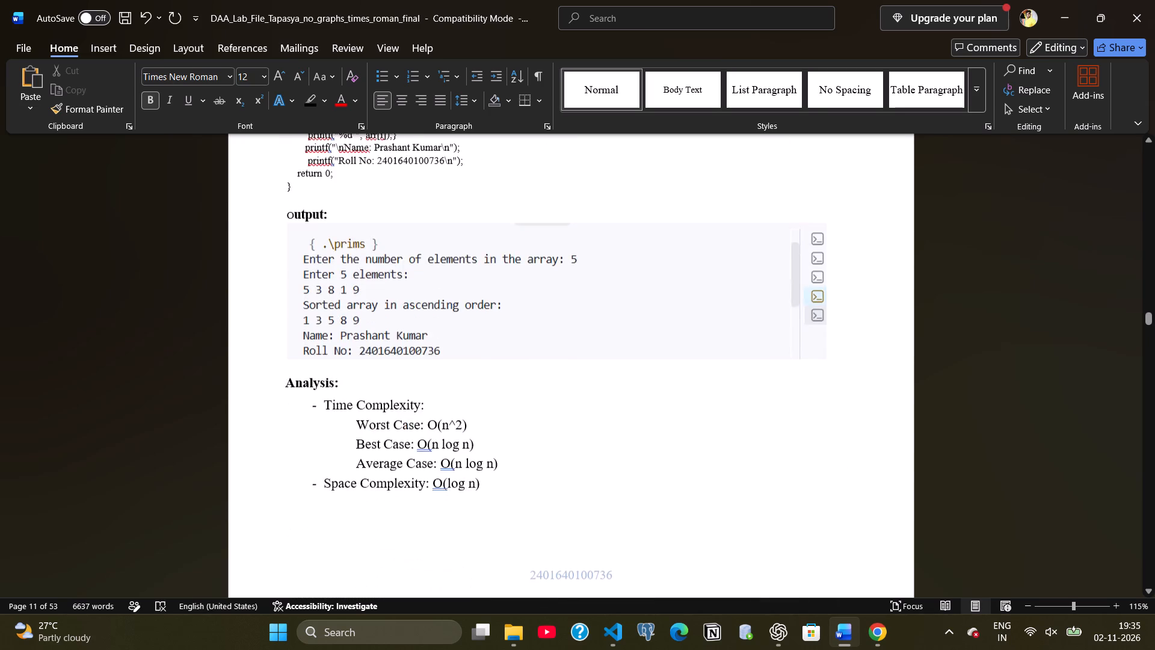
{"action": "scroll", "coordinate": [466, 403], "scroll_direction": "down", "scroll_amount": 5}
Examine Experiment 4's heap, counting and radix sort pages for stray gaps or blank pages.
{"action": "scroll", "coordinate": [466, 403], "scroll_direction": "down", "scroll_amount": 4}
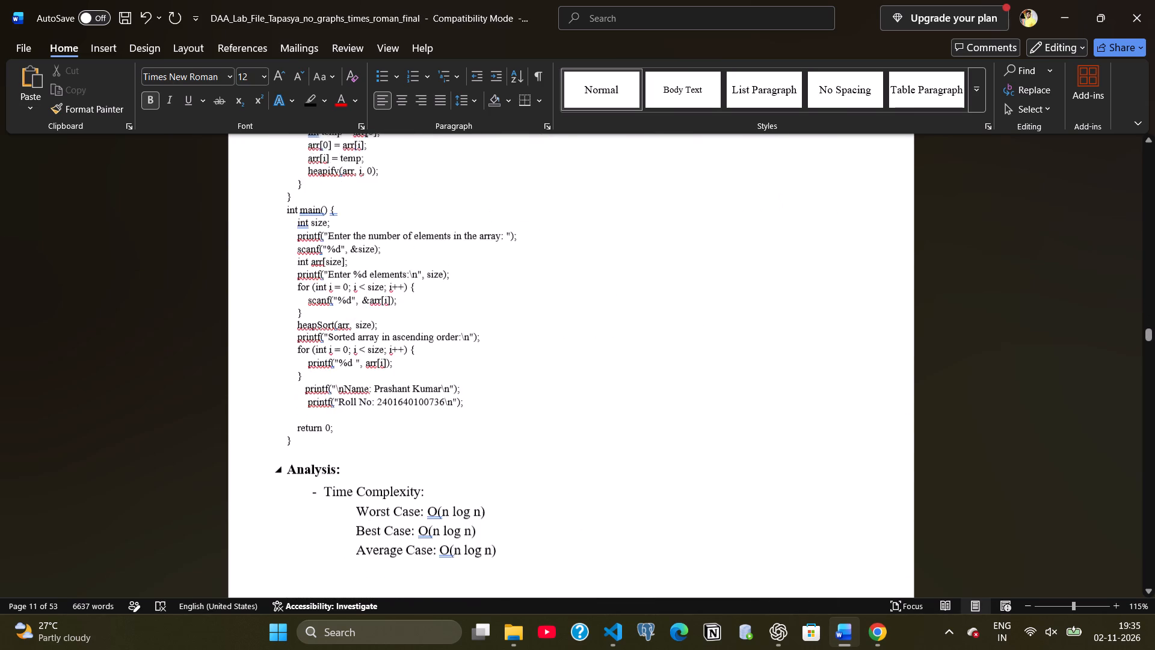
{"action": "scroll", "coordinate": [466, 403], "scroll_direction": "down", "scroll_amount": 5}
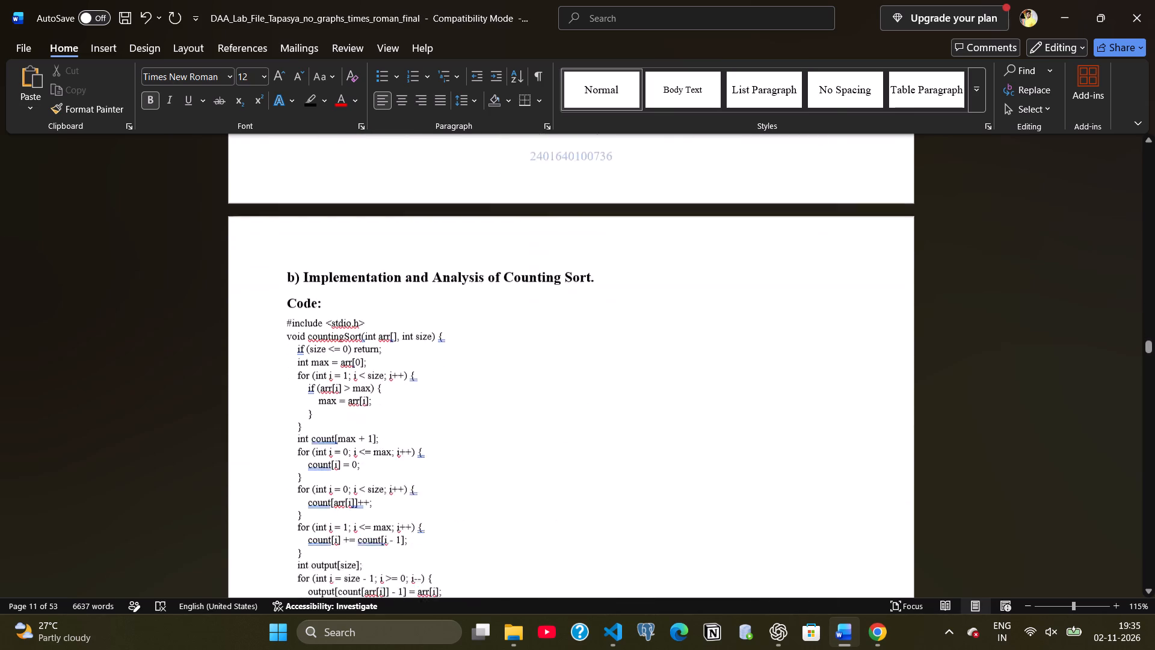
{"action": "scroll", "coordinate": [466, 403], "scroll_direction": "down", "scroll_amount": 8}
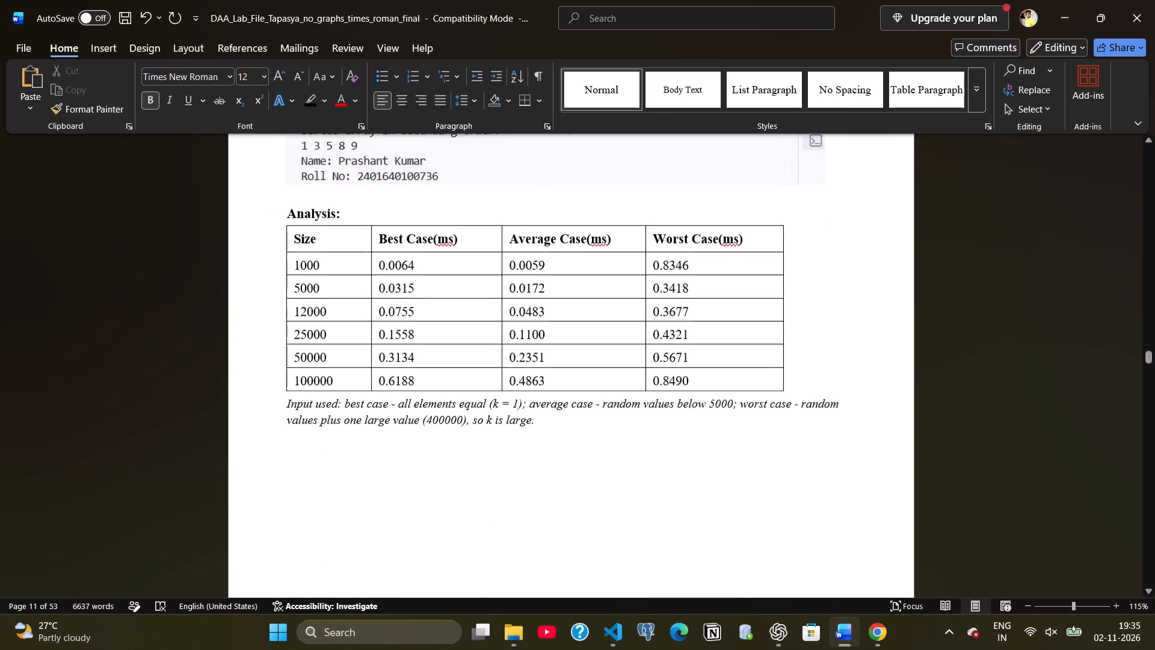
{"action": "scroll", "coordinate": [466, 403], "scroll_direction": "down", "scroll_amount": 5}
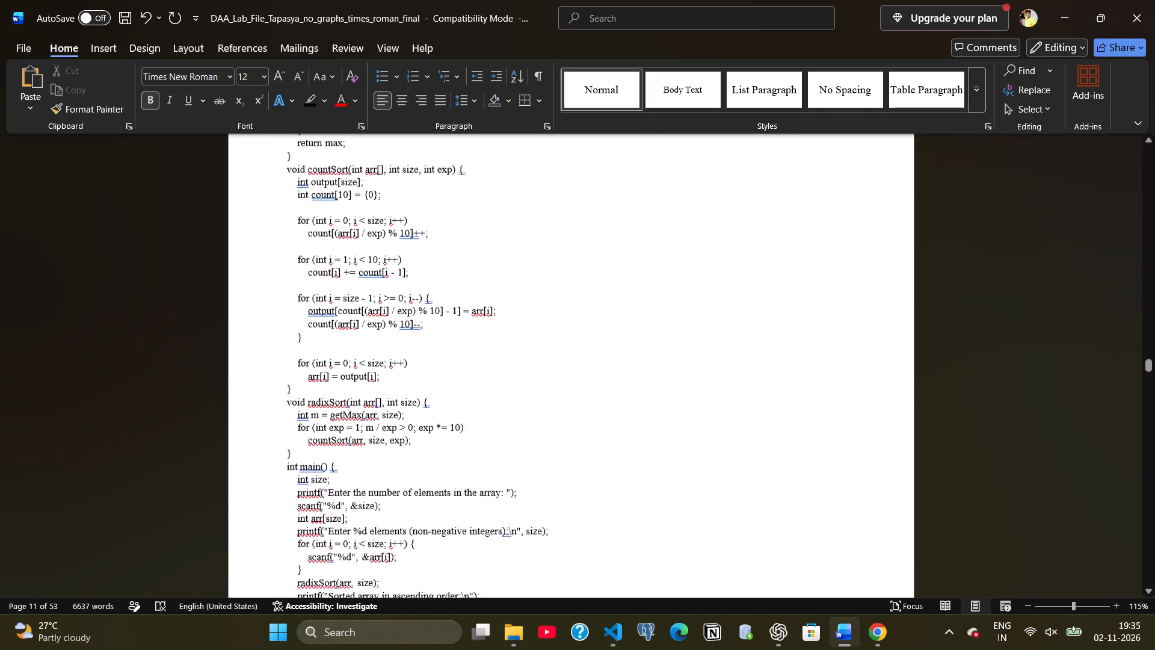
{"action": "scroll", "coordinate": [466, 403], "scroll_direction": "down", "scroll_amount": 4}
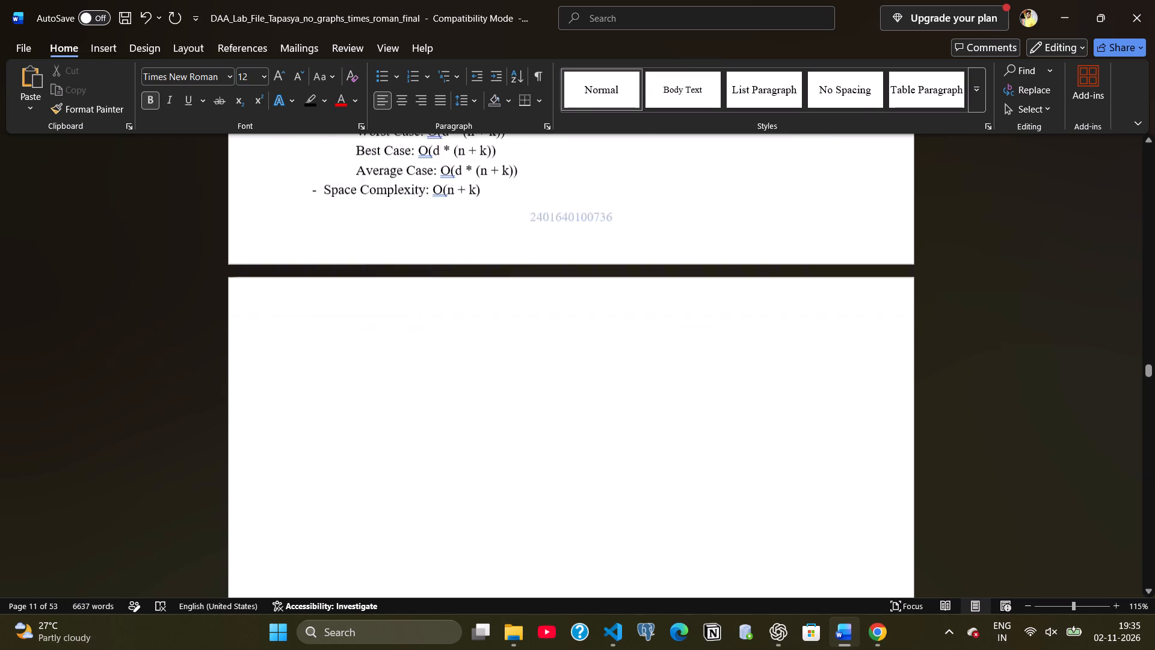
Delete the blank page between the Radix Sort complexity analysis and its output page, viewing several pages at once.
{"action": "scroll", "coordinate": [466, 403], "scroll_direction": "down", "scroll_amount": 4}
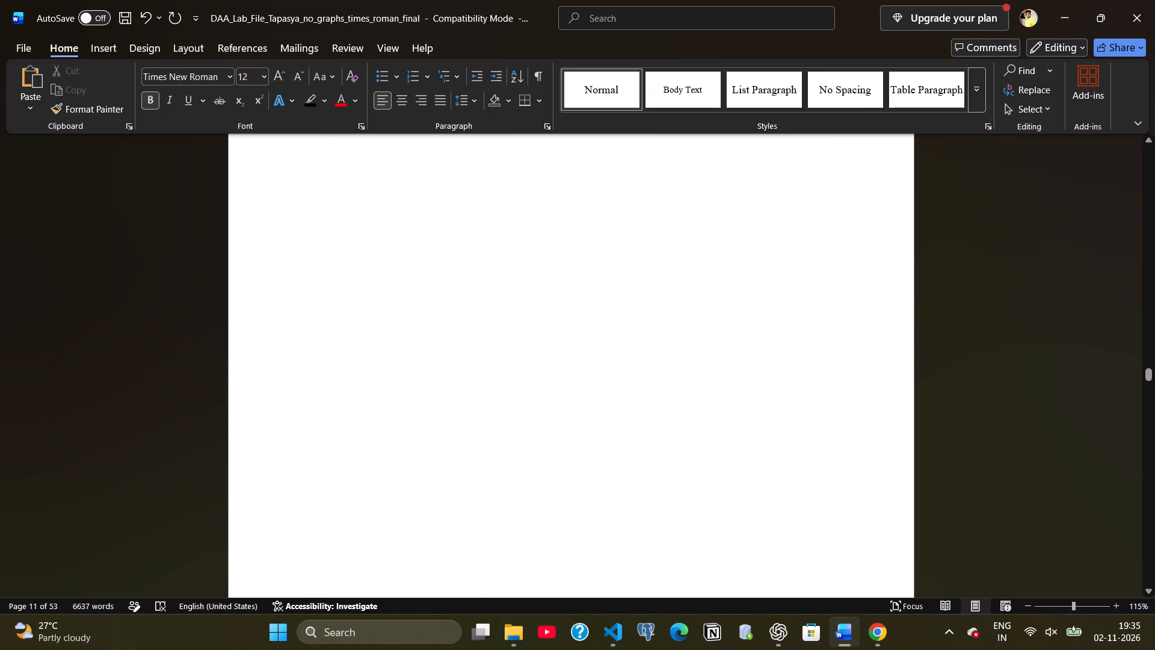
{"action": "scroll", "coordinate": [480, 312], "scroll_direction": "up", "scroll_amount": 4}
{"action": "scroll", "coordinate": [480, 312], "scroll_direction": "down", "scroll_amount": 7, "text": "ctrl"}
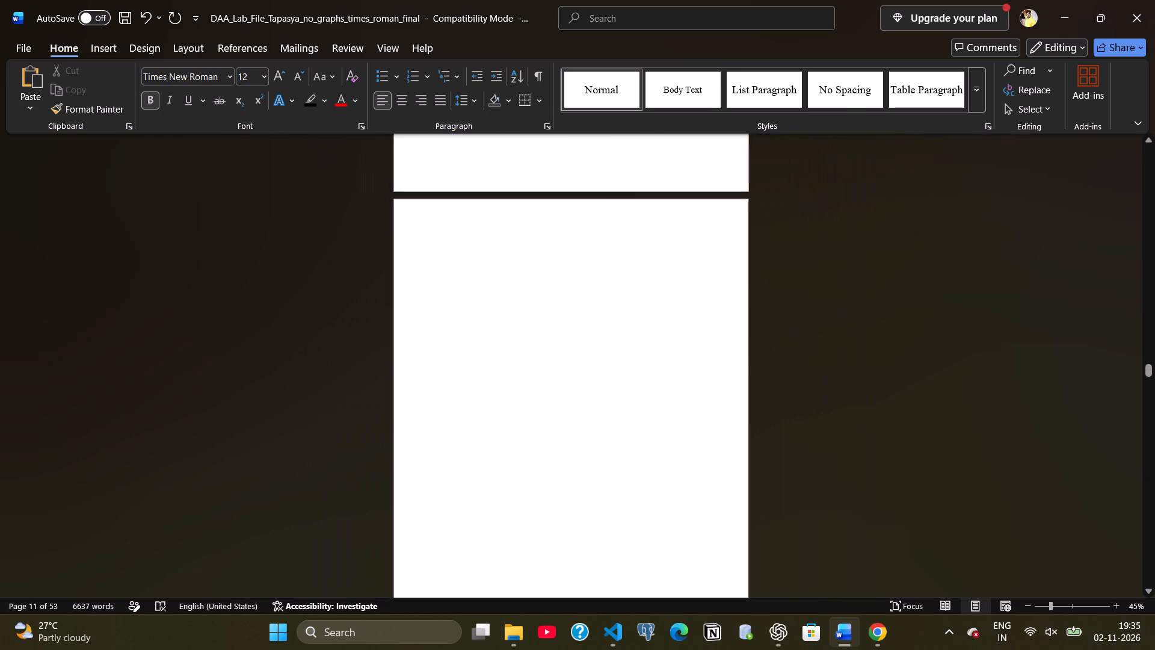
{"action": "scroll", "coordinate": [691, 346], "scroll_direction": "up", "scroll_amount": 2}
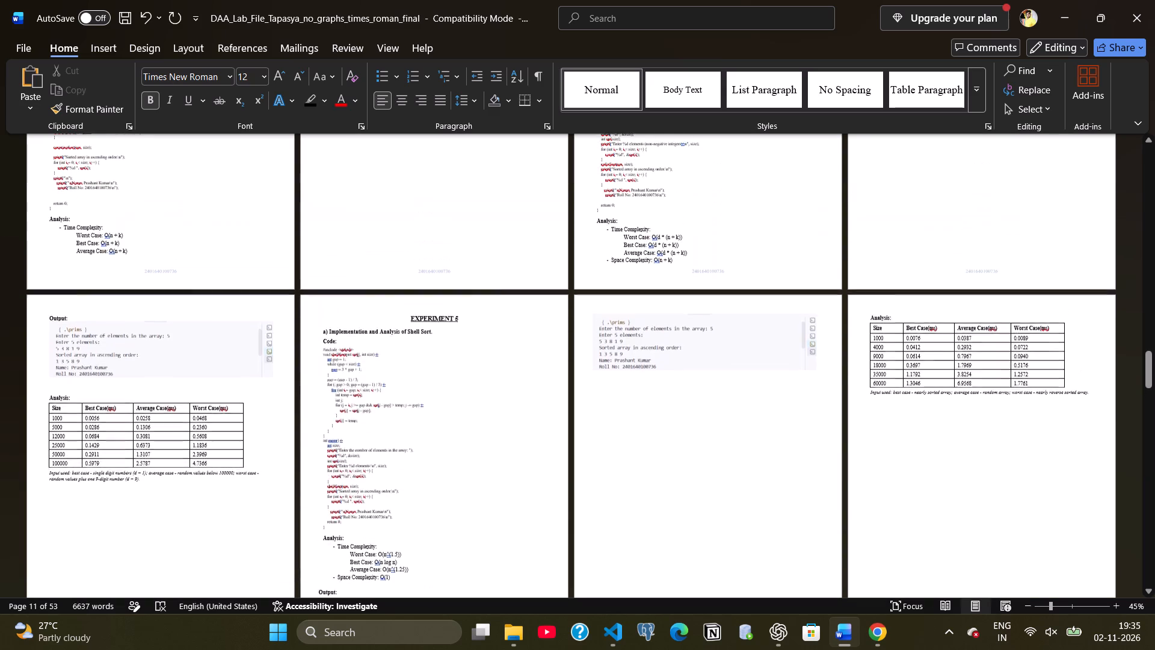
{"action": "scroll", "coordinate": [691, 346], "scroll_direction": "up", "scroll_amount": 7}
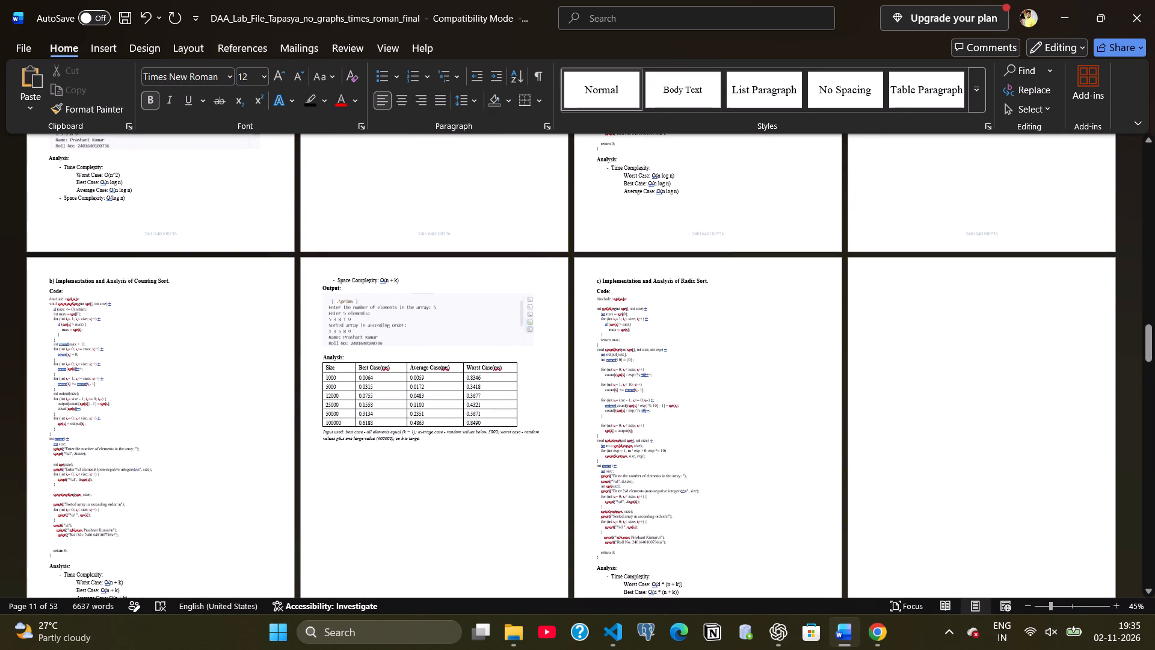
{"action": "scroll", "coordinate": [929, 387], "scroll_direction": "down", "scroll_amount": 1}
{"action": "left_click", "coordinate": [996, 468]}
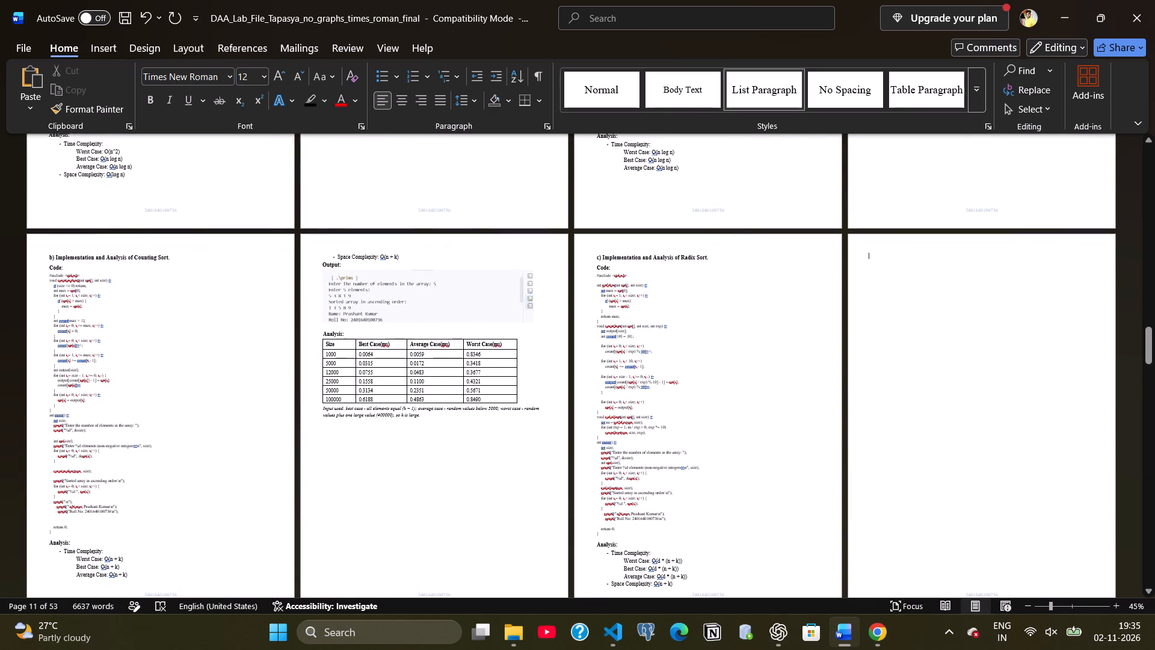
{"action": "key", "text": "BackSpace"}
{"action": "key", "text": "BackSpace"}
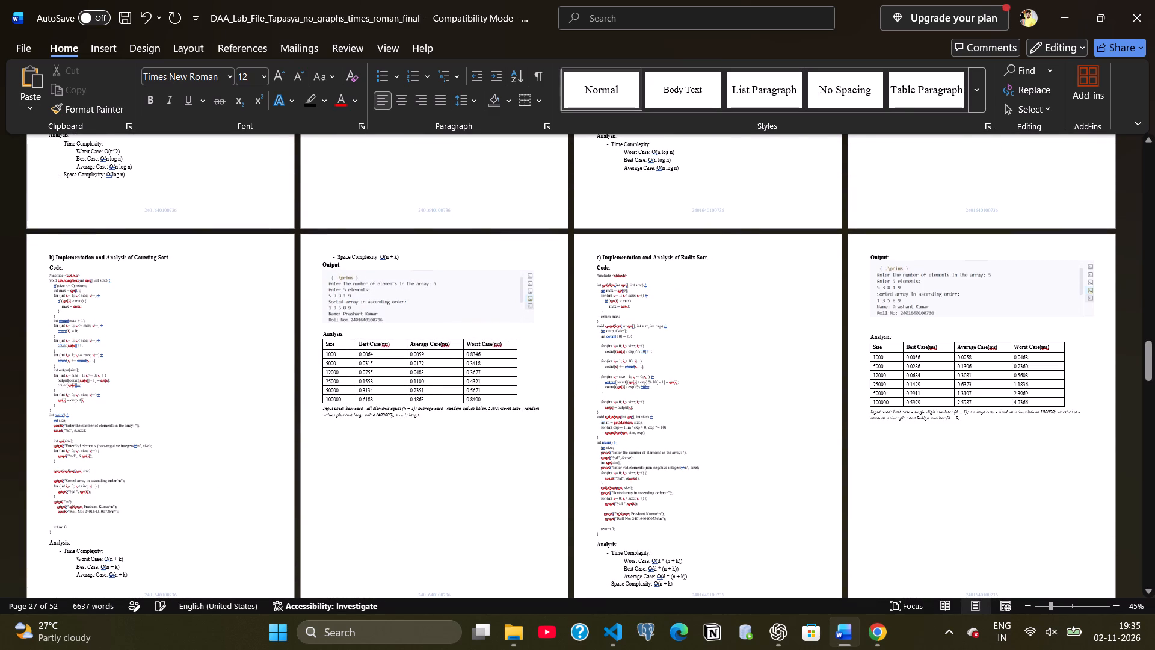
Review the multi-page view from Experiment 5 (Shell Sort) to Experiment 7 (0/1 Knapsack) for blank pages and separated outputs.
{"action": "scroll", "coordinate": [731, 444], "scroll_direction": "down", "scroll_amount": 5}
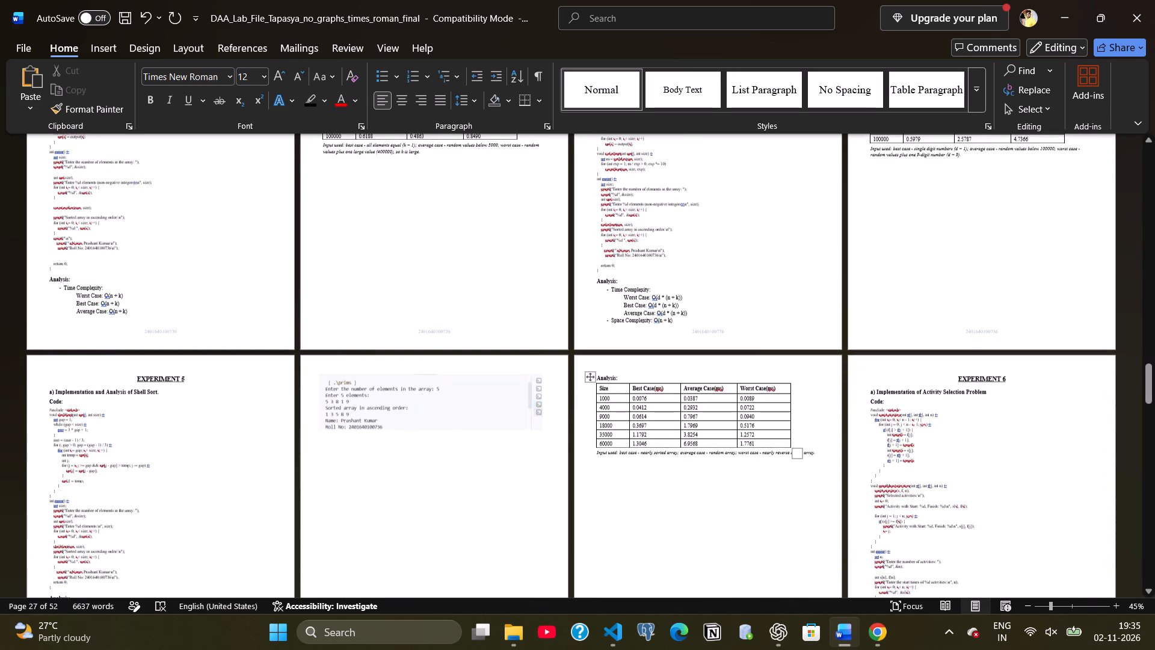
{"action": "scroll", "coordinate": [731, 444], "scroll_direction": "down", "scroll_amount": 1}
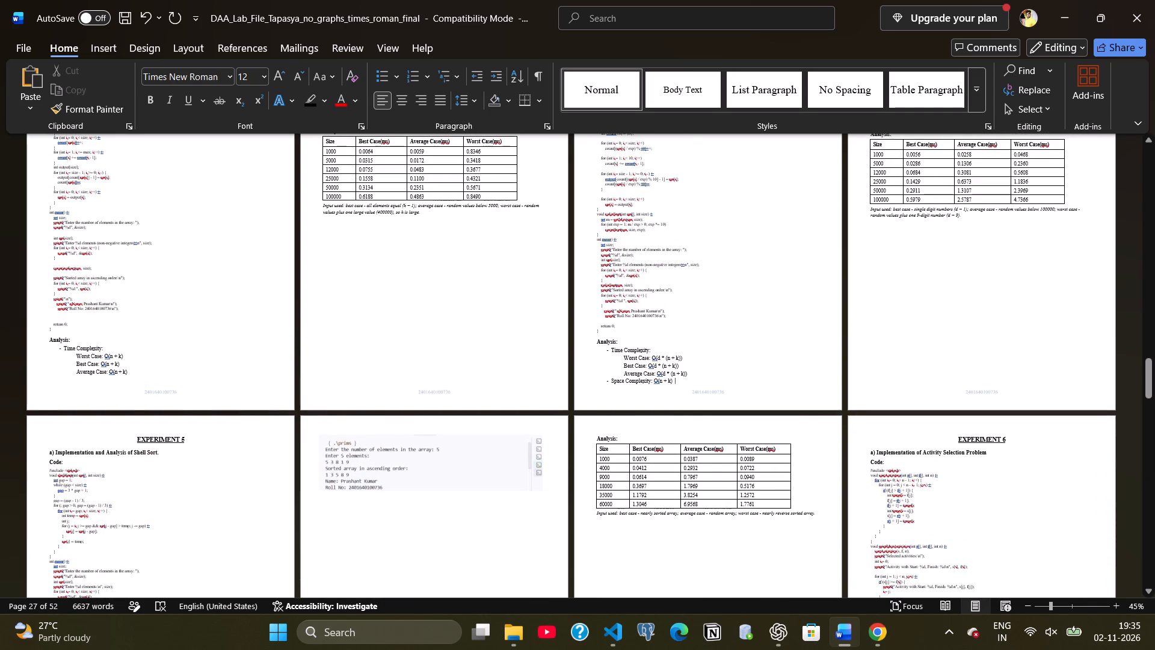
{"action": "scroll", "coordinate": [547, 424], "scroll_direction": "down", "scroll_amount": 1}
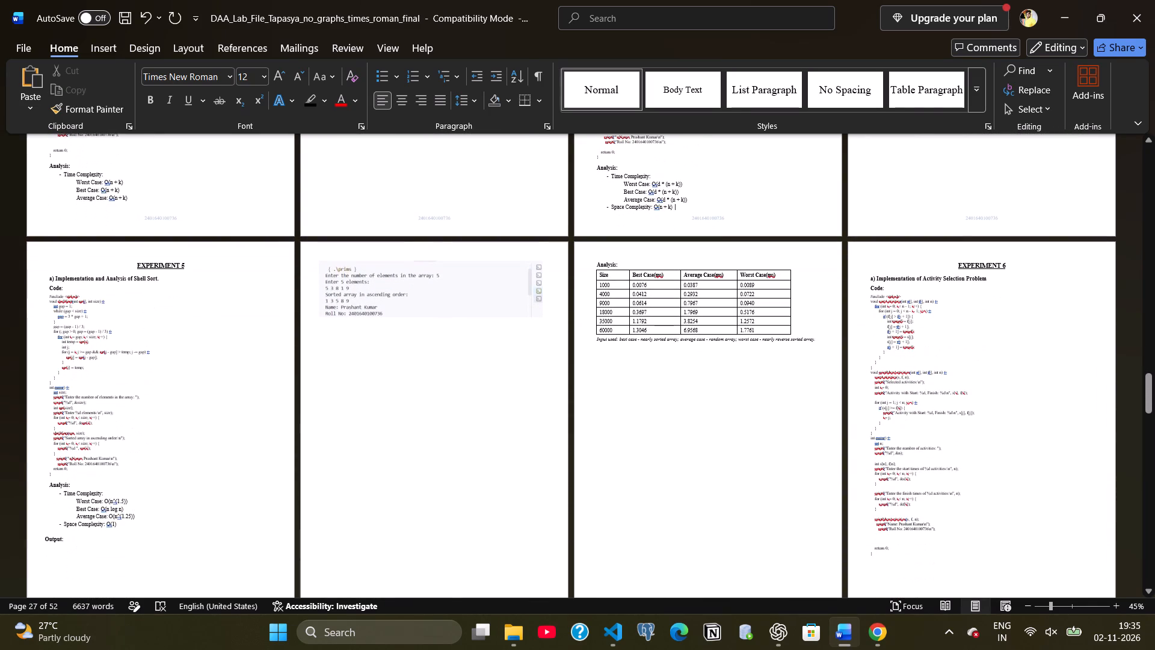
{"action": "scroll", "coordinate": [547, 424], "scroll_direction": "down", "scroll_amount": 2}
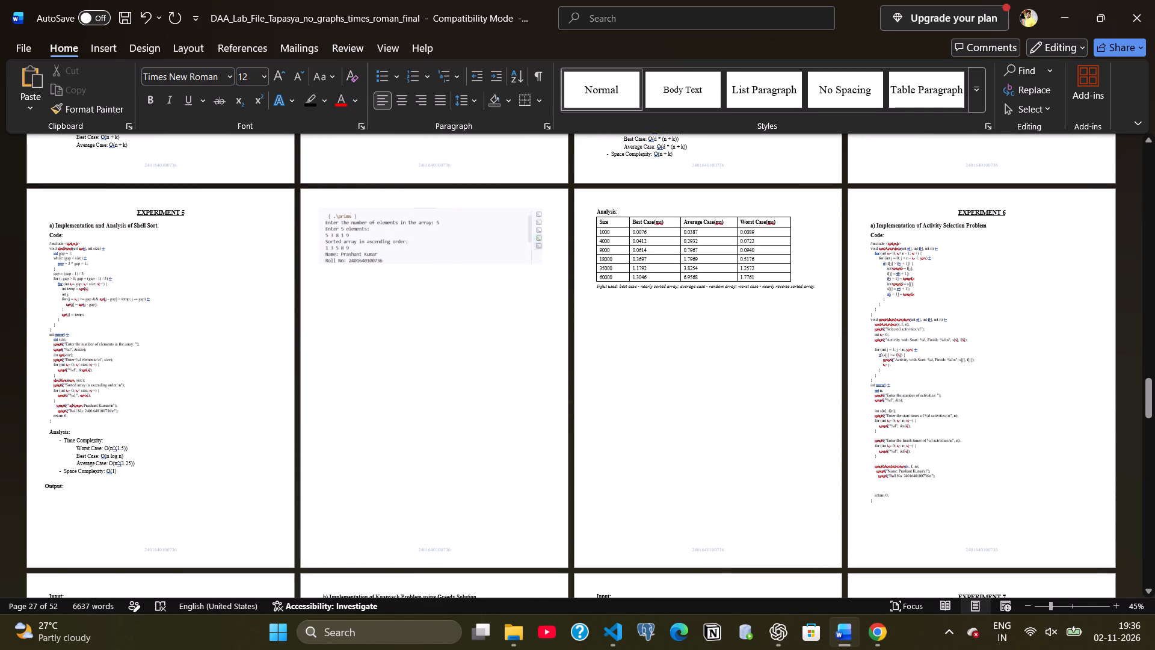
{"action": "scroll", "coordinate": [483, 435], "scroll_direction": "right", "scroll_amount": 2}
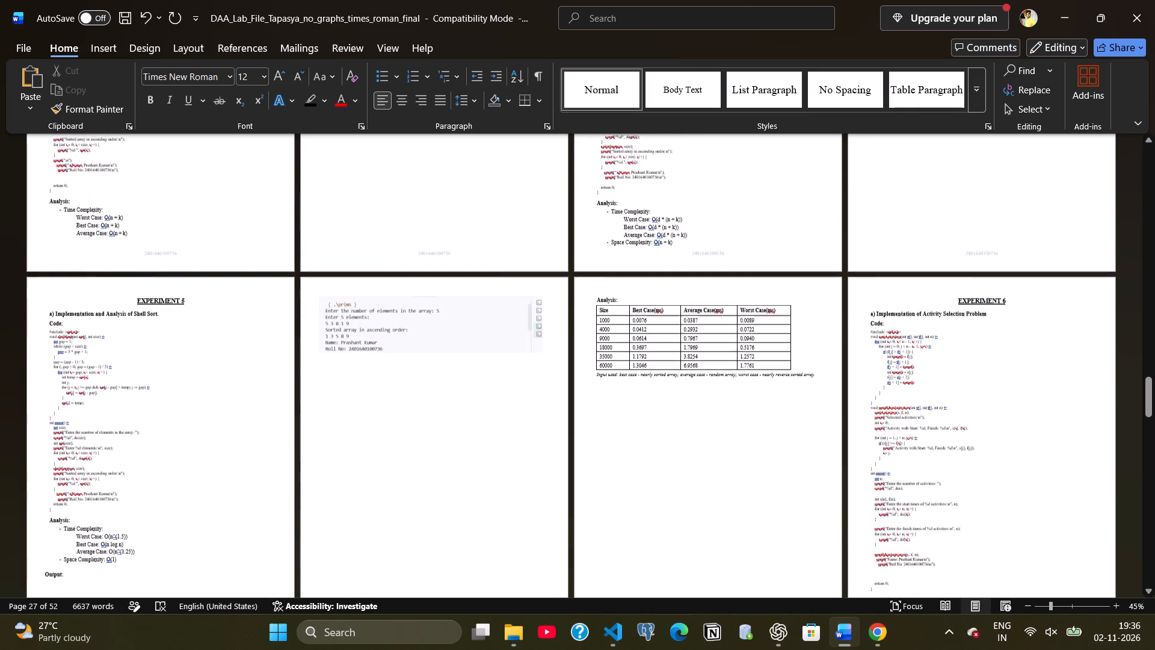
{"action": "scroll", "coordinate": [483, 435], "scroll_direction": "right", "scroll_amount": 1}
{"action": "scroll", "coordinate": [483, 435], "scroll_direction": "down", "scroll_amount": 5}
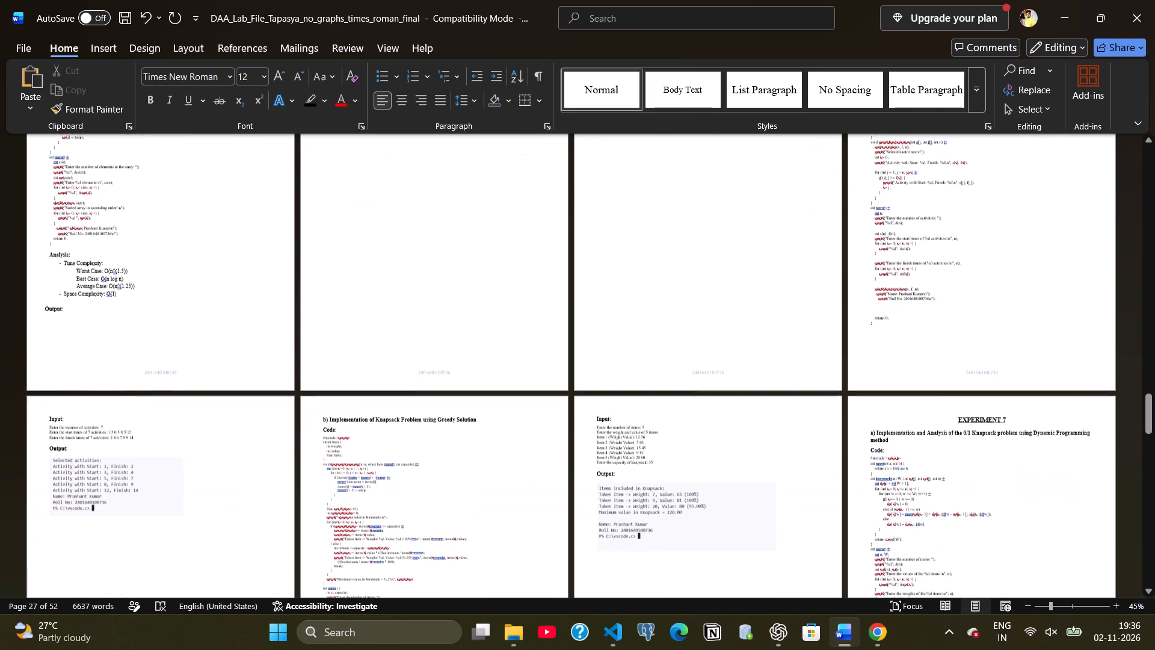
{"action": "scroll", "coordinate": [483, 435], "scroll_direction": "down", "scroll_amount": 3}
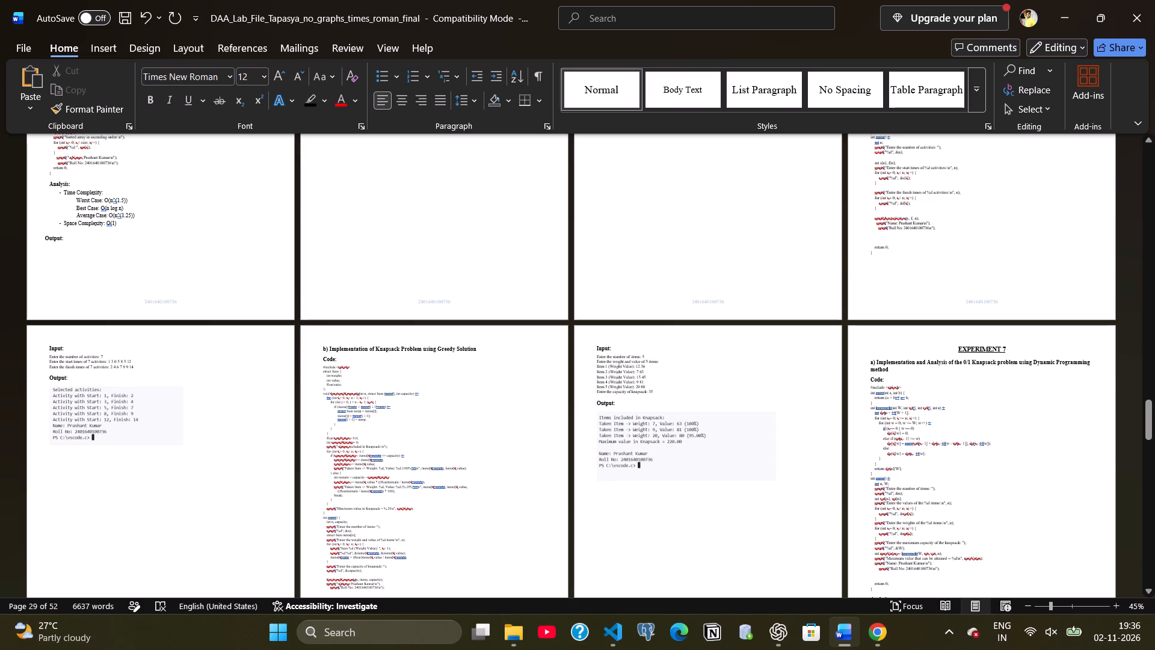
Review the pages from Experiment 6's greedy Knapsack through Experiment 7's 0/1 Knapsack to the LCS code for layout problems and blank pages.
{"action": "scroll", "coordinate": [449, 465], "scroll_direction": "down", "scroll_amount": 2}
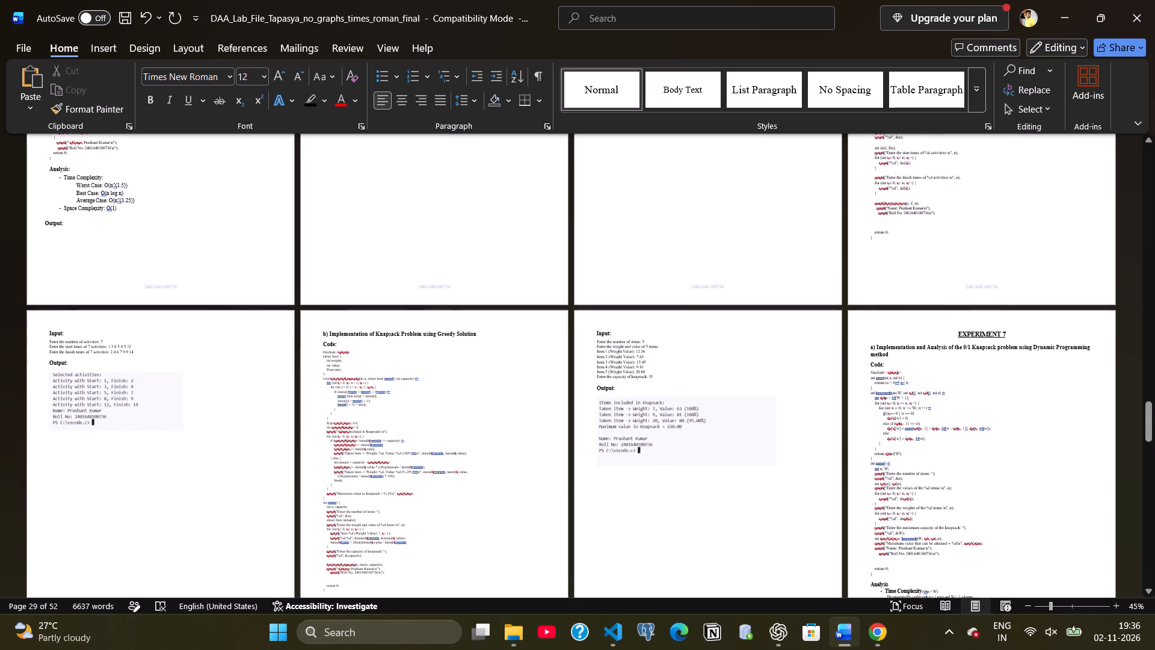
{"action": "scroll", "coordinate": [449, 465], "scroll_direction": "down", "scroll_amount": 1}
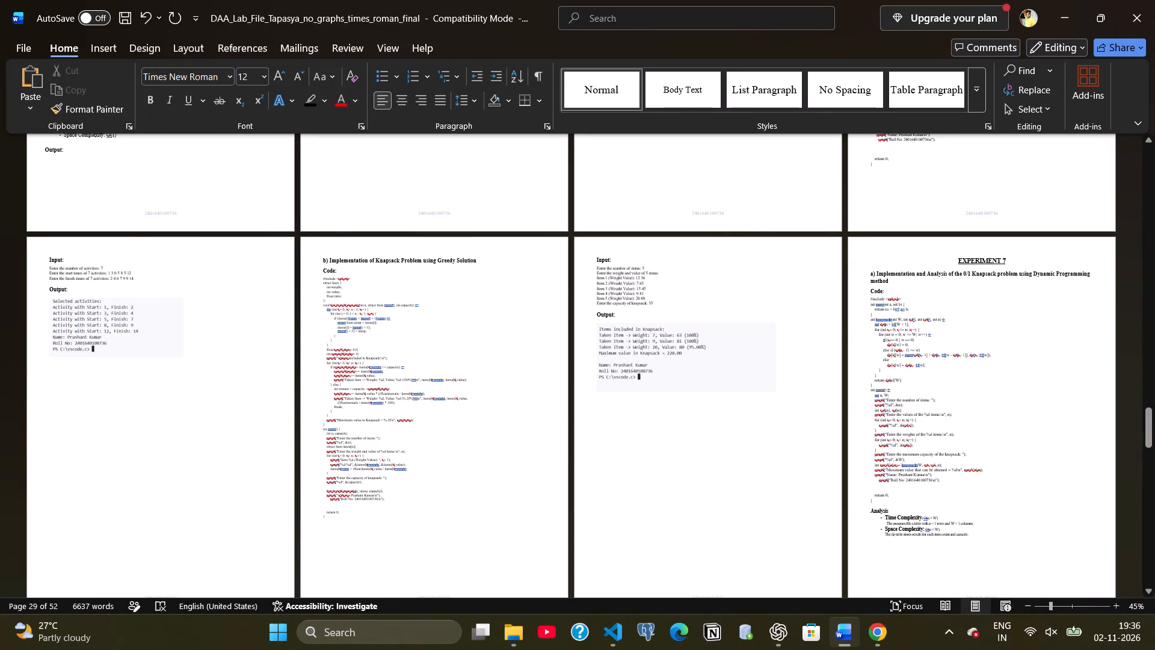
{"action": "left_click_drag", "start_coordinate": [707, 392], "coordinate": [855, 398]}
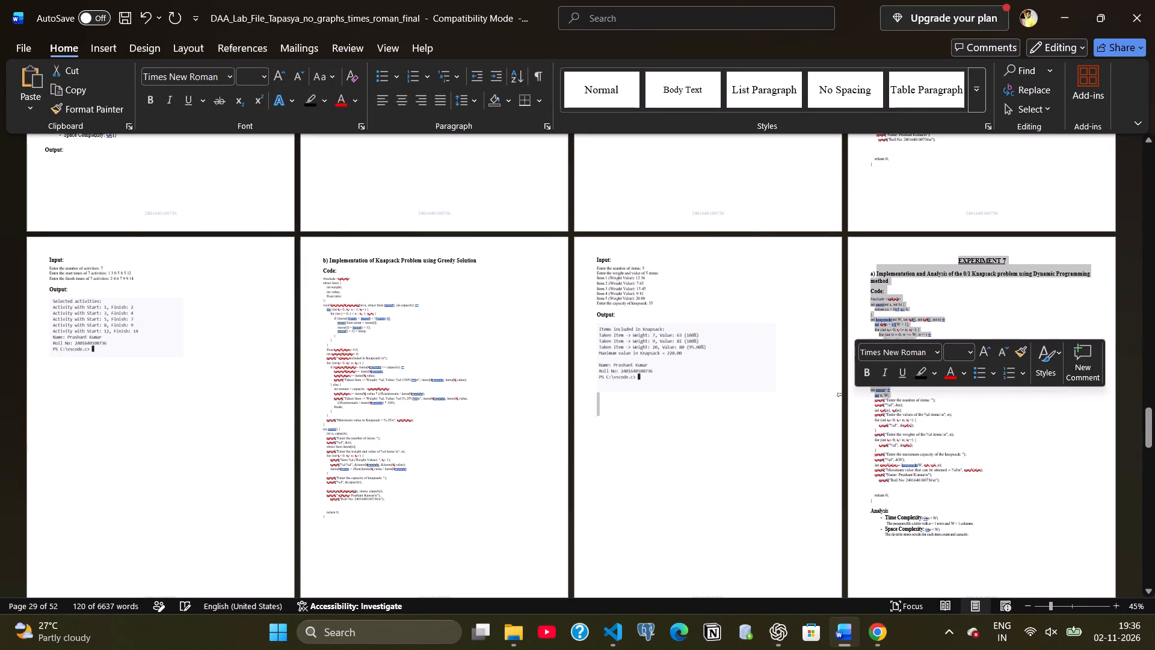
{"action": "left_click", "coordinate": [767, 427]}
{"action": "scroll", "coordinate": [911, 412], "scroll_direction": "up", "scroll_amount": 5, "text": "ctrl"}
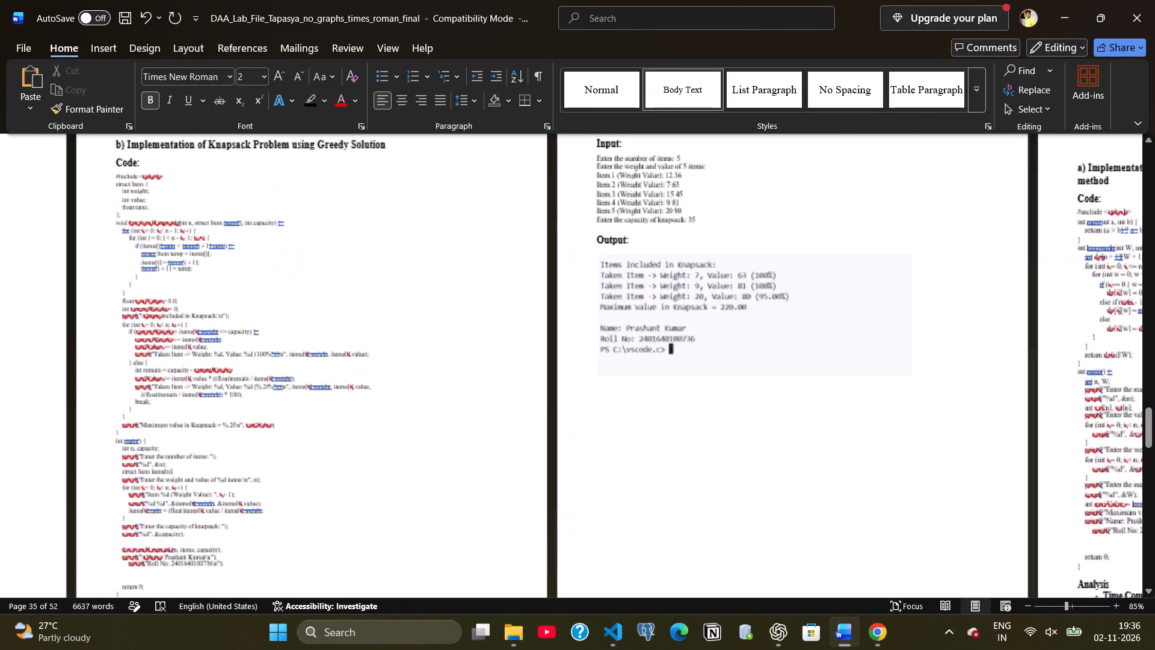
{"action": "scroll", "coordinate": [911, 412], "scroll_direction": "left", "scroll_amount": 4}
{"action": "scroll", "coordinate": [738, 440], "scroll_direction": "down", "scroll_amount": 7}
{"action": "scroll", "coordinate": [738, 440], "scroll_direction": "up", "scroll_amount": 1}
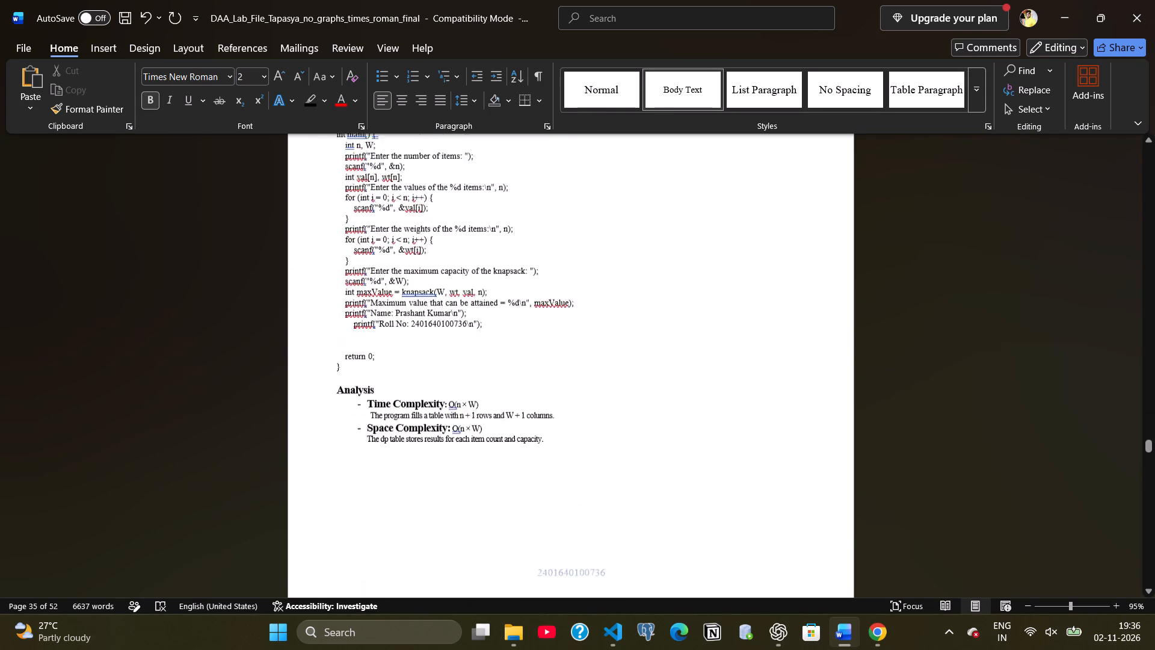
{"action": "scroll", "coordinate": [738, 440], "scroll_direction": "up", "scroll_amount": 1}
{"action": "scroll", "coordinate": [738, 440], "scroll_direction": "down", "scroll_amount": 1}
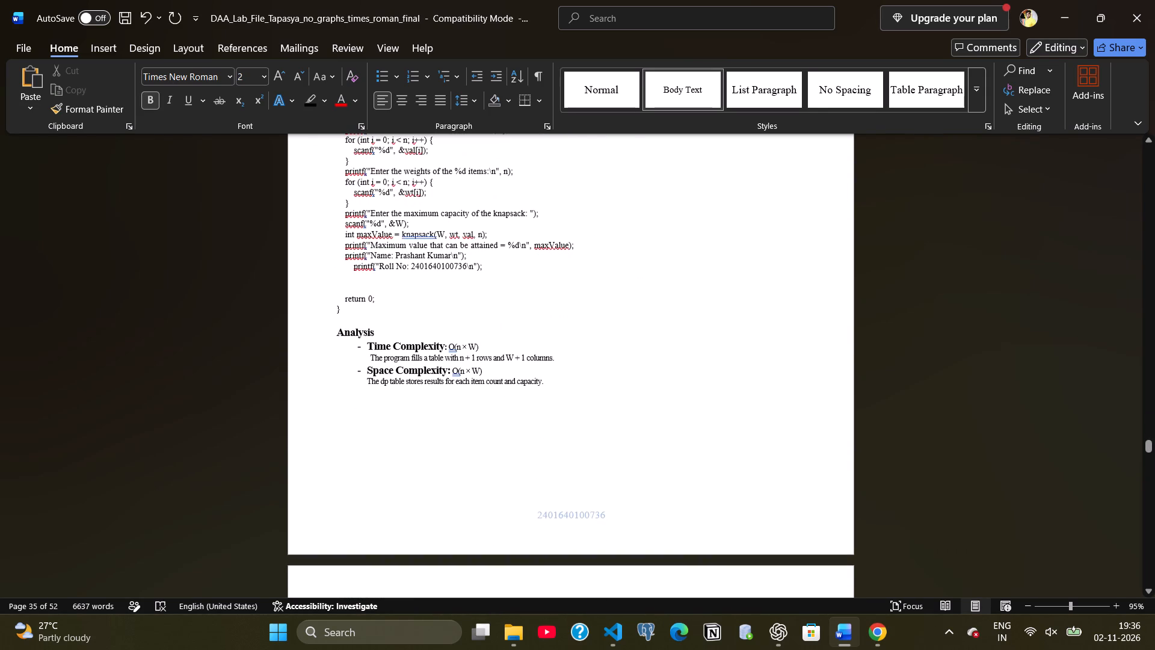
{"action": "scroll", "coordinate": [594, 461], "scroll_direction": "down", "scroll_amount": 5}
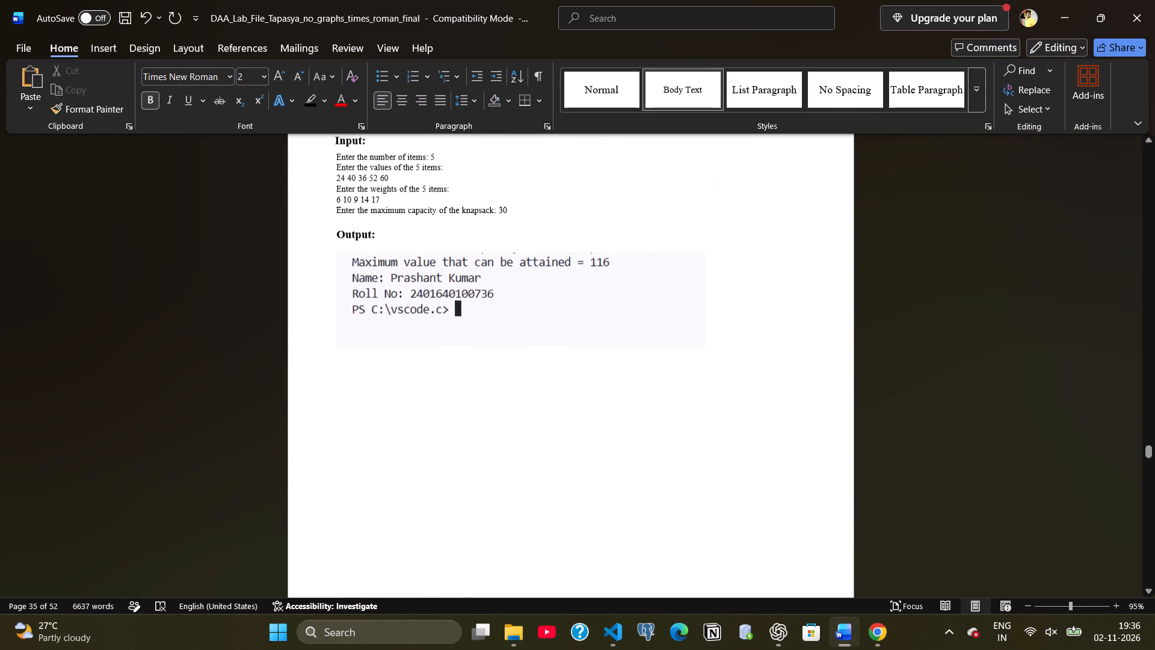
{"action": "scroll", "coordinate": [594, 461], "scroll_direction": "down", "scroll_amount": 6}
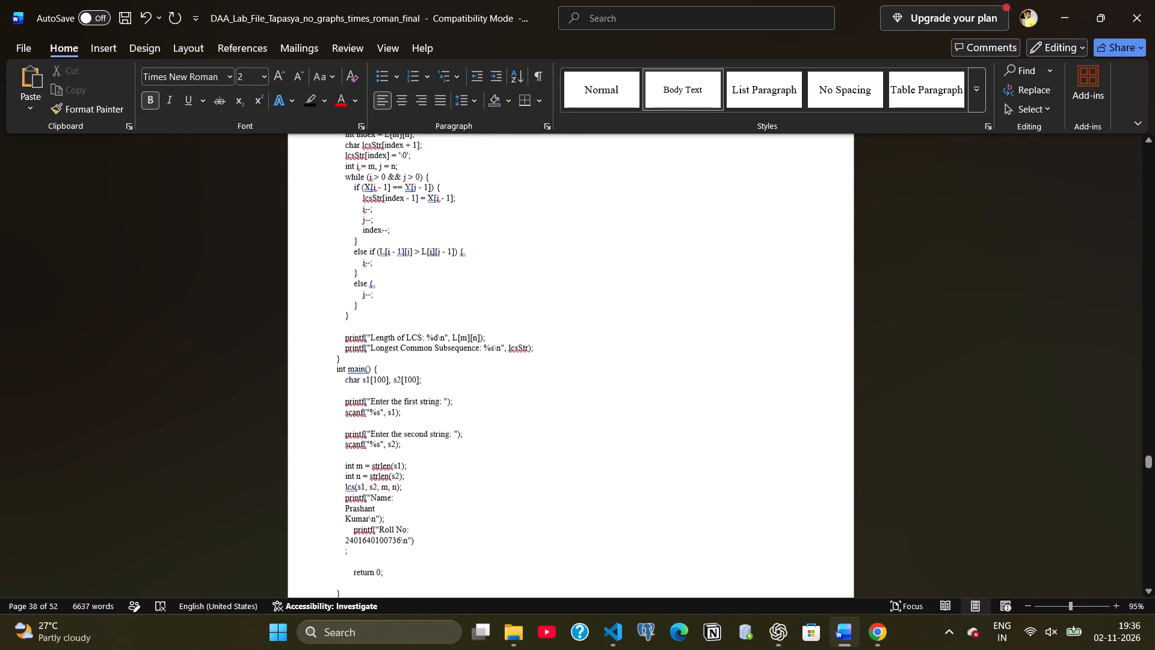
Select the whole Longest Common Subsequence code listing, from its closing brace back to the #include <stdio.h> line.
{"action": "scroll", "coordinate": [594, 461], "scroll_direction": "down", "scroll_amount": 1}
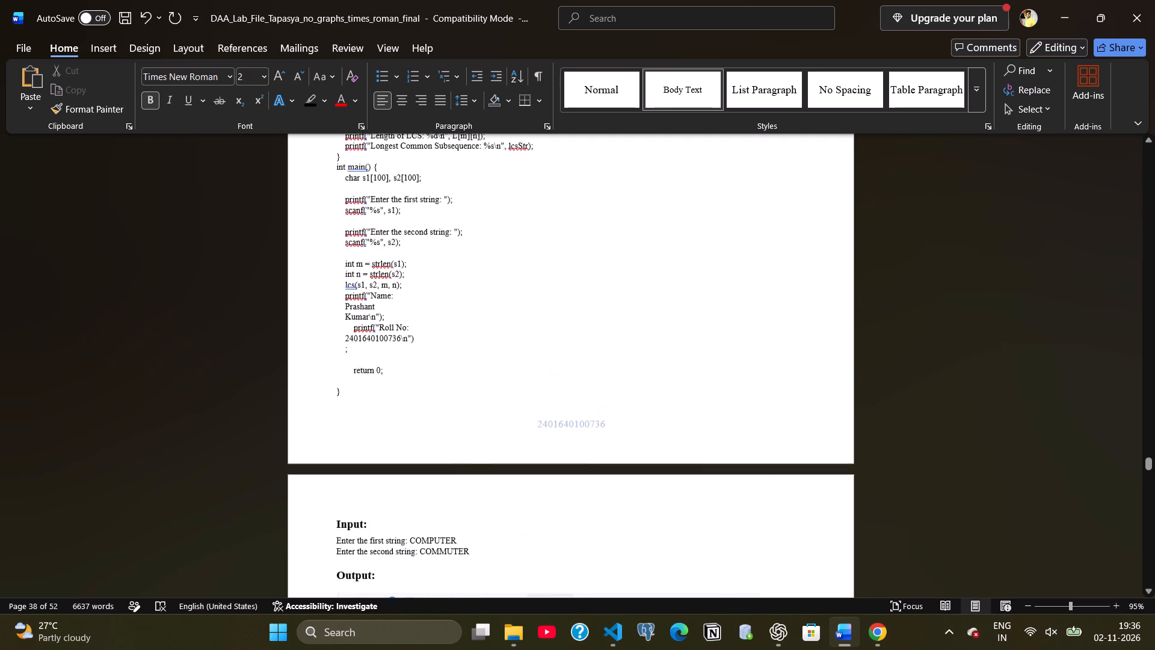
{"action": "scroll", "coordinate": [594, 461], "scroll_direction": "down", "scroll_amount": 1}
{"action": "left_click_drag", "start_coordinate": [354, 416], "coordinate": [343, 123]}
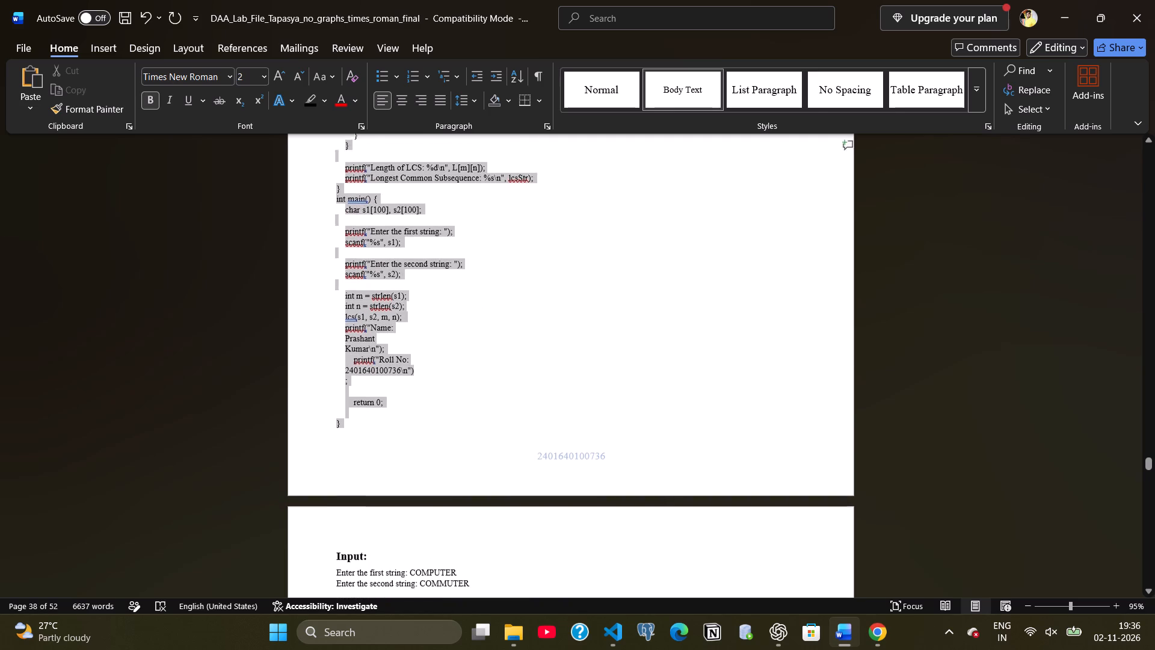
{"action": "left_click_drag", "start_coordinate": [343, 123], "coordinate": [330, 143]}
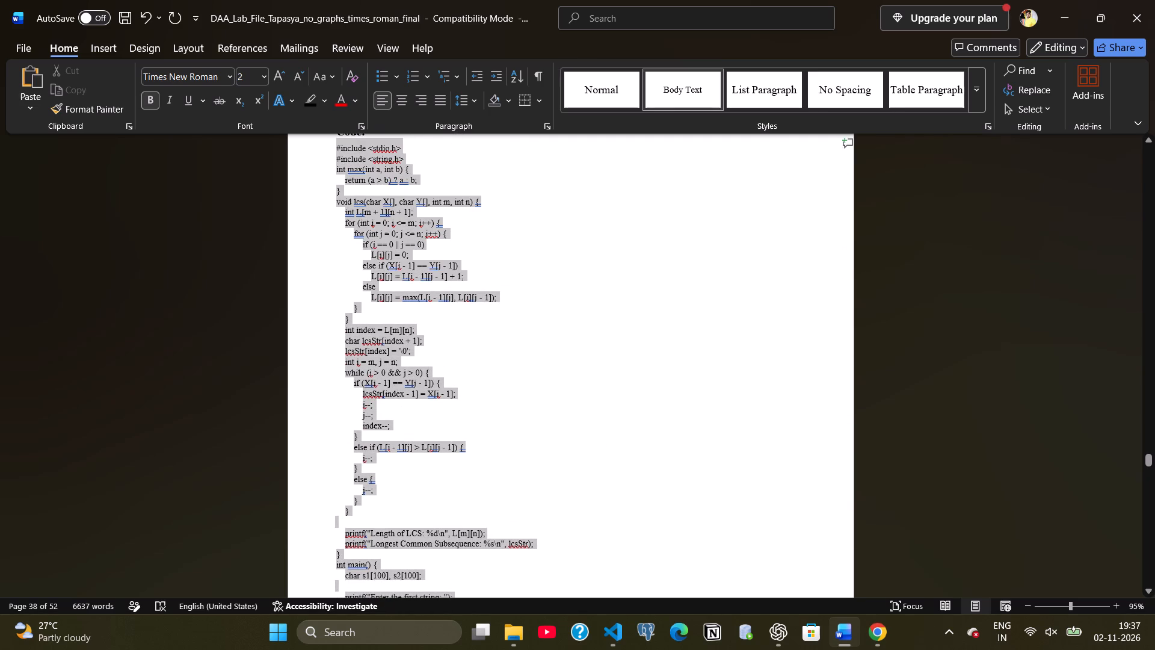
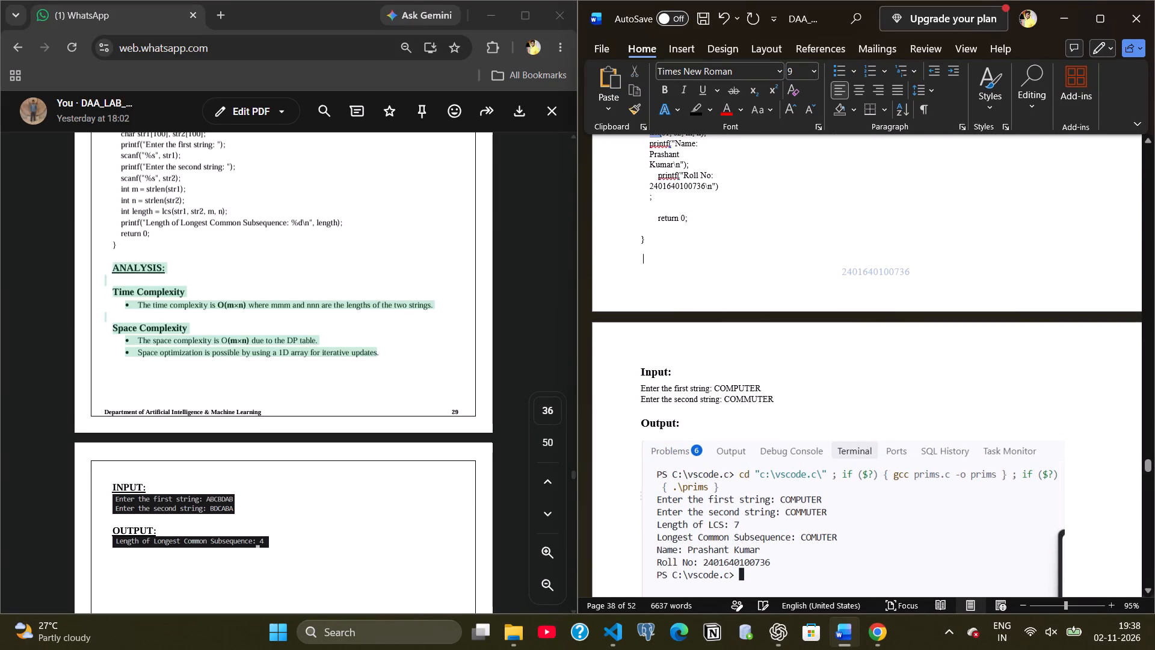
Insert a blank line above the Longest Common Subsequence's Input heading and paste the copied ANALYSIS text with time and space complexity there.
{"action": "key", "text": "Return"}
{"action": "key", "text": "ctrl+z"}
{"action": "left_click", "coordinate": [666, 351]}
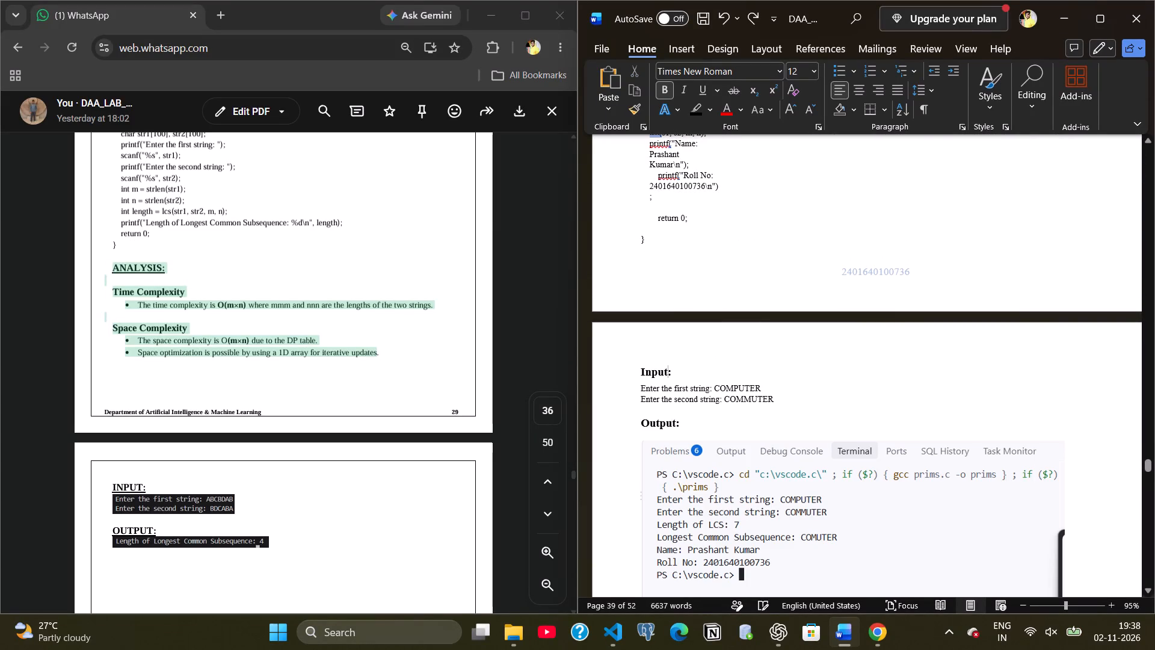
{"action": "key", "text": "Left"}
{"action": "key", "text": "Left"}
{"action": "key", "text": "Left"}
{"action": "key", "text": "Left"}
{"action": "key", "text": "Left"}
{"action": "key", "text": "Return"}
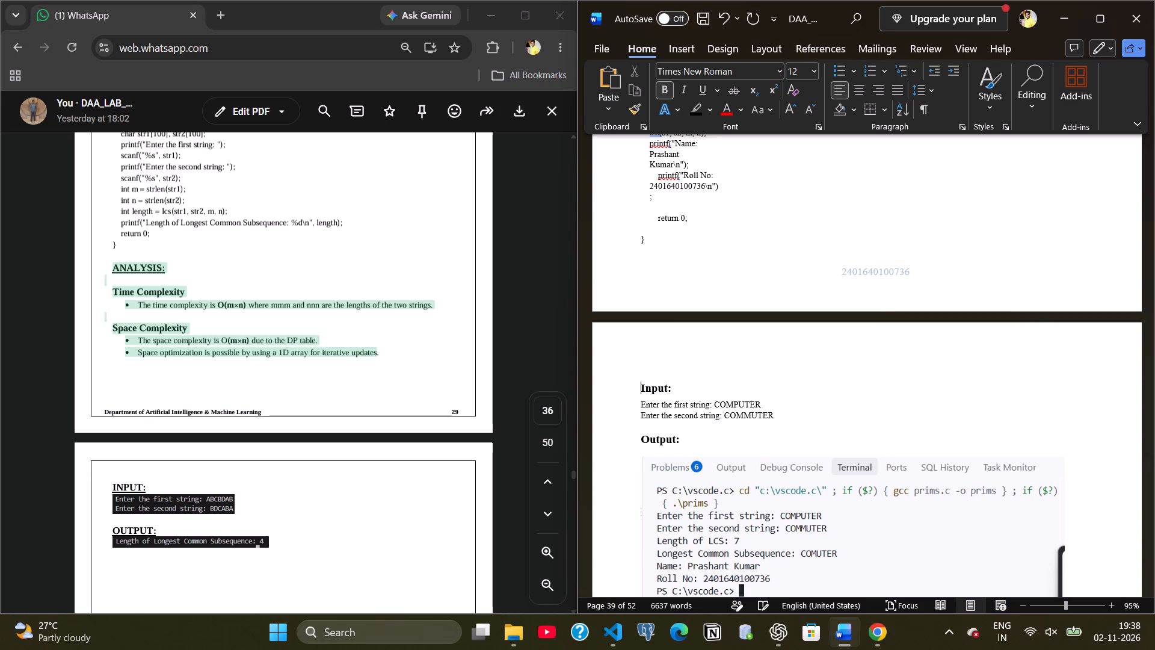
{"action": "key", "text": "Up"}
{"action": "key", "text": "ctrl+v"}
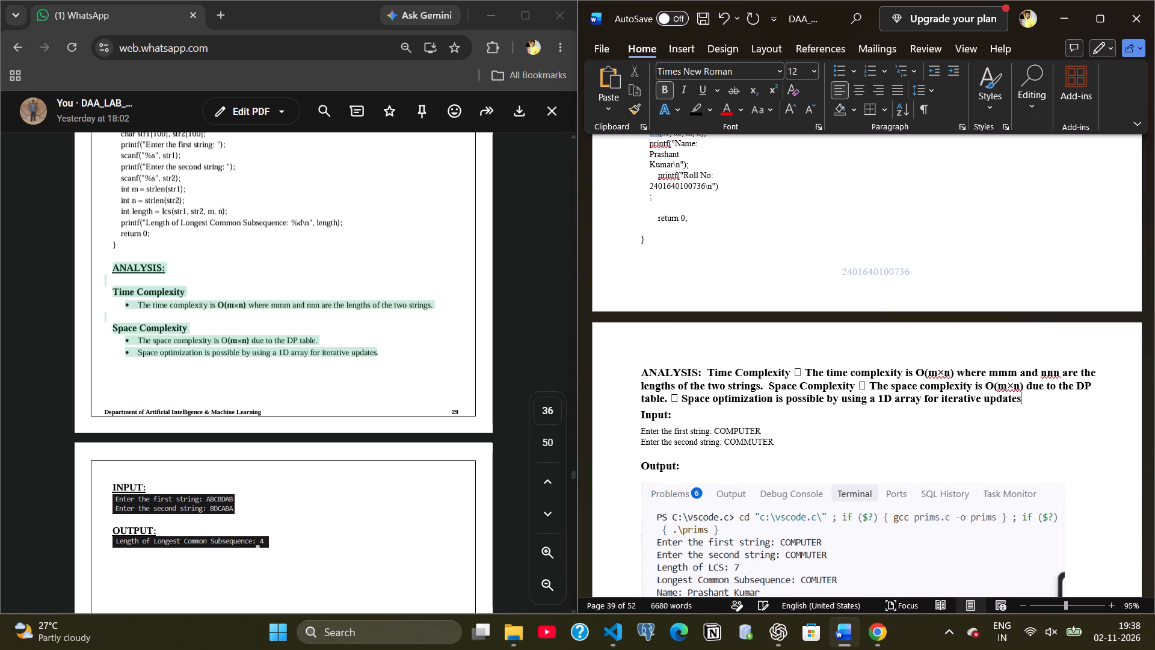
Start a new line after the Time Complexity heading in the pasted analysis and remove the stray box symbol before its sentence.
{"action": "left_click", "coordinate": [793, 372]}
{"action": "key", "text": "Return"}
{"action": "key", "text": "Right"}
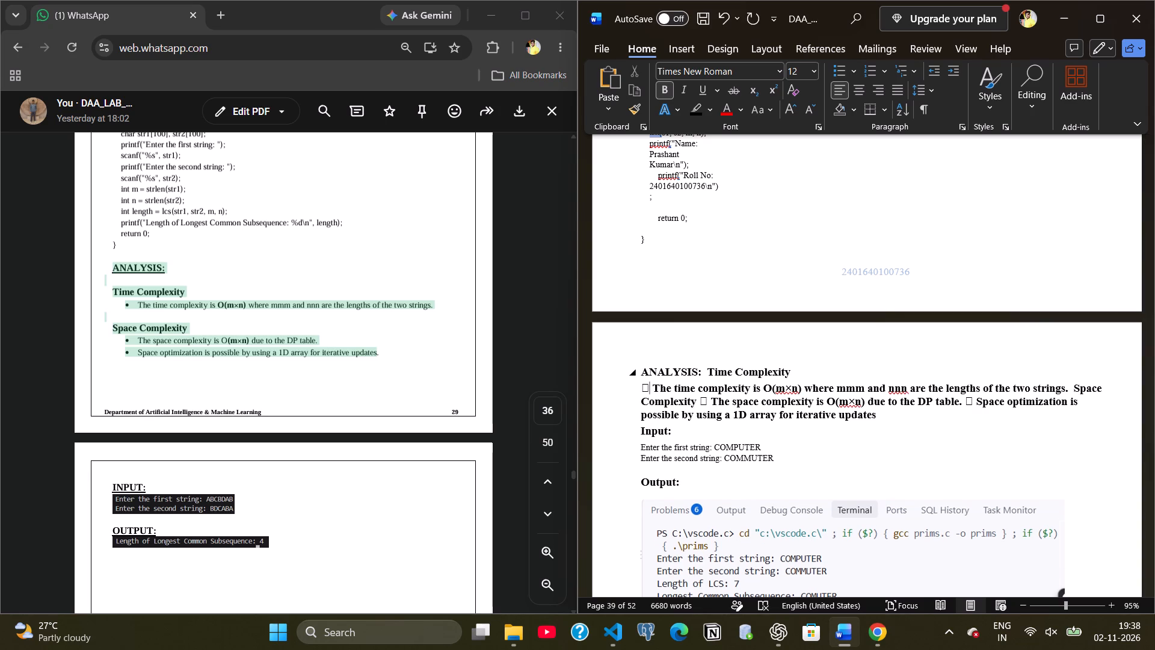
{"action": "key", "text": "BackSpace"}
Advance the text cursor through the time complexity sentence toward the Space Complexity heading.
{"action": "key", "text": "Right"}
{"action": "key", "text": "Right"}
{"action": "key", "text": "Right"}
{"action": "key", "text": "Right"}
{"action": "key", "text": "Right"}
{"action": "key", "text": "Right"}
{"action": "key", "text": "Right"}
{"action": "key", "text": "Right"}
{"action": "key", "text": "Right"}
{"action": "key", "text": "Right"}
{"action": "key", "text": "Right"}
{"action": "key", "text": "Right"}
{"action": "key", "text": "Right"}
{"action": "key", "text": "Right"}
{"action": "key", "text": "Right"}
{"action": "key", "text": "Right"}
{"action": "key", "text": "Right"}
{"action": "key", "text": "Right"}
{"action": "key", "text": "Right"}
{"action": "key", "text": "Right"}
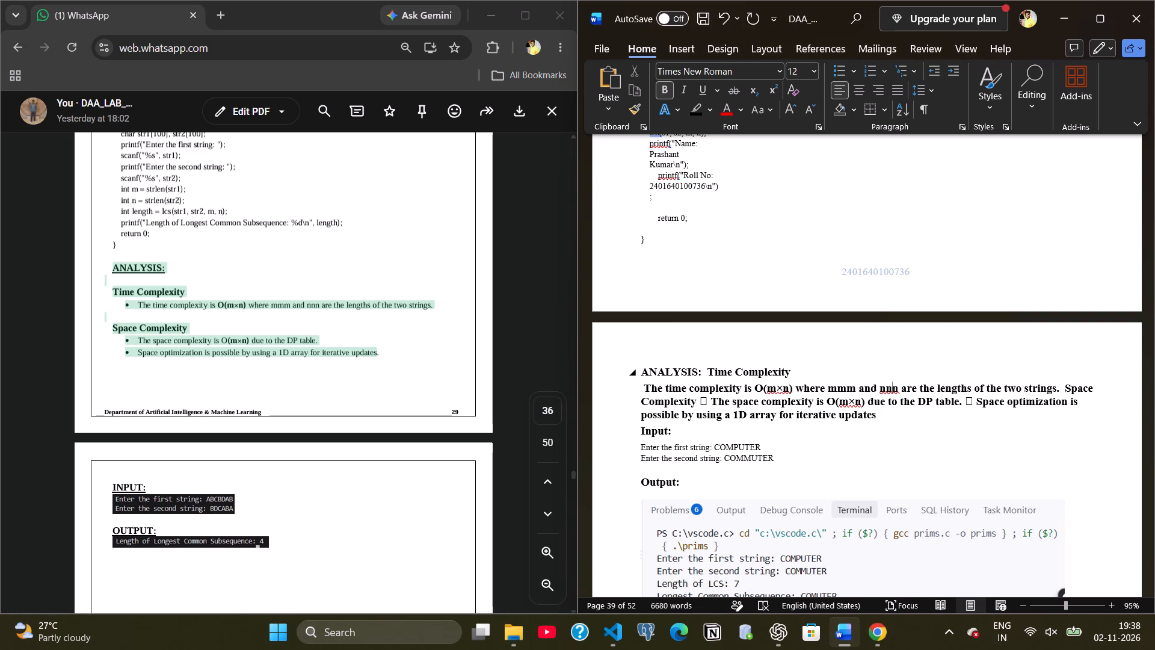
In the LCS analysis, start a new line before "Space Complexity", after the sentence ending "lengths of the two strings.".
{"action": "key", "text": "Down"}
{"action": "key", "text": "Left"}
{"action": "key", "text": "Right"}
{"action": "key", "text": "Right"}
{"action": "key", "text": "Right"}
{"action": "key", "text": "Right"}
{"action": "key", "text": "Right"}
{"action": "key", "text": "Right"}
{"action": "key", "text": "Right"}
{"action": "key", "text": "Right"}
{"action": "key", "text": "Right"}
{"action": "key", "text": "Right"}
{"action": "key", "text": "Right"}
{"action": "key", "text": "Right"}
{"action": "key", "text": "Right"}
{"action": "key", "text": "Right"}
{"action": "key", "text": "Right"}
{"action": "key", "text": "Right"}
{"action": "key", "text": "Right"}
{"action": "key", "text": "Right"}
{"action": "key", "text": "Right"}
{"action": "key", "text": "Right"}
{"action": "key", "text": "Up"}
{"action": "key", "text": "Right"}
{"action": "key", "text": "Right"}
{"action": "key", "text": "Right"}
{"action": "key", "text": "Right"}
{"action": "key", "text": "Right"}
{"action": "key", "text": "Right"}
{"action": "key", "text": "Right"}
{"action": "key", "text": "Right"}
{"action": "key", "text": "Right"}
{"action": "key", "text": "Right"}
{"action": "key", "text": "Right"}
{"action": "key", "text": "Right"}
{"action": "key", "text": "Right"}
{"action": "key", "text": "Right"}
{"action": "key", "text": "Right"}
{"action": "key", "text": "Right"}
{"action": "key", "text": "Right"}
{"action": "key", "text": "Return"}
Replace the stray box symbol after "Space Complexity" with a line break so "The space complexity is O(m×n)" starts its own line.
{"action": "key", "text": "Right"}
{"action": "key", "text": "Right"}
{"action": "key", "text": "Right"}
{"action": "key", "text": "Right"}
{"action": "key", "text": "Right"}
{"action": "key", "text": "Right"}
{"action": "key", "text": "Right"}
{"action": "key", "text": "Right"}
{"action": "key", "text": "Right"}
{"action": "key", "text": "Right"}
{"action": "key", "text": "Right"}
{"action": "key", "text": "Right"}
{"action": "key", "text": "Right"}
{"action": "key", "text": "Right"}
{"action": "key", "text": "Right"}
{"action": "key", "text": "Right"}
{"action": "key", "text": "Right"}
{"action": "key", "text": "Right"}
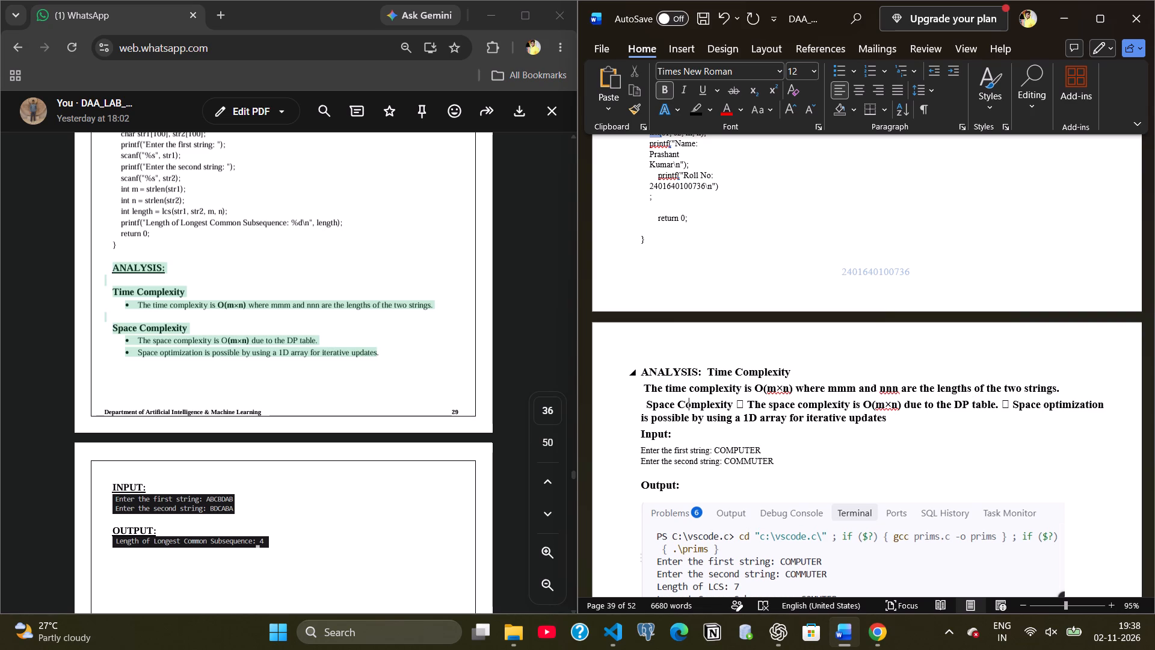
{"action": "key", "text": "Right"}
{"action": "key", "text": "Right"}
{"action": "key", "text": "BackSpace"}
{"action": "key", "text": "Return"}
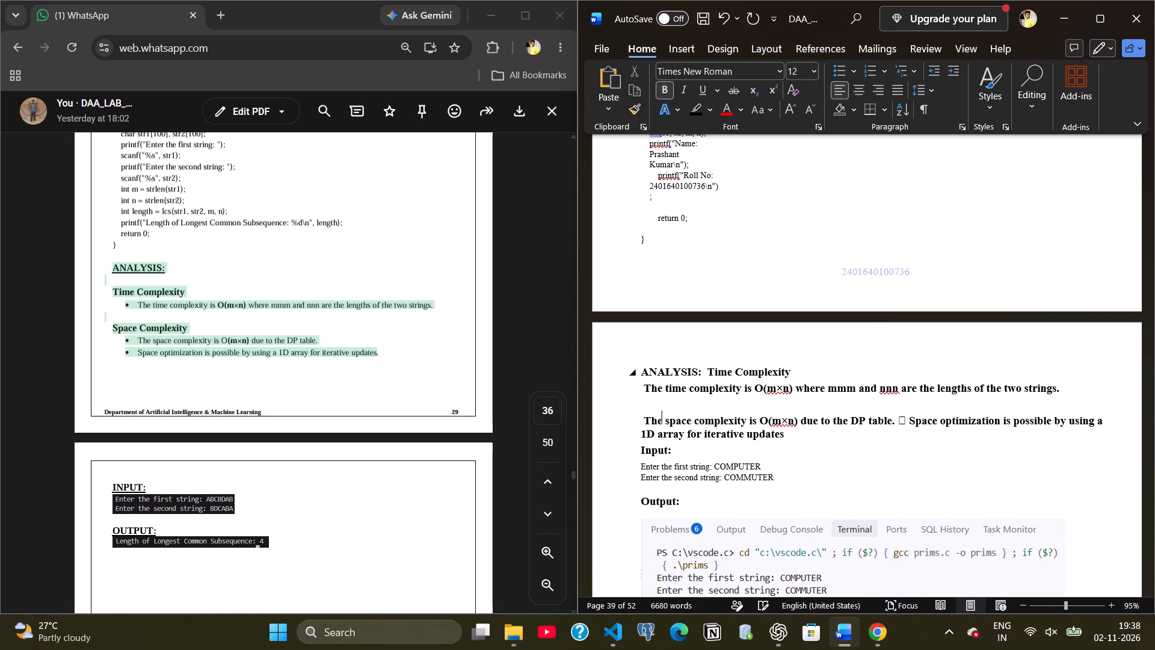
Replace the stray box symbol after "due to the DP table." with a line break so the "Space optimization" sentence starts its own line.
{"action": "key", "text": "Right"}
{"action": "key", "text": "Right"}
{"action": "key", "text": "Right"}
{"action": "key", "text": "Right"}
{"action": "key", "text": "Right"}
{"action": "key", "text": "Right"}
{"action": "key", "text": "Right"}
{"action": "key", "text": "Right"}
{"action": "key", "text": "Right"}
{"action": "key", "text": "Right"}
{"action": "key", "text": "Right"}
{"action": "key", "text": "Right"}
{"action": "key", "text": "Right"}
{"action": "key", "text": "Right"}
{"action": "key", "text": "Right"}
{"action": "key", "text": "Right"}
{"action": "key", "text": "Right"}
{"action": "key", "text": "Right"}
{"action": "key", "text": "Right"}
{"action": "key", "text": "Right"}
{"action": "key", "text": "BackSpace"}
{"action": "key", "text": "Return"}
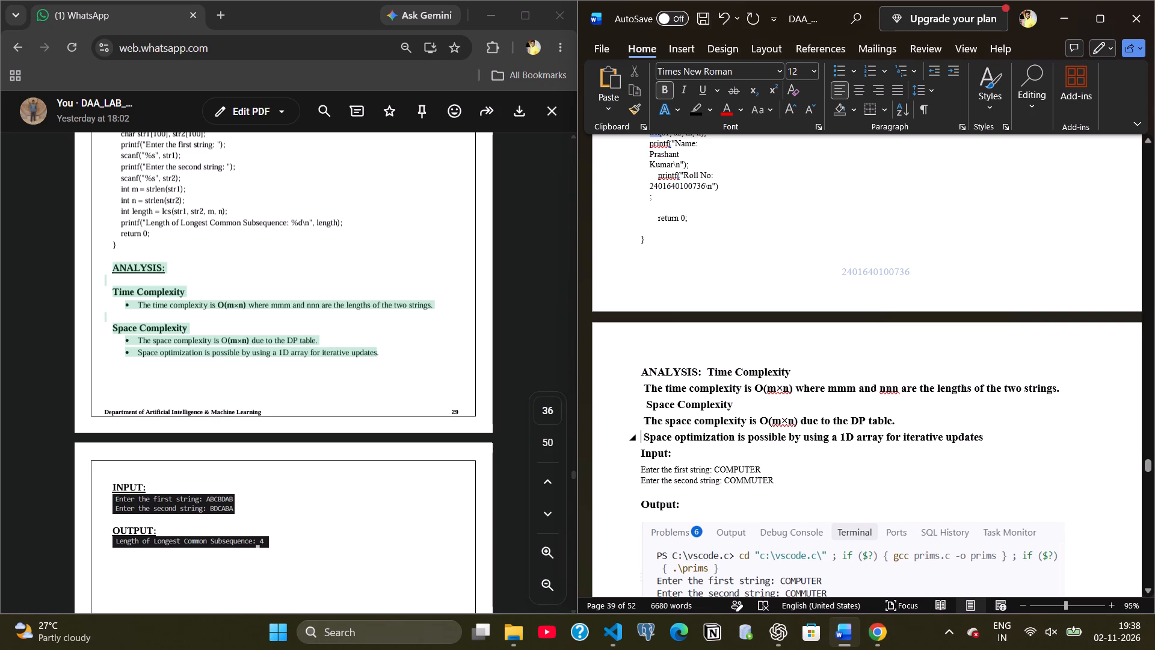
Remove bold from the two space complexity sentences, "The space complexity is O(m×n)..." and "Space optimization is possible...".
{"action": "left_click_drag", "start_coordinate": [989, 438], "coordinate": [907, 436]}
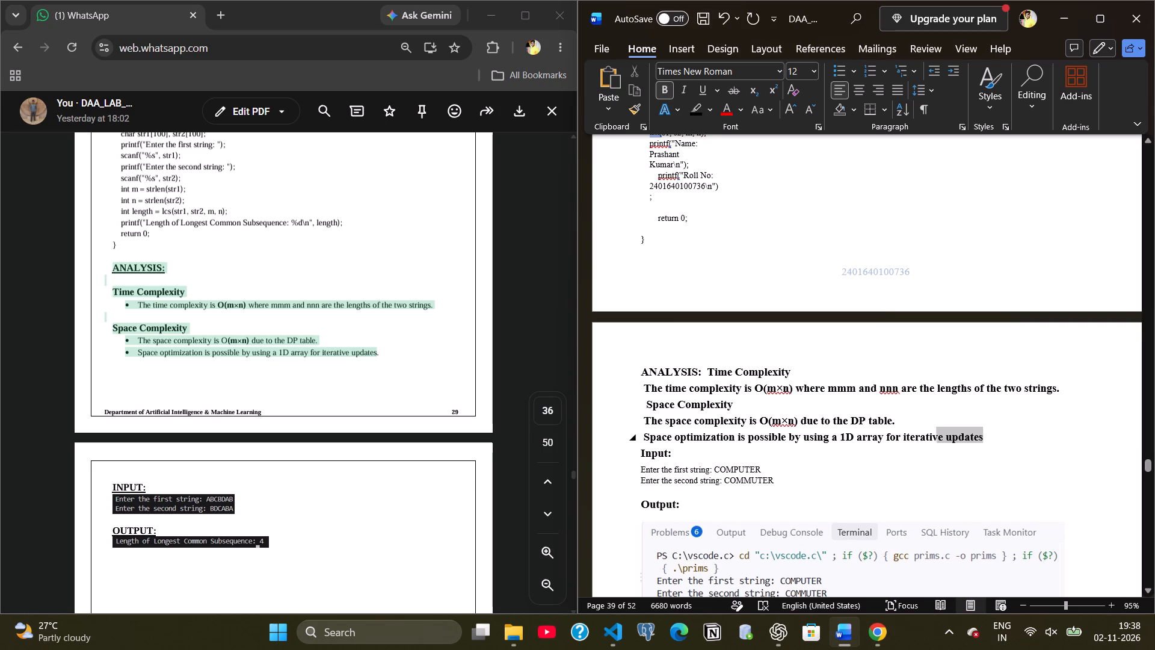
{"action": "left_click_drag", "start_coordinate": [907, 436], "coordinate": [633, 423]}
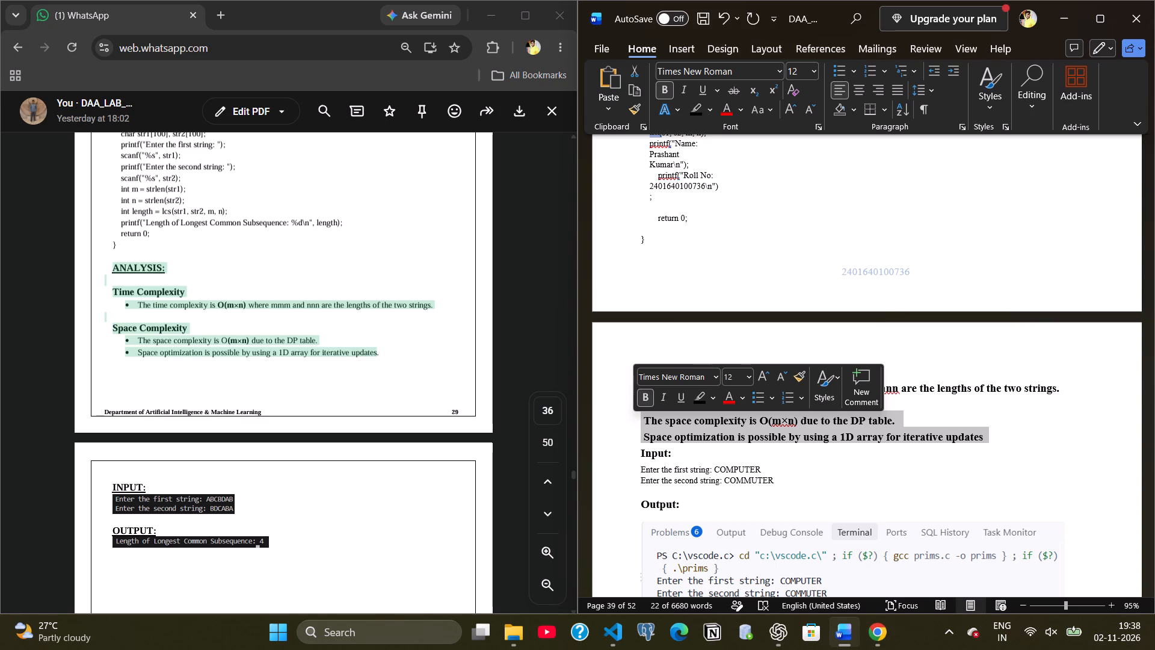
{"action": "left_click", "coordinate": [645, 397]}
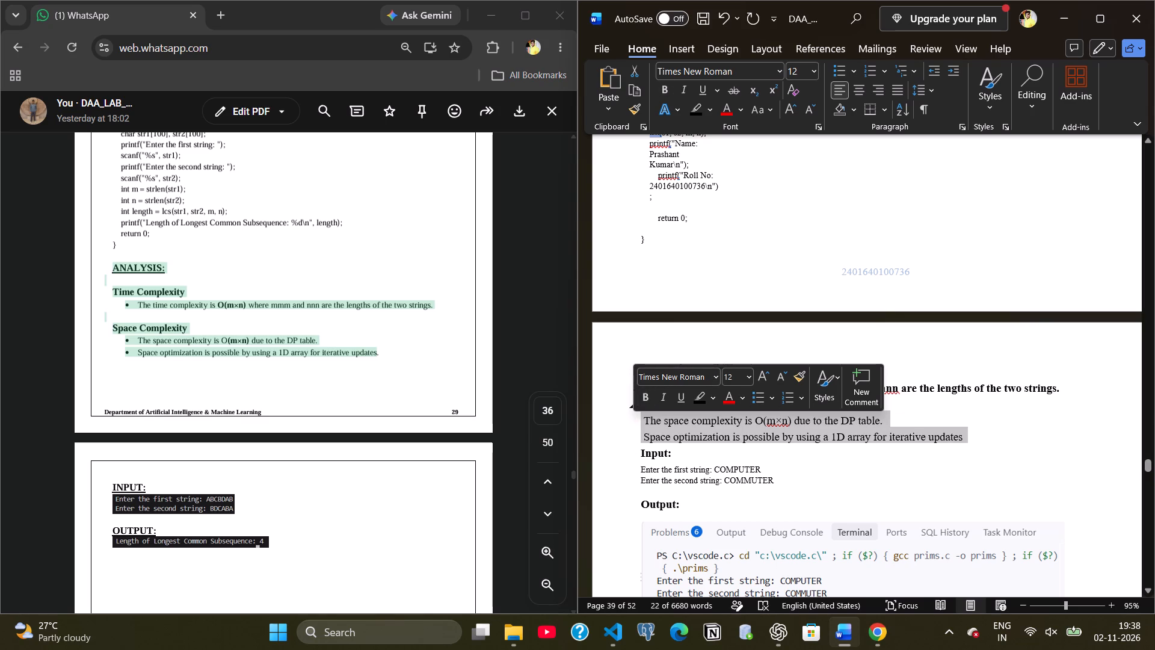
Remove bold from the LCS time complexity sentence, "The time complexity is O(m×n) where mmm and nnn are the lengths...".
{"action": "left_click_drag", "start_coordinate": [1059, 388], "coordinate": [641, 387]}
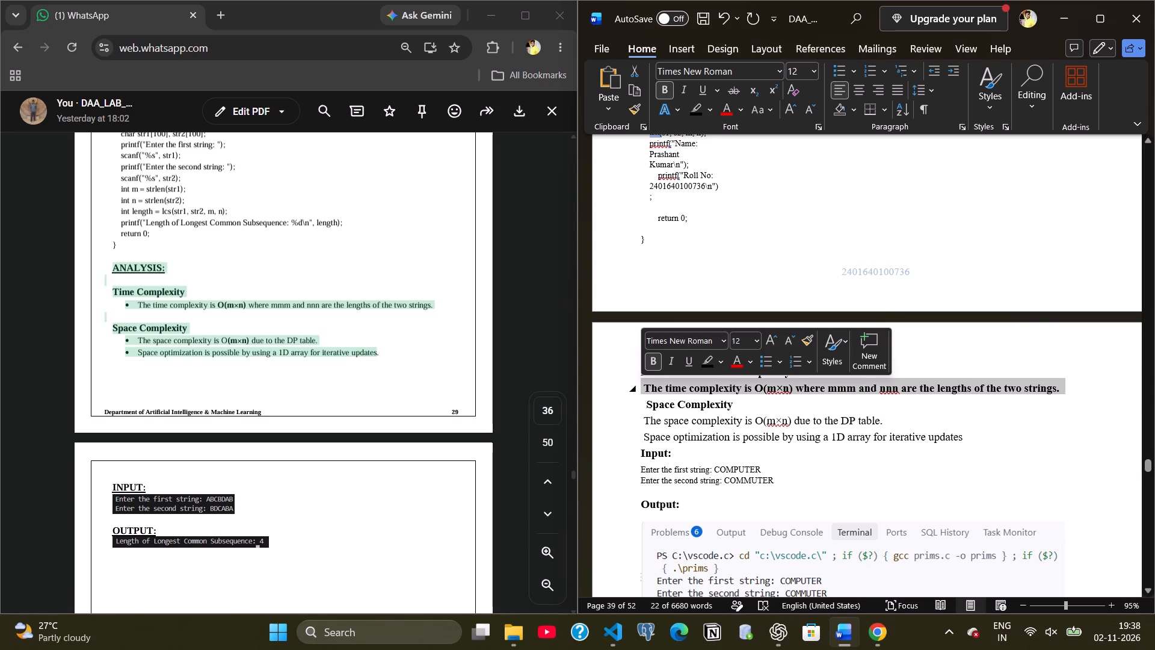
{"action": "left_click", "coordinate": [650, 357]}
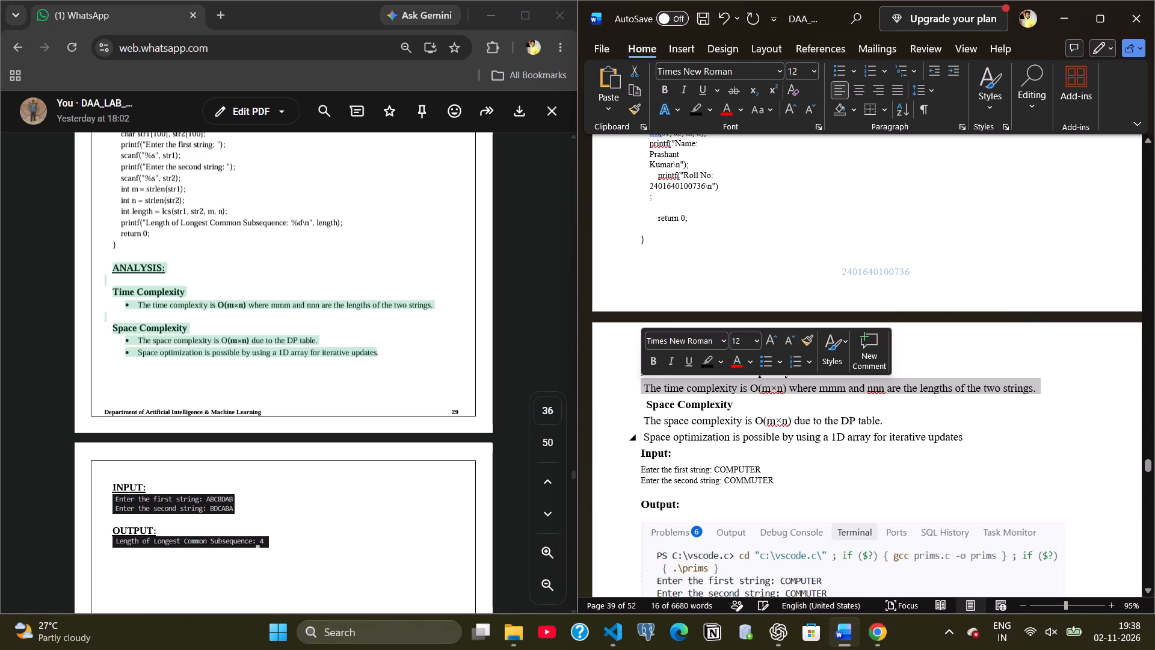
Format the two LCS space complexity sentences as a dash-bulleted list.
{"action": "left_click_drag", "start_coordinate": [972, 440], "coordinate": [635, 414]}
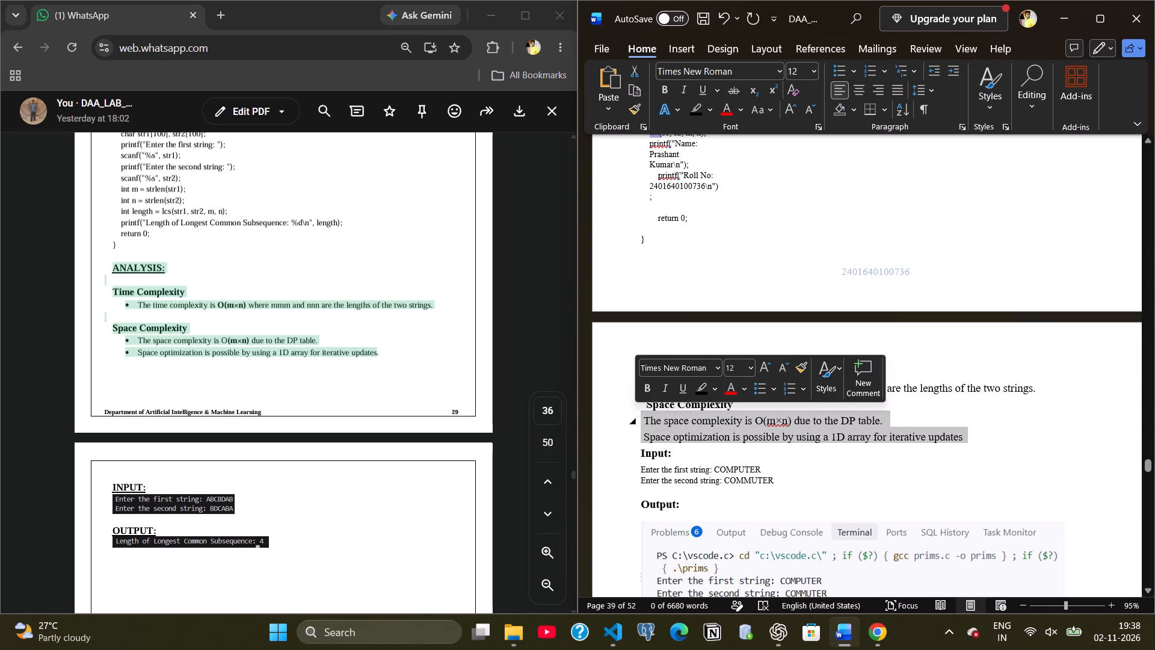
{"action": "left_click", "coordinate": [760, 389]}
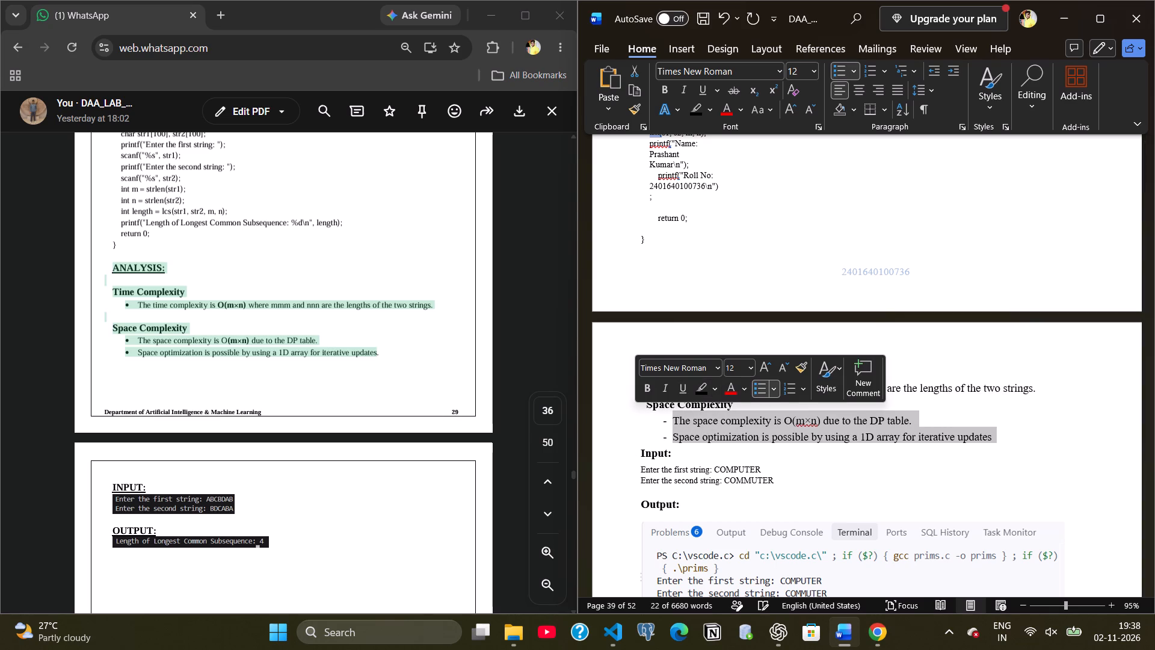
{"action": "left_click_drag", "start_coordinate": [1042, 389], "coordinate": [808, 376]}
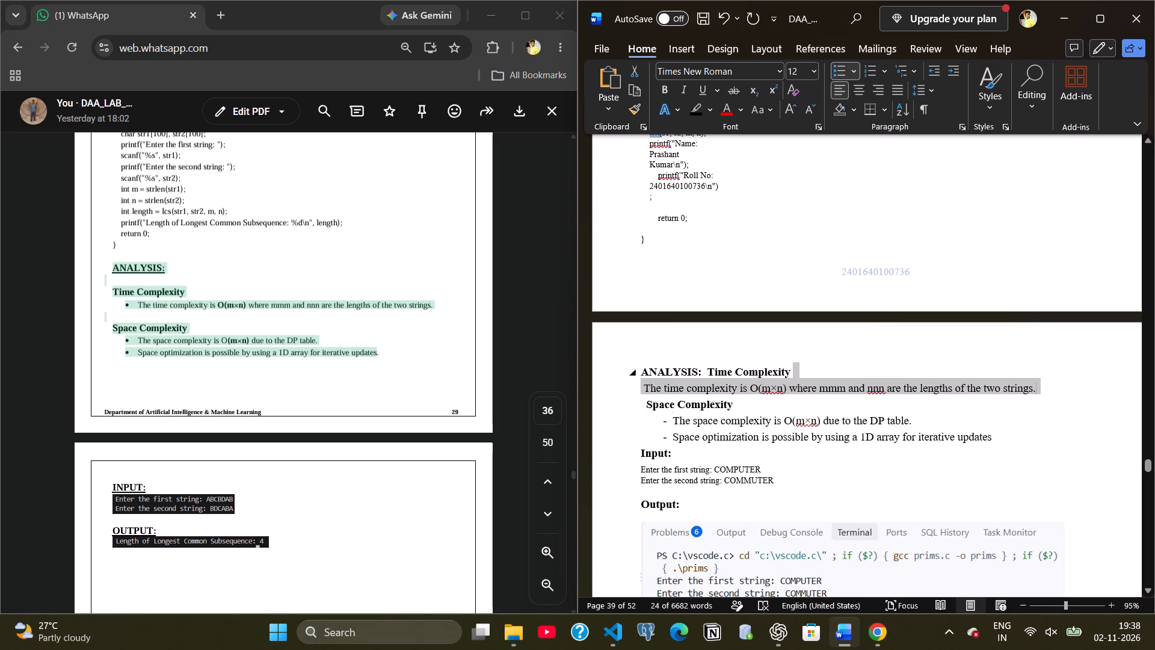
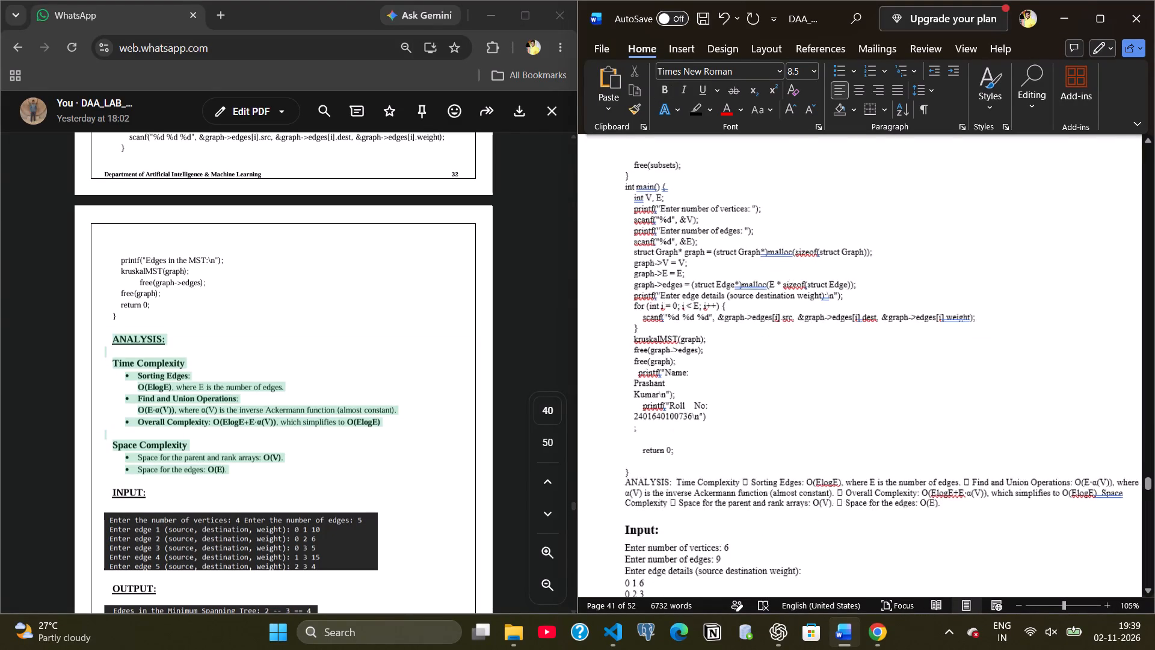
In the Kruskal analysis, start a new line after "ANALYSIS:" and replace the stray box symbol after "Time Complexity" with a line break.
{"action": "scroll", "coordinate": [748, 464], "scroll_direction": "up", "scroll_amount": 2, "text": "ctrl"}
{"action": "scroll", "coordinate": [748, 464], "scroll_direction": "down", "scroll_amount": 2, "text": "ctrl"}
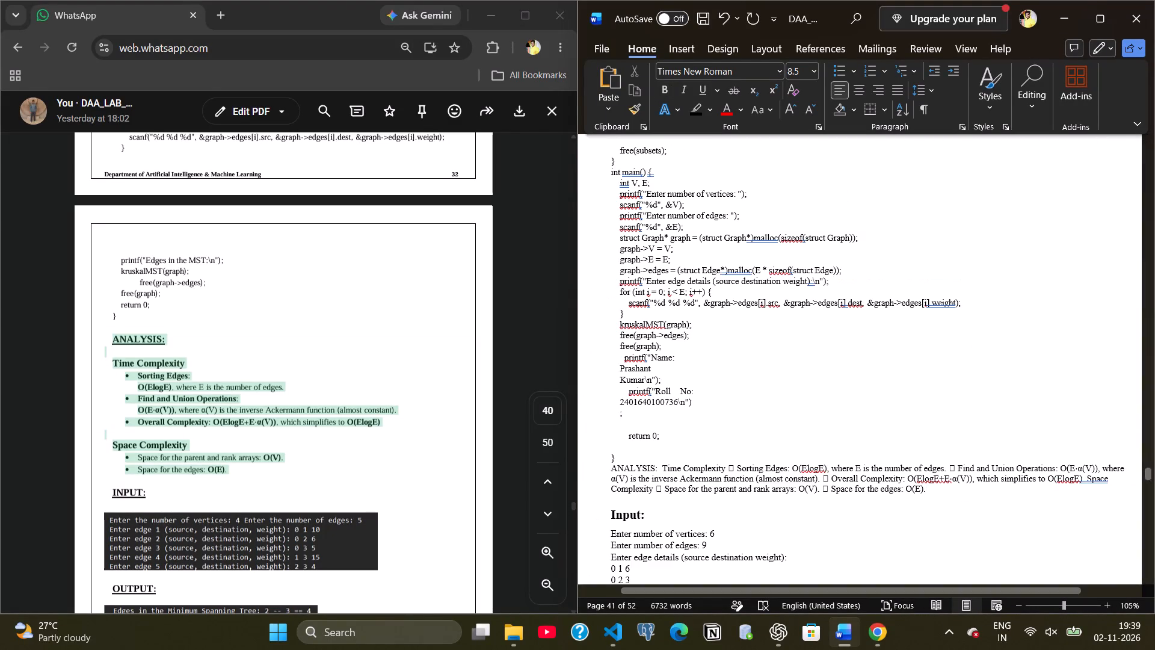
{"action": "left_click", "coordinate": [660, 464]}
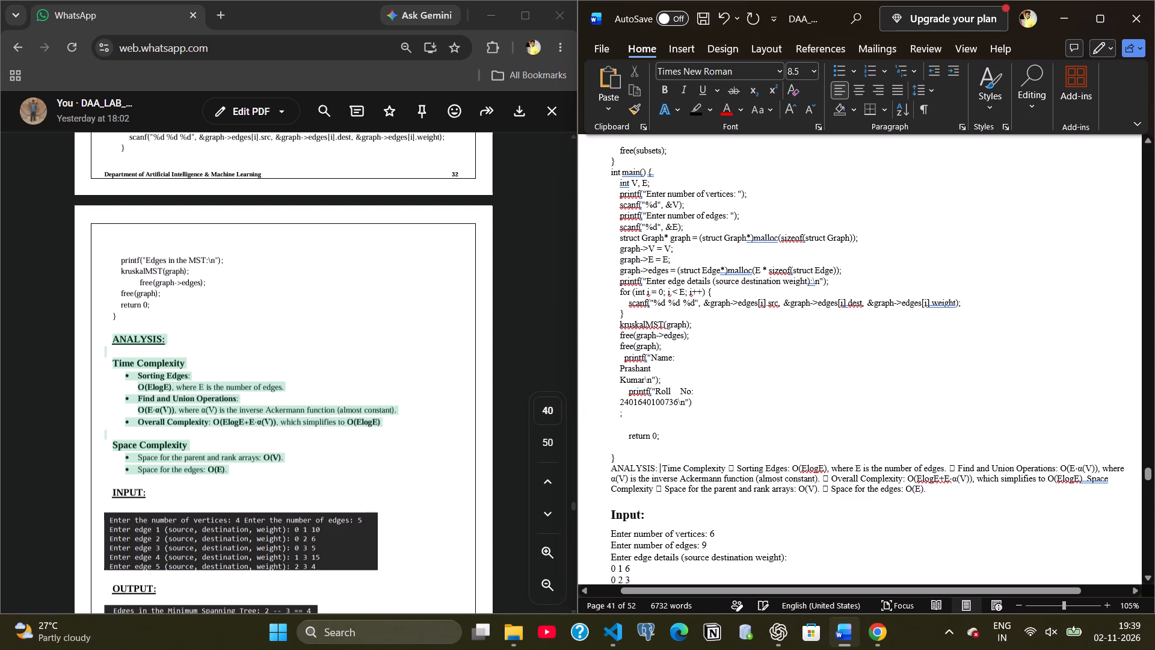
{"action": "key", "text": "Return"}
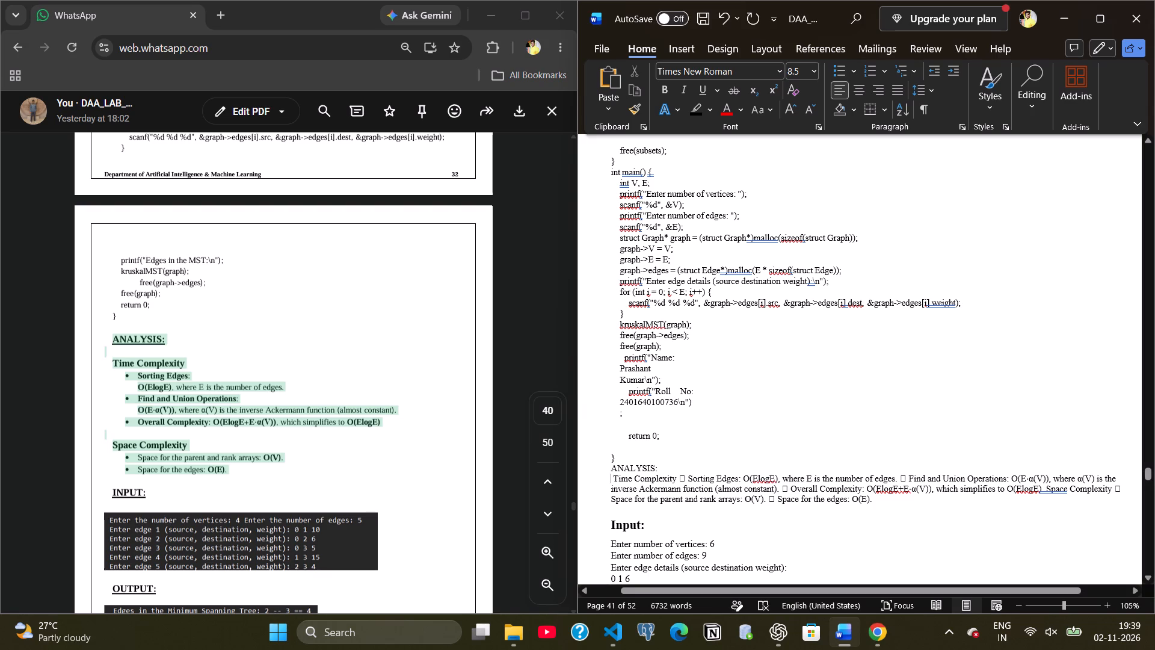
{"action": "left_click", "coordinate": [684, 477]}
{"action": "key", "text": "BackSpace"}
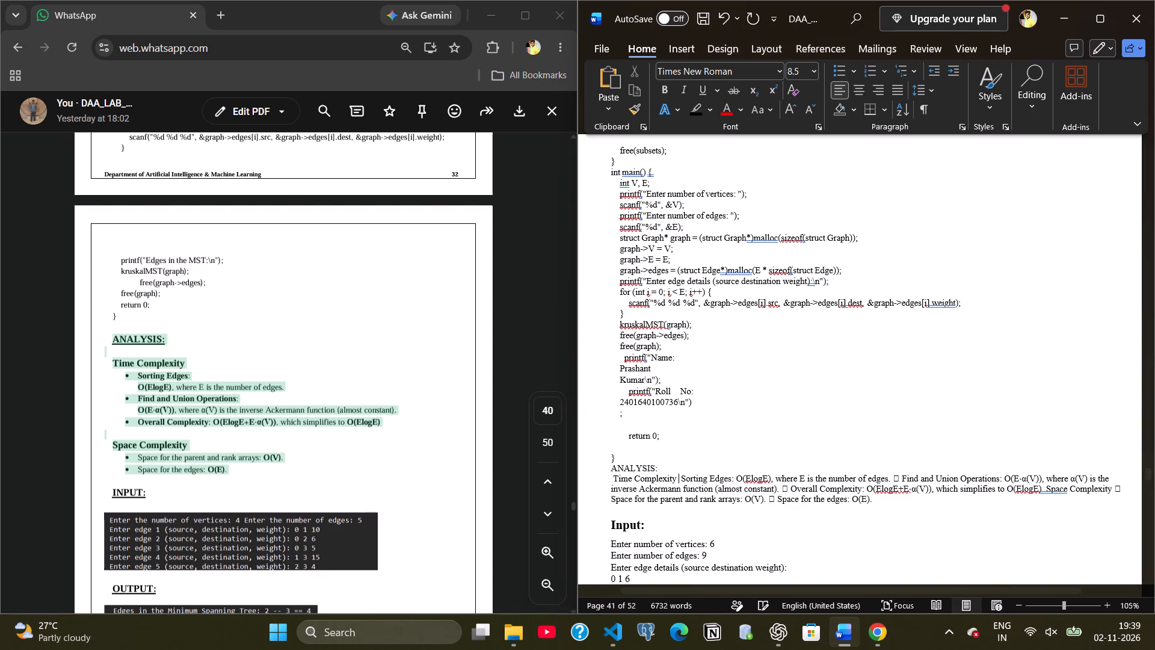
{"action": "key", "text": "Return"}
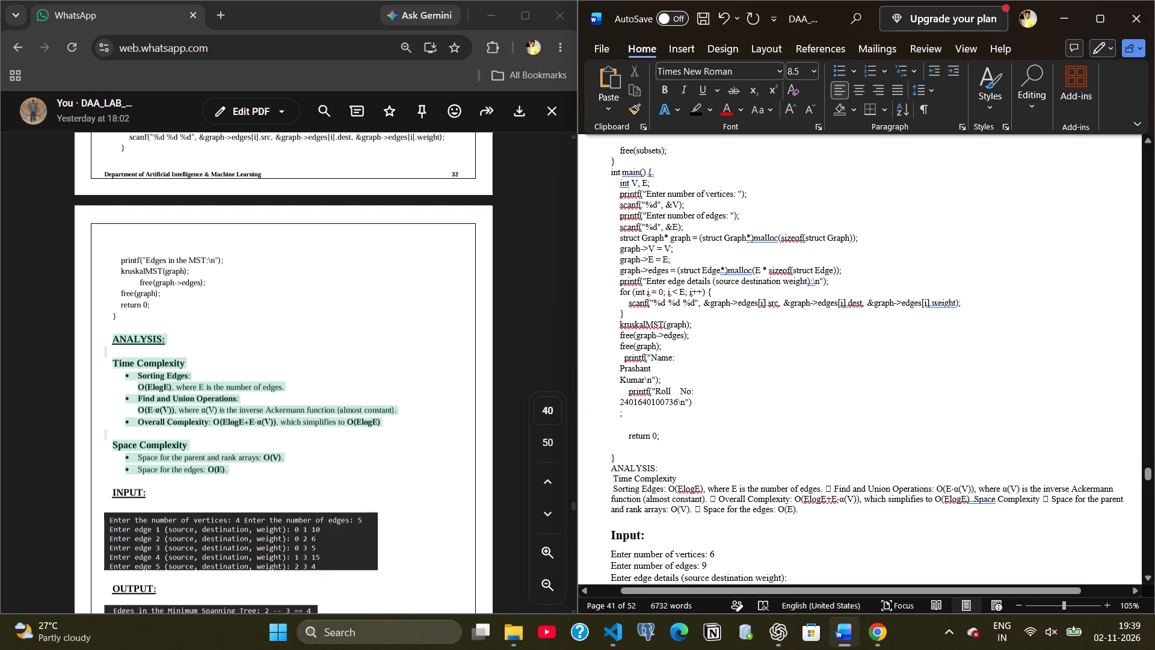
Replace the stray box symbols before "Find and Union Operations" and "Overall Complexity" with line breaks.
{"action": "left_click", "coordinate": [833, 487]}
{"action": "key", "text": "BackSpace"}
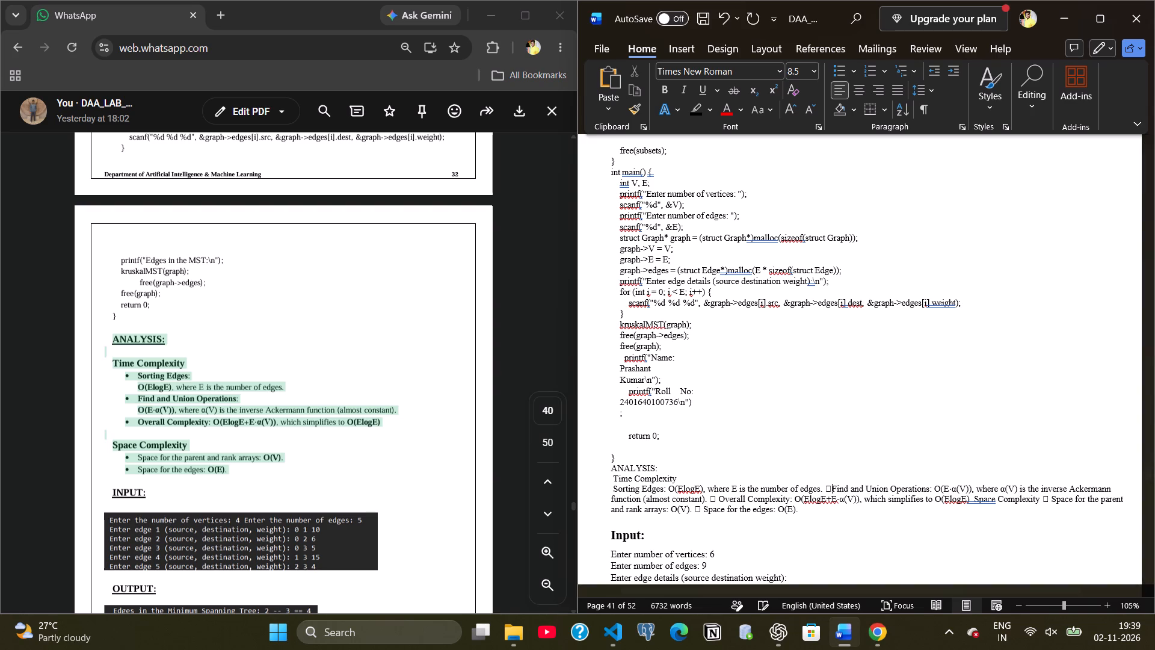
{"action": "key", "text": "BackSpace"}
{"action": "key", "text": "Return"}
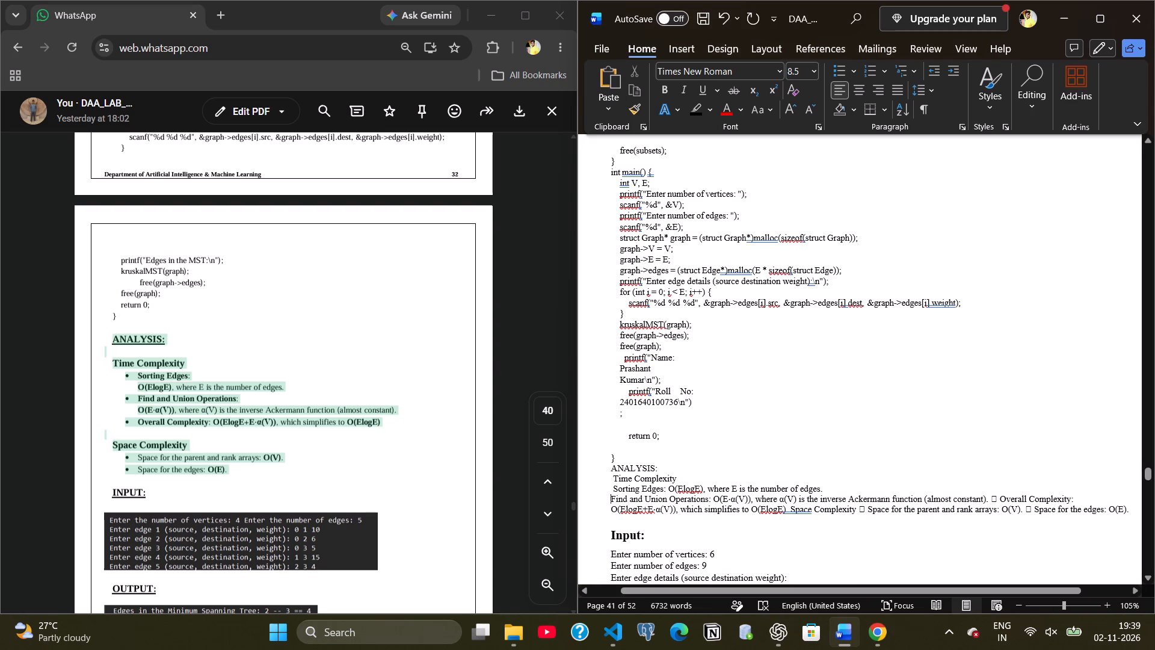
{"action": "left_click", "coordinate": [1000, 497]}
{"action": "key", "text": "BackSpace"}
{"action": "key", "text": "BackSpace"}
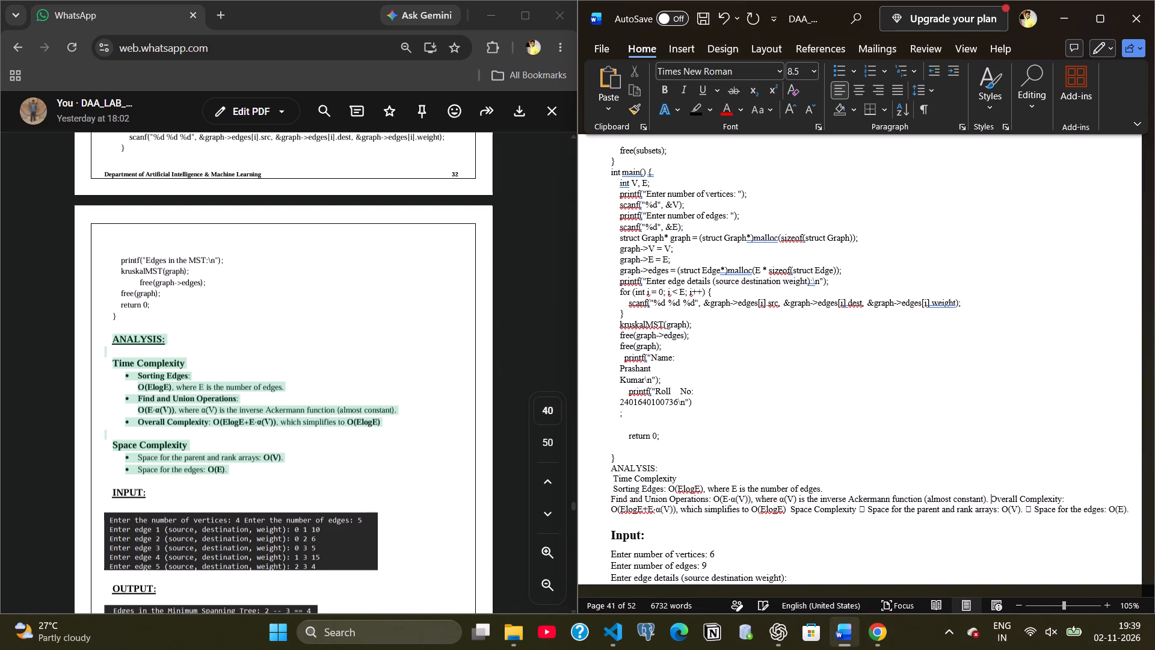
{"action": "key", "text": "Return"}
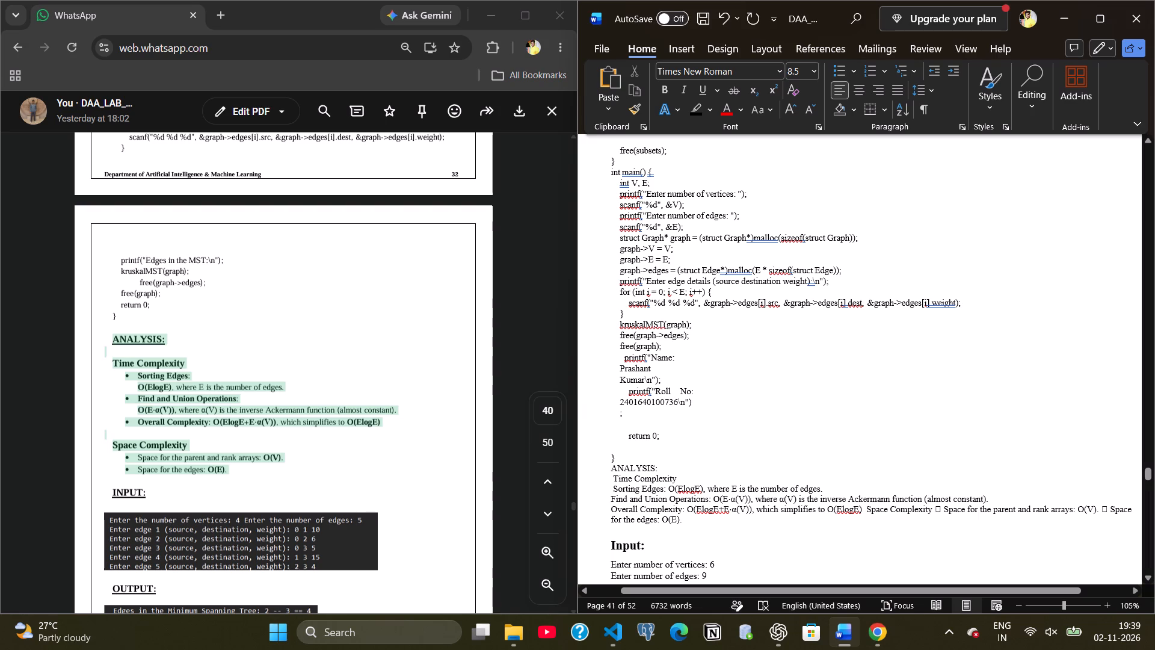
Replace the stray box symbols before "Space for the parent and rank arrays" and "Space for the edges" with line breaks.
{"action": "left_click", "coordinate": [941, 507]}
{"action": "key", "text": "Return"}
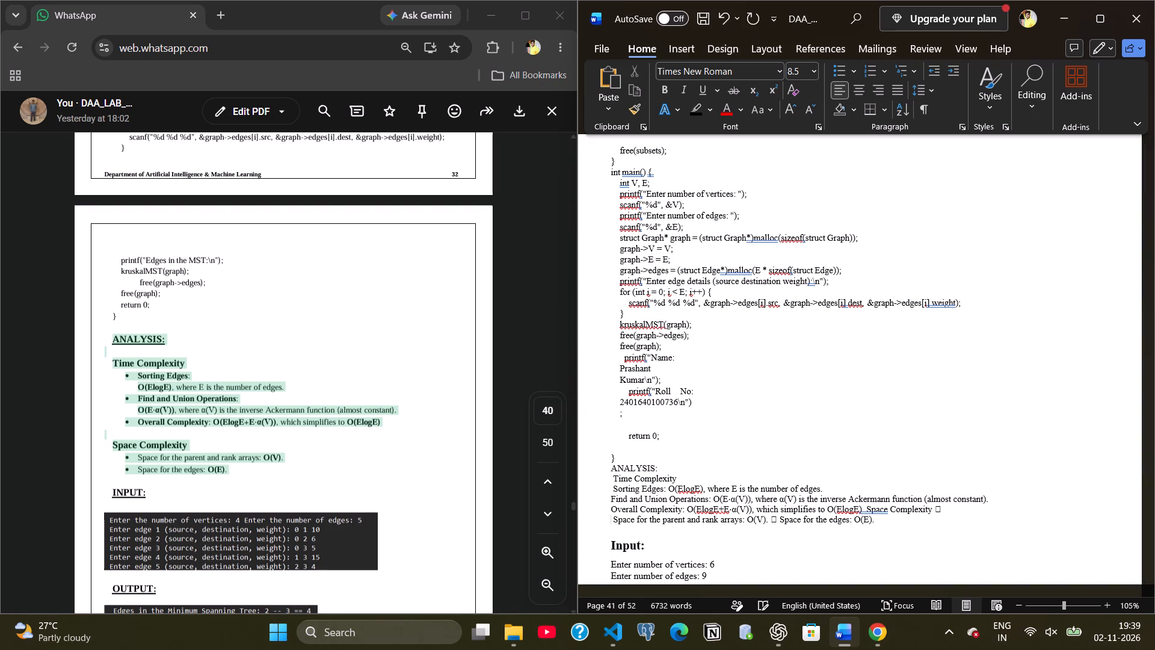
{"action": "left_click", "coordinate": [945, 506]}
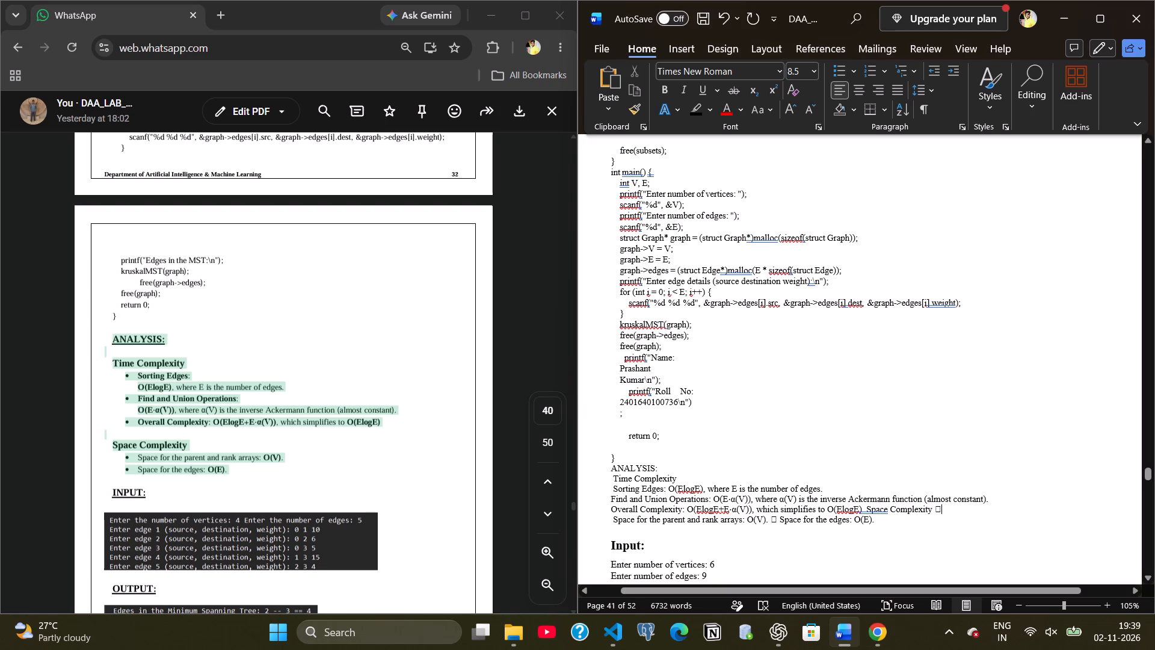
{"action": "key", "text": "BackSpace"}
{"action": "left_click", "coordinate": [775, 519]}
{"action": "key", "text": "BackSpace"}
{"action": "key", "text": "Return"}
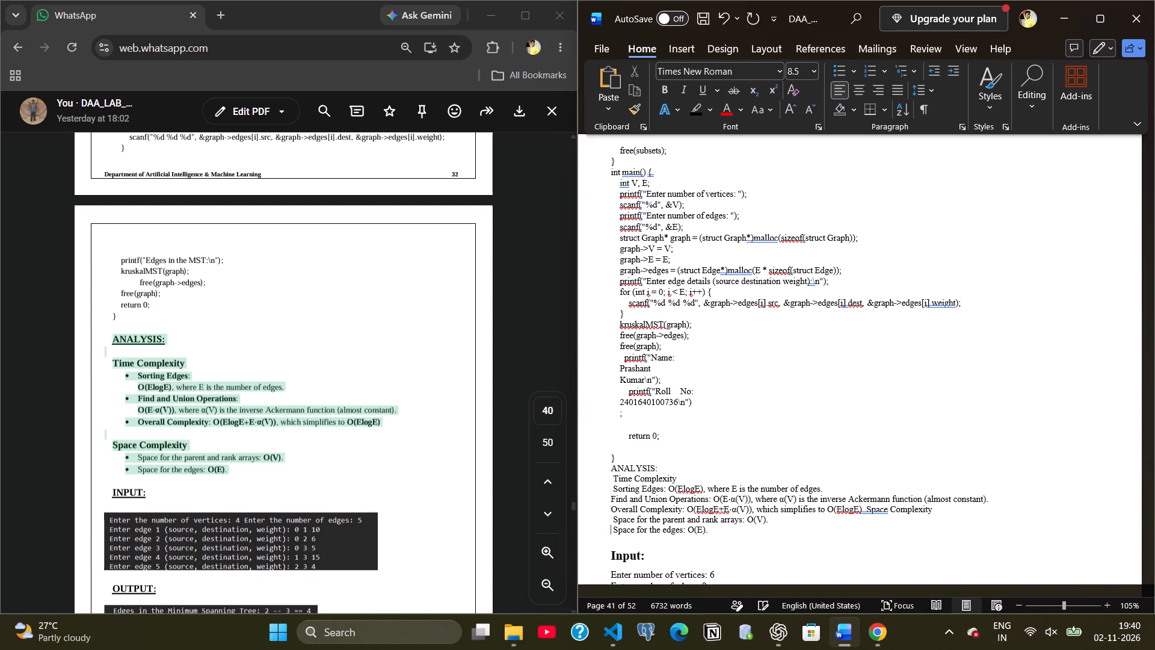
Start a new line before "Space Complexity", after "which simplifies to O(ElogE)".
{"action": "left_click", "coordinate": [869, 506]}
{"action": "key", "text": "Left"}
{"action": "key", "text": "Return"}
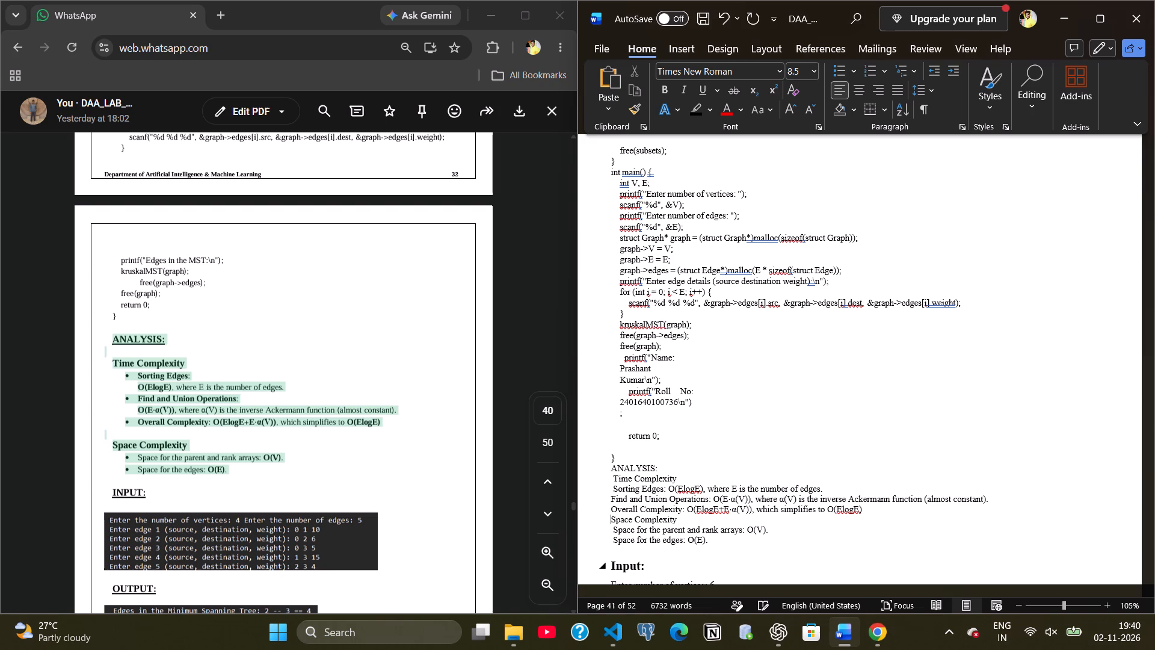
Bold the "Space Complexity" and "ANALYSIS:" headings in the Kruskal analysis.
{"action": "left_click_drag", "start_coordinate": [677, 518], "coordinate": [588, 523]}
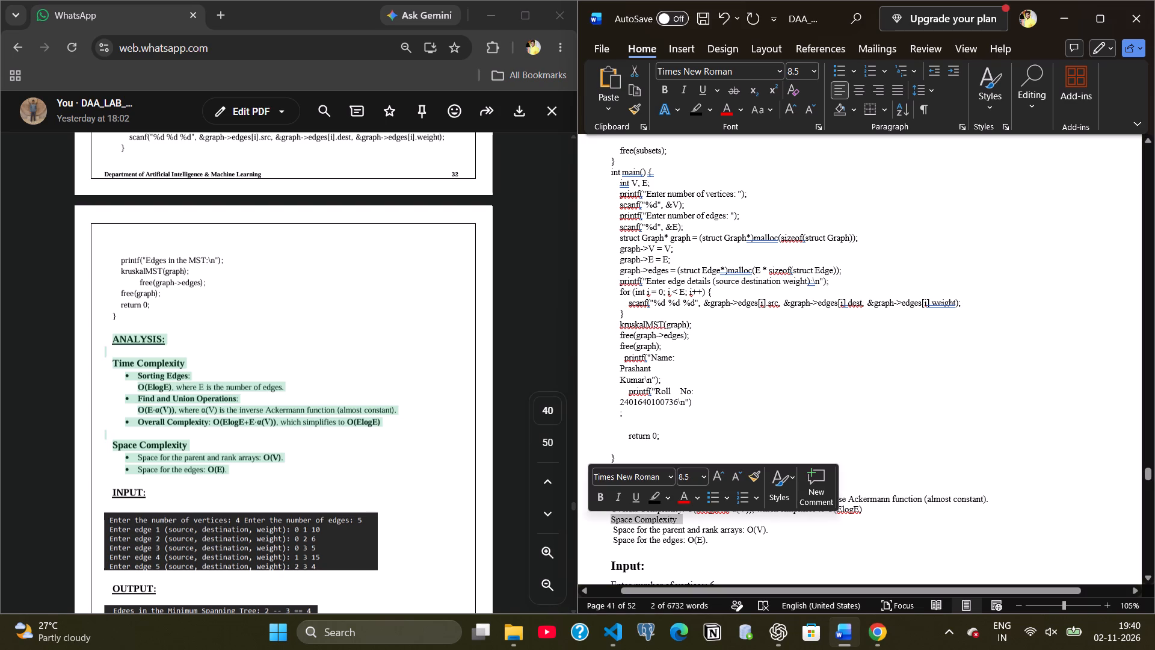
{"action": "left_click", "coordinate": [600, 492]}
{"action": "left_click", "coordinate": [693, 442]}
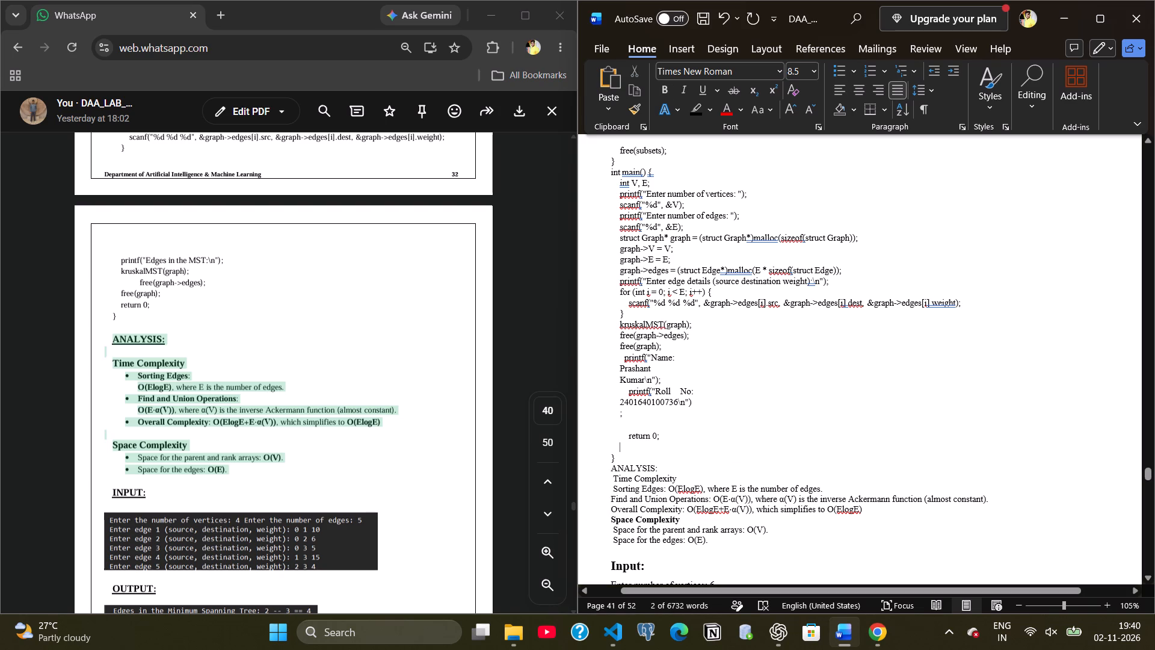
{"action": "left_click_drag", "start_coordinate": [669, 465], "coordinate": [608, 469]}
{"action": "left_click", "coordinate": [619, 435]}
{"action": "left_click", "coordinate": [619, 444]}
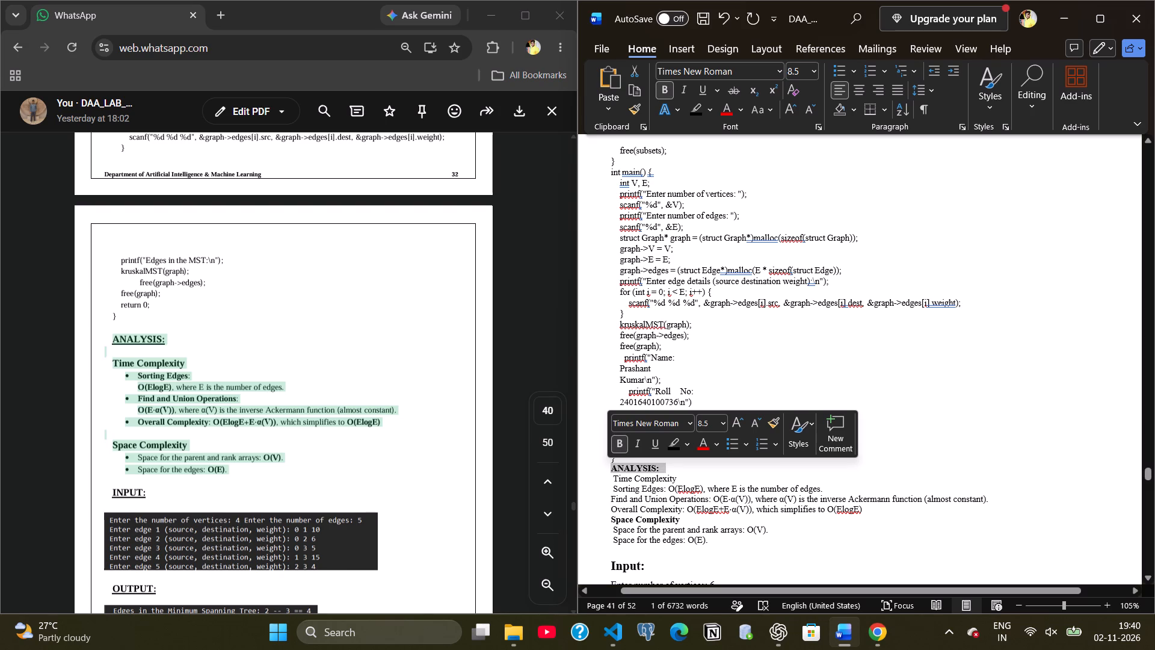
Start a new line after "Find and Union Operations:" so its O(E·α(V)) sentence stands on its own line.
{"action": "left_click_drag", "start_coordinate": [867, 507], "coordinate": [792, 528]}
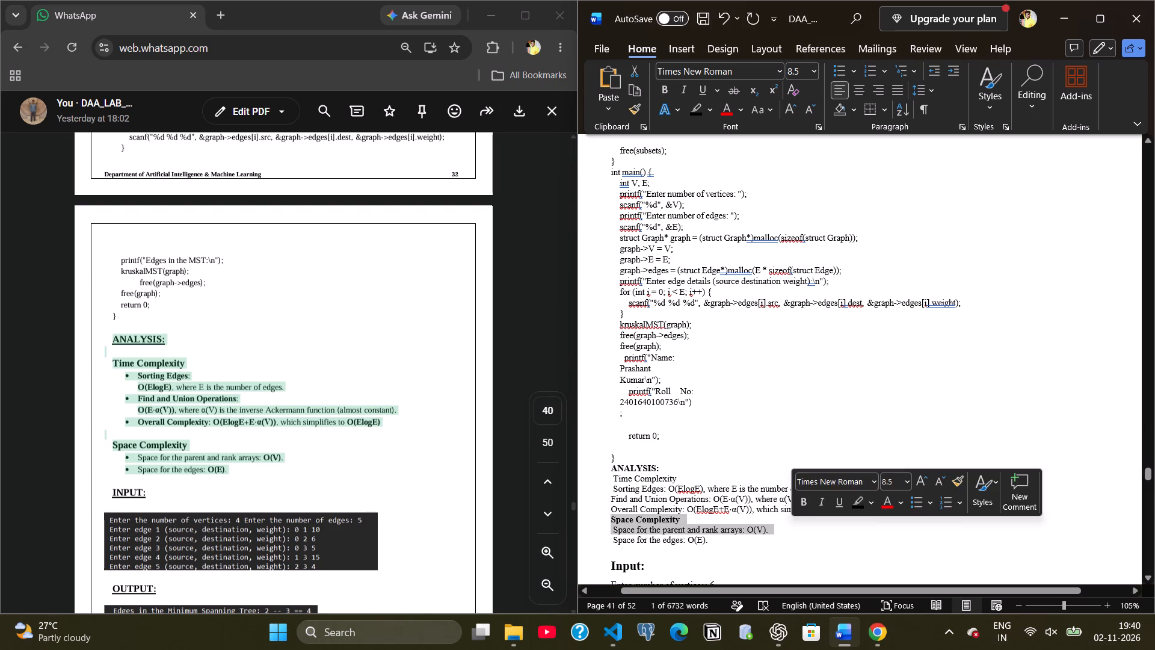
{"action": "left_click", "coordinate": [713, 500]}
{"action": "key", "text": "Return"}
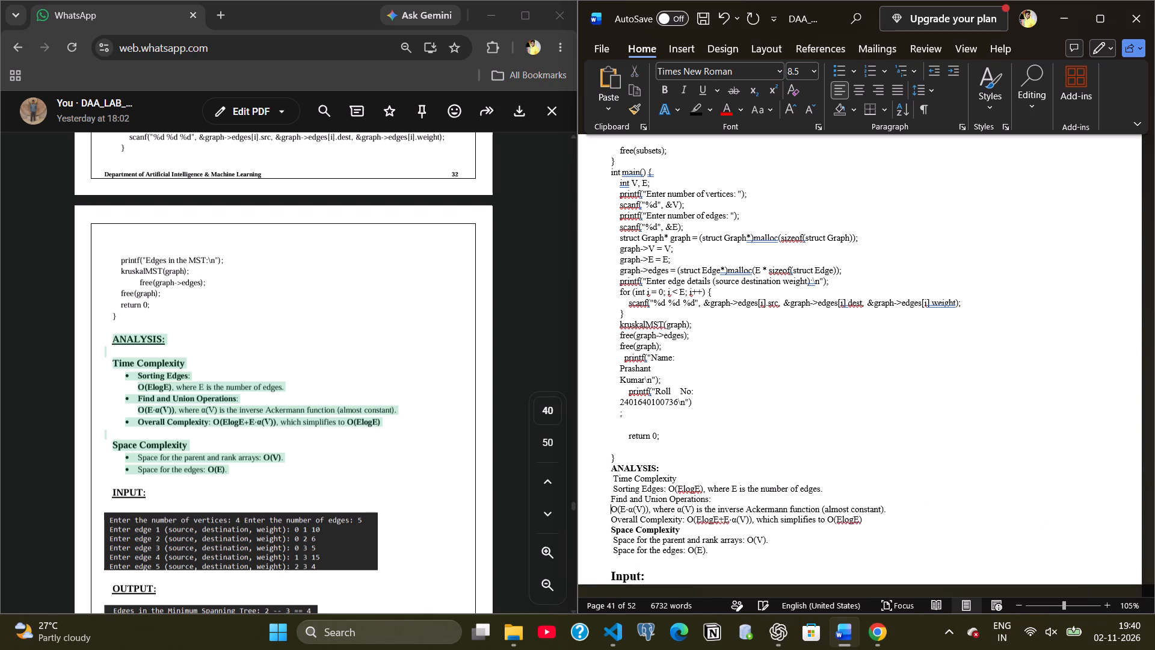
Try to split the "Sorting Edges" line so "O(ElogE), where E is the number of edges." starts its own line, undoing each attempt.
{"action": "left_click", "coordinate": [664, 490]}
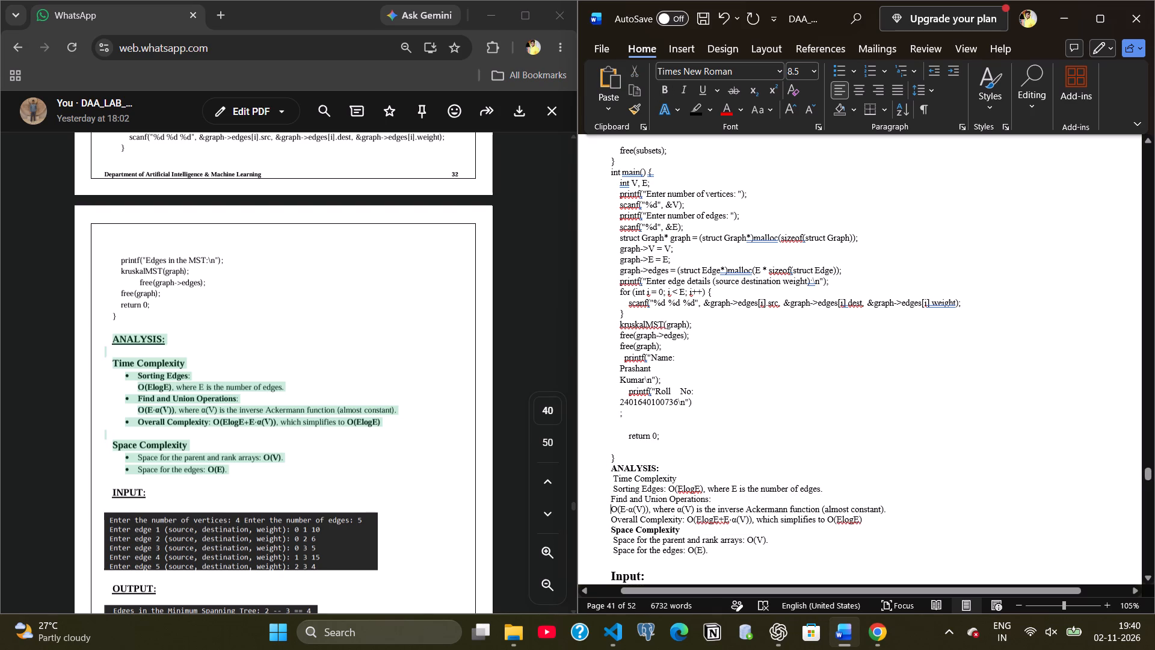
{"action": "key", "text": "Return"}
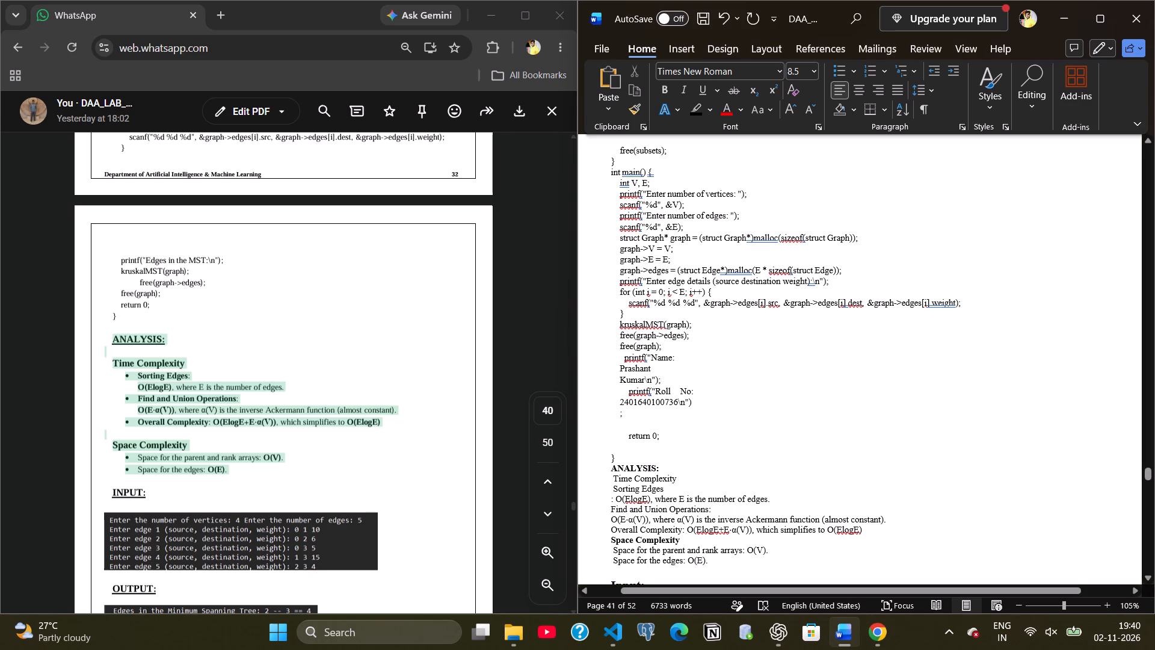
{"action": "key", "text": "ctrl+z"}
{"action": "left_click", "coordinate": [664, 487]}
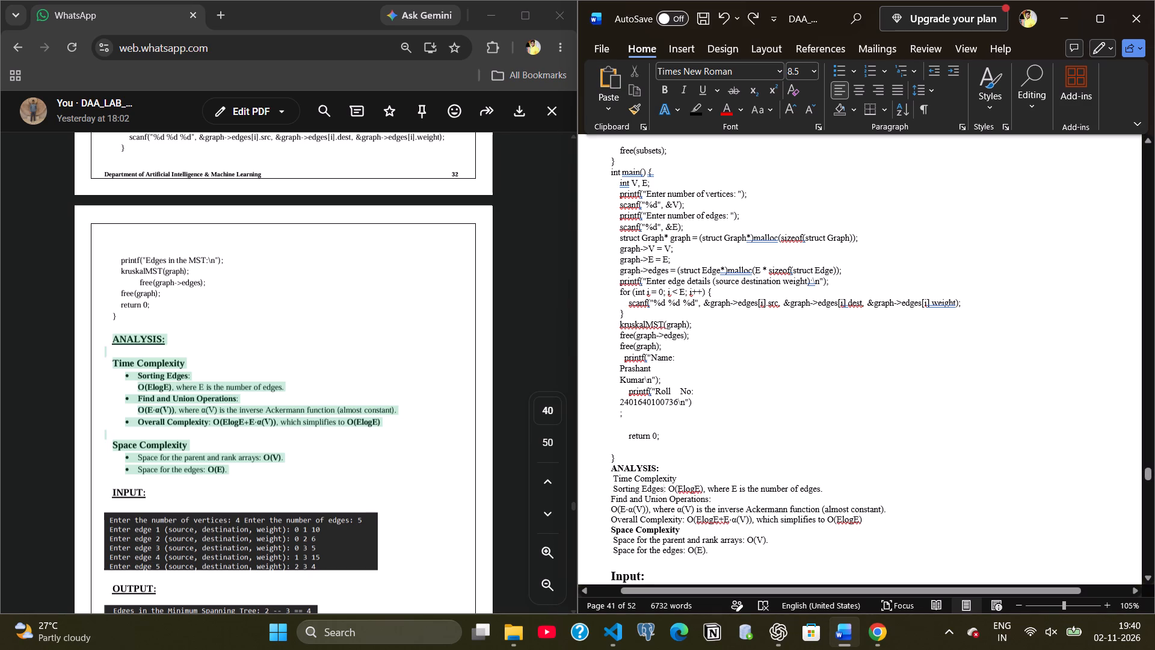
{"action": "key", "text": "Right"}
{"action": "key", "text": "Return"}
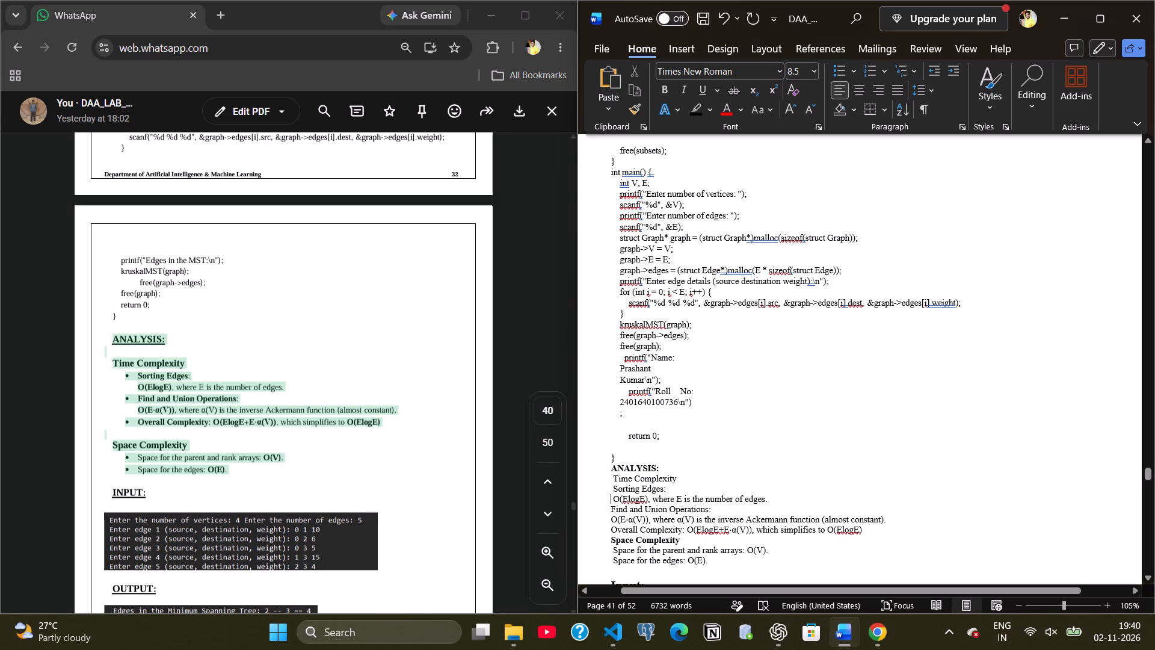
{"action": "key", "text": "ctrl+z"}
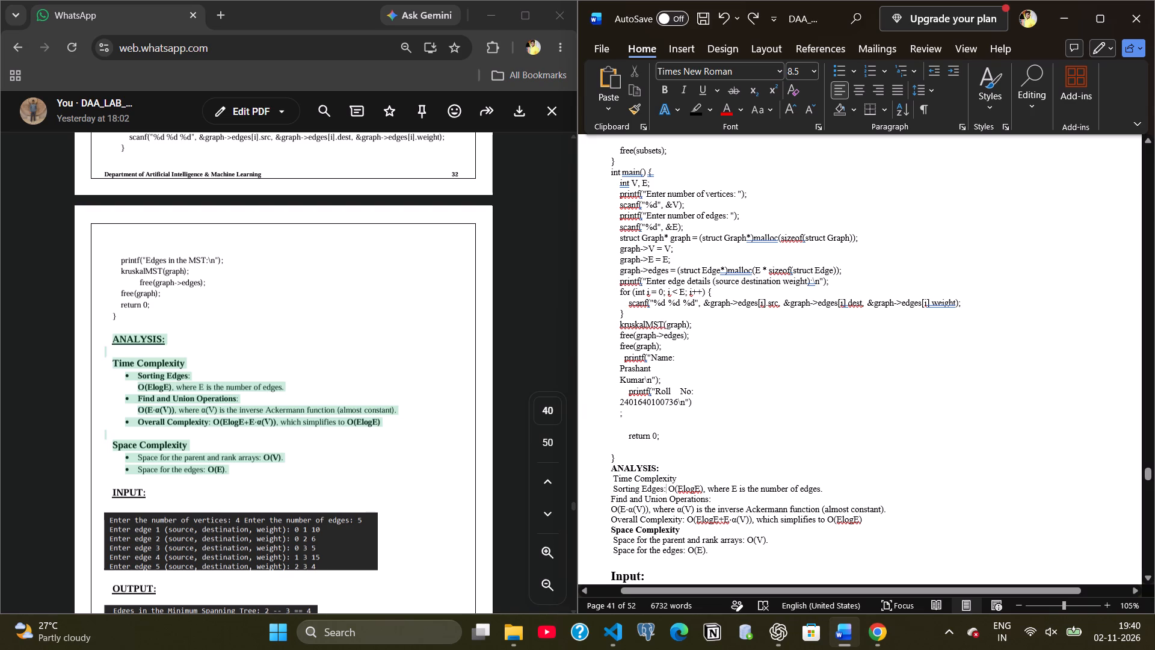
Apply dash bullets to the four time complexity lines, from "Sorting Edges" through "Overall Complexity".
{"action": "left_click_drag", "start_coordinate": [860, 519], "coordinate": [606, 490]}
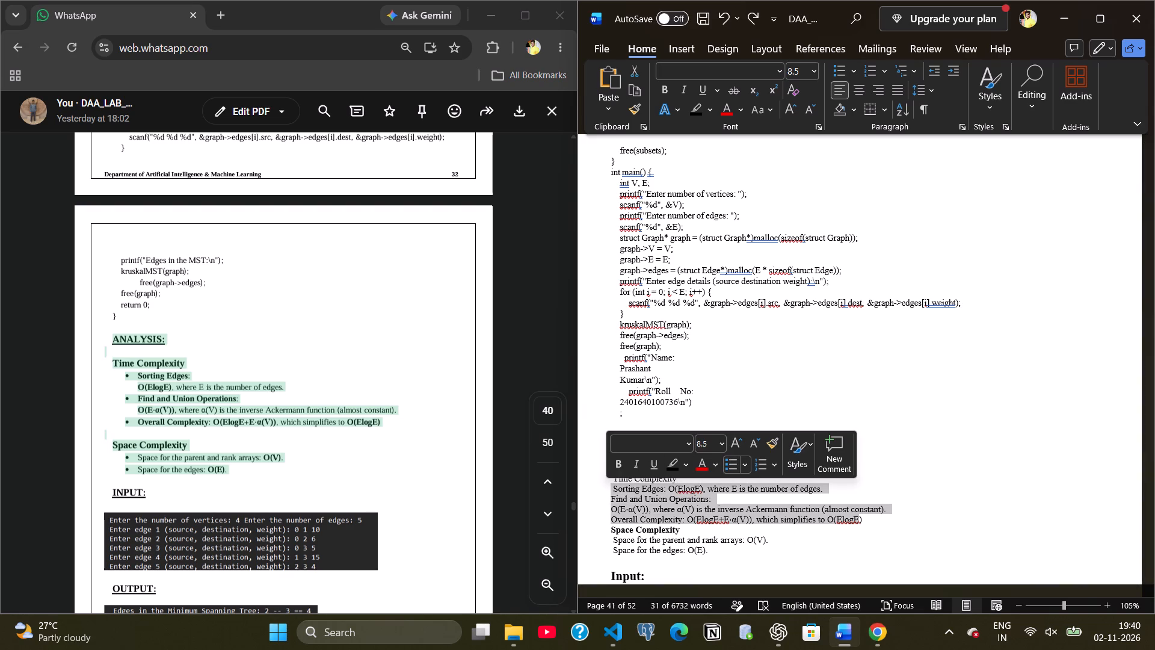
{"action": "left_click", "coordinate": [730, 467]}
{"action": "left_click", "coordinate": [854, 457]}
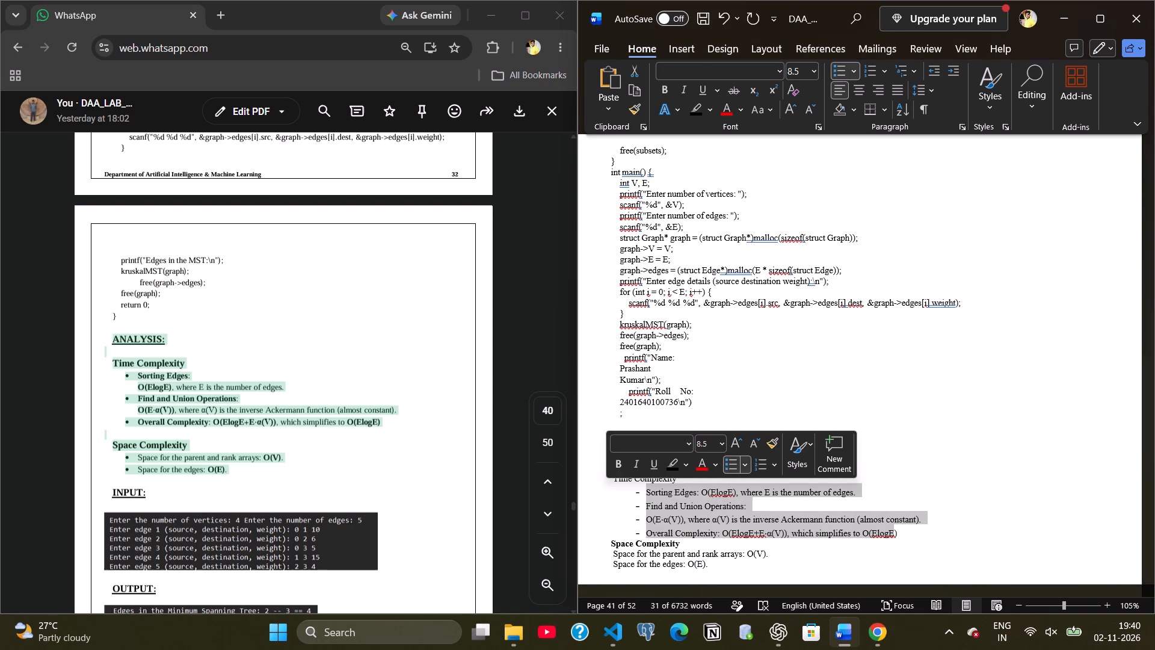
{"action": "left_click", "coordinate": [883, 453]}
Apply dash bullets to the lines under "Space Complexity", from "Space for the parent and rank arrays" onward.
{"action": "left_click_drag", "start_coordinate": [718, 570], "coordinate": [679, 562]}
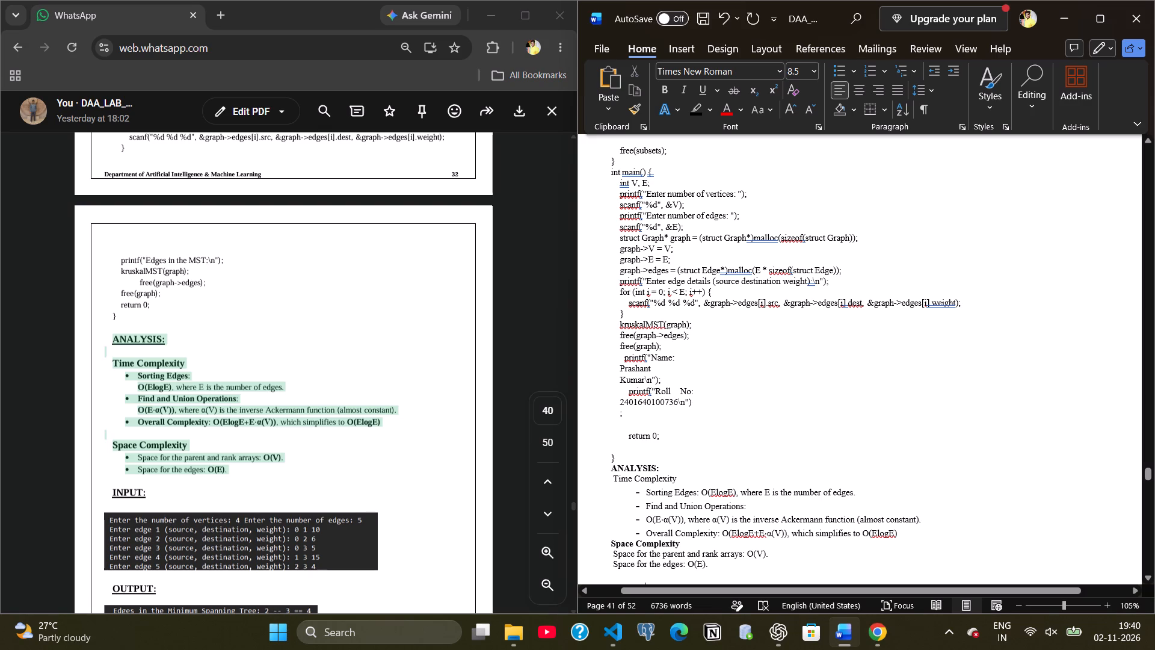
{"action": "left_click_drag", "start_coordinate": [679, 562], "coordinate": [597, 556]}
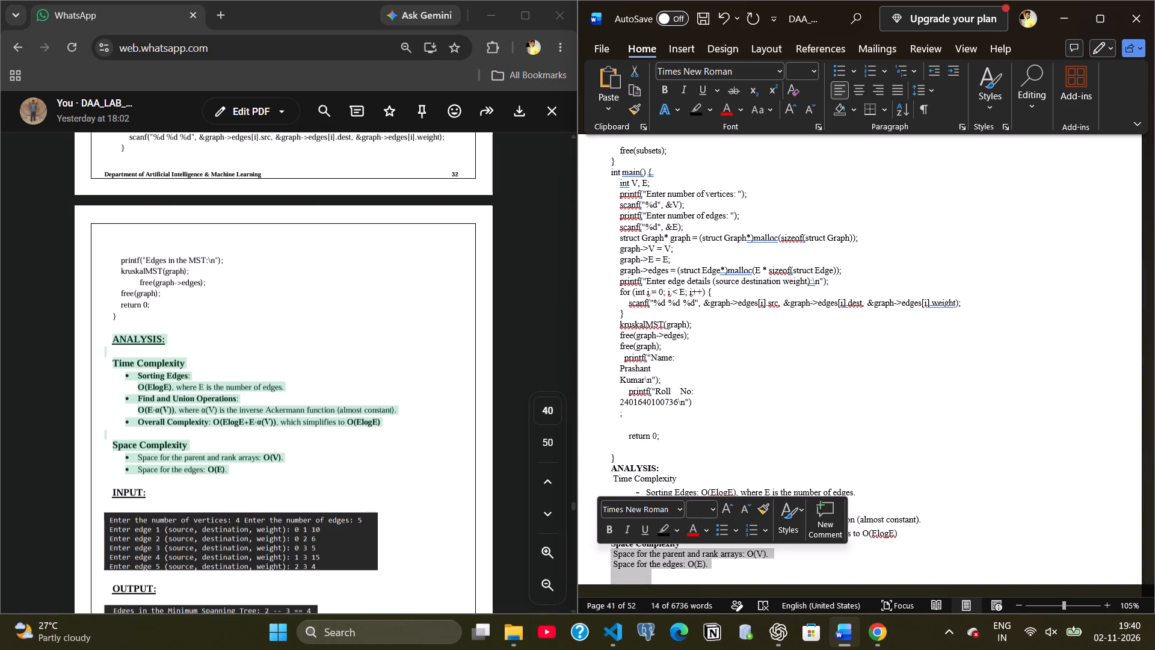
{"action": "left_click", "coordinate": [721, 527]}
{"action": "left_click", "coordinate": [915, 518]}
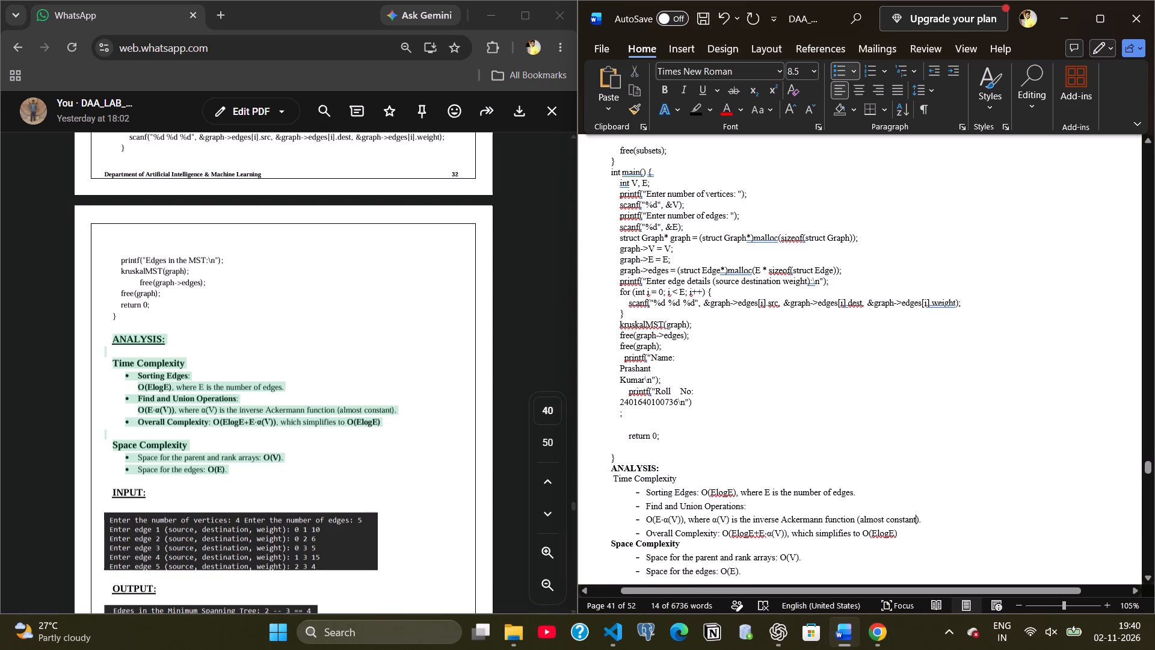
Bold the "Time Complexity" heading in the Kruskal analysis.
{"action": "left_click_drag", "start_coordinate": [686, 479], "coordinate": [597, 482]}
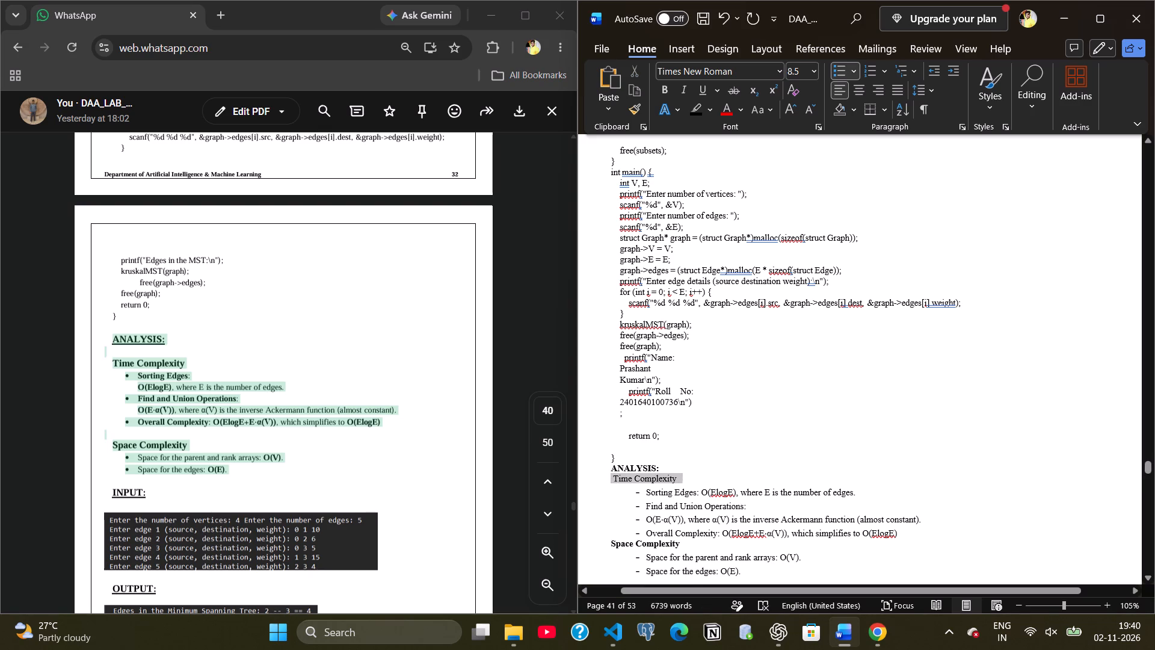
{"action": "left_click_drag", "start_coordinate": [597, 482], "coordinate": [596, 483]}
{"action": "left_click", "coordinate": [607, 453]}
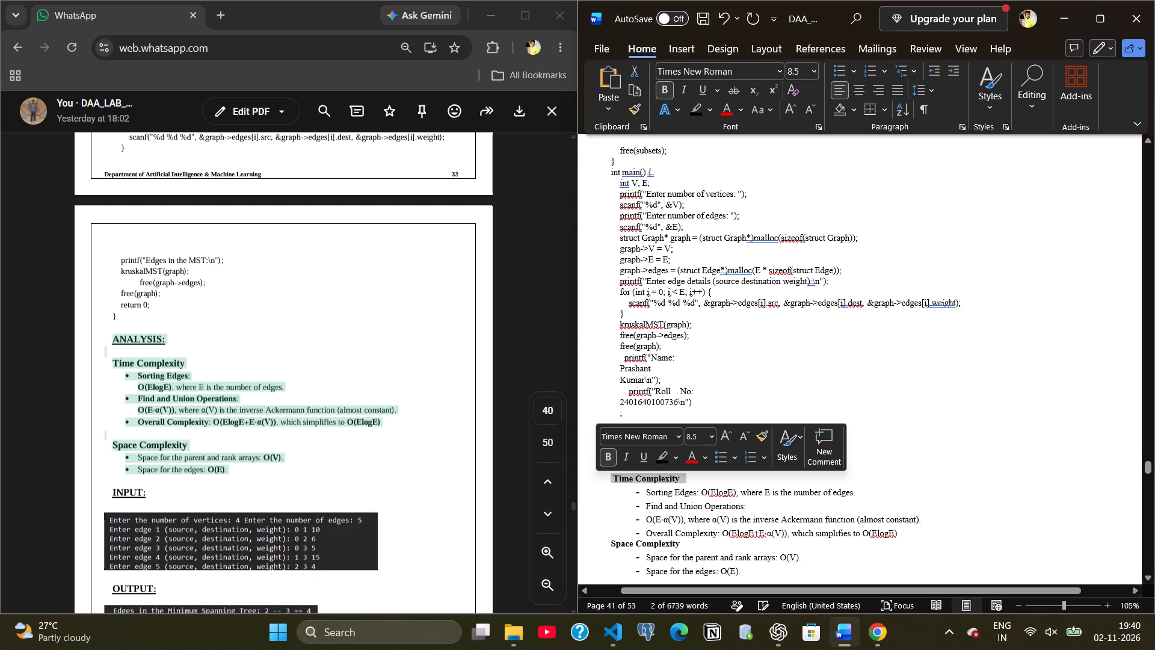
{"action": "left_click", "coordinate": [908, 308]}
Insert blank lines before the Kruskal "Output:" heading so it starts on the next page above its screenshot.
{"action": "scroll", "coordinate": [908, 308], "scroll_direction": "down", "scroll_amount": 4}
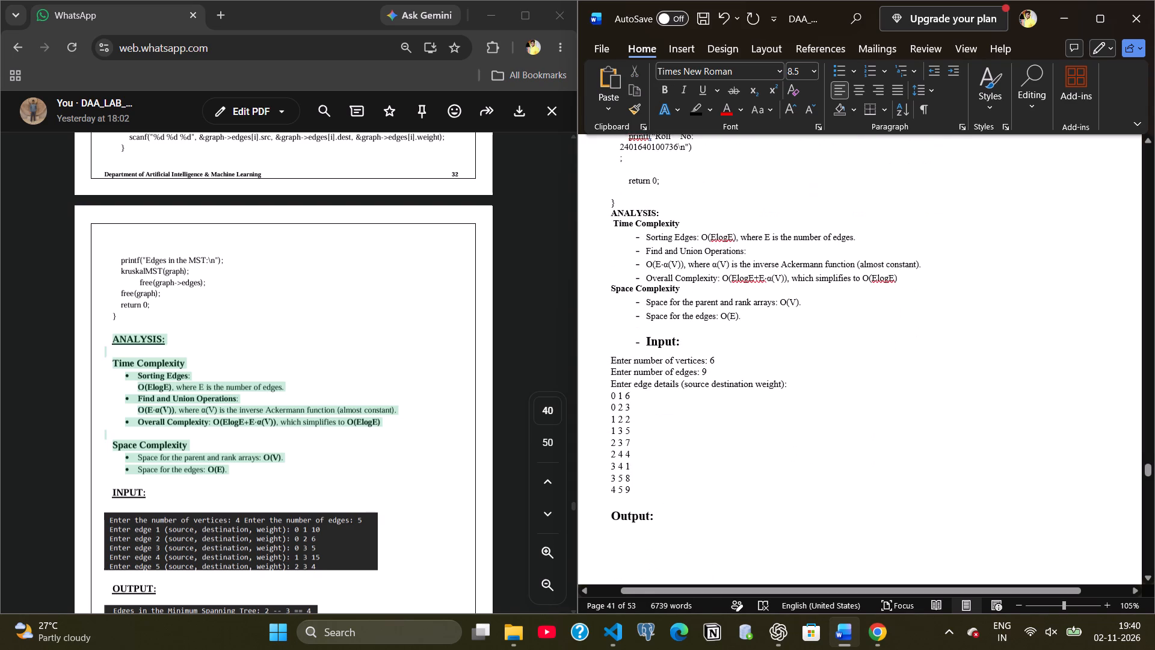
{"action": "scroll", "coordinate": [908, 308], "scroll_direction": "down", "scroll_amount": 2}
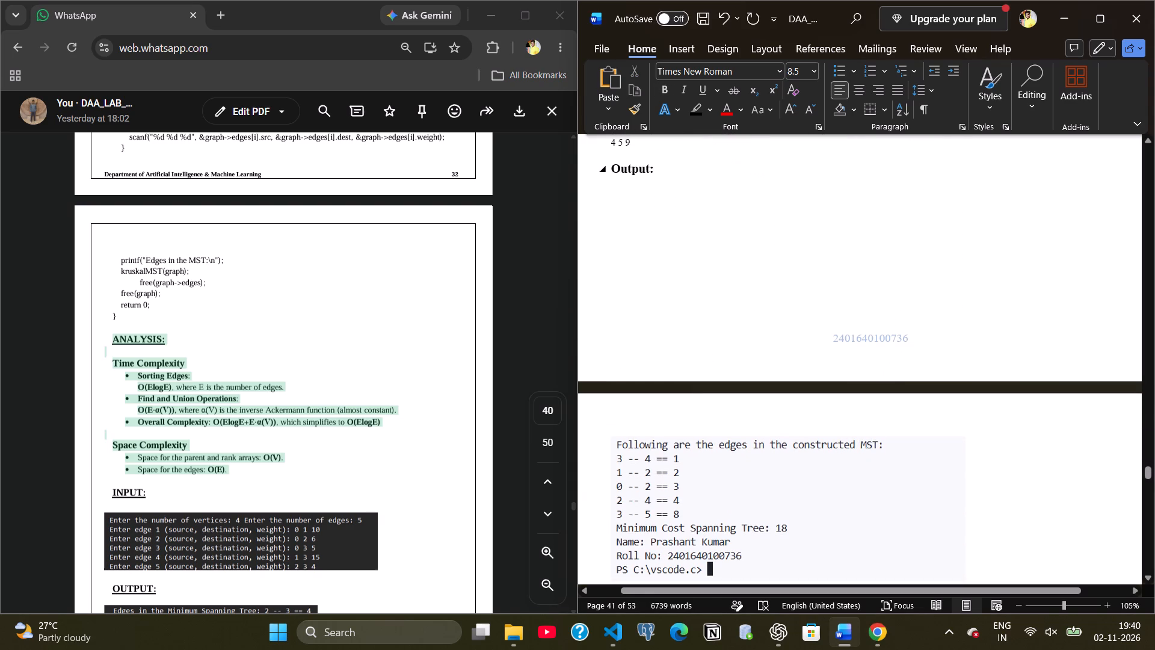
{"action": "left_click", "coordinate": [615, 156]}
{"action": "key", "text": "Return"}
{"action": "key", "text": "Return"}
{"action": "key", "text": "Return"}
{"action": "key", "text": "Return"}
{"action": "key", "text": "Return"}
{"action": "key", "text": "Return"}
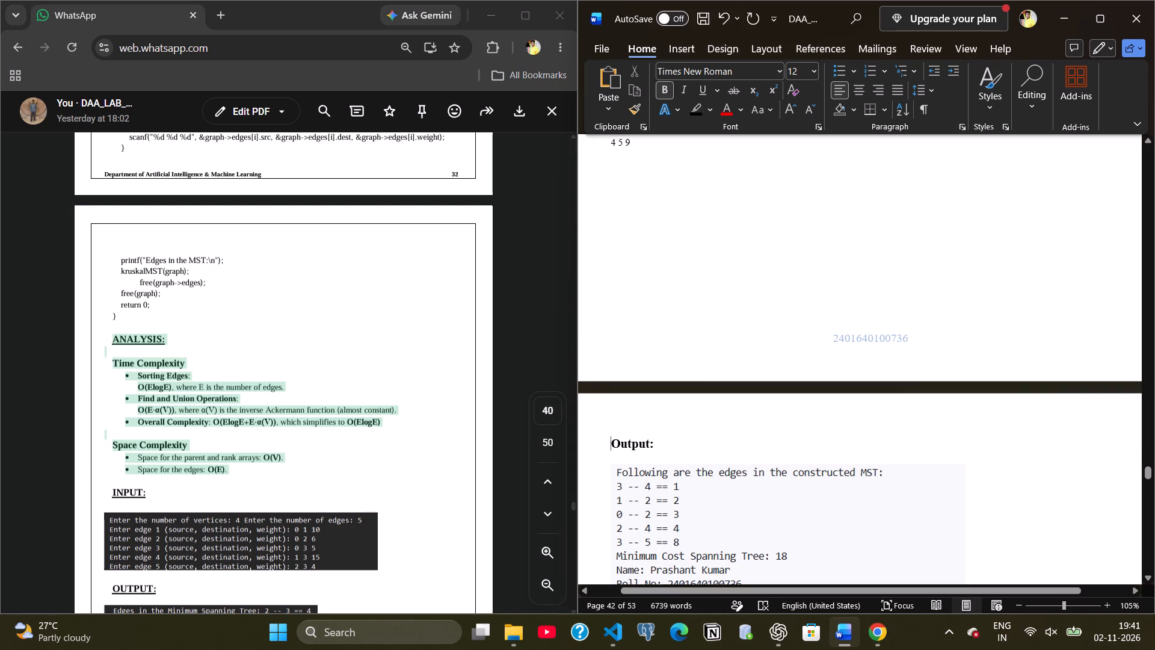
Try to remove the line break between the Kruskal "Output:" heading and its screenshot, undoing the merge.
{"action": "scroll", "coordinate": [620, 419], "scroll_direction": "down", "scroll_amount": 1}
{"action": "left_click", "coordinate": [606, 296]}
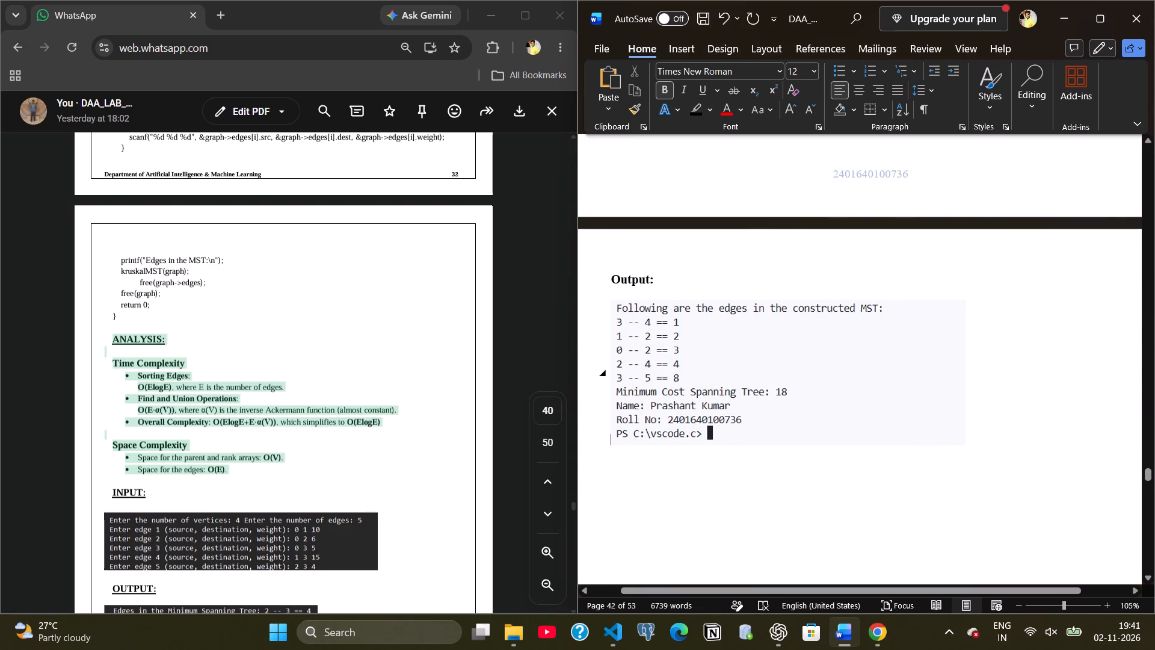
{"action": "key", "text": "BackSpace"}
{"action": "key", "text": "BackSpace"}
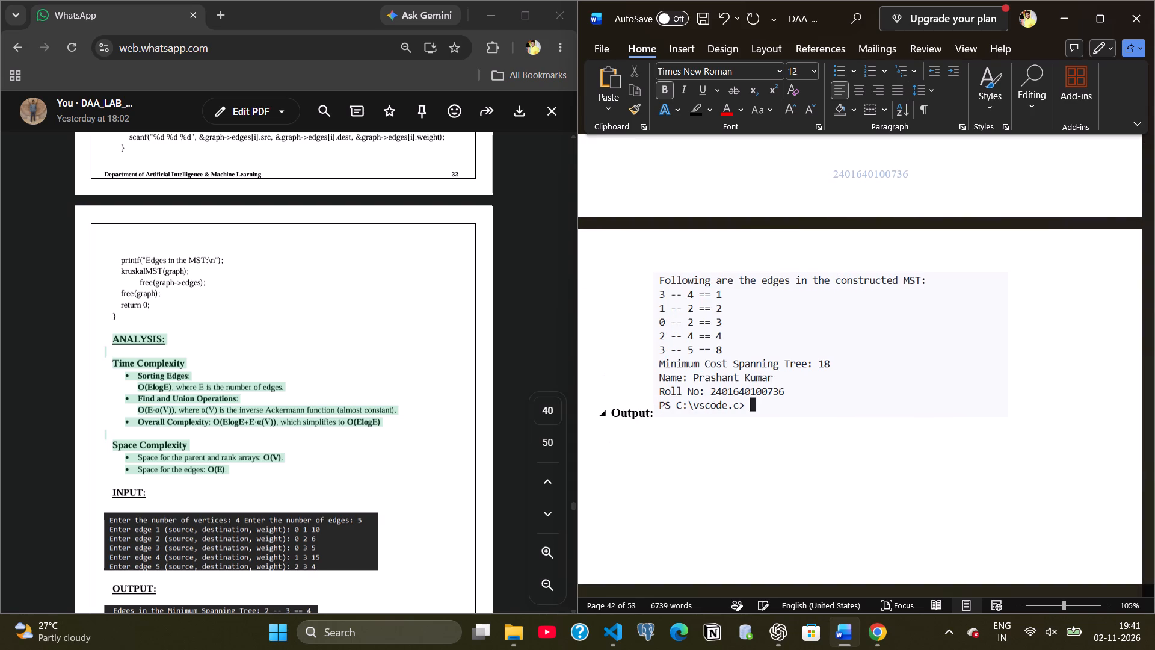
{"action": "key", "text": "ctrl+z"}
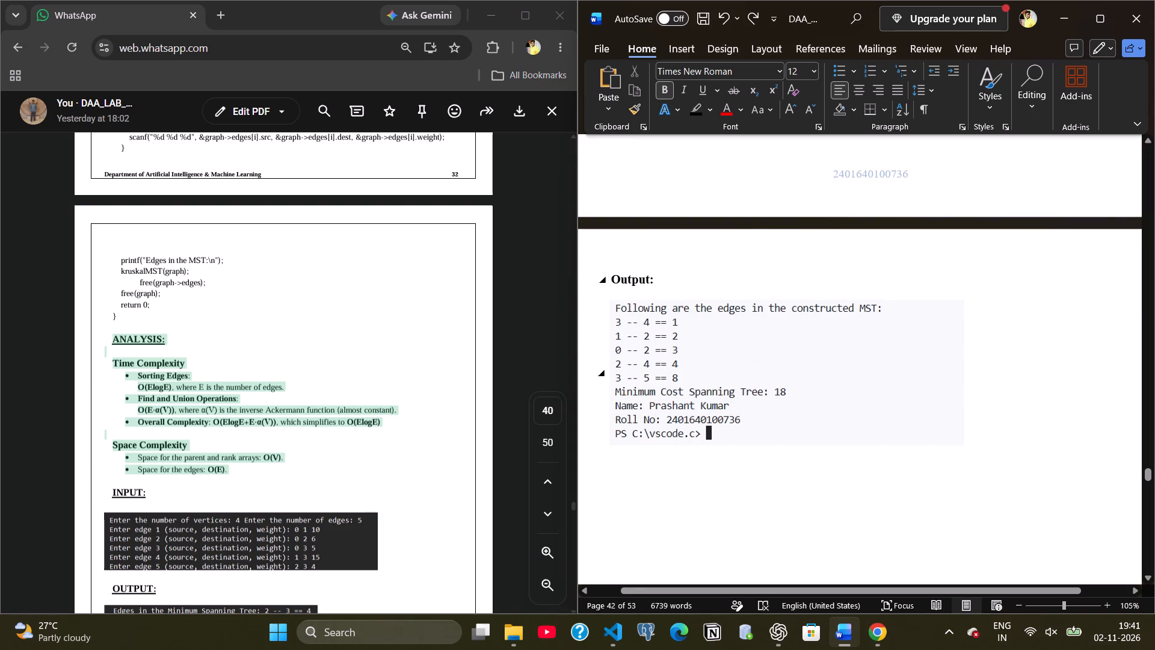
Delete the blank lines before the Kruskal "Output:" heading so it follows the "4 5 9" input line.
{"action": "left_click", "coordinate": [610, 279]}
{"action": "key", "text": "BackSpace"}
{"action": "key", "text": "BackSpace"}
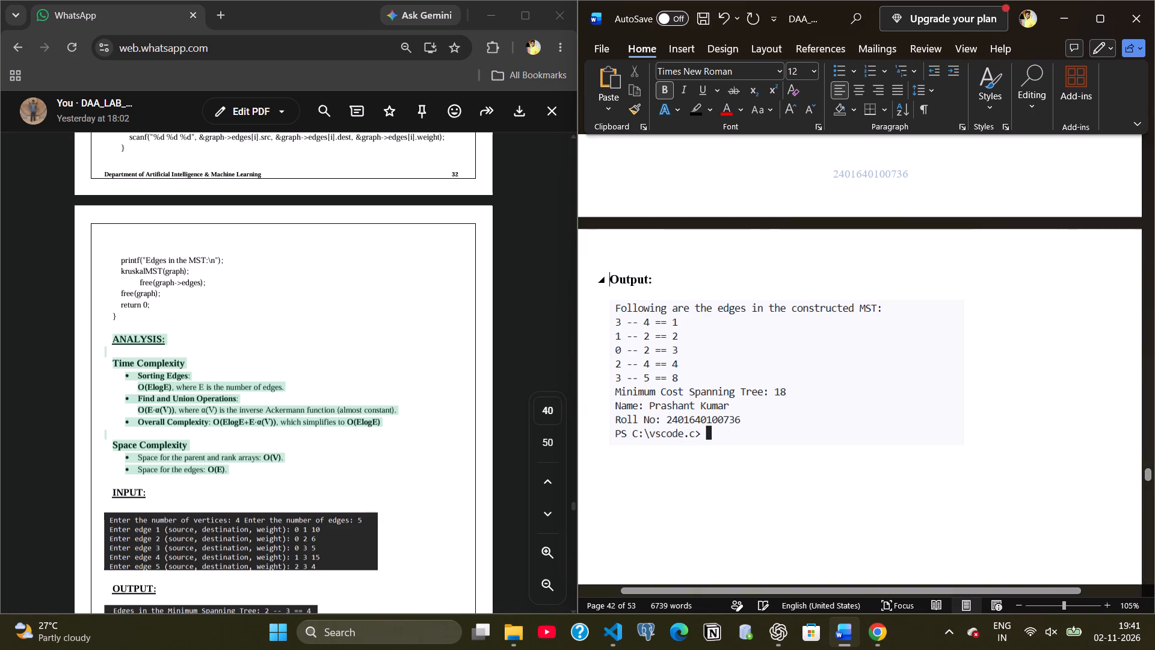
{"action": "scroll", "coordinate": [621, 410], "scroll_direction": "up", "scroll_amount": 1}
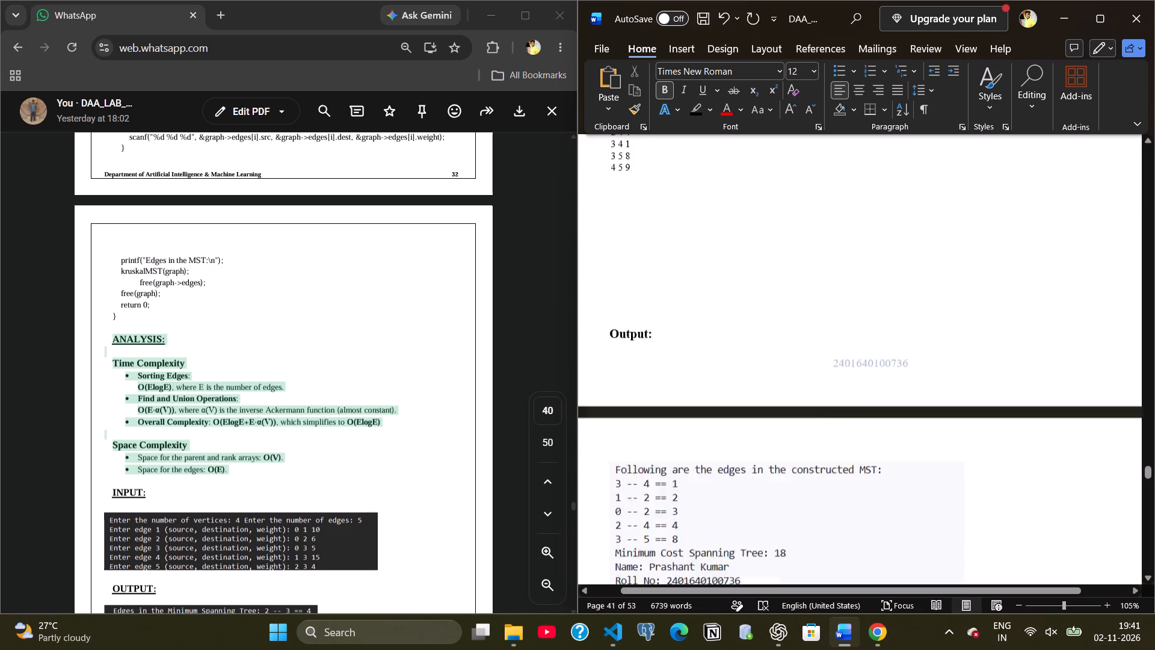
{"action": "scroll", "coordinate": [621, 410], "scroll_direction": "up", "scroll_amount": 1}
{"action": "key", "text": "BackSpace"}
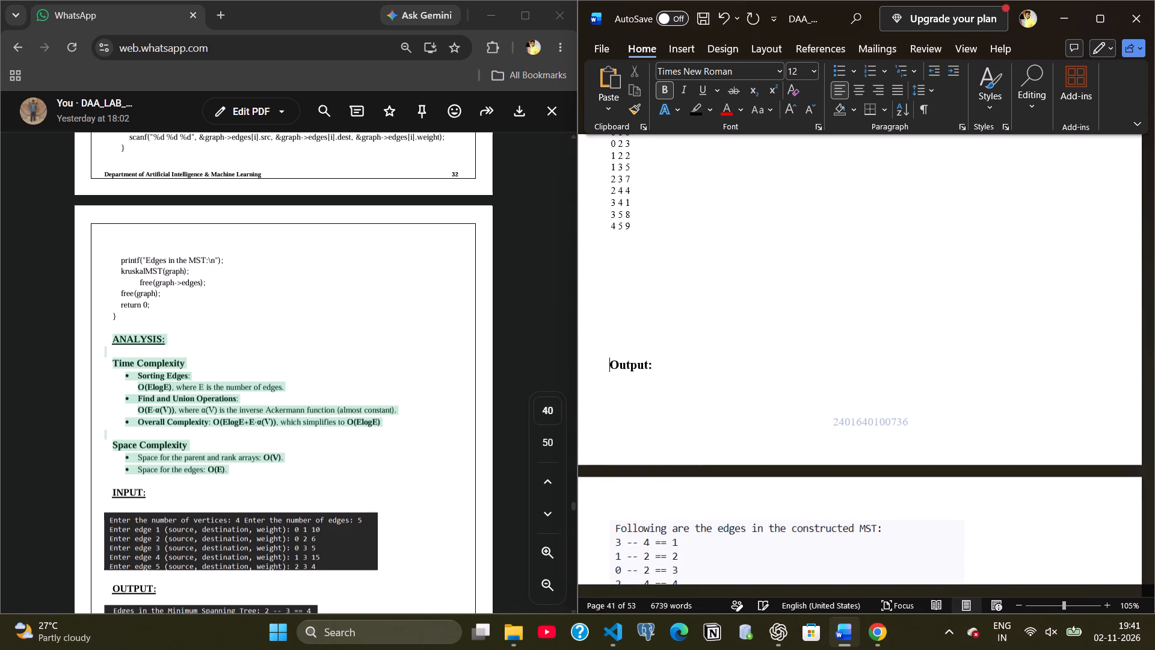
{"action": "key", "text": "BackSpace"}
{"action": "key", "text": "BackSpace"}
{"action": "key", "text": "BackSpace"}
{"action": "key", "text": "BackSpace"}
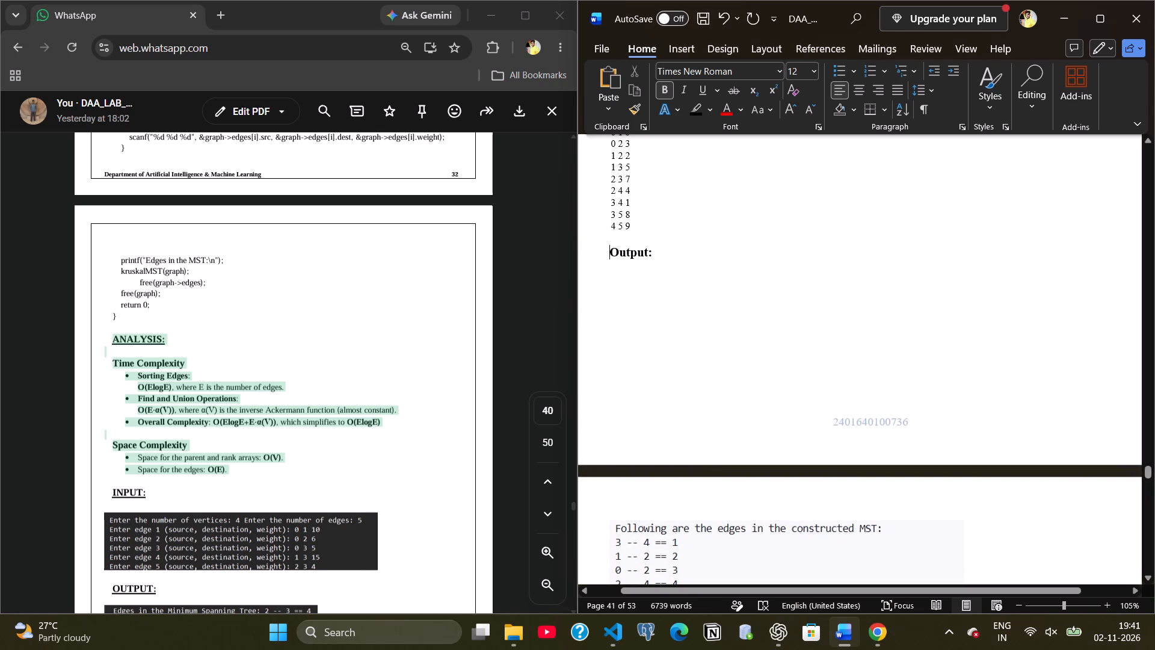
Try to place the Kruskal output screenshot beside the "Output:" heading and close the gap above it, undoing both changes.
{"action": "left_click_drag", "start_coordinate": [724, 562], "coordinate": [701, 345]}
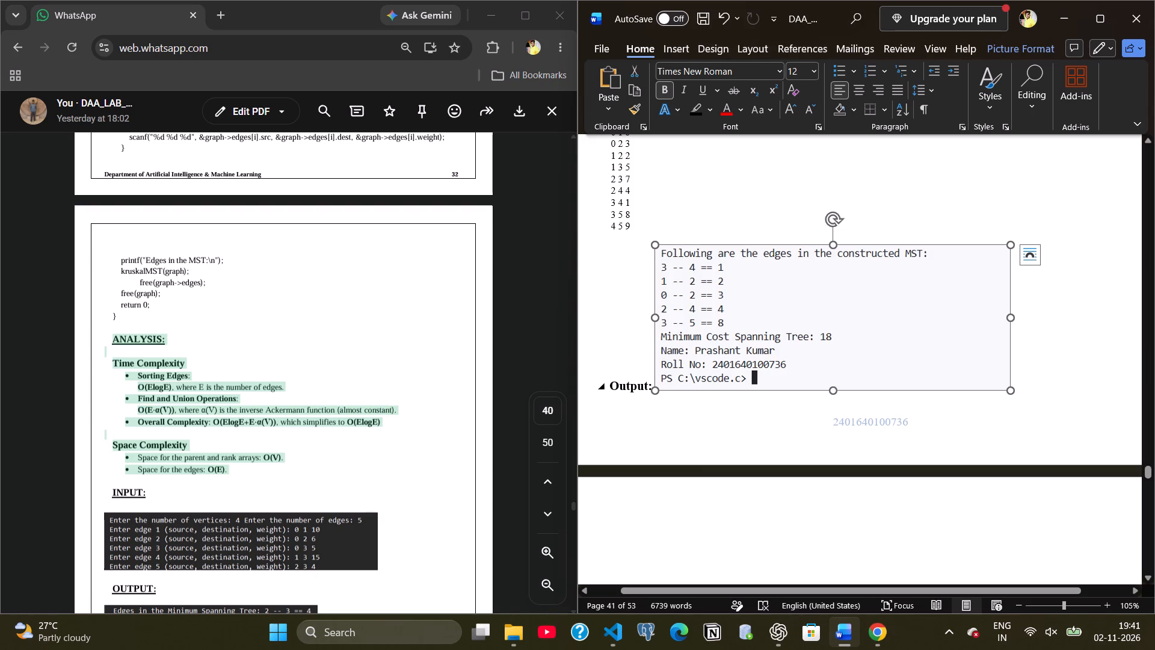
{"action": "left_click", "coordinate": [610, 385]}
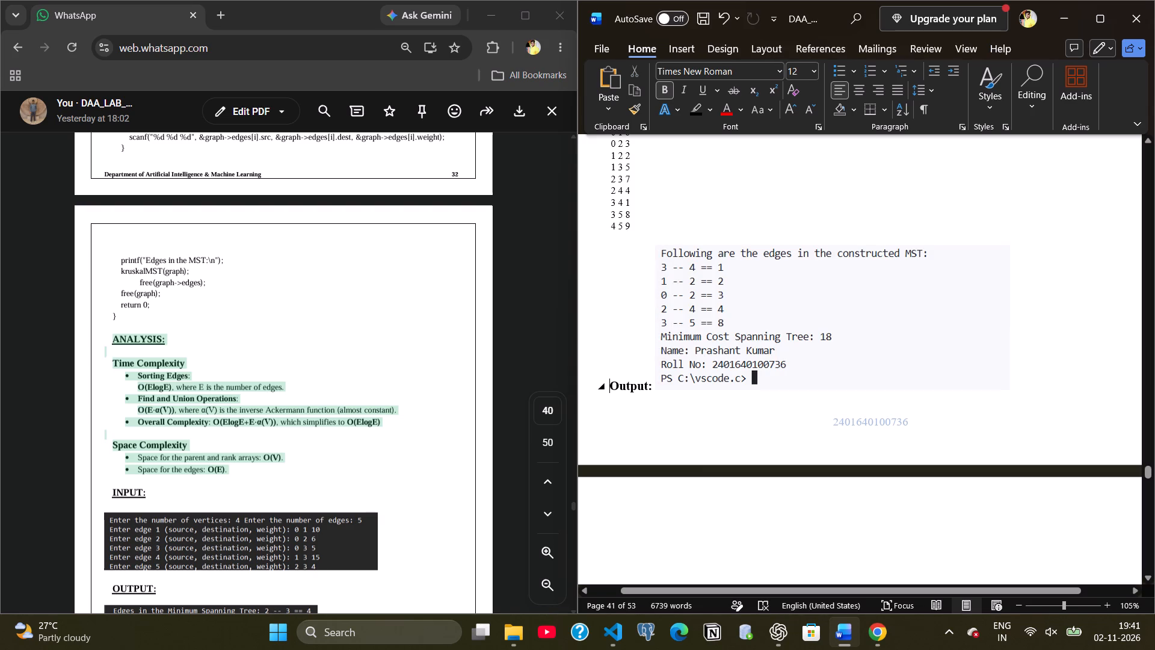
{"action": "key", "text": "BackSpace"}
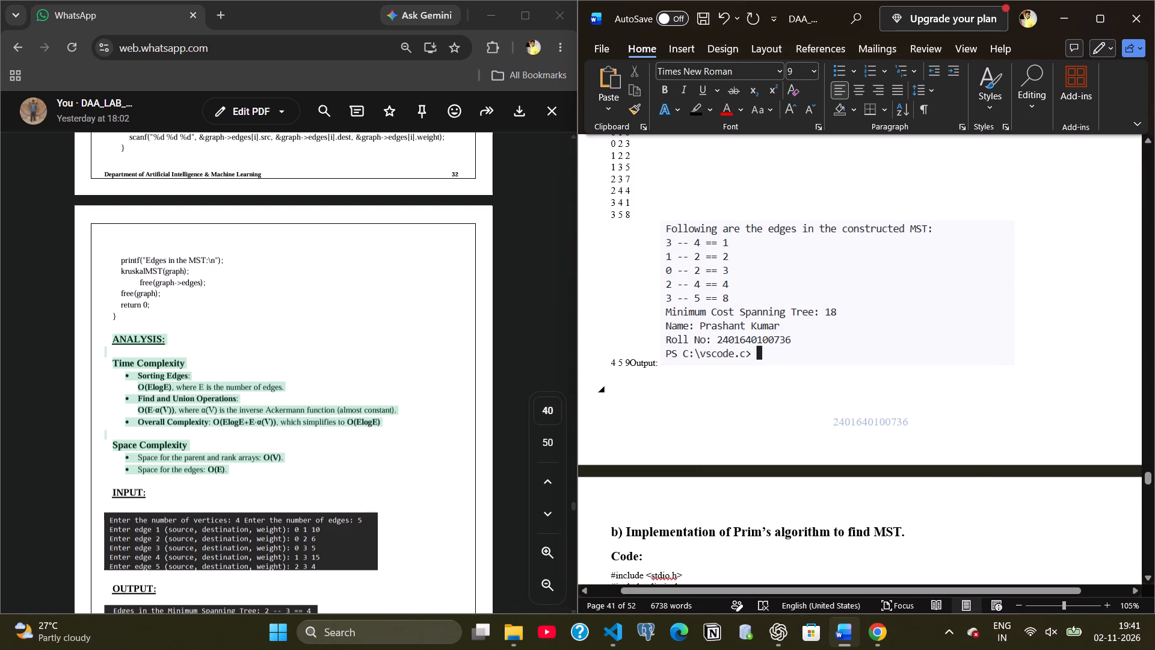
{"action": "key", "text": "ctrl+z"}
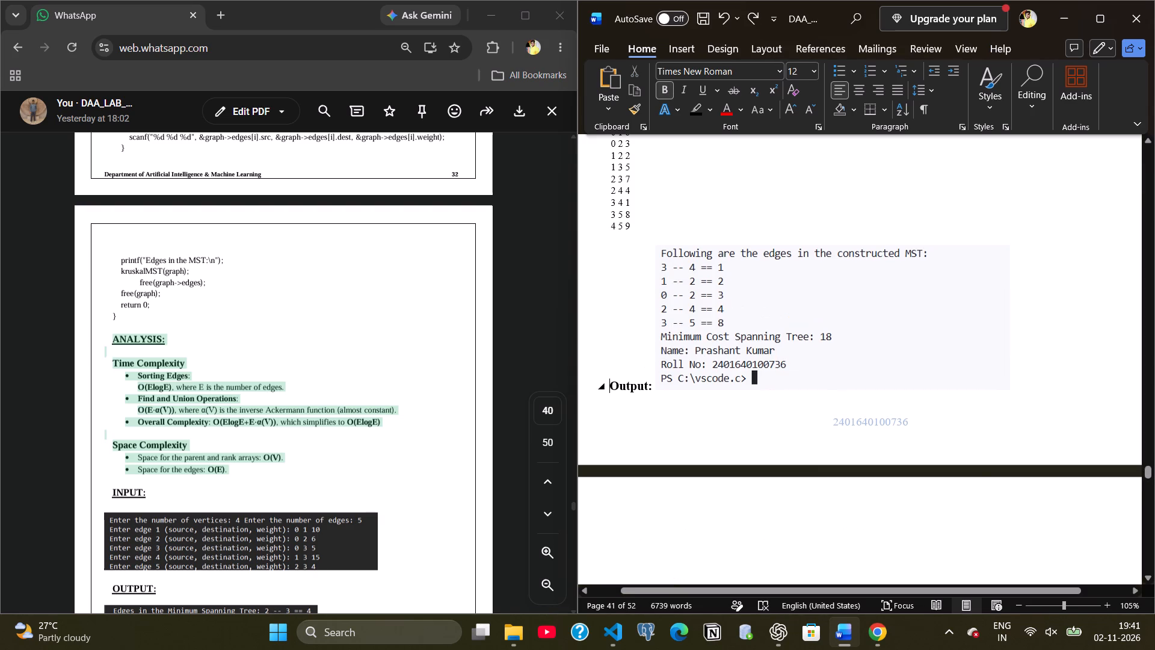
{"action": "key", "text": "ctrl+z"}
Add a line under the Kruskal "Output:" heading and shrink the output screenshot to fit there on the same page.
{"action": "scroll", "coordinate": [691, 320], "scroll_direction": "up", "scroll_amount": 2}
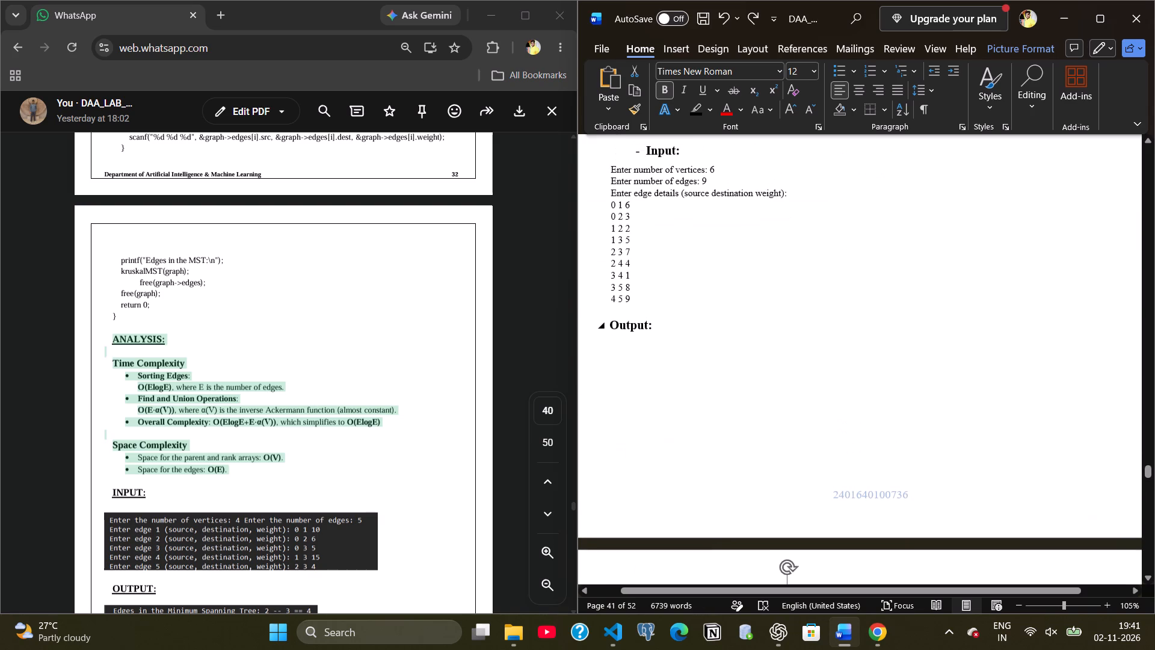
{"action": "left_click", "coordinate": [658, 324]}
{"action": "key", "text": "Return"}
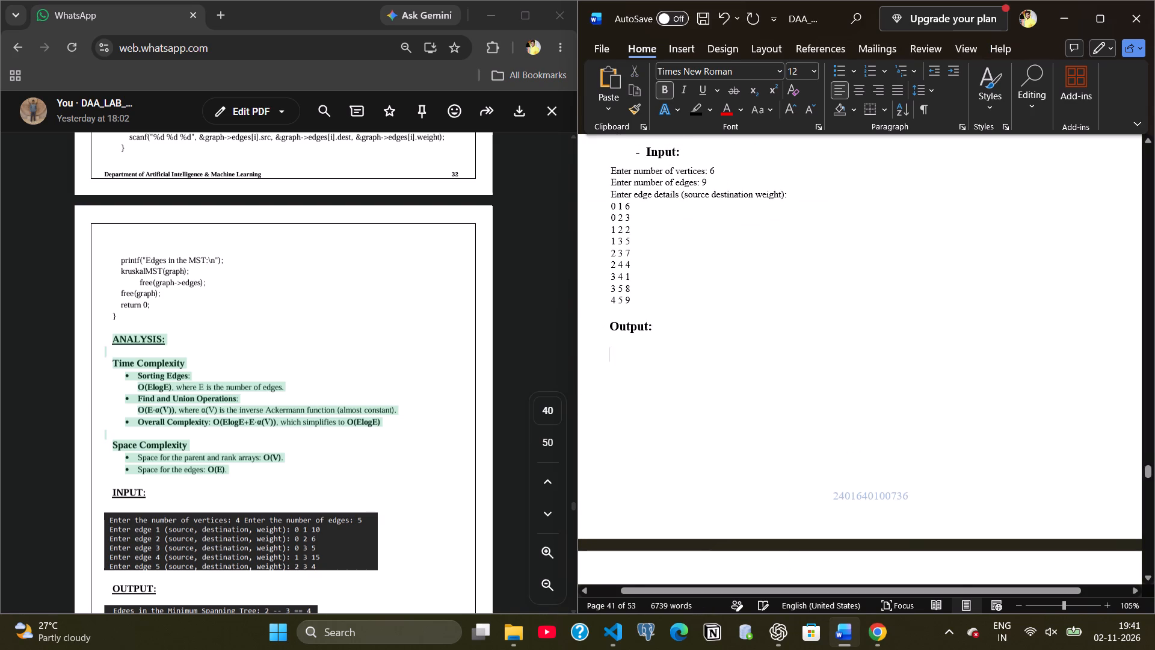
{"action": "scroll", "coordinate": [707, 413], "scroll_direction": "down", "scroll_amount": 1}
{"action": "left_click_drag", "start_coordinate": [722, 505], "coordinate": [728, 303]}
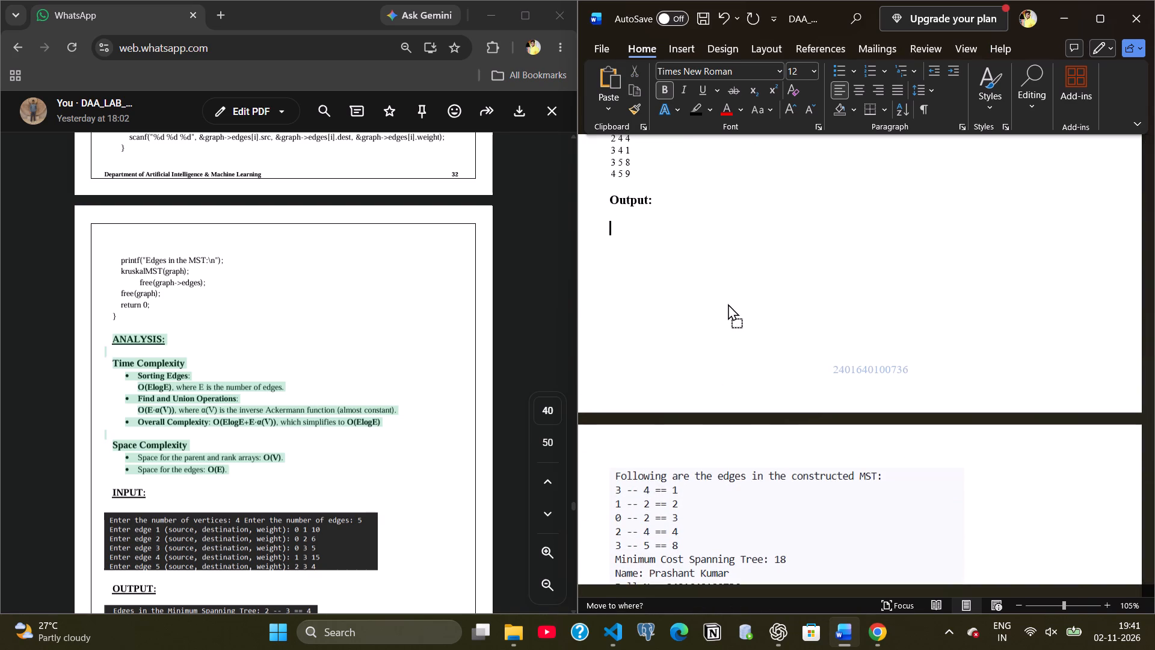
{"action": "left_click_drag", "start_coordinate": [728, 303], "coordinate": [734, 282]}
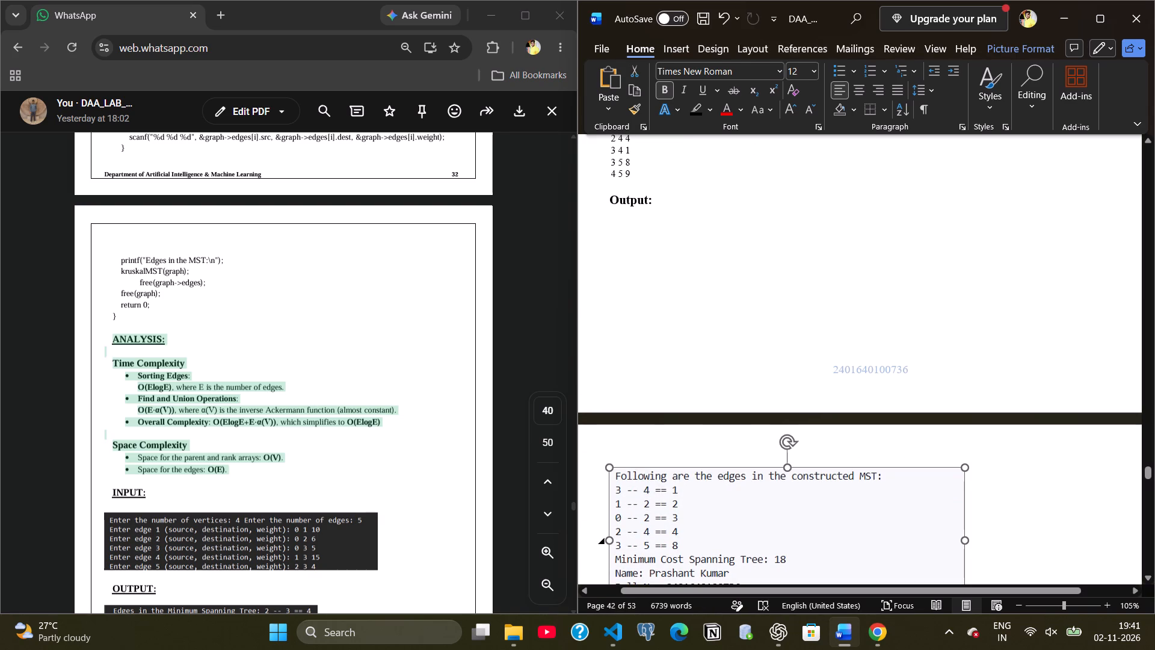
{"action": "left_click_drag", "start_coordinate": [607, 466], "coordinate": [673, 497]}
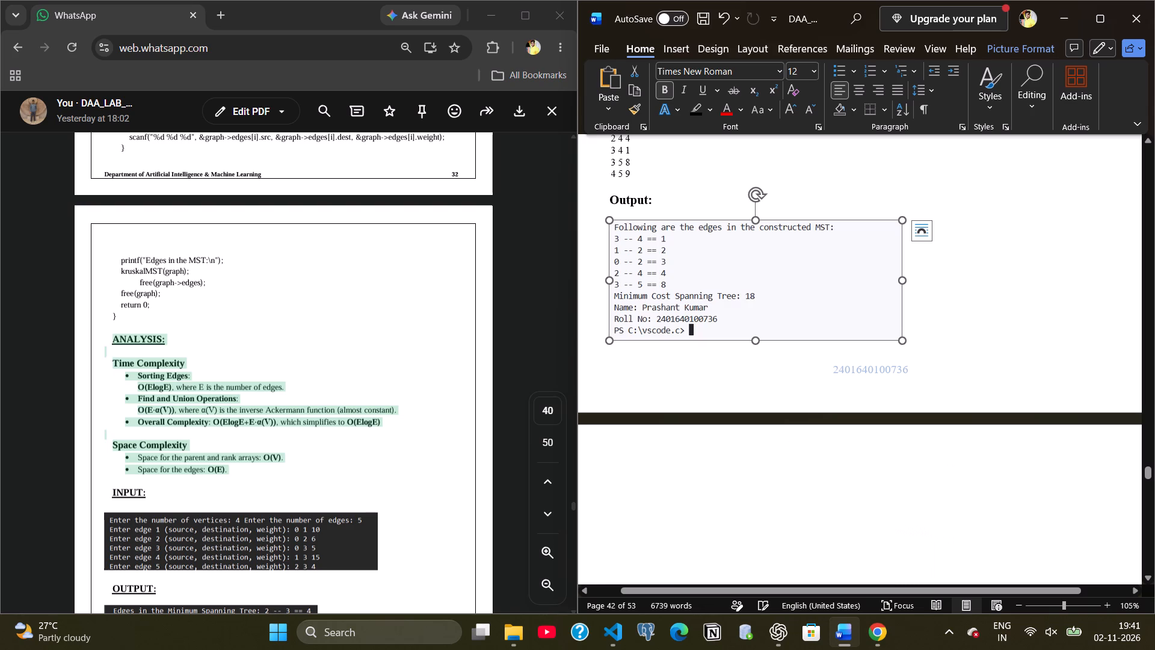
Maximize the document window and delete the blank page between the Kruskal output and the Prim's algorithm section.
{"action": "scroll", "coordinate": [772, 419], "scroll_direction": "down", "scroll_amount": 2}
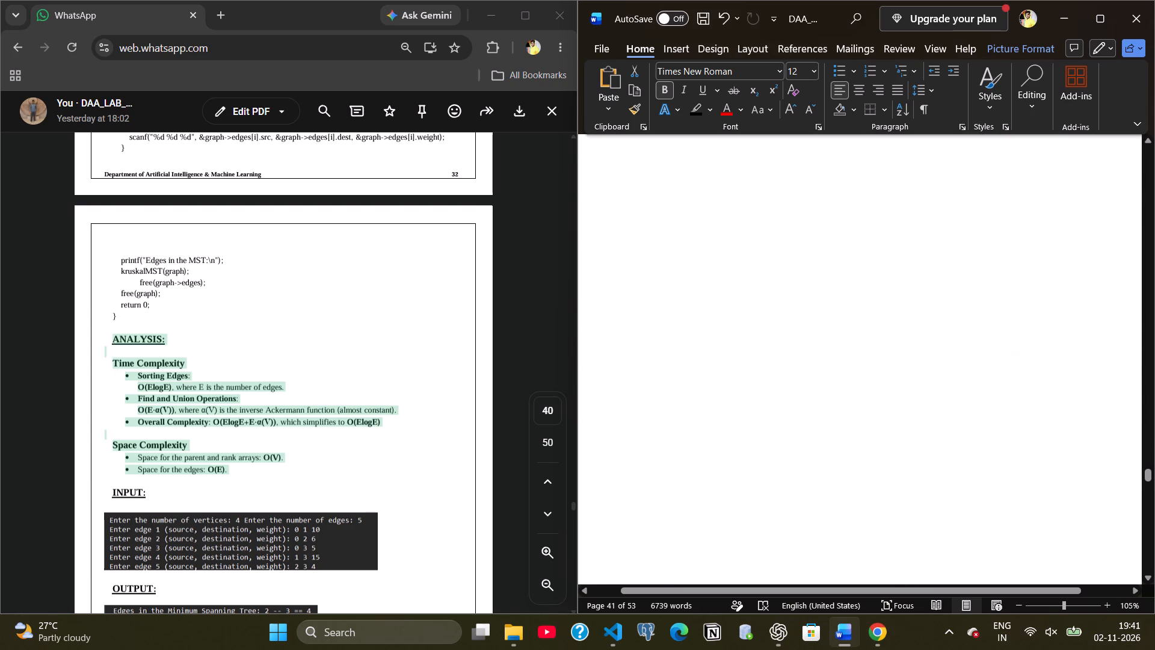
{"action": "scroll", "coordinate": [772, 419], "scroll_direction": "down", "scroll_amount": 1}
{"action": "left_click", "coordinate": [772, 419]}
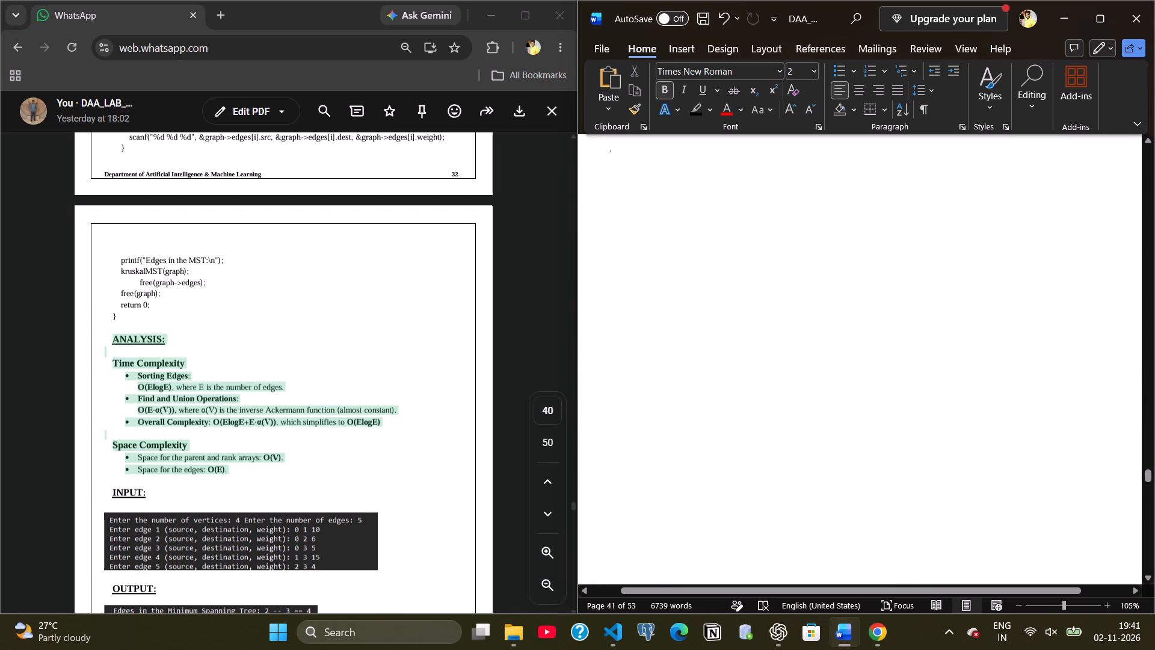
{"action": "left_click", "coordinate": [1094, 22]}
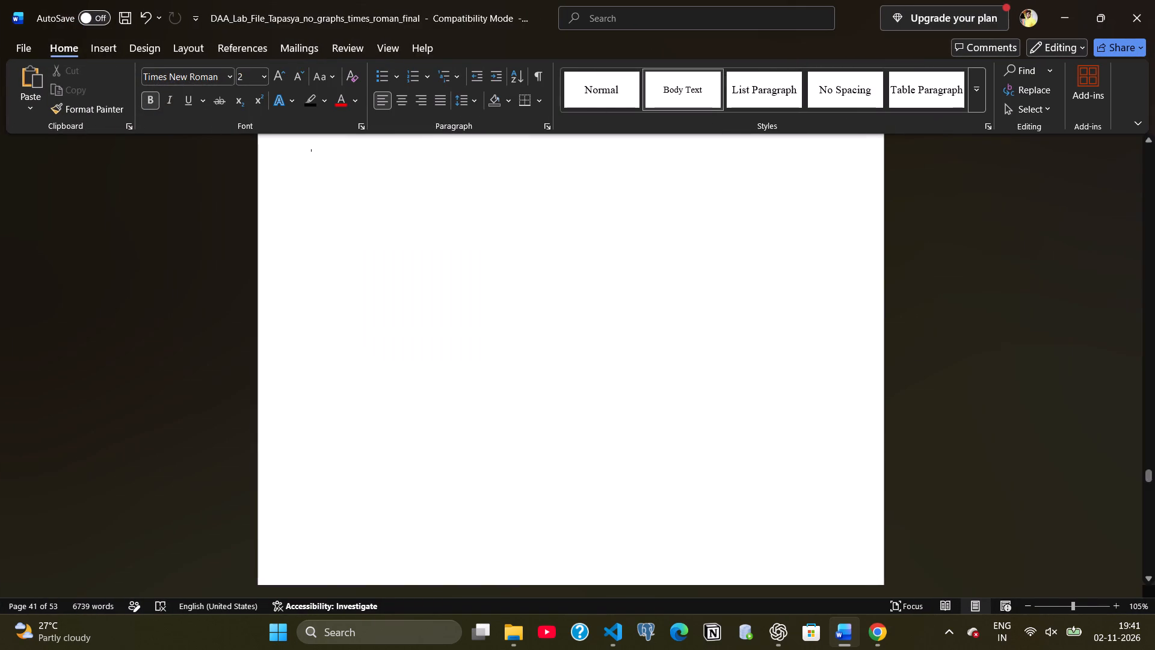
{"action": "scroll", "coordinate": [775, 276], "scroll_direction": "down", "scroll_amount": 11, "text": "ctrl"}
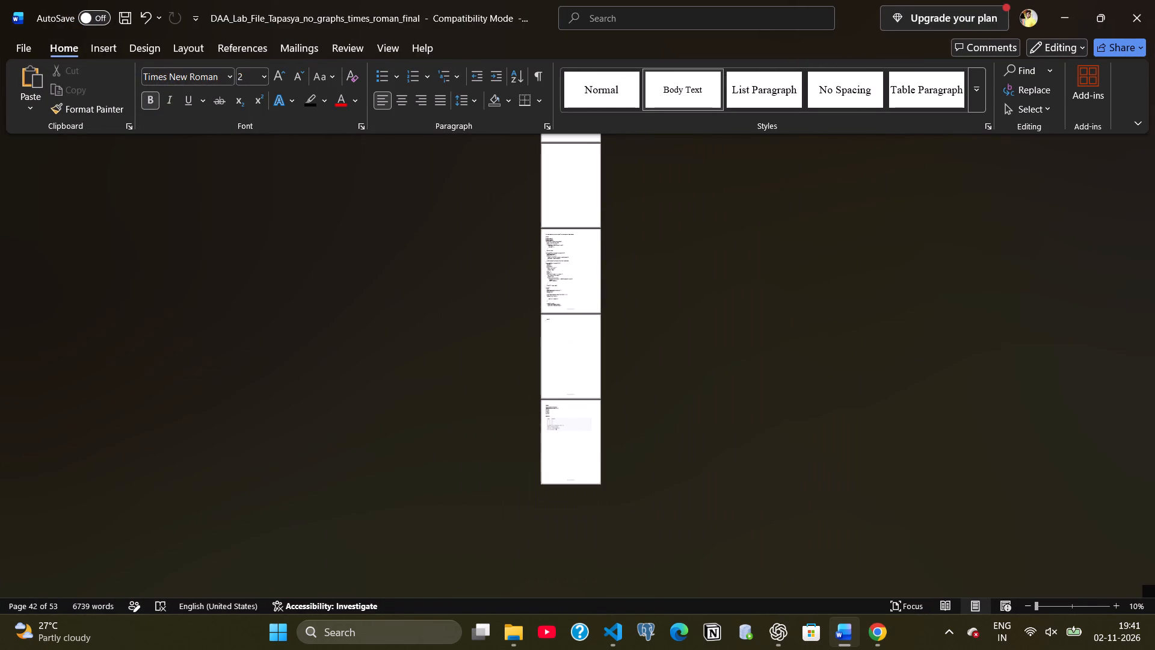
{"action": "scroll", "coordinate": [632, 291], "scroll_direction": "up", "scroll_amount": 2, "text": "ctrl"}
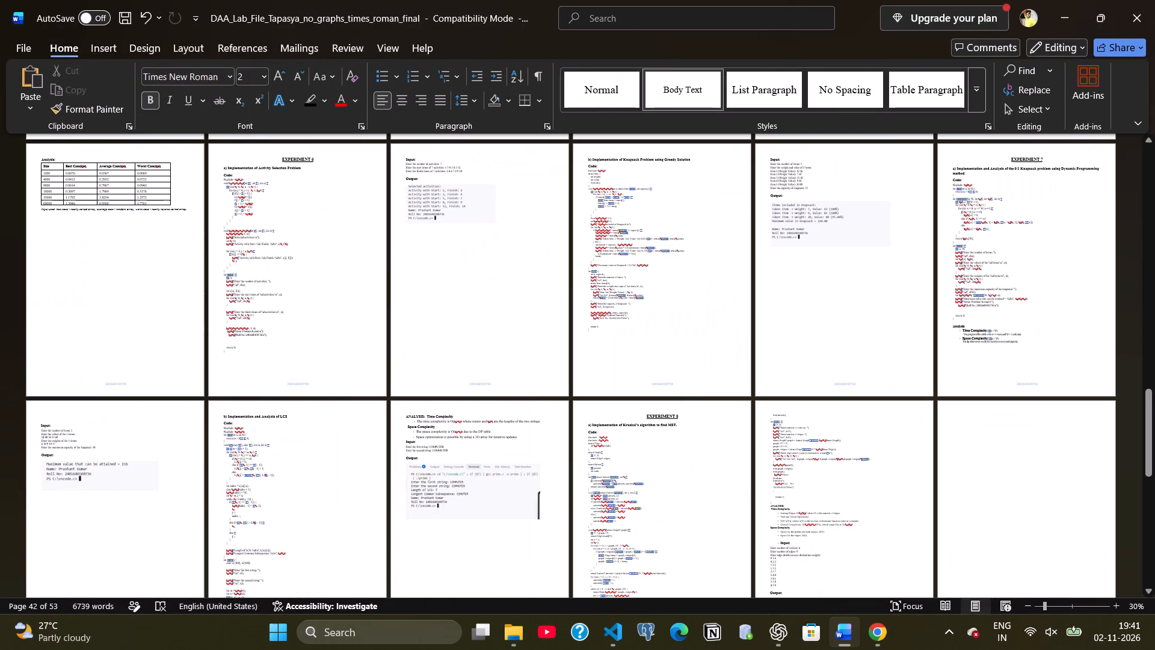
{"action": "scroll", "coordinate": [632, 291], "scroll_direction": "down", "scroll_amount": 1}
{"action": "left_click", "coordinate": [987, 395]}
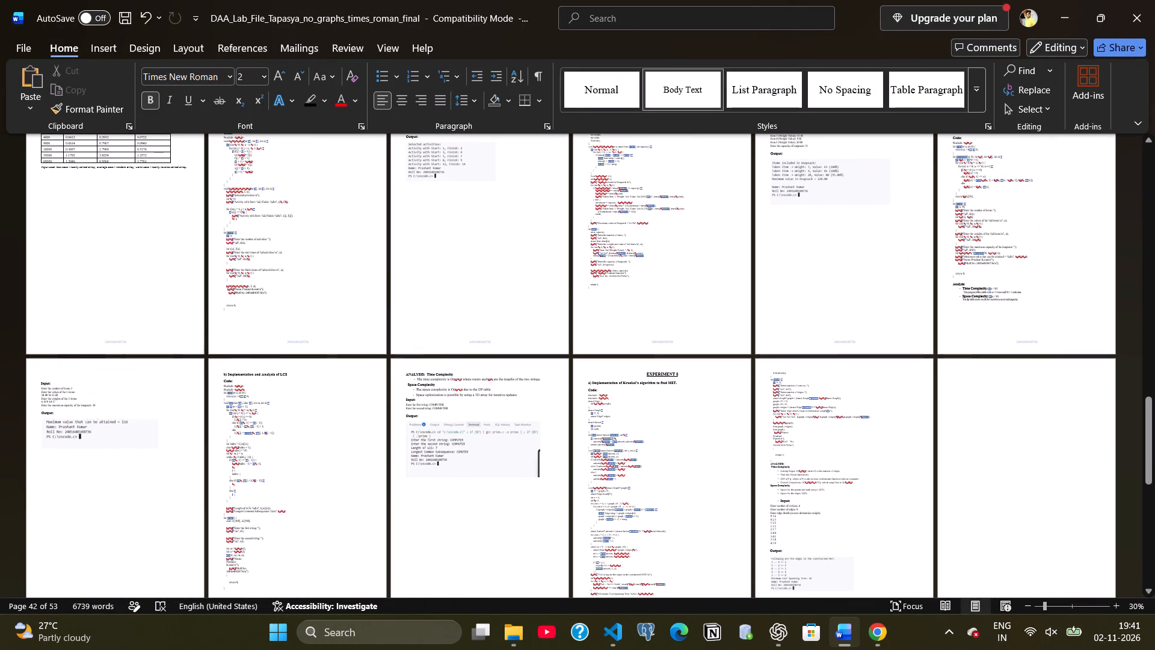
{"action": "left_click", "coordinate": [987, 395]}
{"action": "double_click", "coordinate": [987, 395]}
{"action": "key", "text": "BackSpace"}
{"action": "key", "text": "BackSpace"}
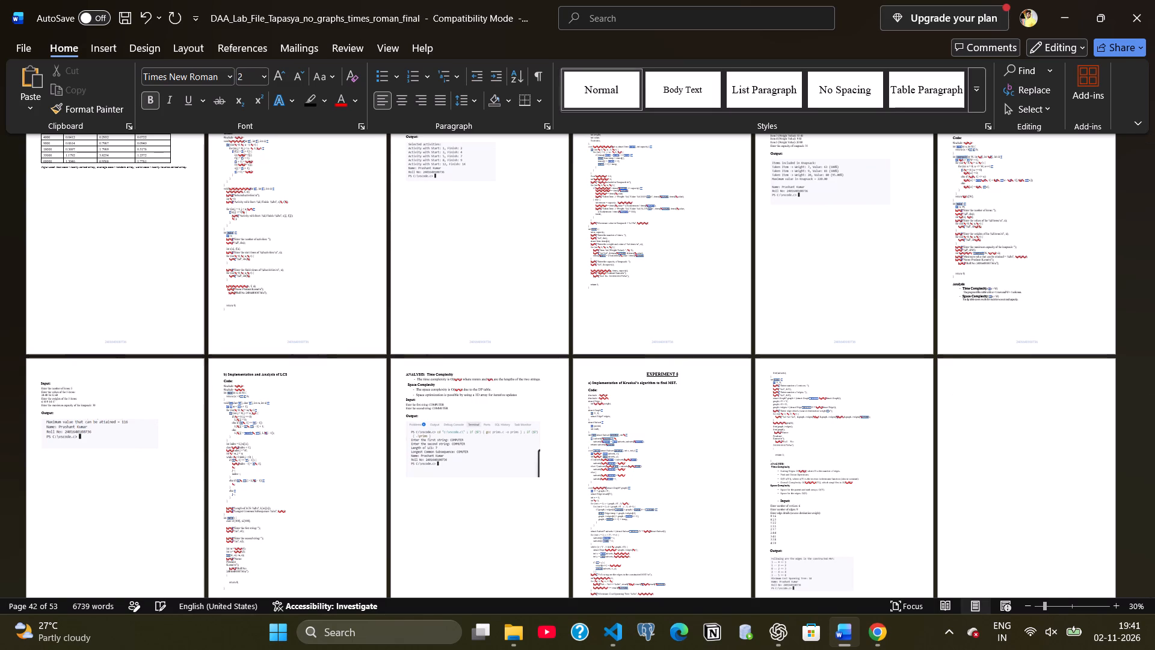
{"action": "key", "text": "BackSpace"}
{"action": "left_click", "coordinate": [979, 397]}
{"action": "key", "text": "BackSpace"}
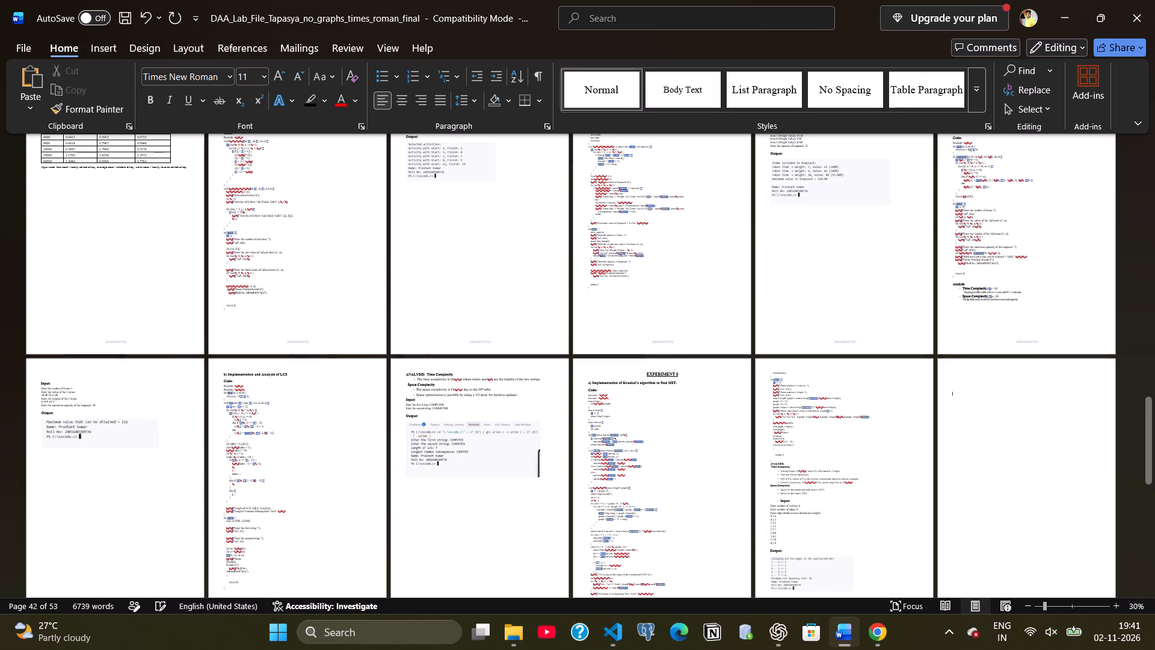
{"action": "key", "text": "BackSpace"}
{"action": "key", "text": "BackSpace"}
{"action": "key", "text": "BackSpace"}
{"action": "key", "text": "BackSpace"}
{"action": "key", "text": "BackSpace"}
{"action": "key", "text": "BackSpace"}
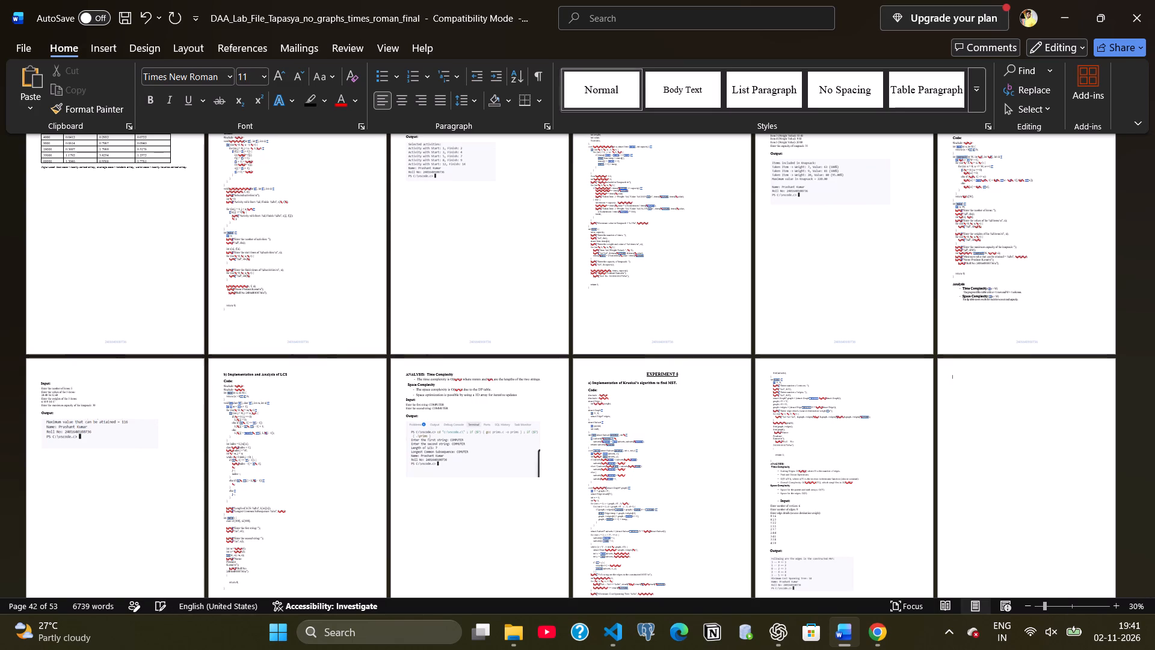
{"action": "key", "text": "BackSpace"}
{"action": "key", "text": "BackSpace"}
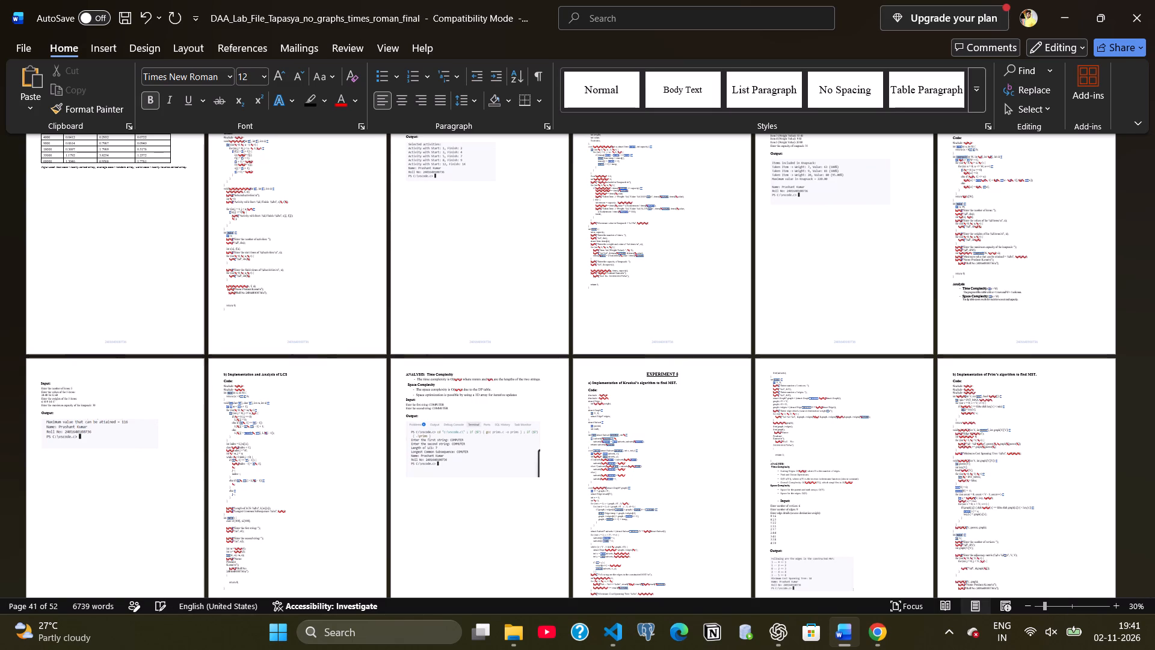
Delete the empty space before the Prim's algorithm "Input:" heading, back to the closing brace of the code listing.
{"action": "double_click", "coordinate": [973, 476]}
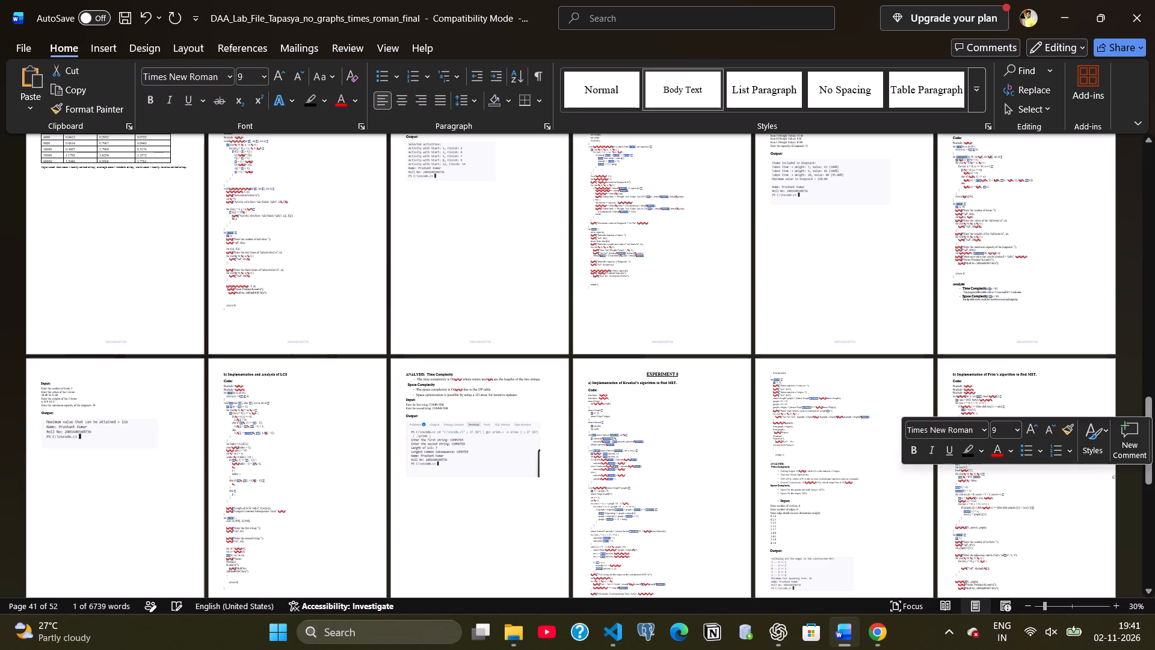
{"action": "double_click", "coordinate": [996, 398]}
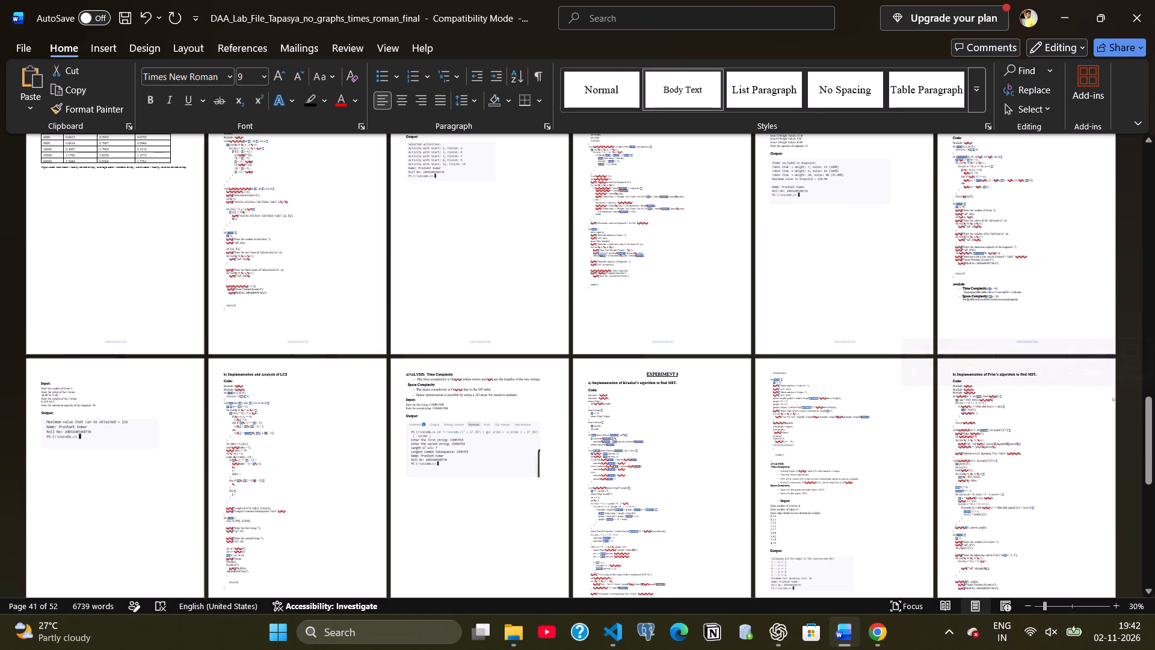
{"action": "scroll", "coordinate": [1005, 444], "scroll_direction": "up", "scroll_amount": 4, "text": "ctrl"}
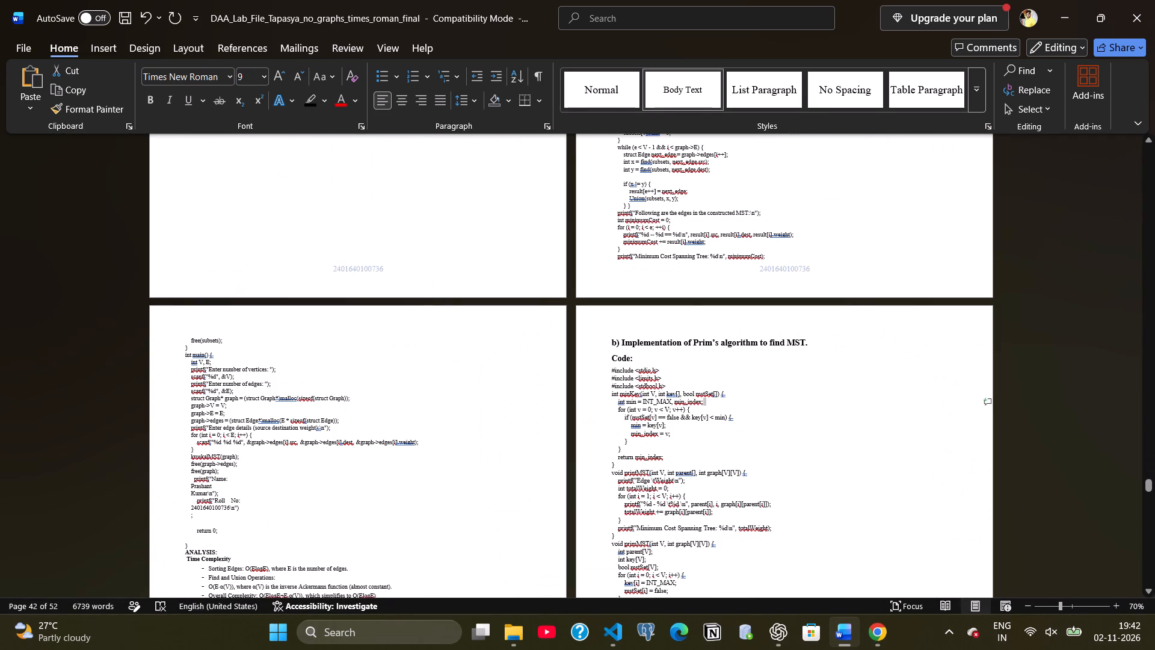
{"action": "scroll", "coordinate": [822, 459], "scroll_direction": "up", "scroll_amount": 4, "text": "ctrl"}
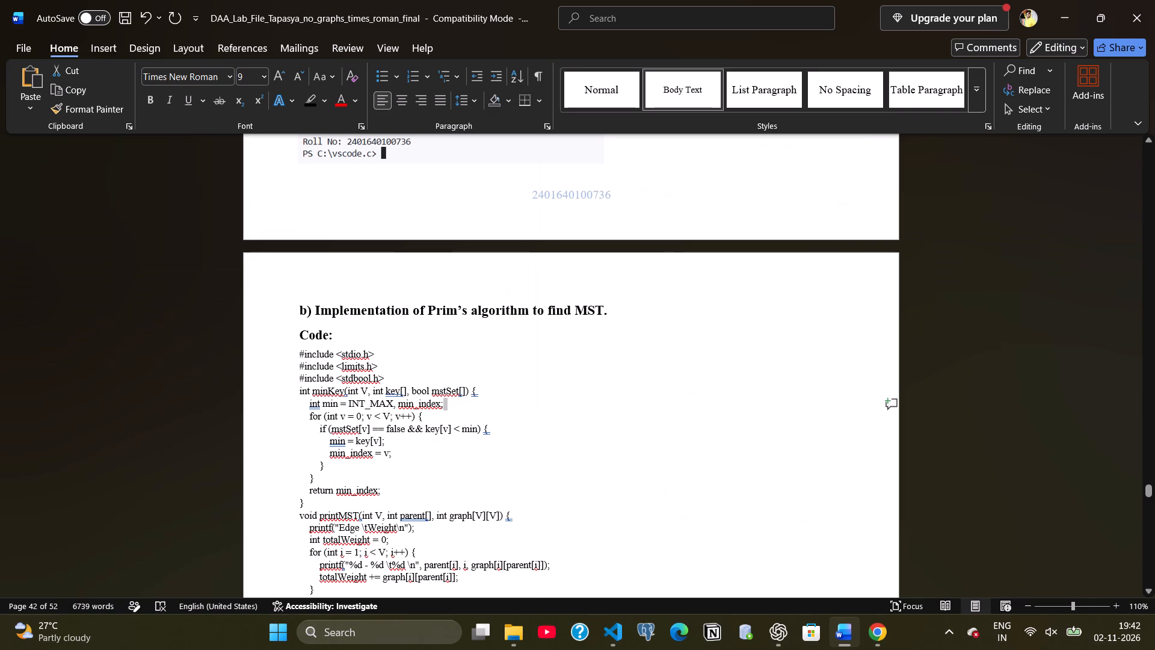
{"action": "scroll", "coordinate": [822, 459], "scroll_direction": "down", "scroll_amount": 5}
{"action": "left_click_drag", "start_coordinate": [822, 459], "coordinate": [876, 326]}
{"action": "left_click", "coordinate": [697, 360]}
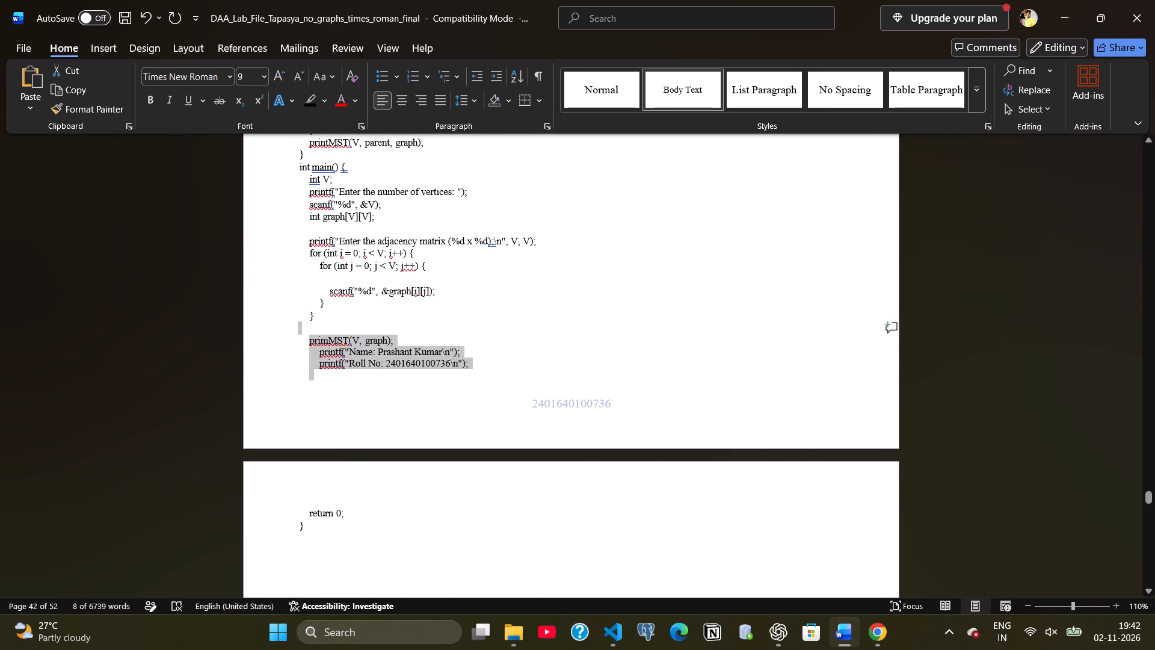
{"action": "scroll", "coordinate": [697, 360], "scroll_direction": "down", "scroll_amount": 8}
{"action": "scroll", "coordinate": [697, 360], "scroll_direction": "up", "scroll_amount": 1}
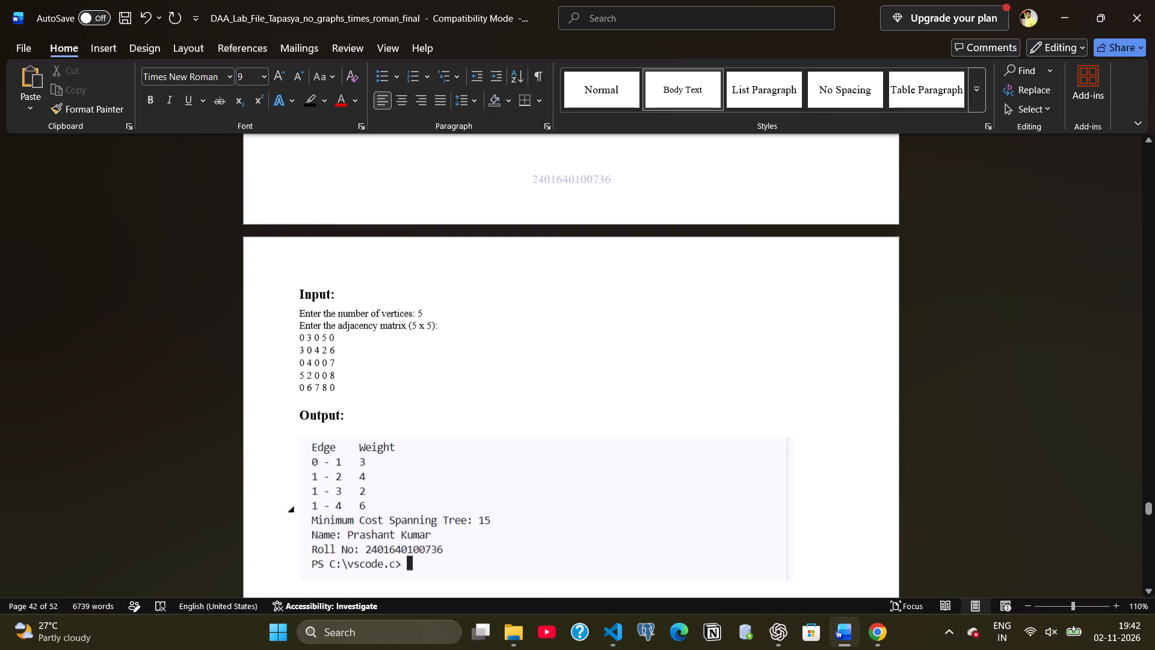
{"action": "scroll", "coordinate": [697, 360], "scroll_direction": "up", "scroll_amount": 1}
{"action": "scroll", "coordinate": [697, 360], "scroll_direction": "down", "scroll_amount": 1}
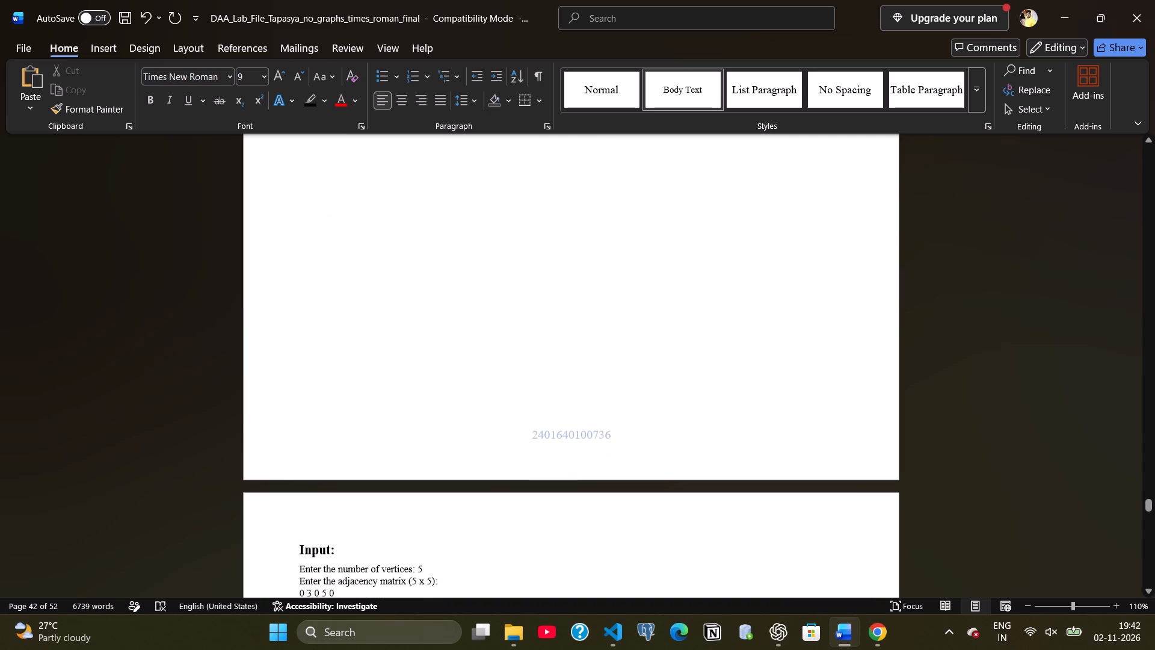
{"action": "left_click", "coordinate": [297, 549]}
{"action": "key", "text": "BackSpace"}
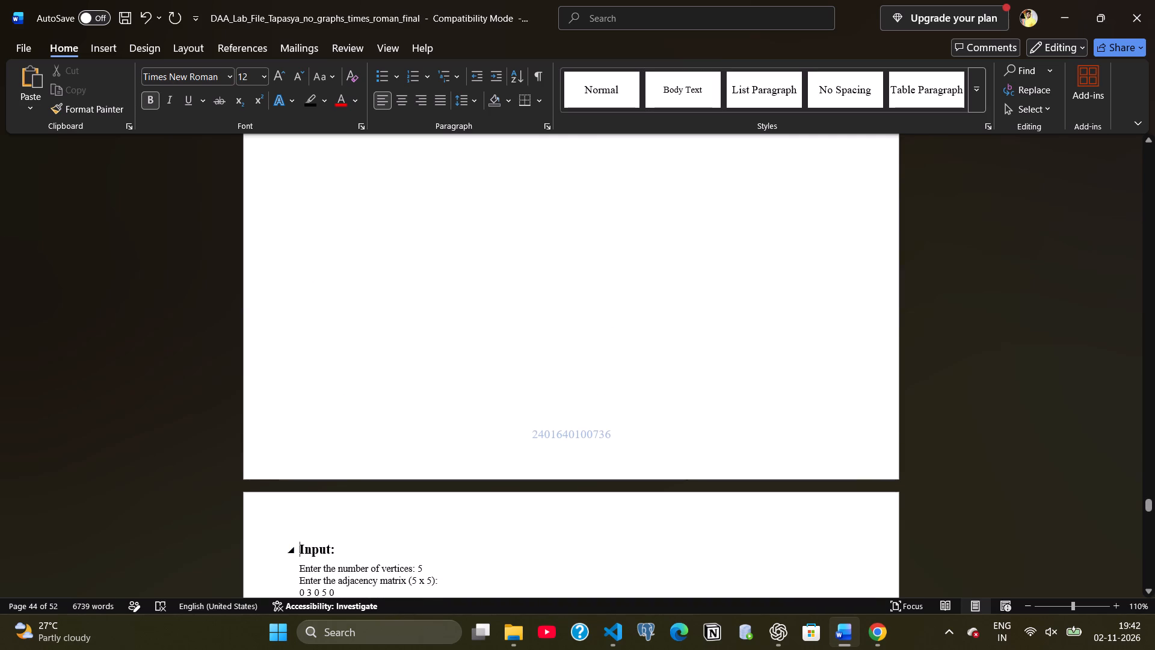
{"action": "key", "text": "BackSpace"}
Delete the final closing brace after "return 0;" in the Prim's listing, working back from the "Input:" heading.
{"action": "scroll", "coordinate": [298, 553], "scroll_direction": "up", "scroll_amount": 2}
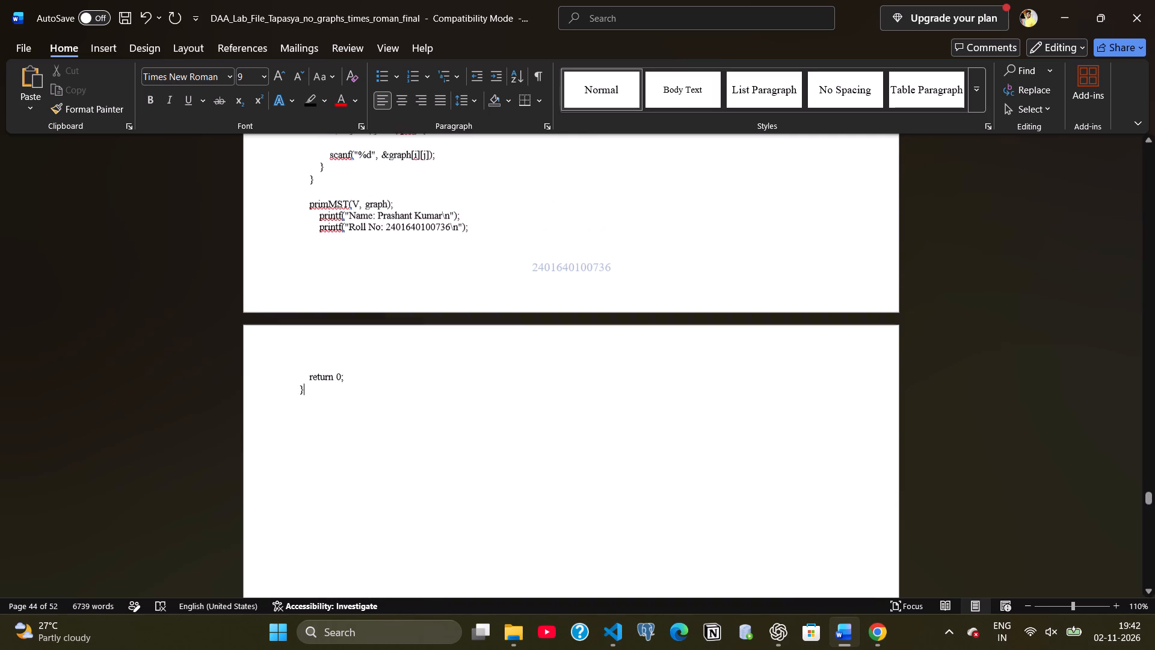
{"action": "scroll", "coordinate": [298, 553], "scroll_direction": "up", "scroll_amount": 2}
{"action": "scroll", "coordinate": [298, 553], "scroll_direction": "down", "scroll_amount": 5}
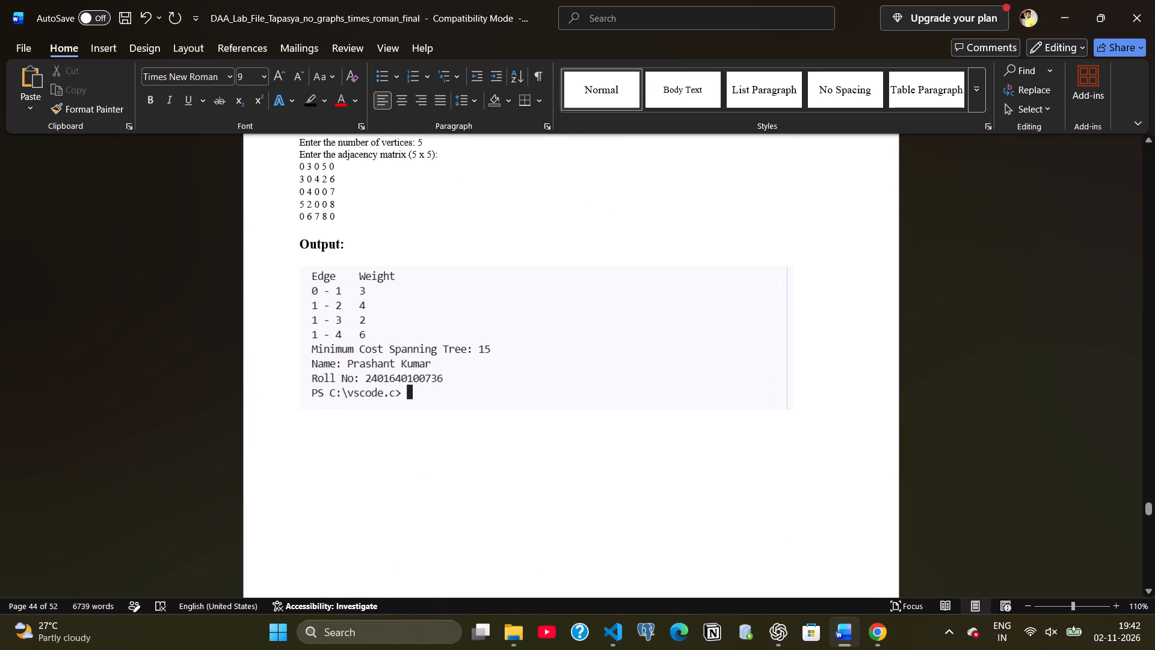
{"action": "scroll", "coordinate": [392, 400], "scroll_direction": "up", "scroll_amount": 2}
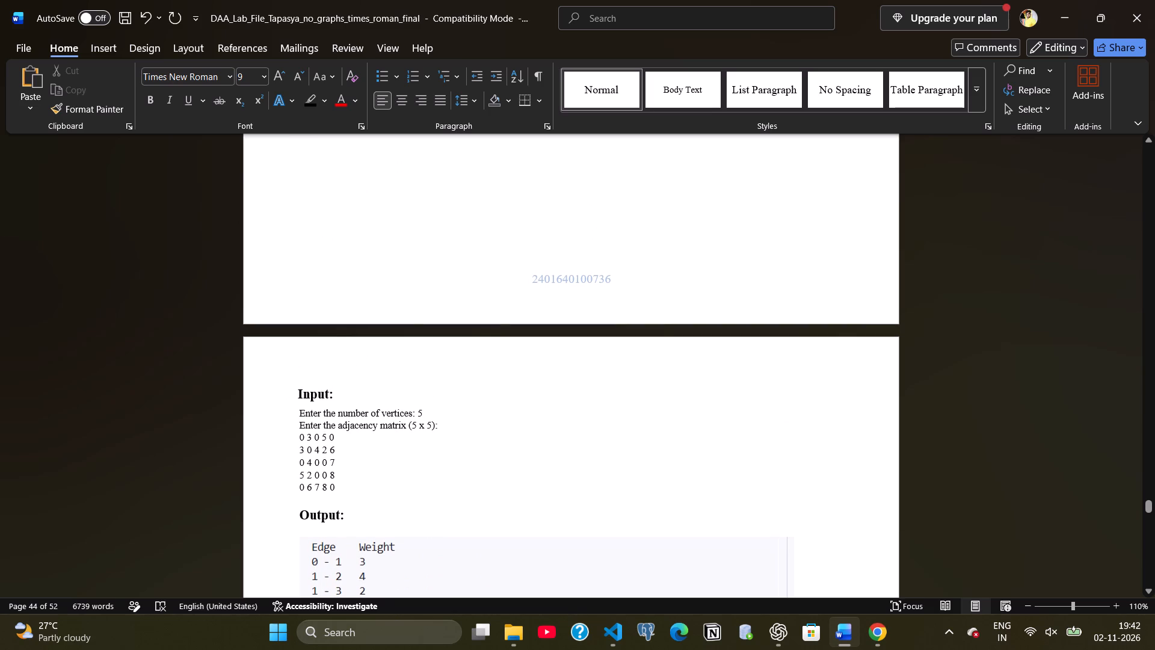
{"action": "left_click", "coordinate": [293, 392]}
{"action": "left_click", "coordinate": [293, 392]}
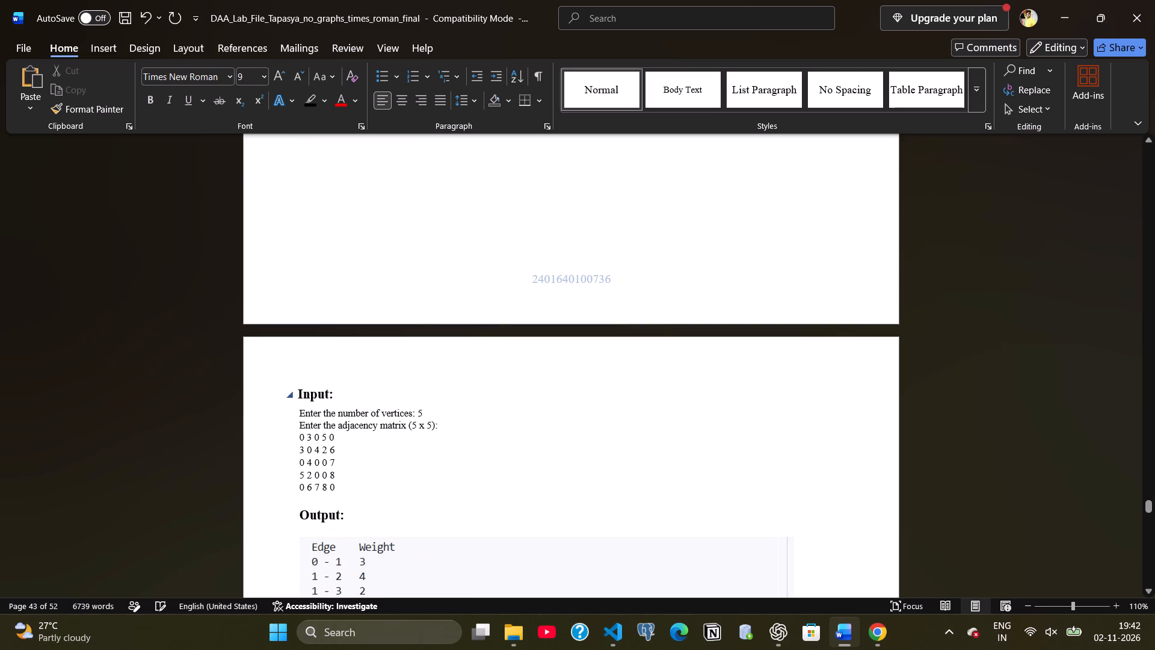
{"action": "left_click", "coordinate": [300, 392]}
{"action": "key", "text": "BackSpace"}
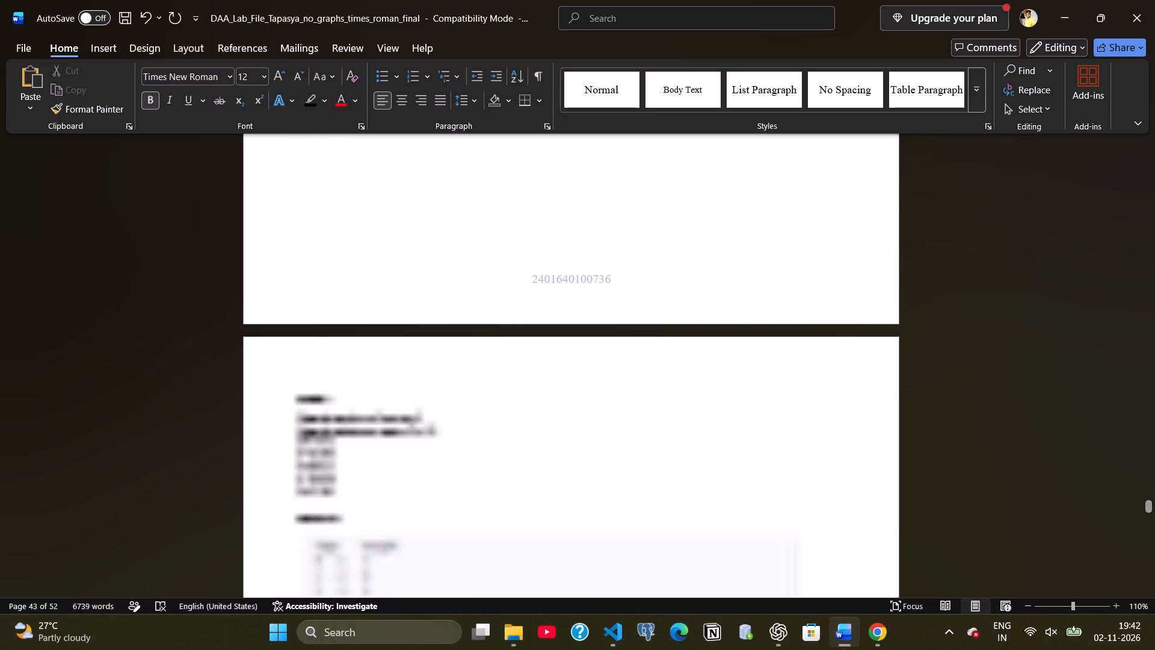
Look over the page layout from the Prim's listing through the Experiment 9 Warshall and Dijkstra sections.
{"action": "scroll", "coordinate": [300, 392], "scroll_direction": "up", "scroll_amount": 3}
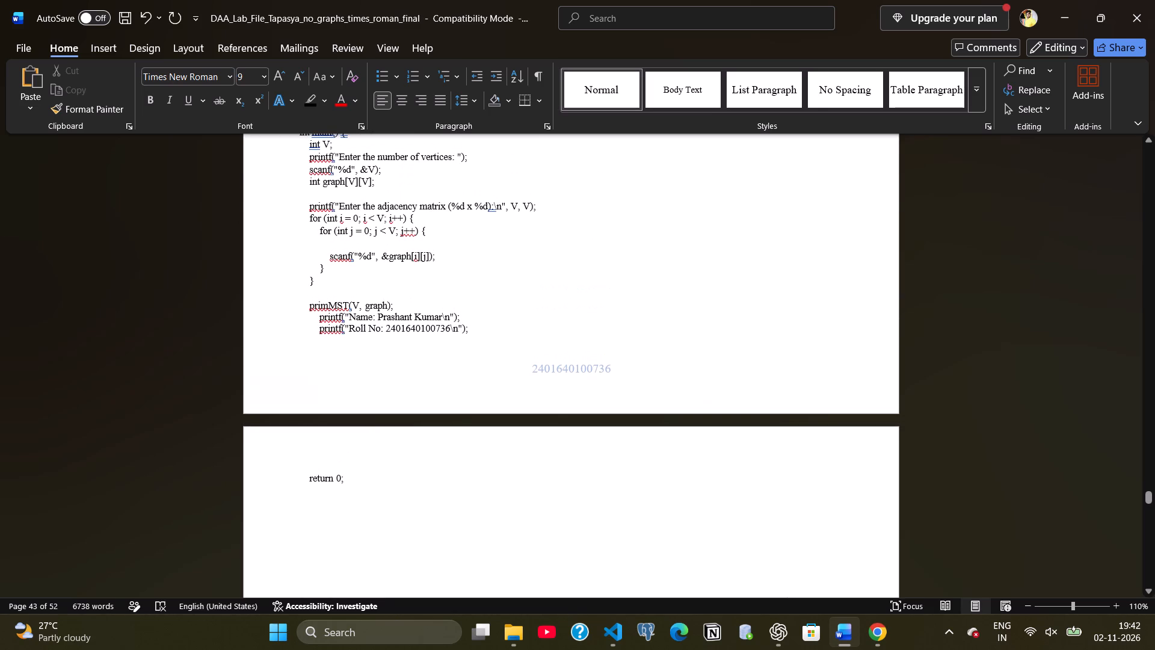
{"action": "scroll", "coordinate": [344, 501], "scroll_direction": "up", "scroll_amount": 2}
{"action": "scroll", "coordinate": [344, 501], "scroll_direction": "down", "scroll_amount": 6, "text": "ctrl"}
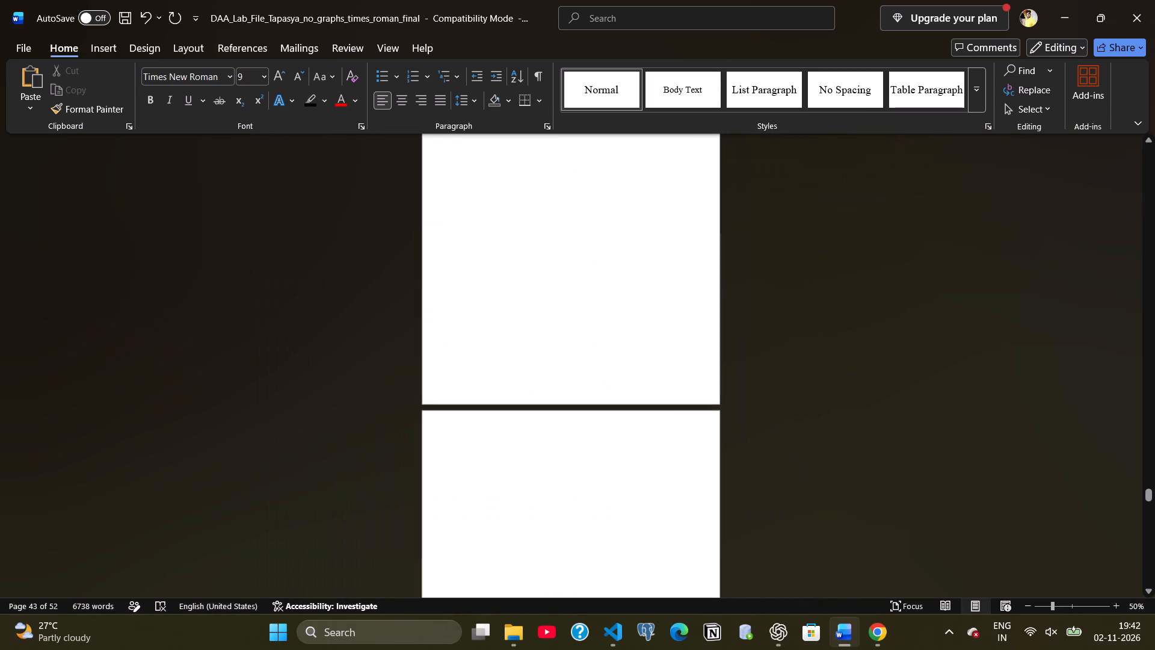
{"action": "scroll", "coordinate": [547, 445], "scroll_direction": "down", "scroll_amount": 4}
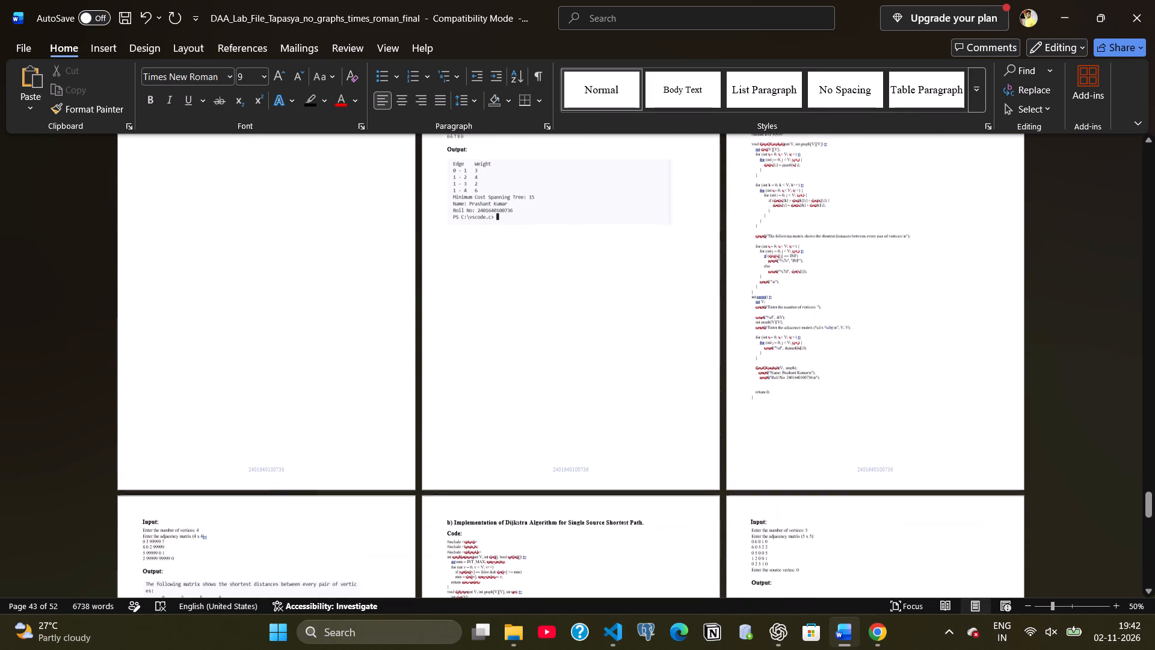
{"action": "scroll", "coordinate": [547, 445], "scroll_direction": "down", "scroll_amount": 2}
{"action": "scroll", "coordinate": [350, 419], "scroll_direction": "up", "scroll_amount": 3, "text": "ctrl"}
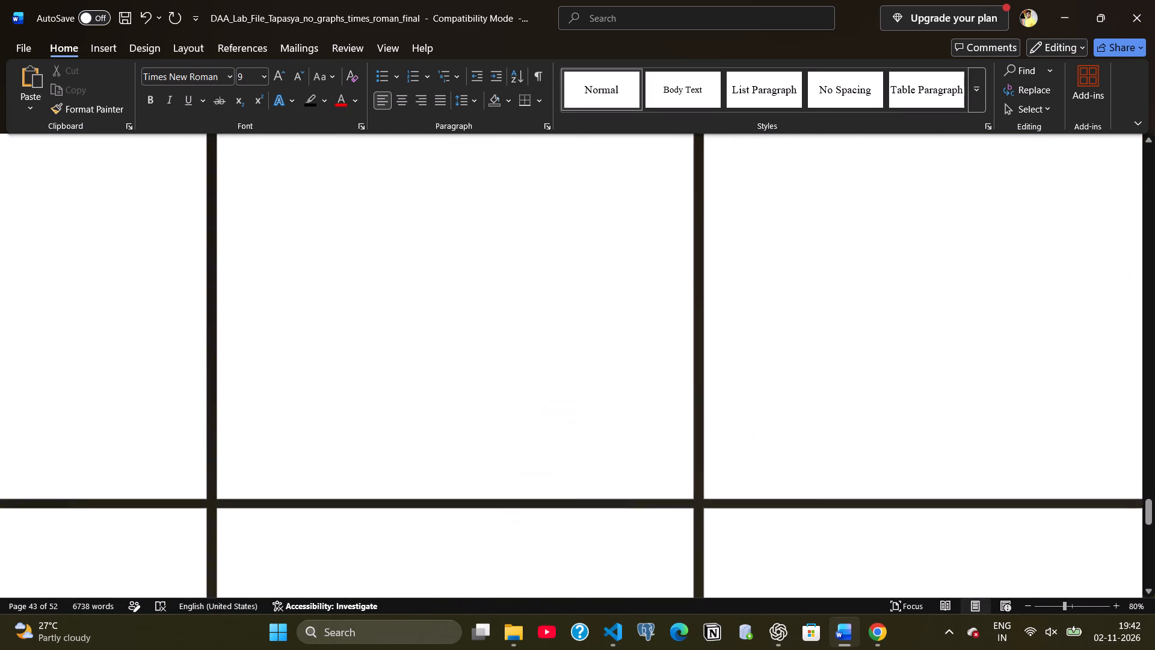
{"action": "scroll", "coordinate": [554, 417], "scroll_direction": "up", "scroll_amount": 1, "text": "ctrl"}
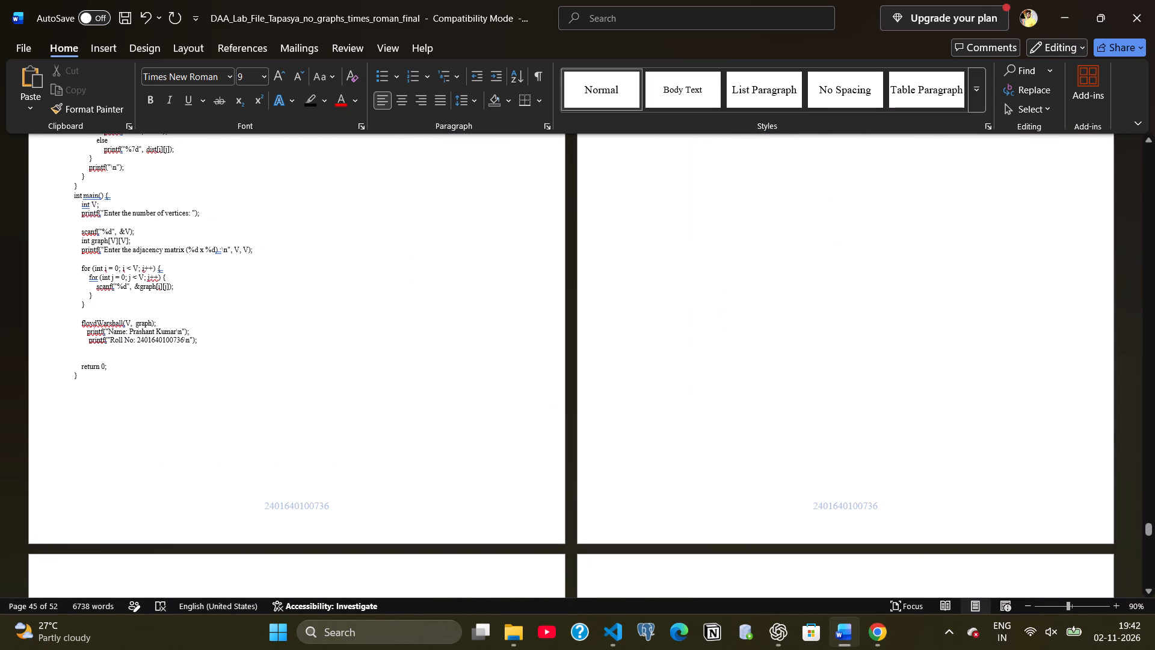
{"action": "scroll", "coordinate": [390, 374], "scroll_direction": "up", "scroll_amount": 1, "text": "ctrl"}
{"action": "scroll", "coordinate": [390, 374], "scroll_direction": "down", "scroll_amount": 6}
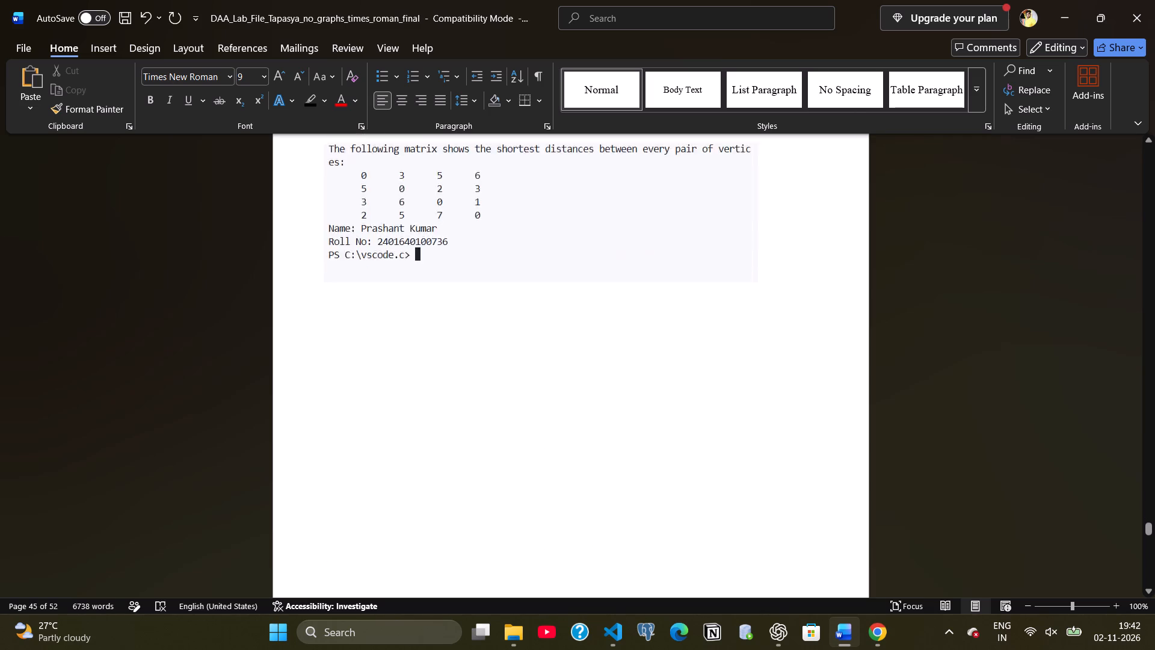
{"action": "scroll", "coordinate": [390, 374], "scroll_direction": "down", "scroll_amount": 8}
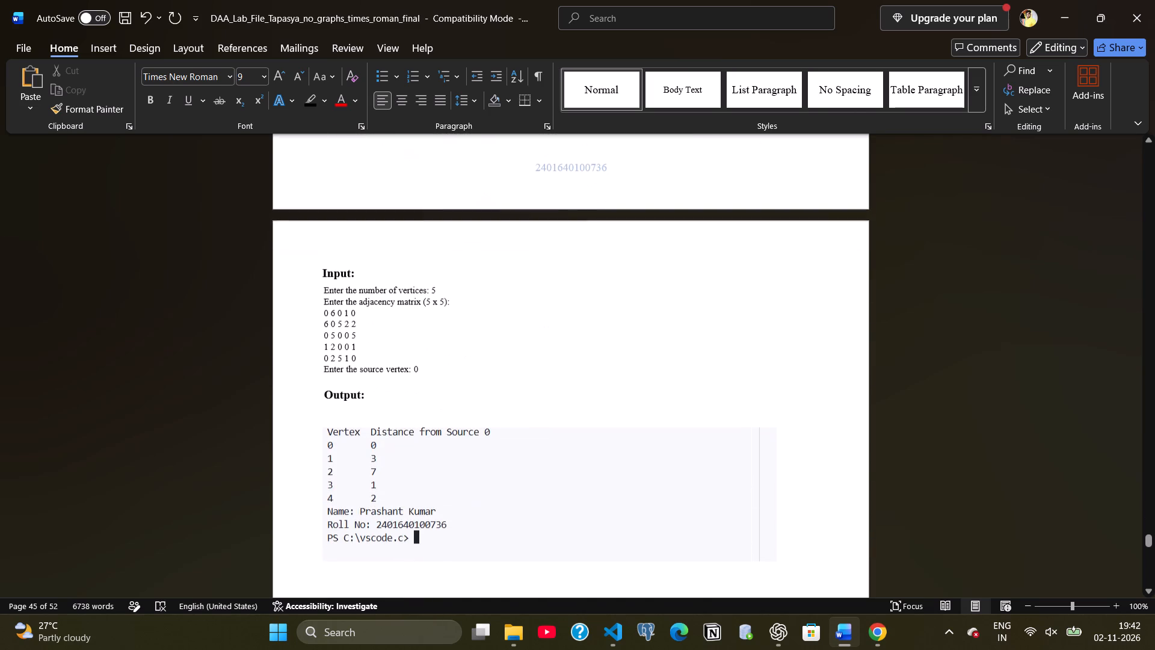
{"action": "scroll", "coordinate": [390, 374], "scroll_direction": "up", "scroll_amount": 14}
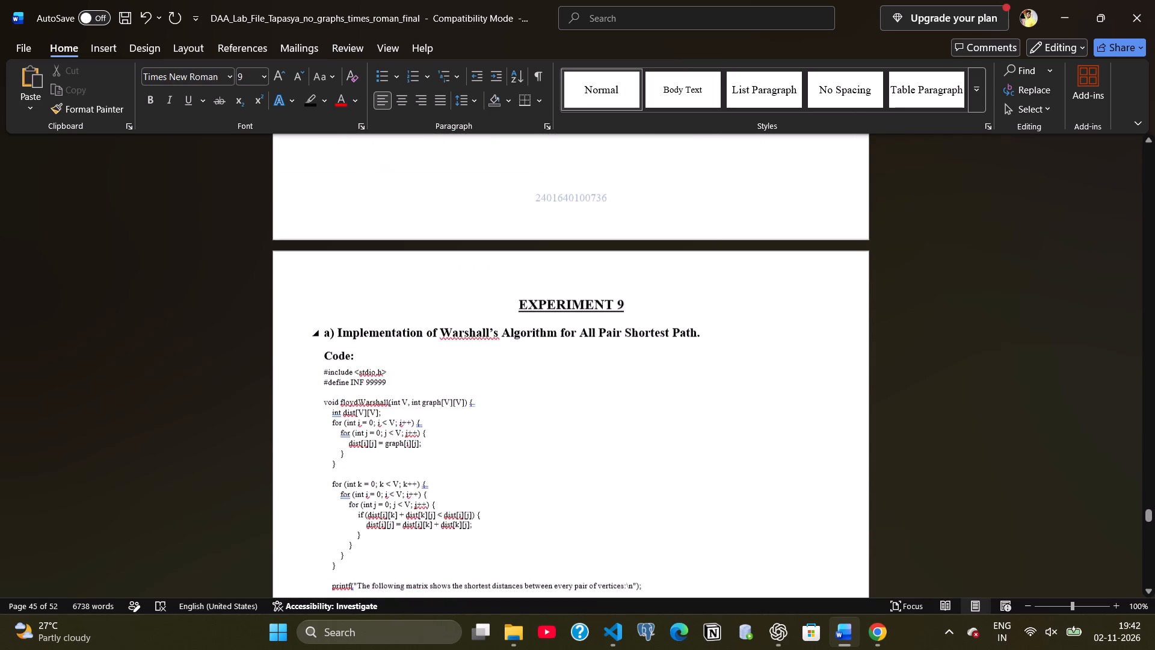
{"action": "scroll", "coordinate": [390, 374], "scroll_direction": "up", "scroll_amount": 2}
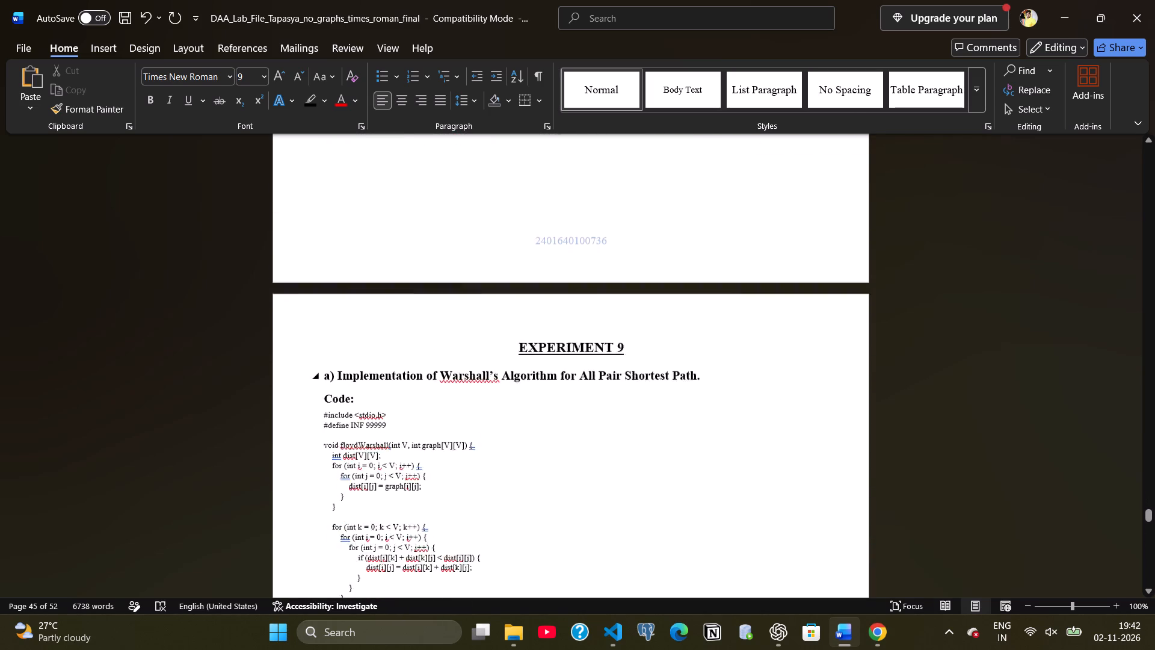
{"action": "scroll", "coordinate": [390, 374], "scroll_direction": "up", "scroll_amount": 1}
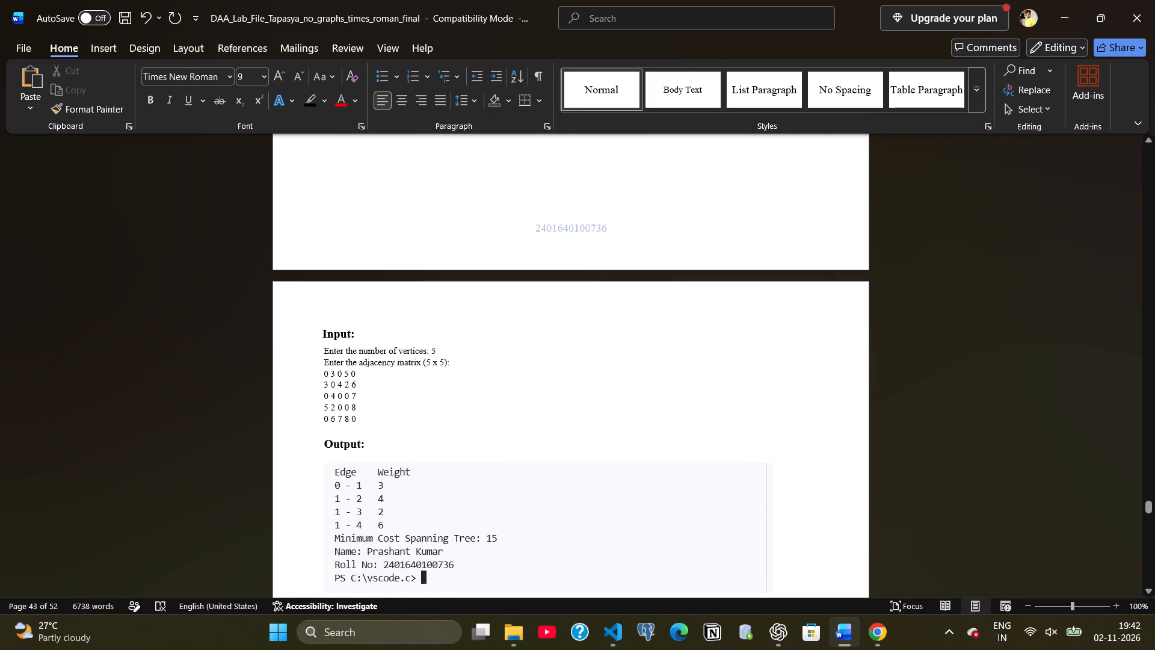
Delete the blank line above "primMST(V, graph);" in the Prim's listing to pull "return 0;" onto the code page.
{"action": "scroll", "coordinate": [365, 400], "scroll_direction": "up", "scroll_amount": 7}
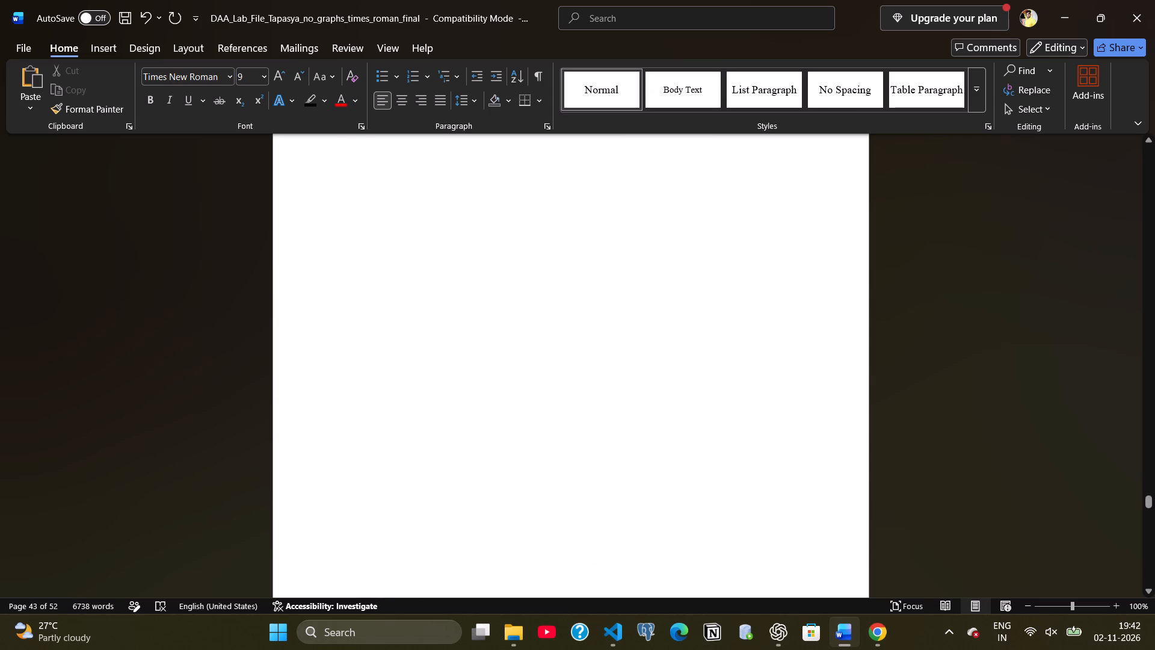
{"action": "scroll", "coordinate": [365, 400], "scroll_direction": "up", "scroll_amount": 3}
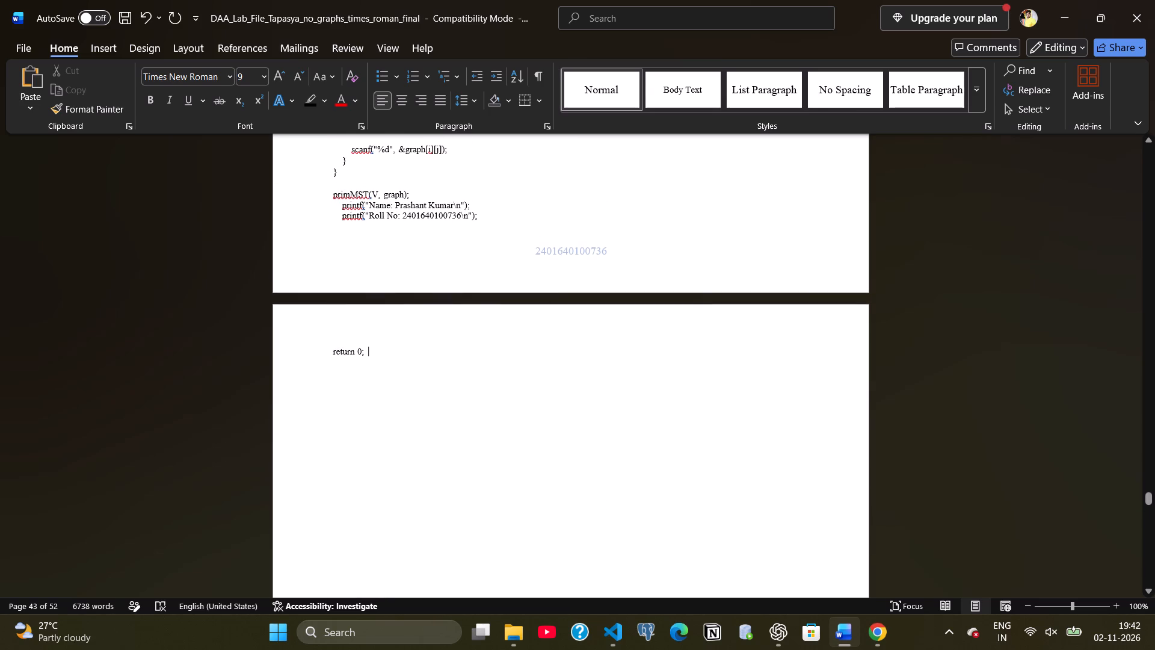
{"action": "left_click", "coordinate": [353, 251]}
{"action": "left_click", "coordinate": [497, 221]}
{"action": "left_click", "coordinate": [351, 183]}
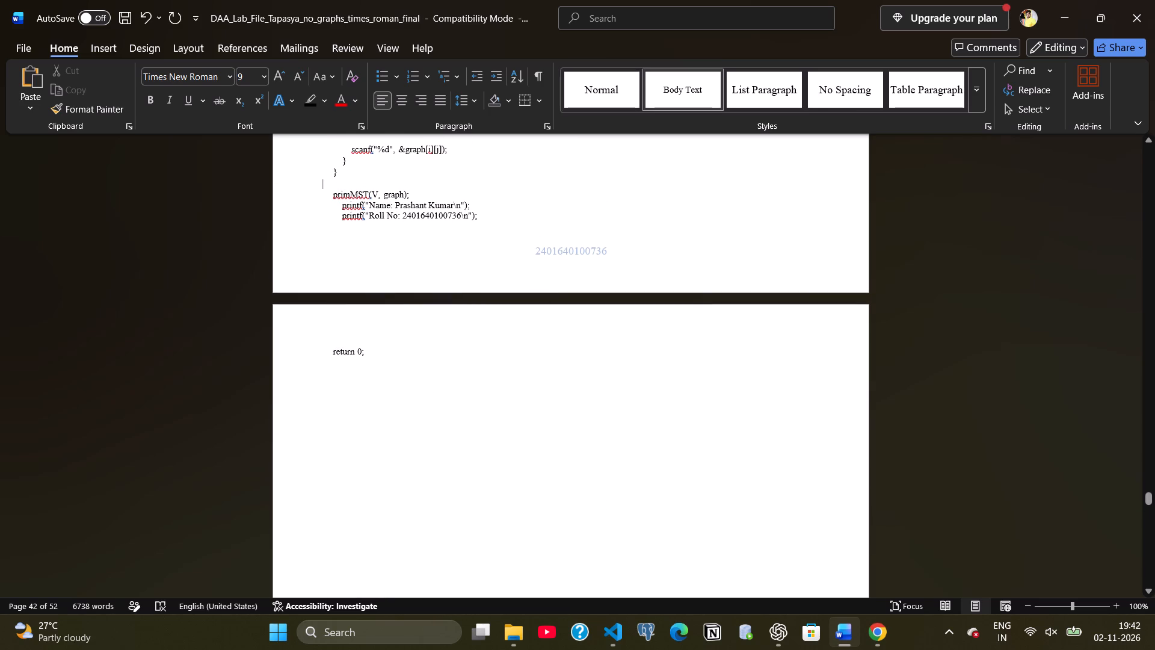
{"action": "key", "text": "BackSpace"}
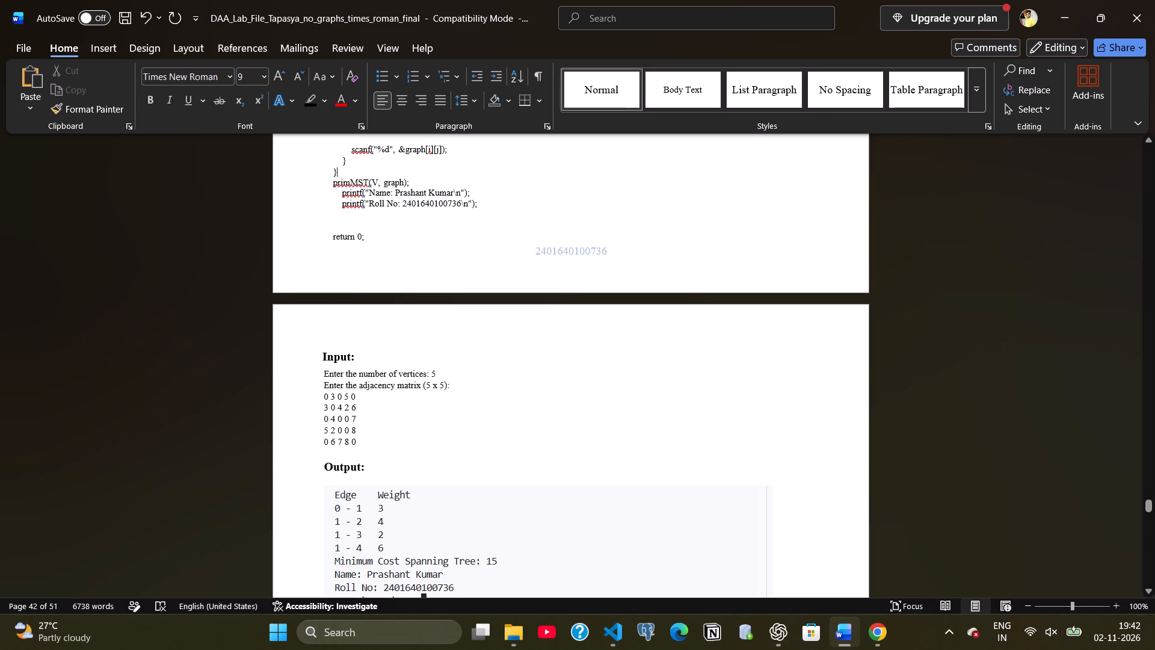
Review the Experiment 8 pages from the Prim's output back to the start of the Kruskal code listing.
{"action": "scroll", "coordinate": [451, 312], "scroll_direction": "down", "scroll_amount": 2}
{"action": "scroll", "coordinate": [451, 312], "scroll_direction": "up", "scroll_amount": 3}
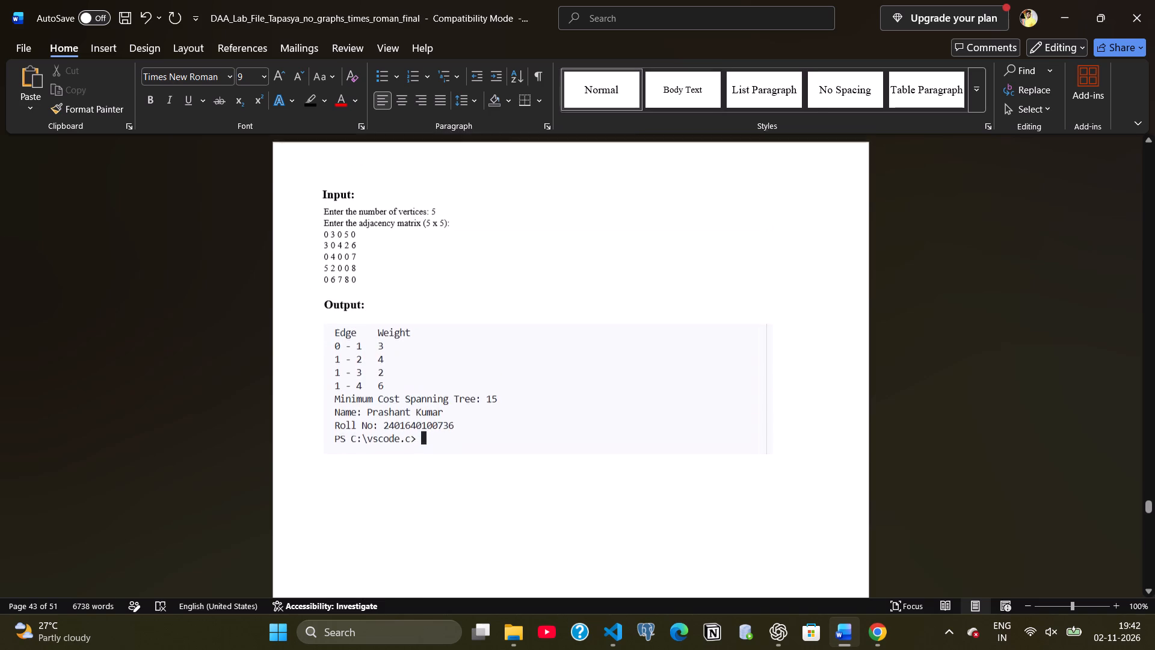
{"action": "scroll", "coordinate": [451, 312], "scroll_direction": "up", "scroll_amount": 3}
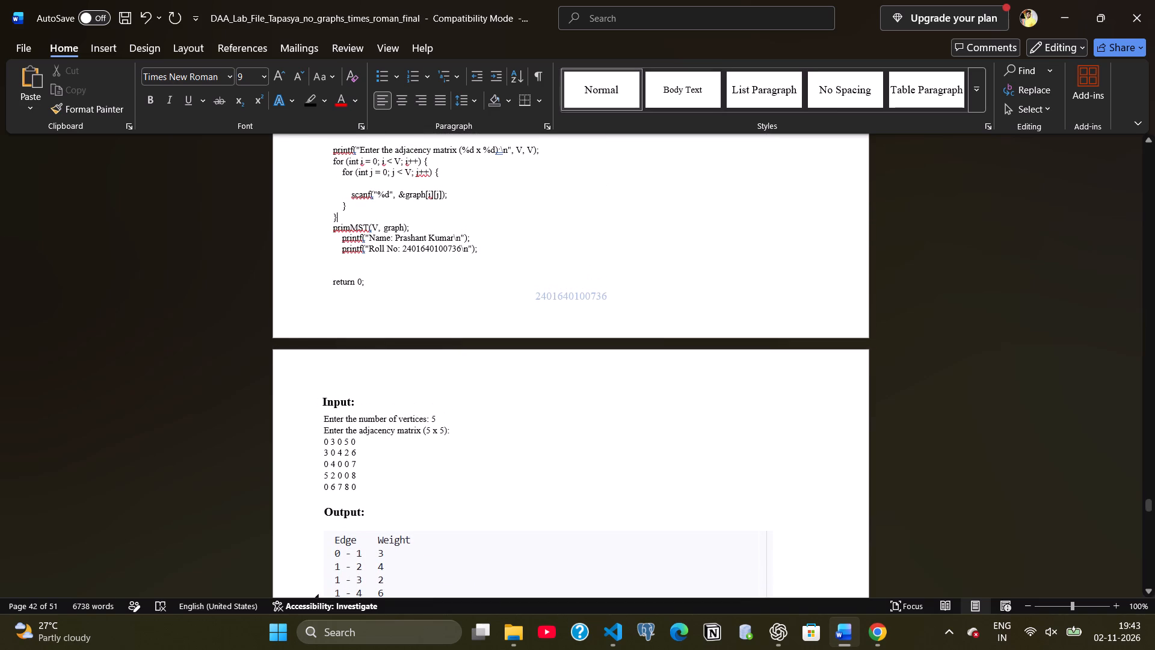
{"action": "scroll", "coordinate": [491, 359], "scroll_direction": "up", "scroll_amount": 1}
{"action": "scroll", "coordinate": [456, 447], "scroll_direction": "up", "scroll_amount": 2}
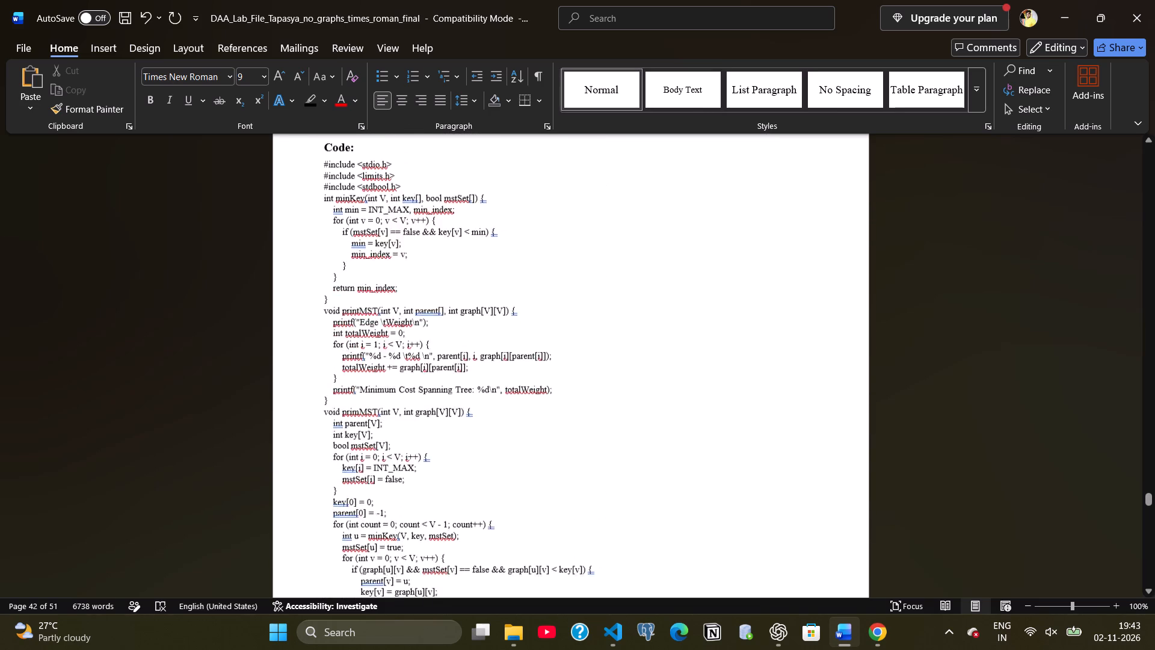
{"action": "scroll", "coordinate": [456, 447], "scroll_direction": "up", "scroll_amount": 2}
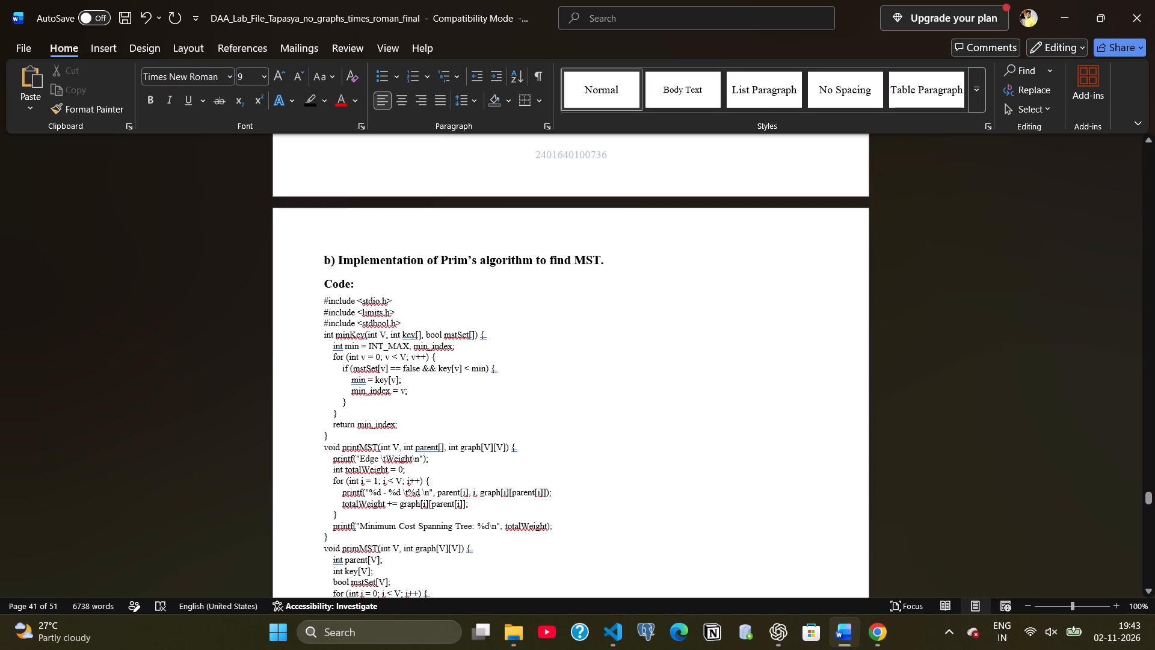
{"action": "scroll", "coordinate": [456, 447], "scroll_direction": "up", "scroll_amount": 1}
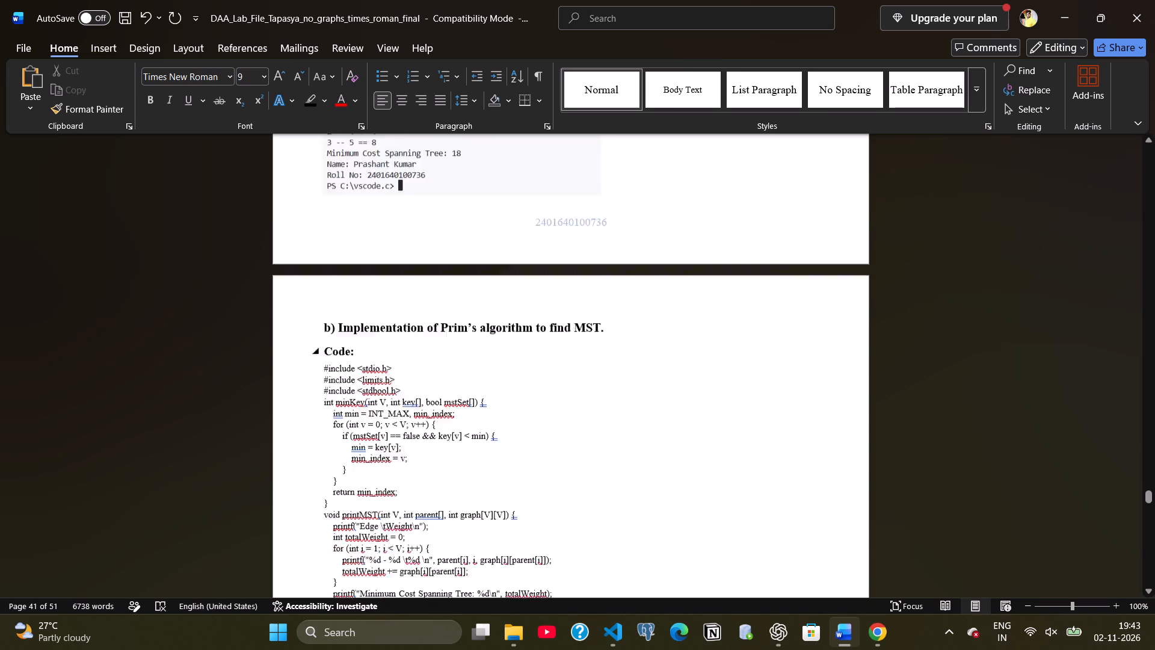
{"action": "scroll", "coordinate": [456, 447], "scroll_direction": "up", "scroll_amount": 3}
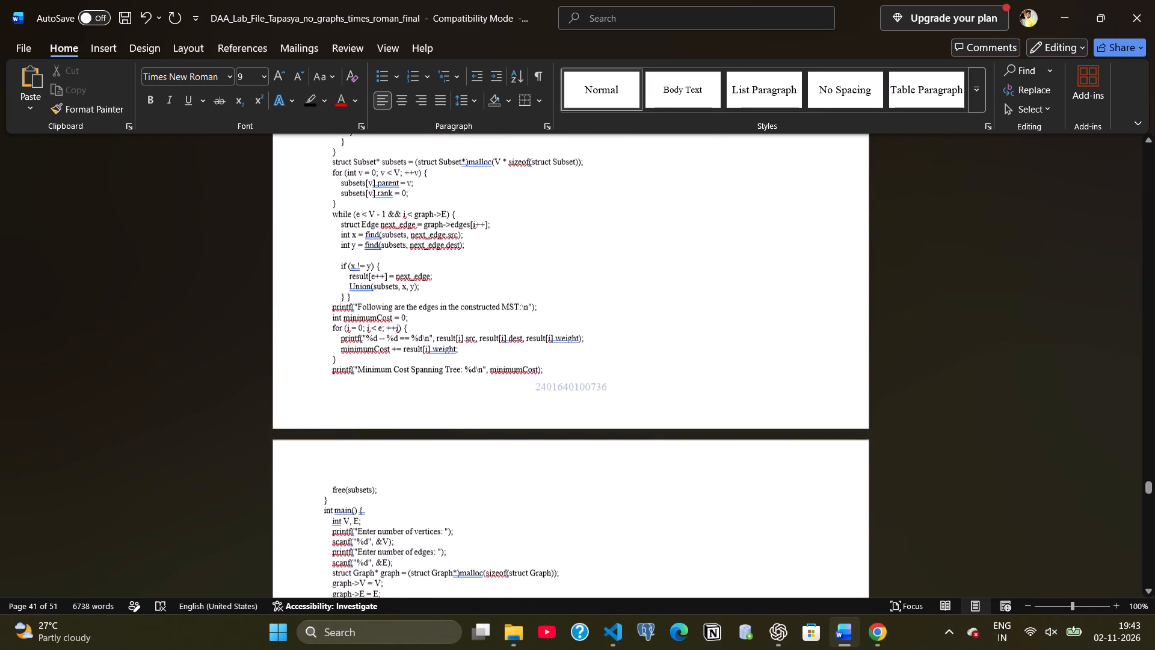
{"action": "scroll", "coordinate": [456, 447], "scroll_direction": "up", "scroll_amount": 3}
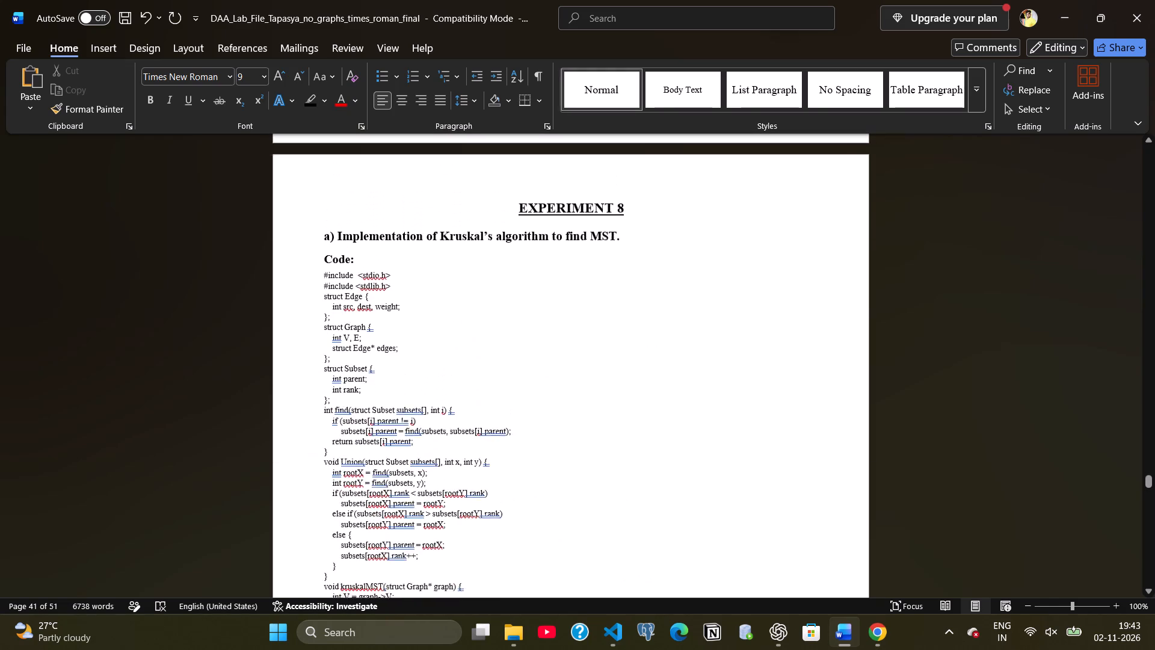
Review the page layout from the Experiment 8 Kruskal code through the Prim's listing to the all-pairs shortest-distance output, returning to Kruskal's output.
{"action": "scroll", "coordinate": [456, 447], "scroll_direction": "up", "scroll_amount": 2}
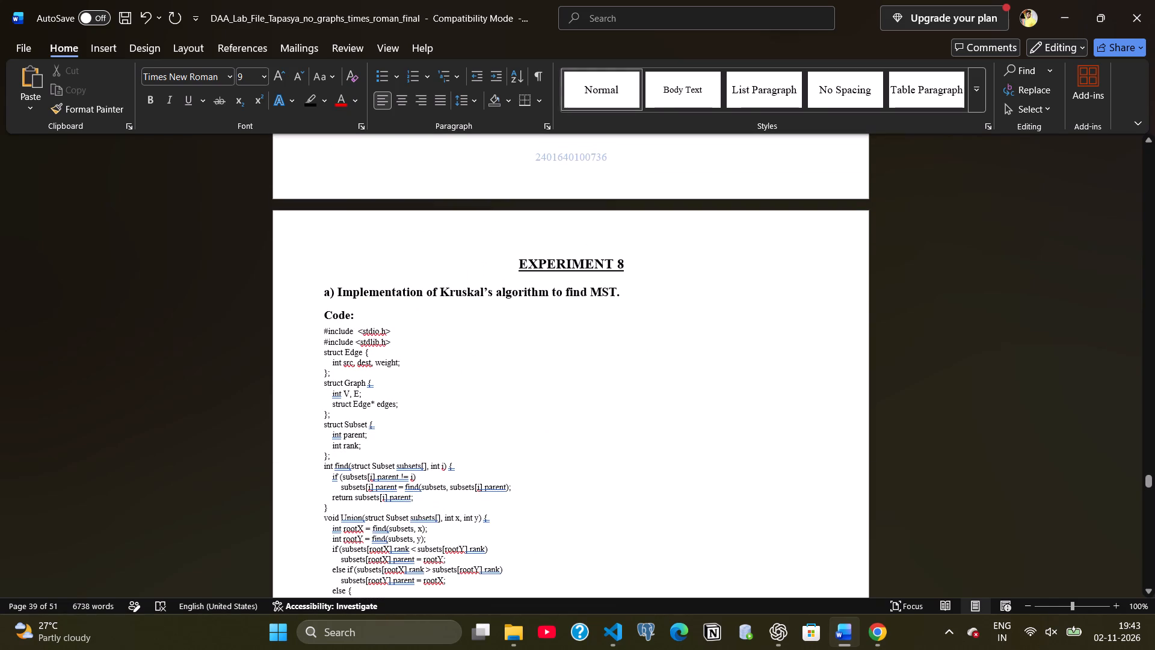
{"action": "scroll", "coordinate": [456, 447], "scroll_direction": "down", "scroll_amount": 4}
{"action": "scroll", "coordinate": [456, 447], "scroll_direction": "right", "scroll_amount": 2}
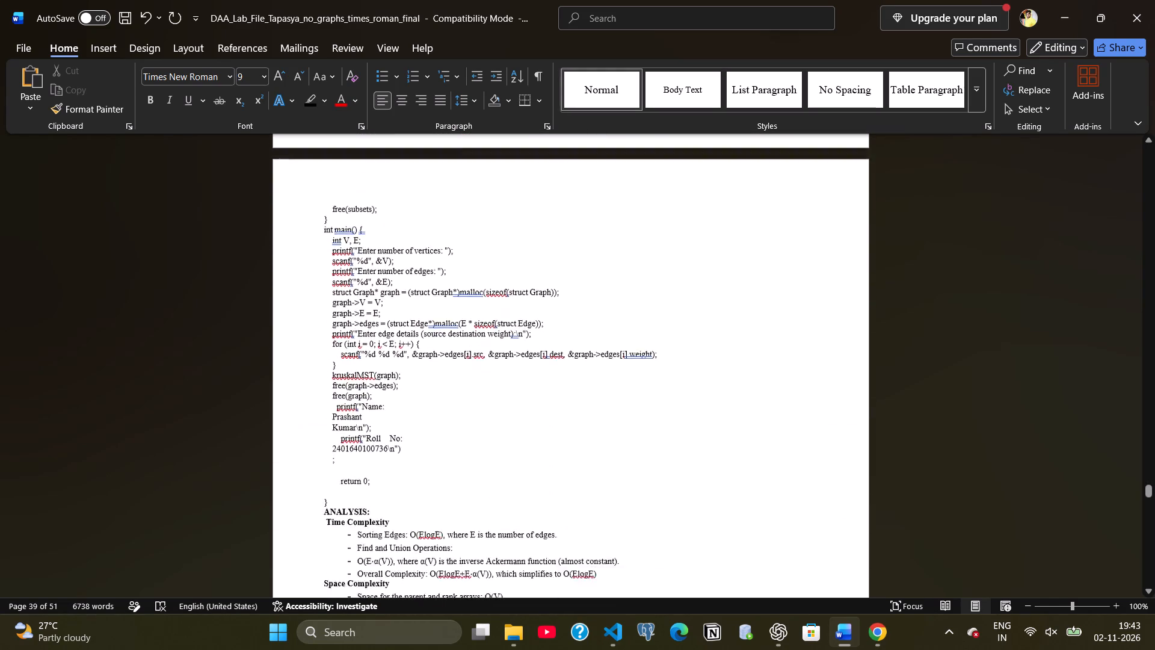
{"action": "scroll", "coordinate": [456, 447], "scroll_direction": "right", "scroll_amount": 1}
{"action": "scroll", "coordinate": [456, 447], "scroll_direction": "up", "scroll_amount": 3}
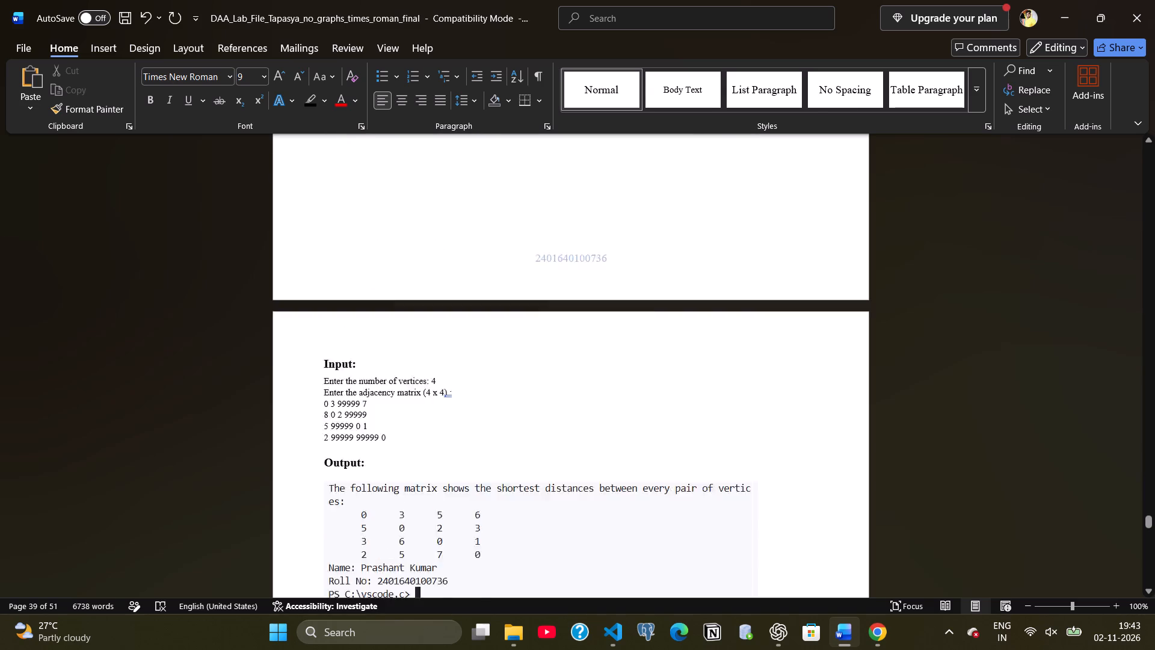
{"action": "scroll", "coordinate": [456, 447], "scroll_direction": "up", "scroll_amount": 8}
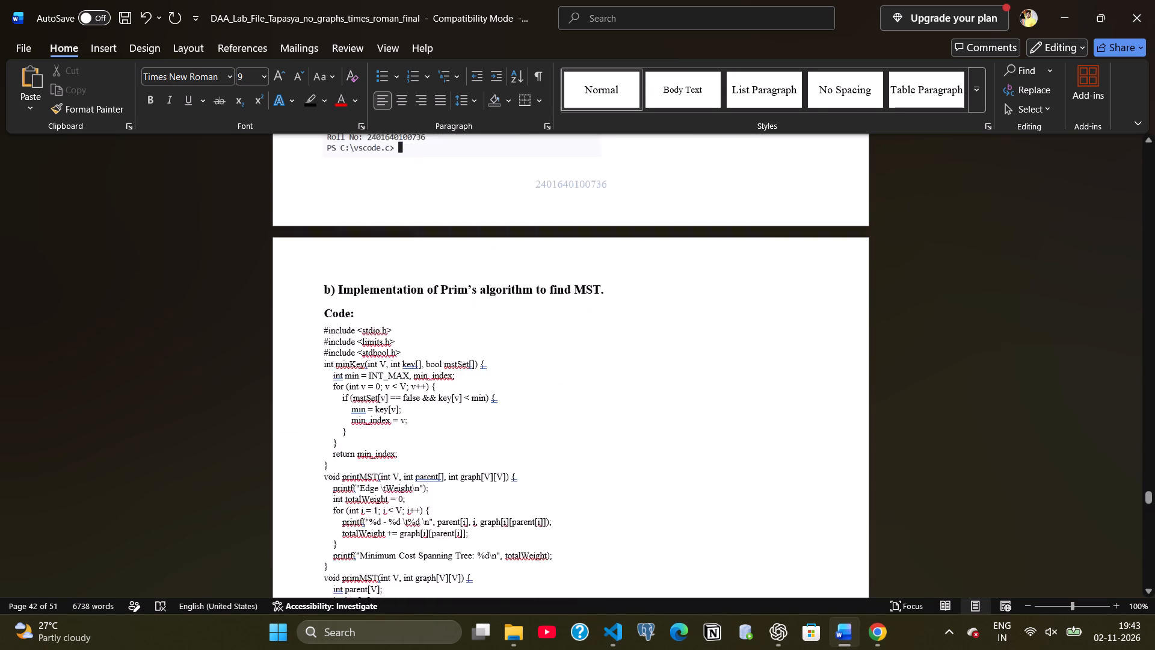
{"action": "scroll", "coordinate": [456, 447], "scroll_direction": "up", "scroll_amount": 5}
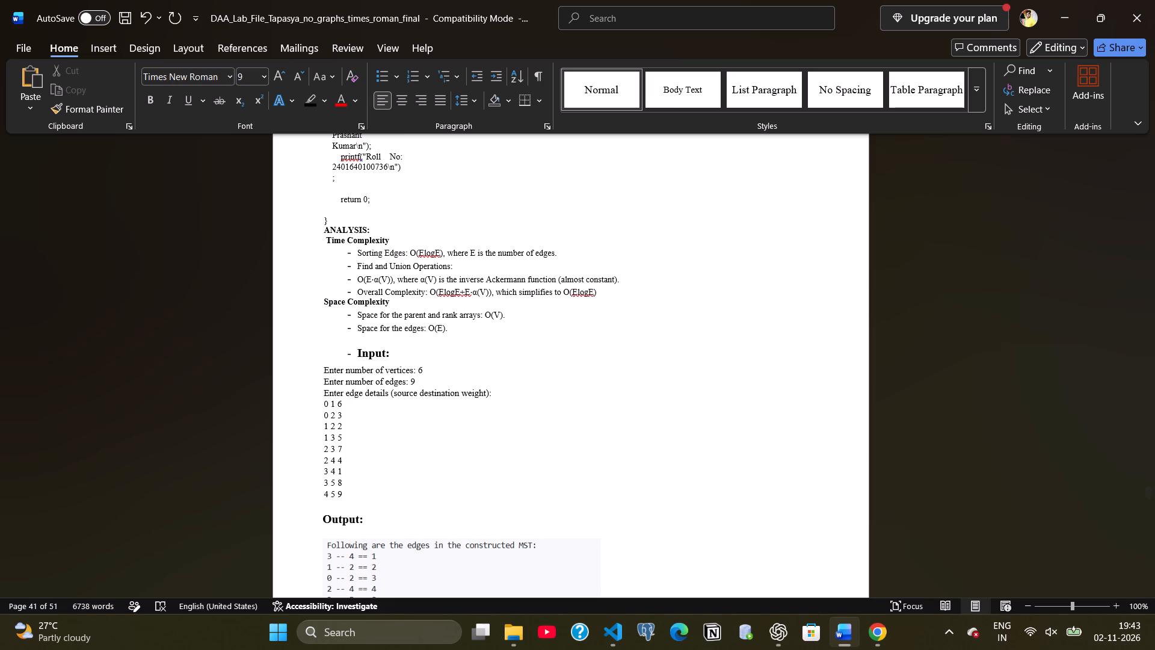
{"action": "scroll", "coordinate": [456, 447], "scroll_direction": "down", "scroll_amount": 2}
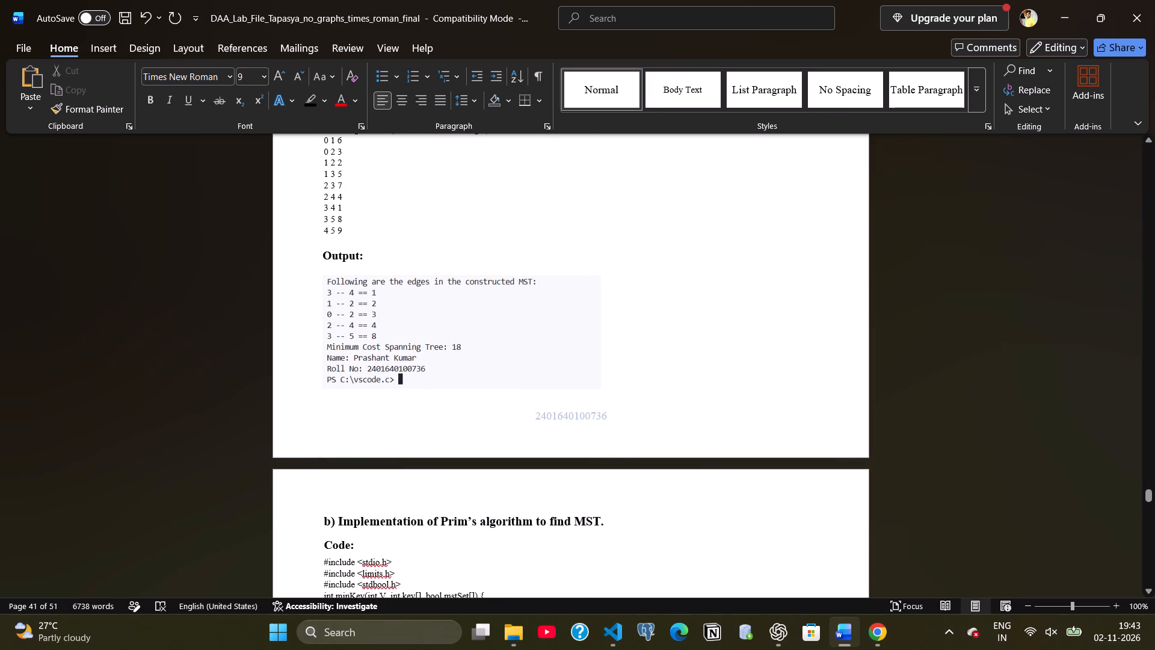
{"action": "left_click_drag", "start_coordinate": [711, 605], "coordinate": [887, 611]}
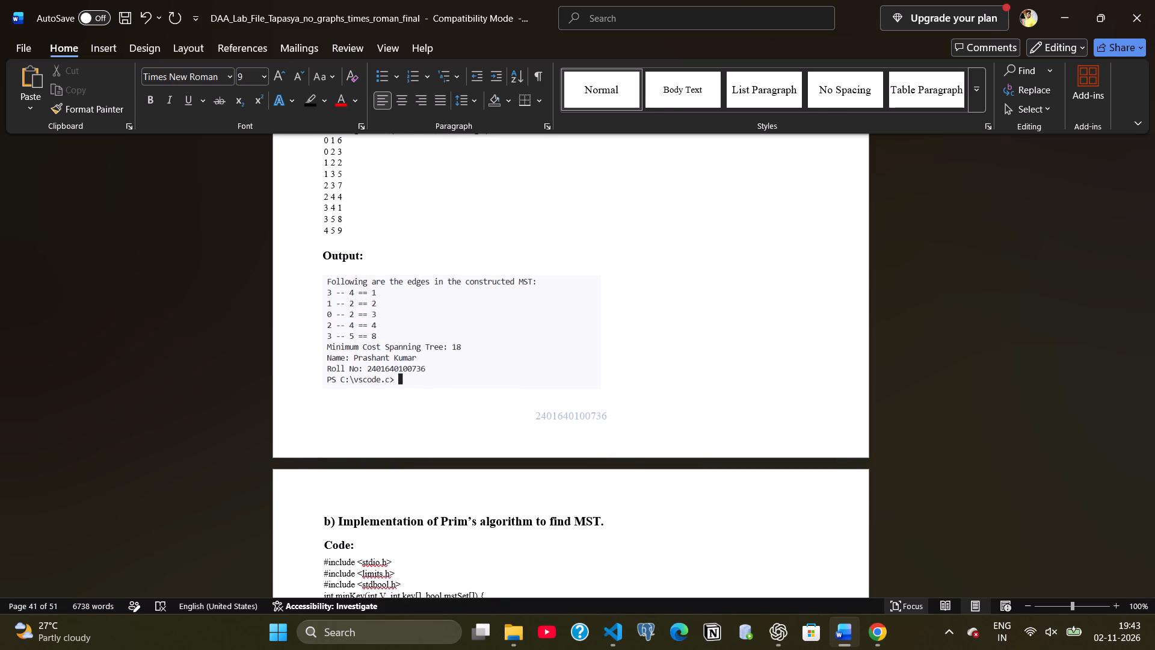
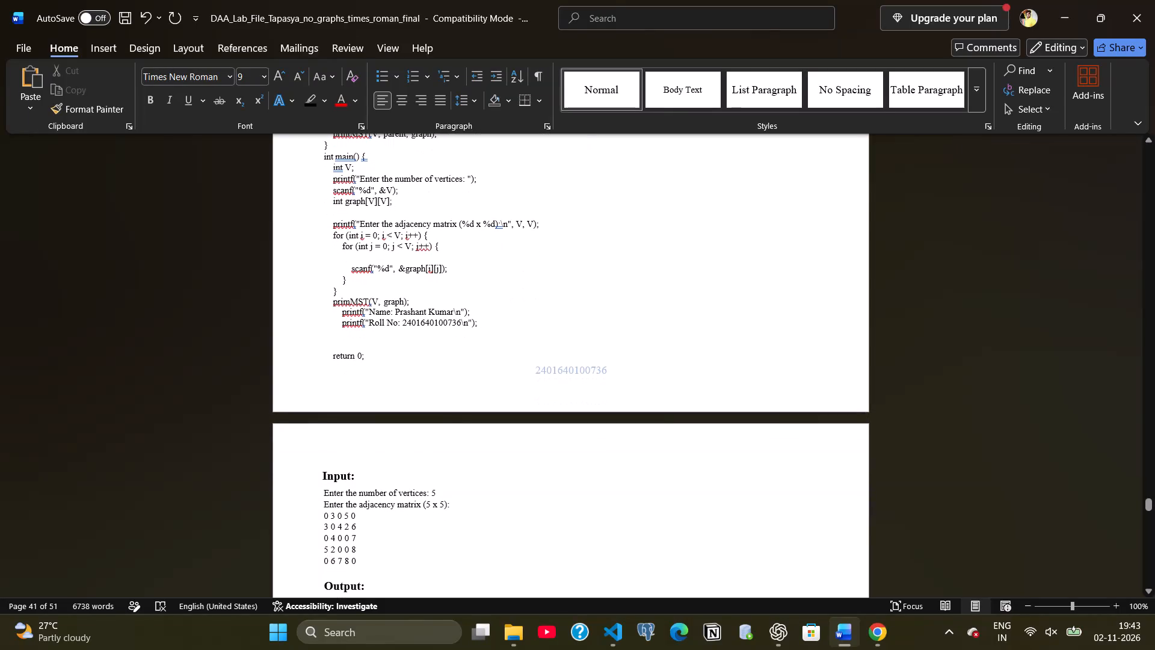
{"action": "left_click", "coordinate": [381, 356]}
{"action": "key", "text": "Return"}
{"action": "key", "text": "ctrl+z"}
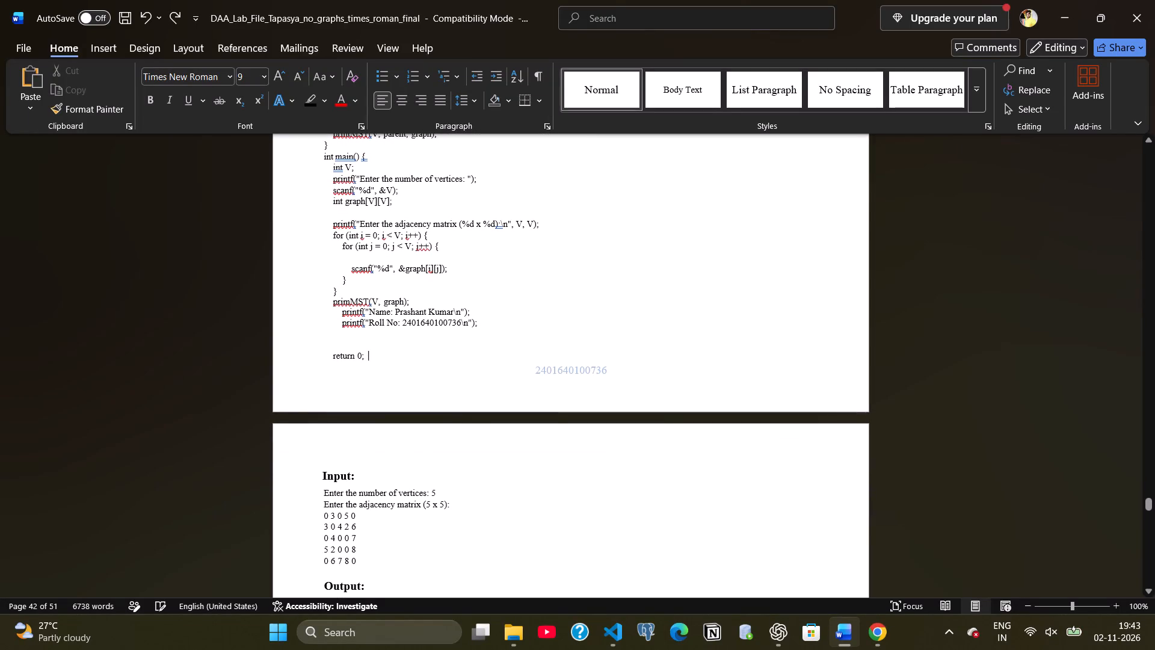
Add blank lines above the Prim's "Input:" heading and paste the copied ANALYSIS text with time and space complexity there.
{"action": "left_click", "coordinate": [322, 456]}
{"action": "key", "text": "Return"}
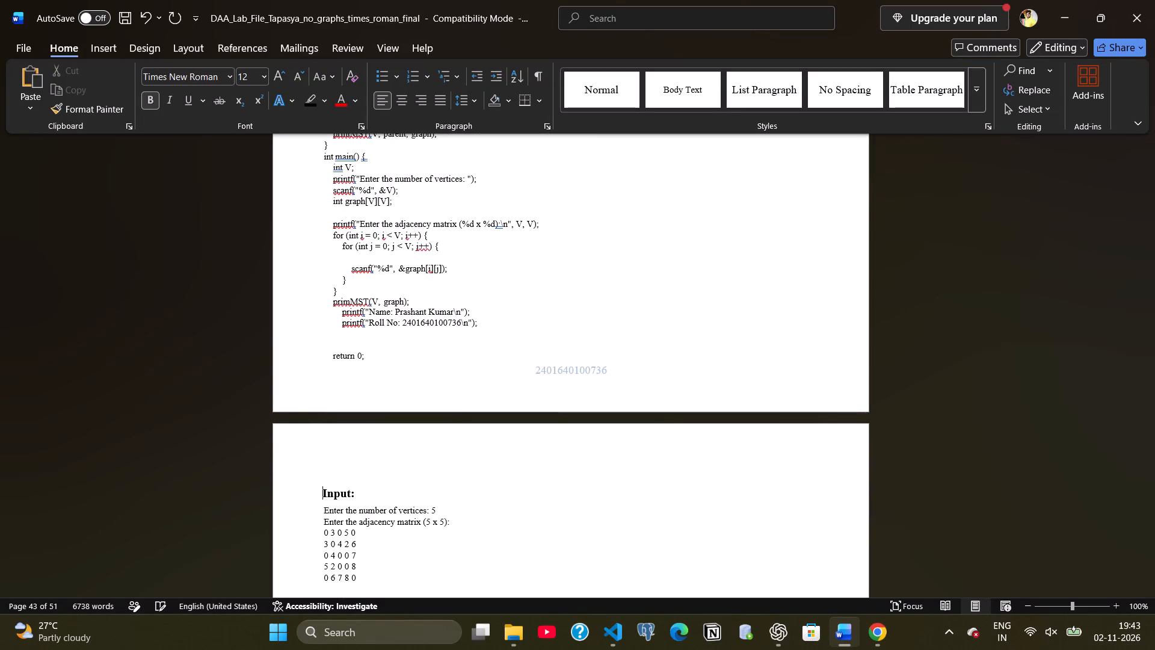
{"action": "key", "text": "Return"}
{"action": "key", "text": "Return"}
{"action": "key", "text": "Up"}
{"action": "key", "text": "Up"}
{"action": "key", "text": "Up"}
{"action": "key", "text": "Up"}
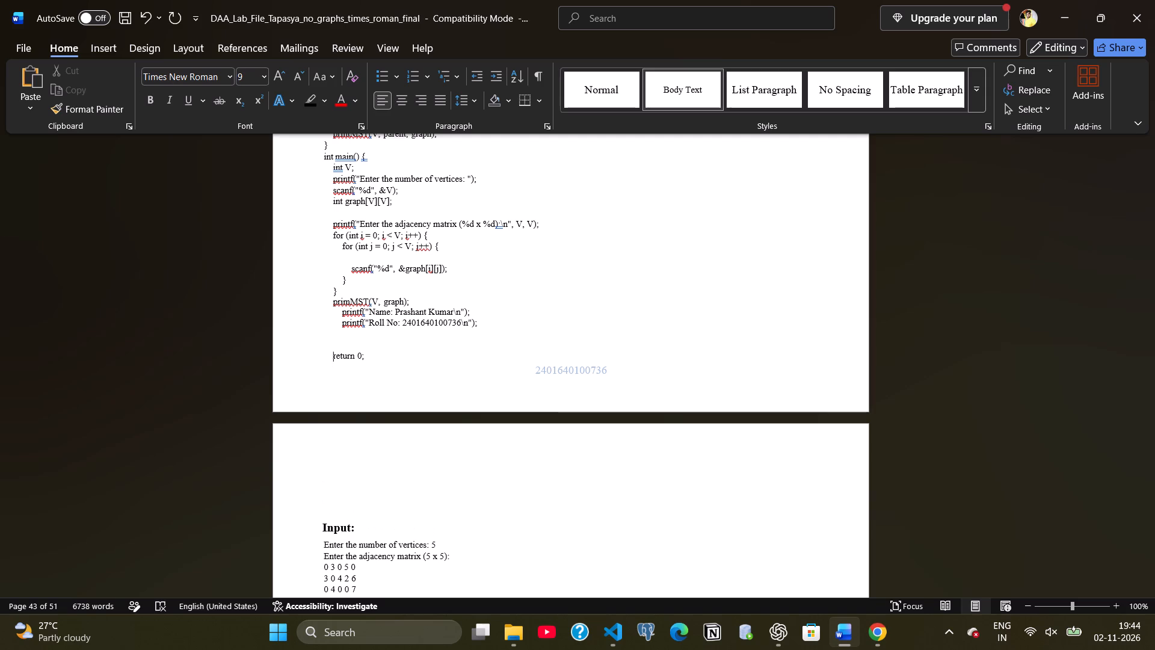
{"action": "key", "text": "Down"}
{"action": "key", "text": "ctrl+v"}
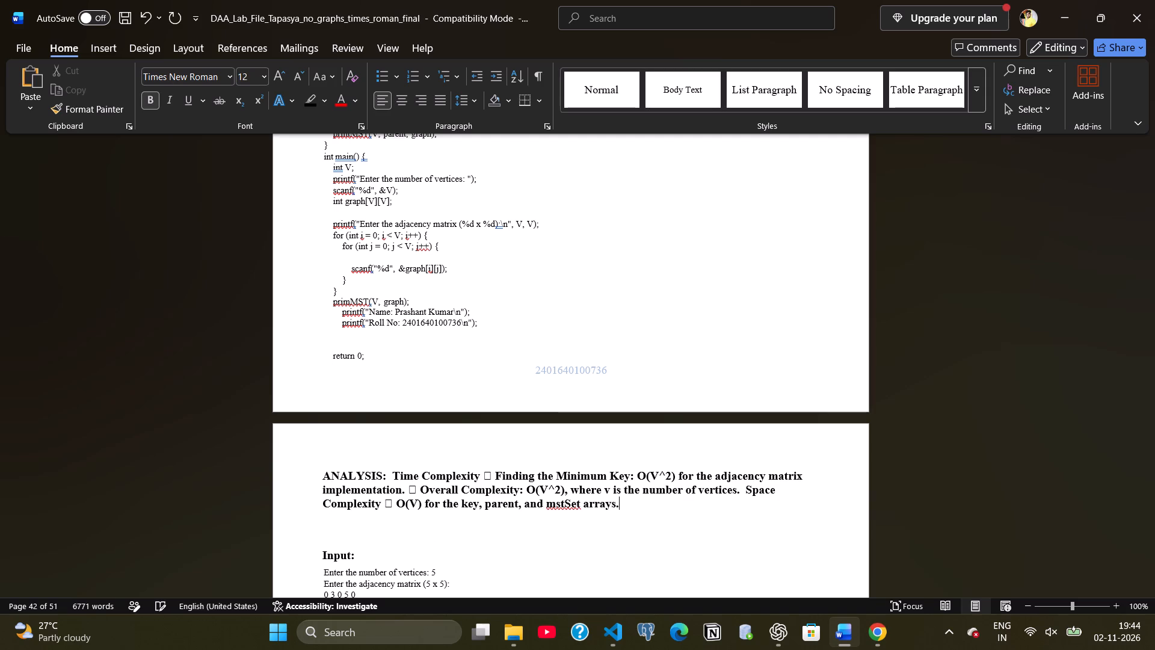
Split the pasted Prim's analysis into separate lines after "ANALYSIS:", "Time Complexity", the minimum-key sentence, "Overall Complexity:" and "Space Complexity", removing the box symbols.
{"action": "left_click", "coordinate": [395, 476]}
{"action": "key", "text": "Return"}
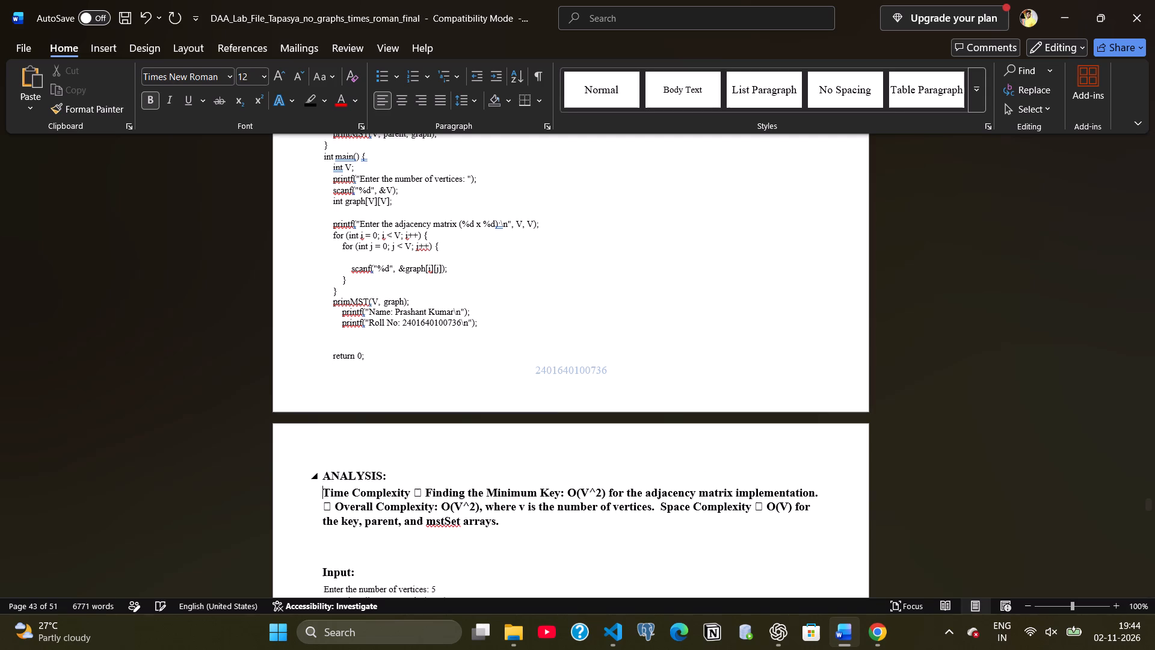
{"action": "left_click", "coordinate": [420, 497]}
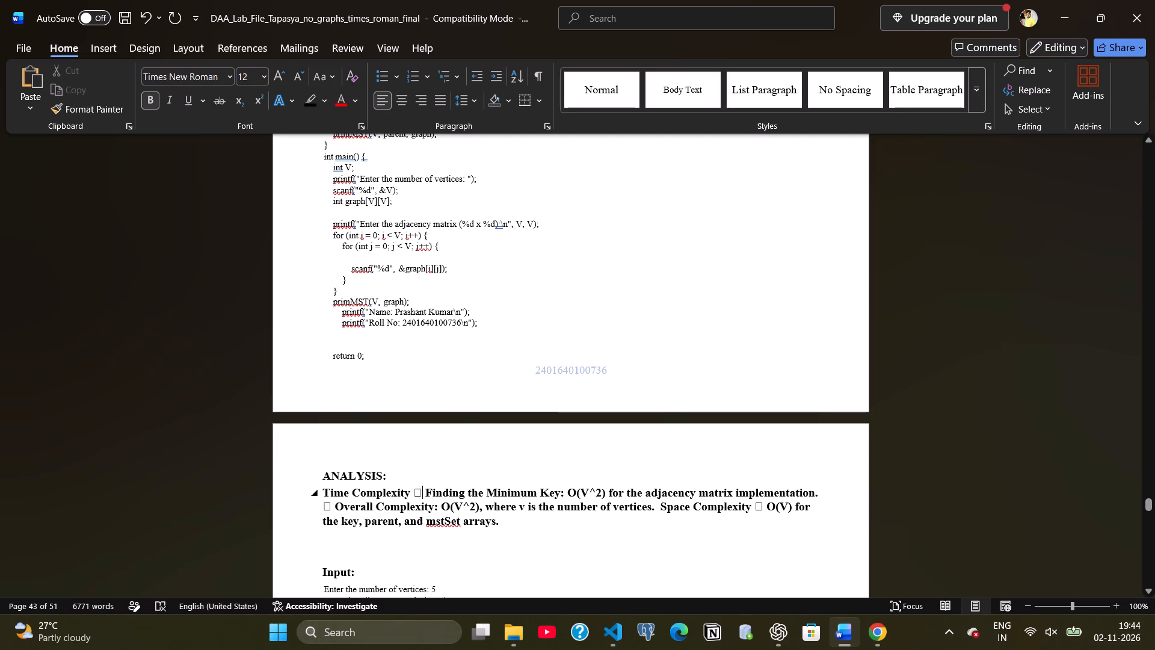
{"action": "key", "text": "BackSpace"}
{"action": "key", "text": "Return"}
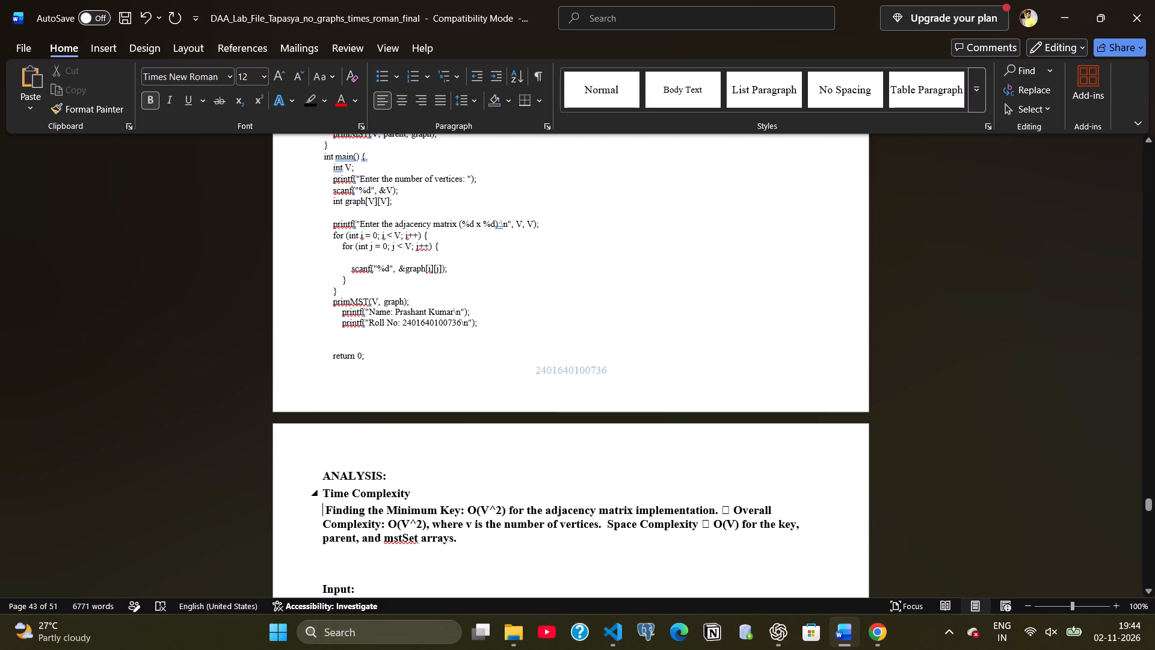
{"action": "left_click", "coordinate": [727, 509]}
{"action": "key", "text": "BackSpace"}
{"action": "key", "text": "Return"}
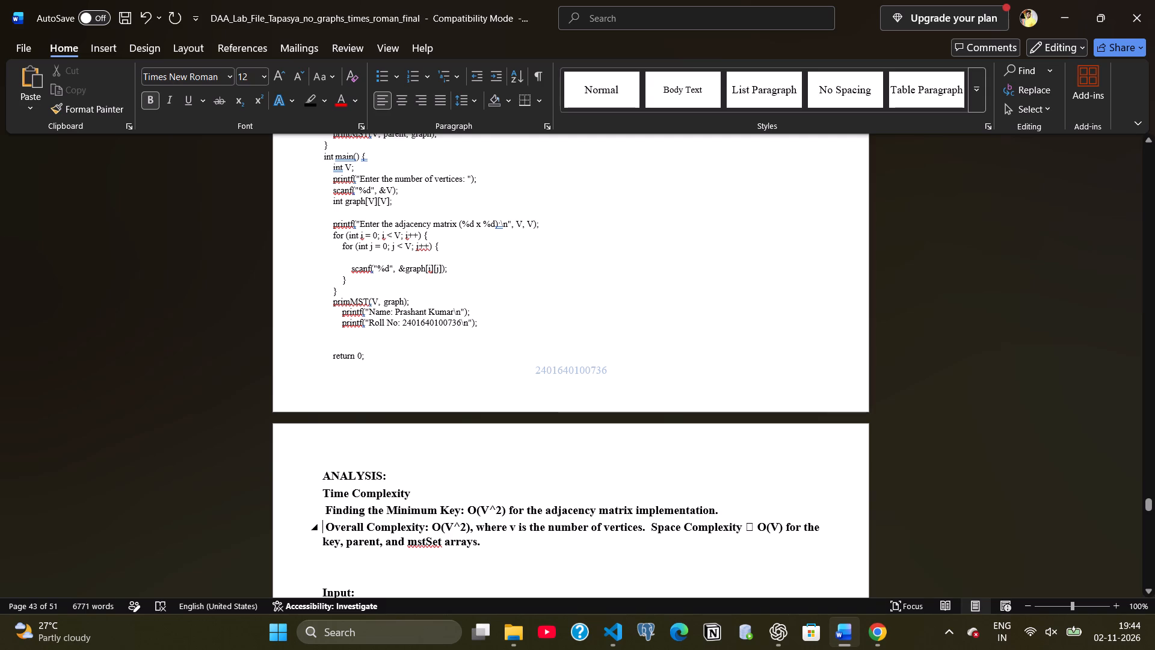
{"action": "left_click", "coordinate": [428, 527]}
{"action": "key", "text": "Return"}
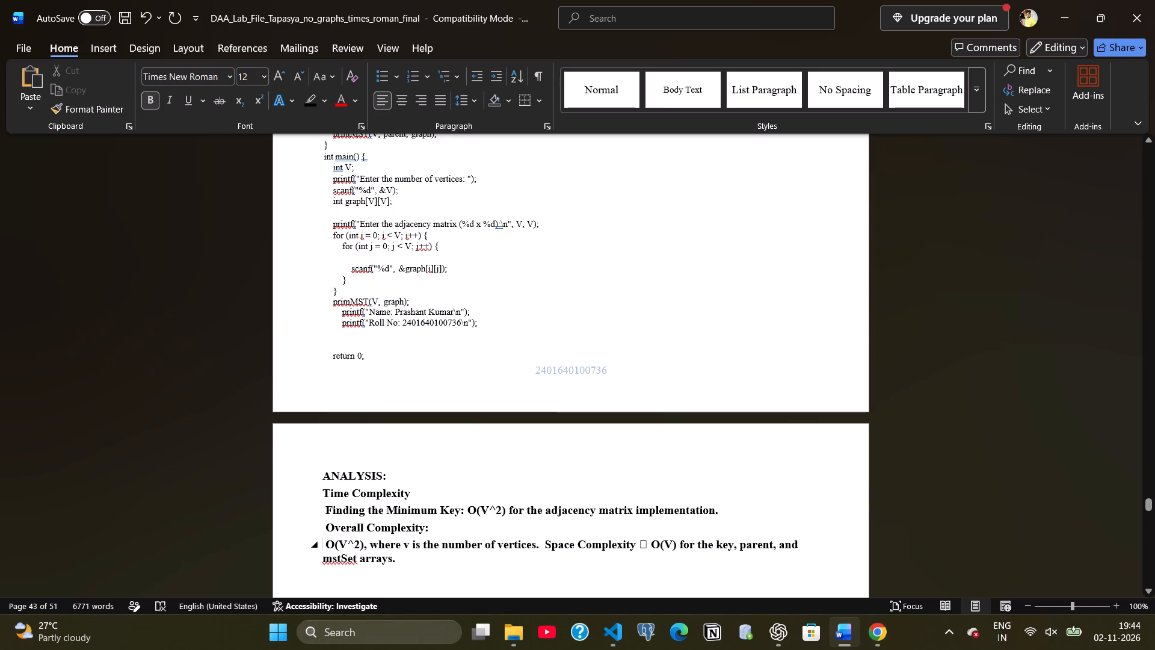
{"action": "left_click", "coordinate": [647, 542]}
{"action": "key", "text": "BackSpace"}
{"action": "key", "text": "Return"}
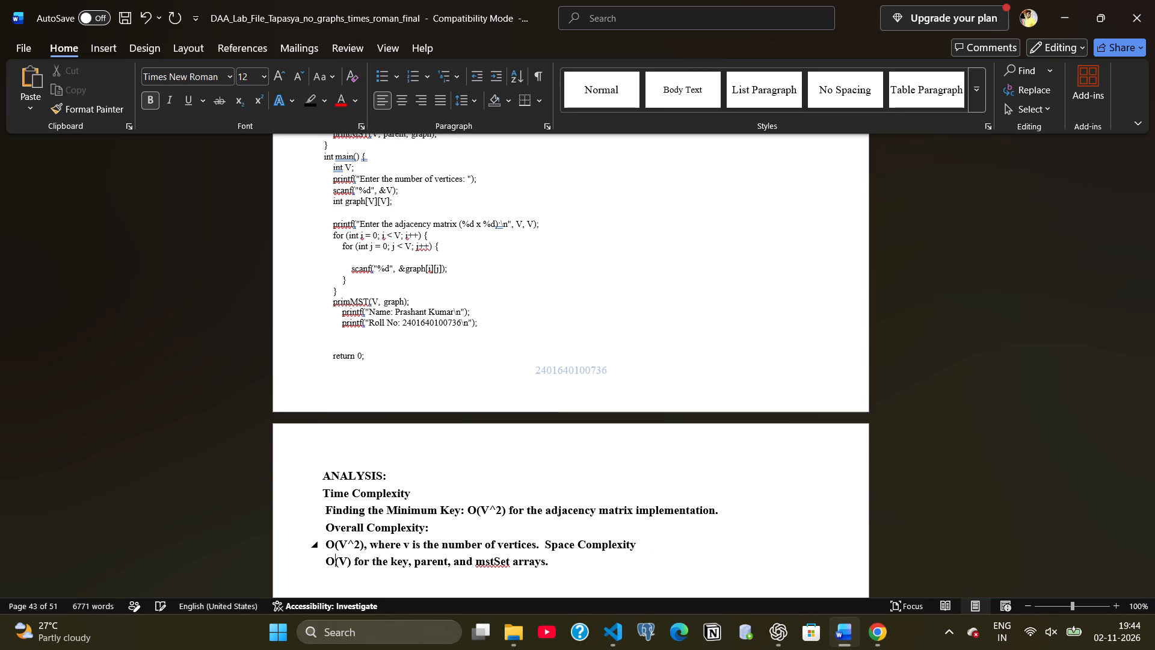
Remove bold from the O(V^2) and O(V) lines under "Overall Complexity:" and make them dash bullets.
{"action": "left_click_drag", "start_coordinate": [549, 561], "coordinate": [315, 543]}
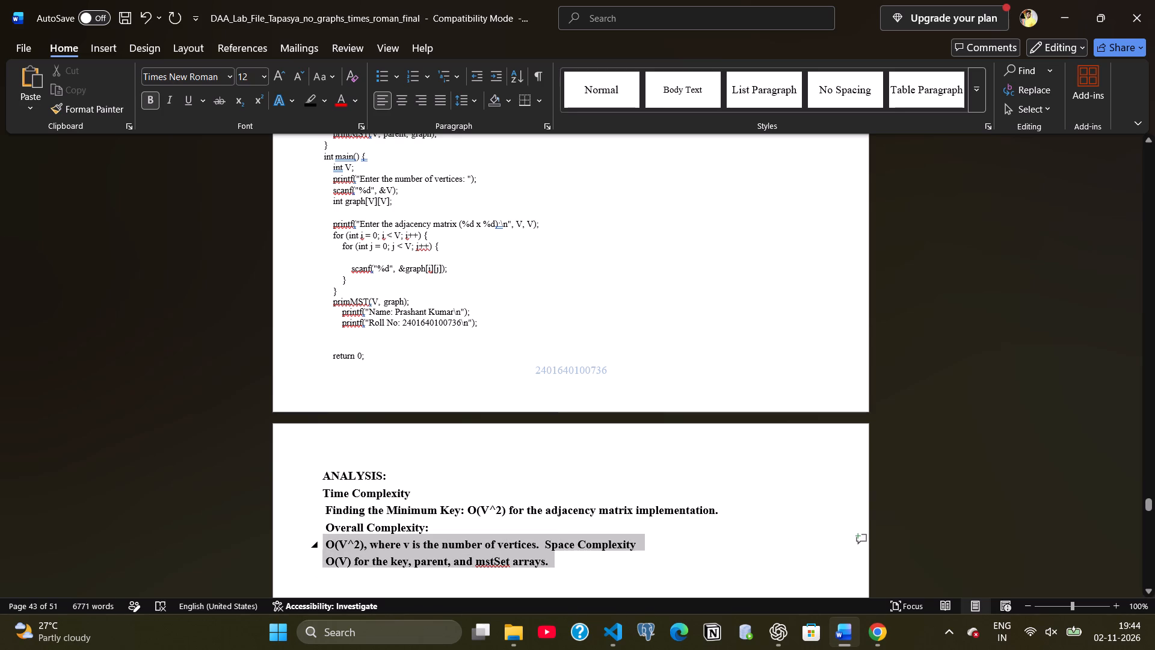
{"action": "left_click_drag", "start_coordinate": [315, 543], "coordinate": [307, 544]}
{"action": "left_click", "coordinate": [318, 521]}
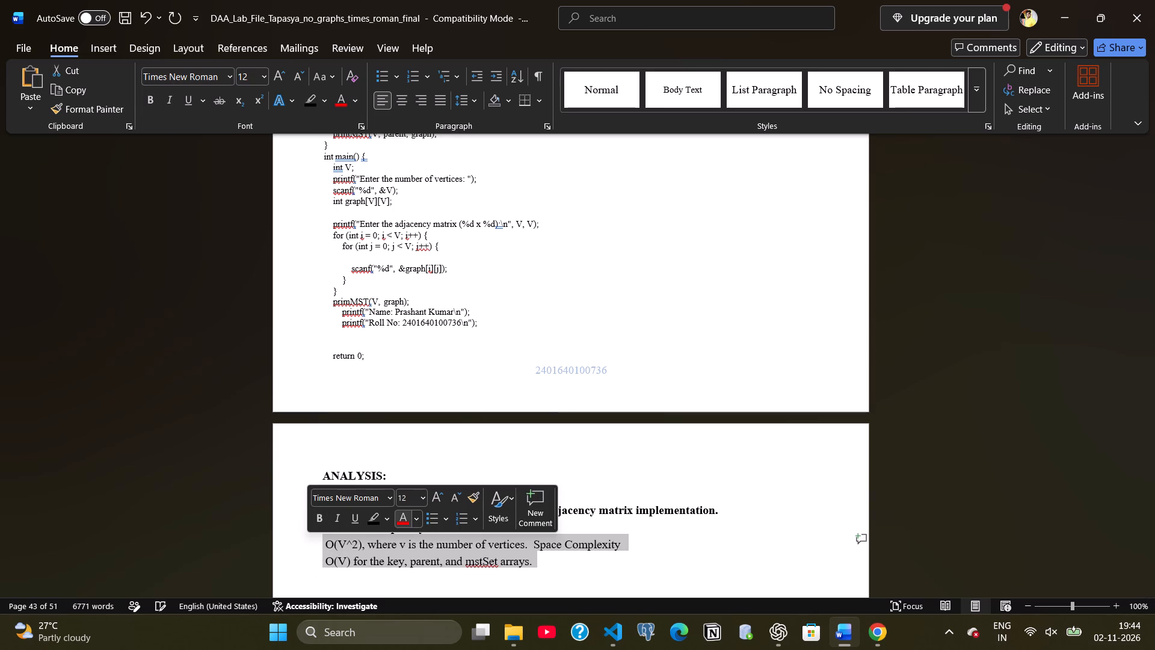
{"action": "left_click", "coordinate": [434, 528]}
{"action": "left_click", "coordinate": [433, 521]}
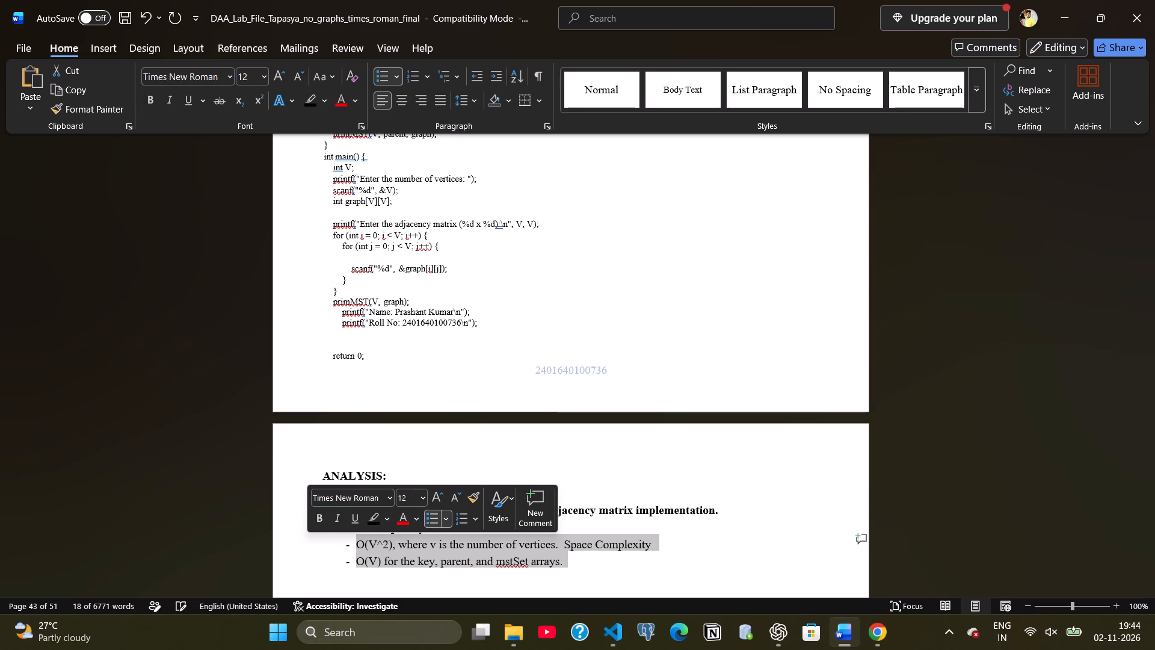
{"action": "left_click", "coordinate": [603, 522]}
Make the "Finding the Minimum Key" line under Time Complexity a dash bullet and remove its bold.
{"action": "left_click_drag", "start_coordinate": [716, 513], "coordinate": [246, 508]}
{"action": "left_click", "coordinate": [371, 483]}
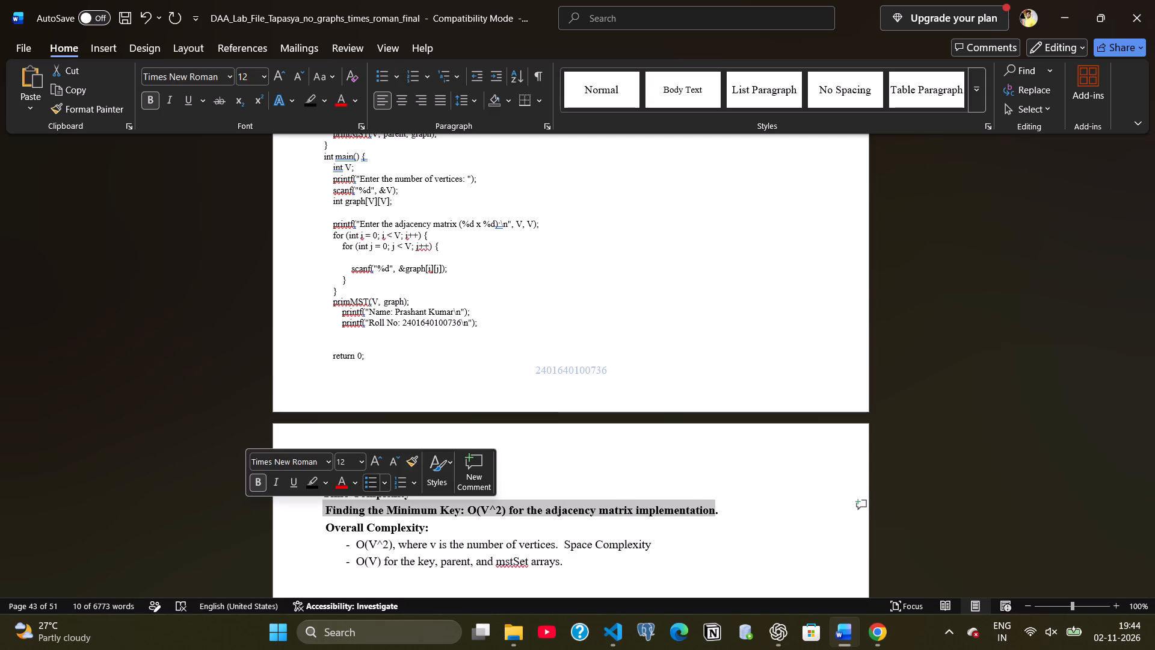
{"action": "left_click", "coordinate": [256, 480]}
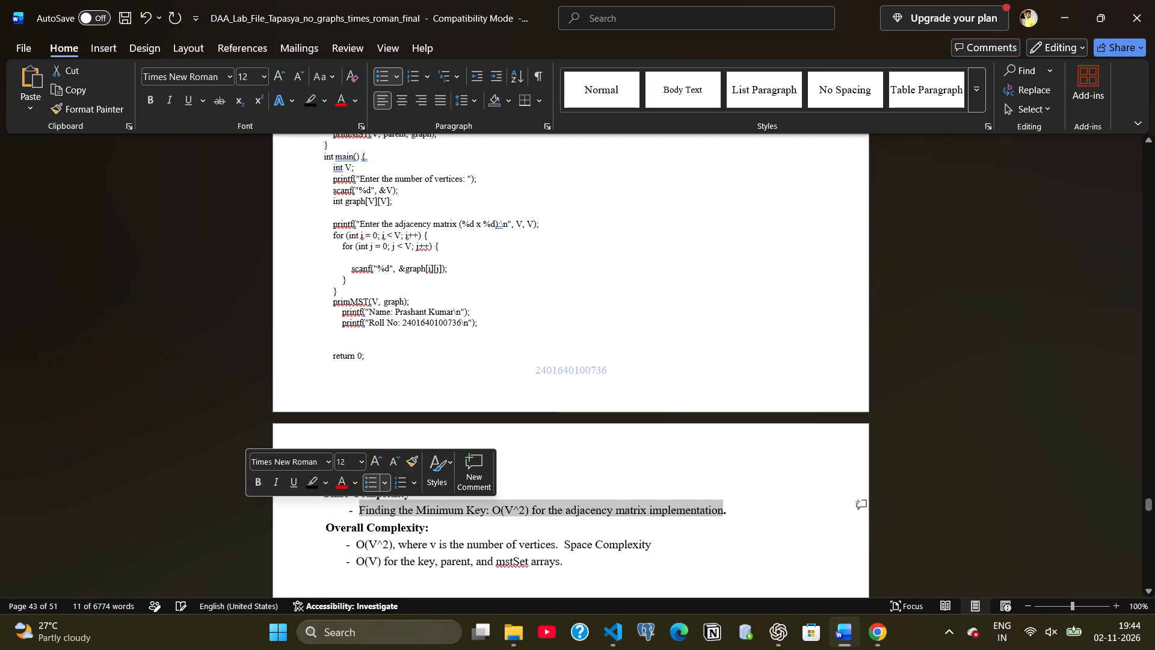
{"action": "left_click", "coordinate": [537, 469]}
Review the page layout from the Prim's analysis and output through the Experiment 9 Warshall code listing.
{"action": "scroll", "coordinate": [537, 469], "scroll_direction": "down", "scroll_amount": 3}
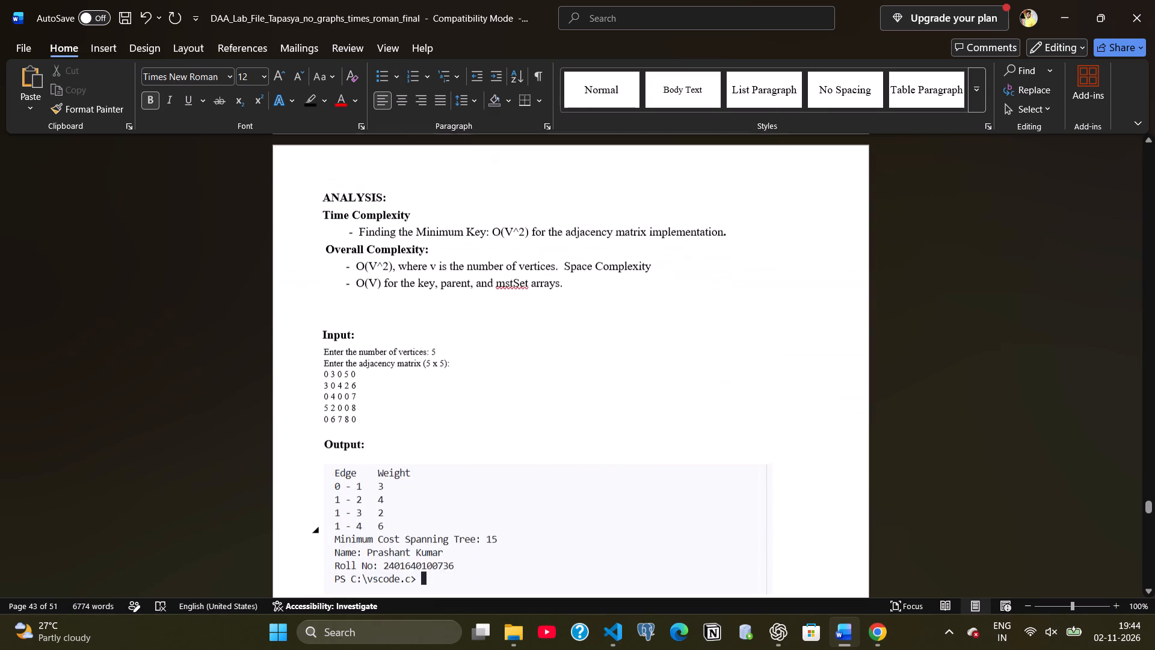
{"action": "scroll", "coordinate": [537, 469], "scroll_direction": "down", "scroll_amount": 6}
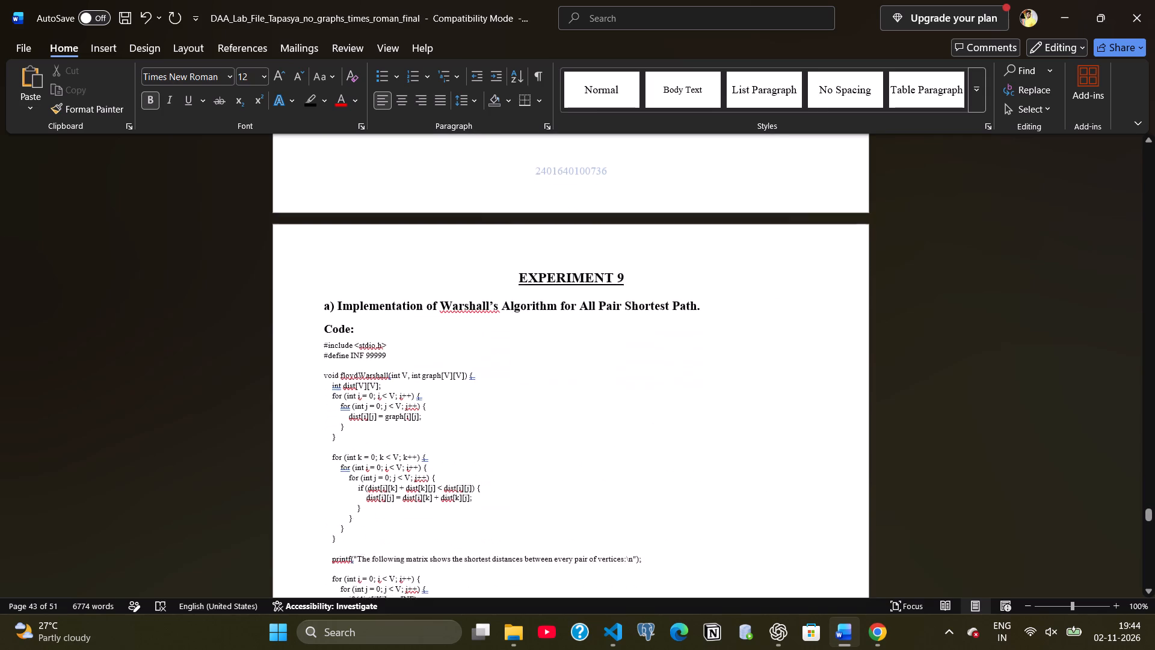
{"action": "scroll", "coordinate": [537, 469], "scroll_direction": "down", "scroll_amount": 2}
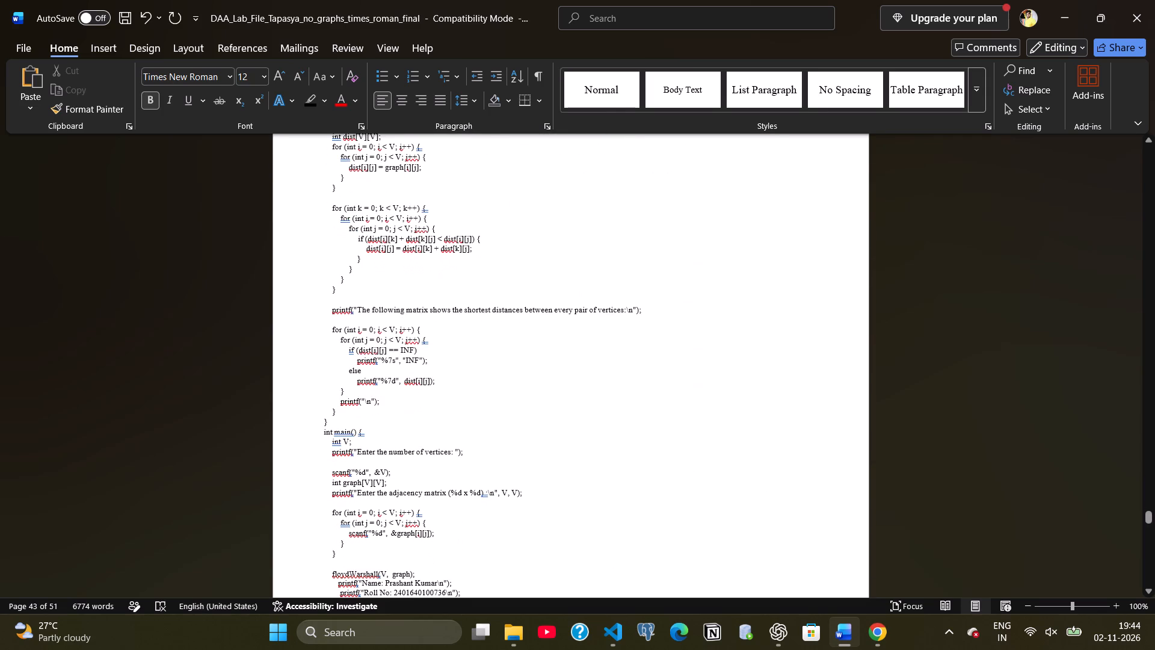
{"action": "left_click_drag", "start_coordinate": [687, 613], "coordinate": [839, 619]}
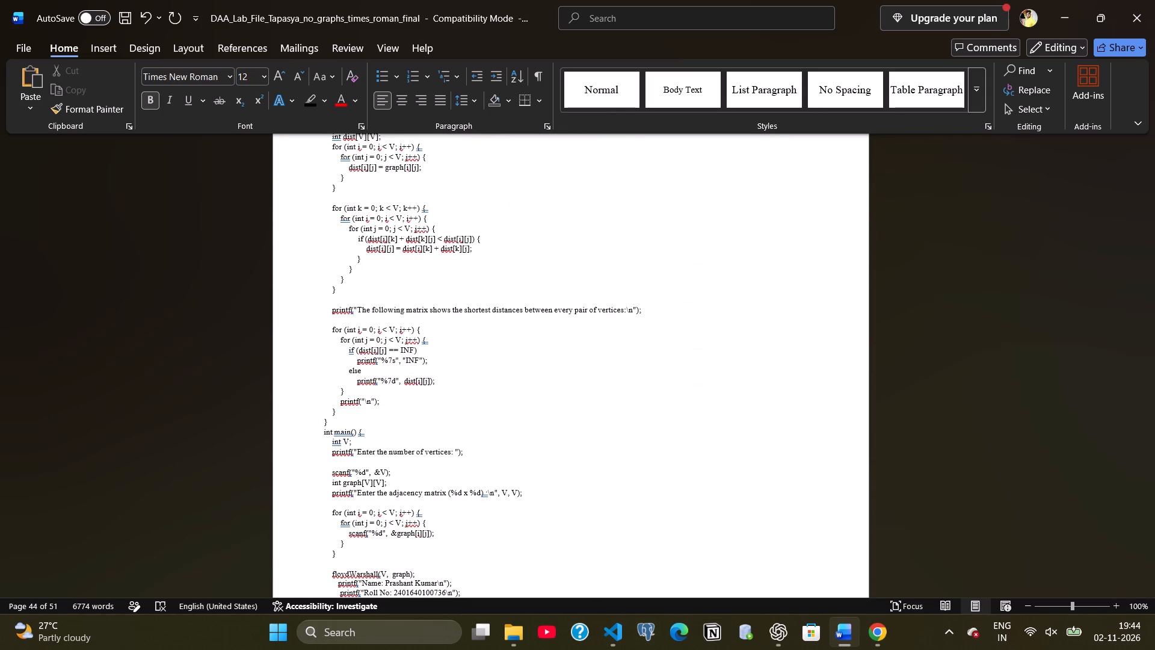
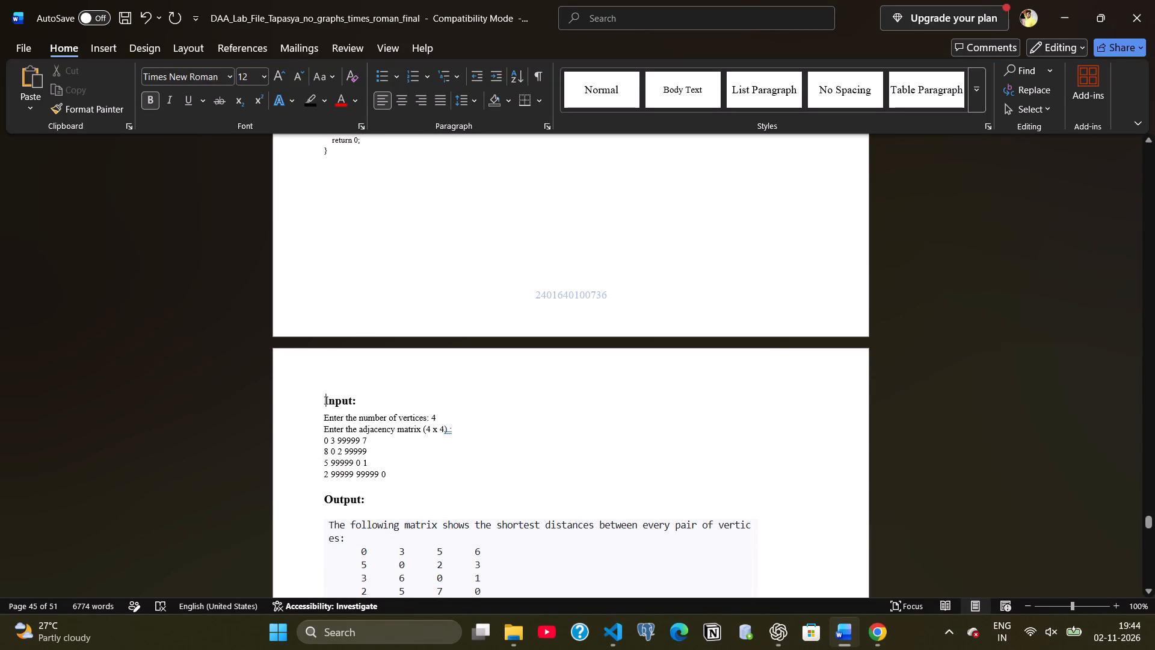
Insert blank lines above the Warshall experiment's "Input:" heading and paste the copied analysis text on the first one.
{"action": "key", "text": "Return"}
{"action": "key", "text": "Return"}
{"action": "key", "text": "Return"}
{"action": "key", "text": "Return"}
{"action": "key", "text": "Return"}
{"action": "key", "text": "Up"}
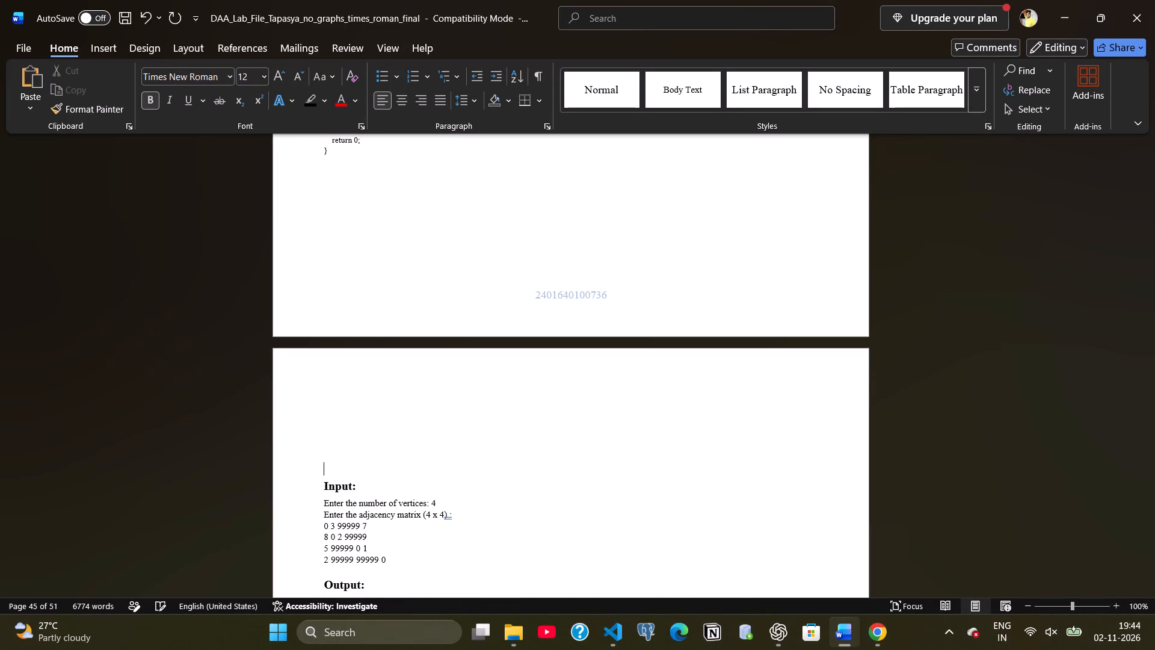
{"action": "key", "text": "Up"}
{"action": "key", "text": "Up"}
{"action": "key", "text": "Up"}
{"action": "key", "text": "Up"}
{"action": "key", "text": "Up"}
{"action": "key", "text": "Down"}
{"action": "key", "text": "ctrl+v"}
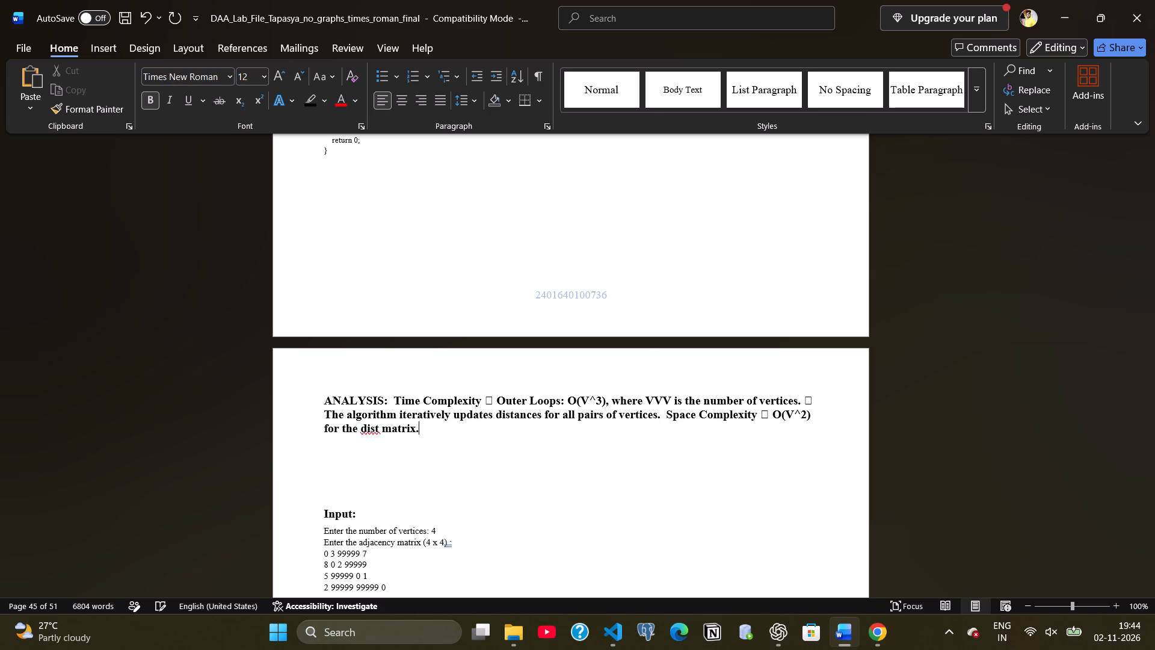
Put "ANALYSIS:" and "Time Complexity" on their own lines, remove the box symbol, and add a colon after "Time Complexity".
{"action": "left_click", "coordinate": [392, 400]}
{"action": "key", "text": "Return"}
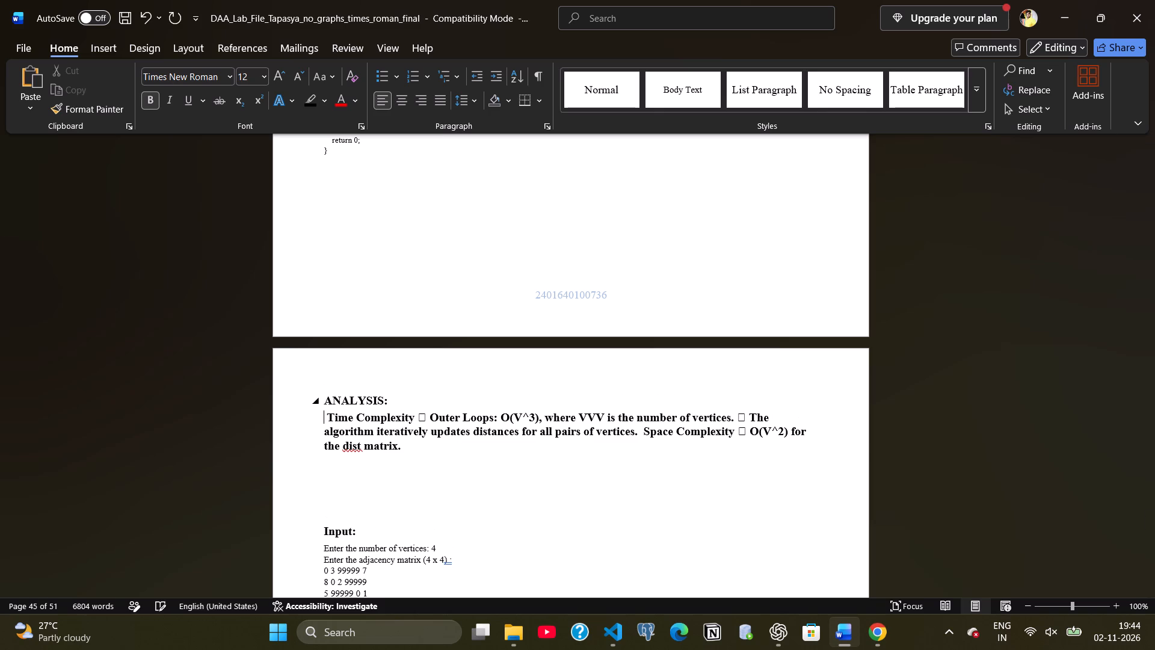
{"action": "key", "text": "Right"}
{"action": "key", "text": "Right"}
{"action": "key", "text": "Right"}
{"action": "key", "text": "Right"}
{"action": "key", "text": "Right"}
{"action": "key", "text": "Right"}
{"action": "key", "text": "Right"}
{"action": "key", "text": "Right"}
{"action": "key", "text": "Right"}
{"action": "key", "text": "Right"}
{"action": "key", "text": "Right"}
{"action": "key", "text": "Right"}
{"action": "key", "text": "Right"}
{"action": "key", "text": "Right"}
{"action": "key", "text": "Right"}
{"action": "key", "text": "Right"}
{"action": "key", "text": "Right"}
{"action": "key", "text": "Right"}
{"action": "key", "text": "BackSpace"}
{"action": "key", "text": "Return"}
{"action": "key", "text": "Right"}
{"action": "key", "text": "Right"}
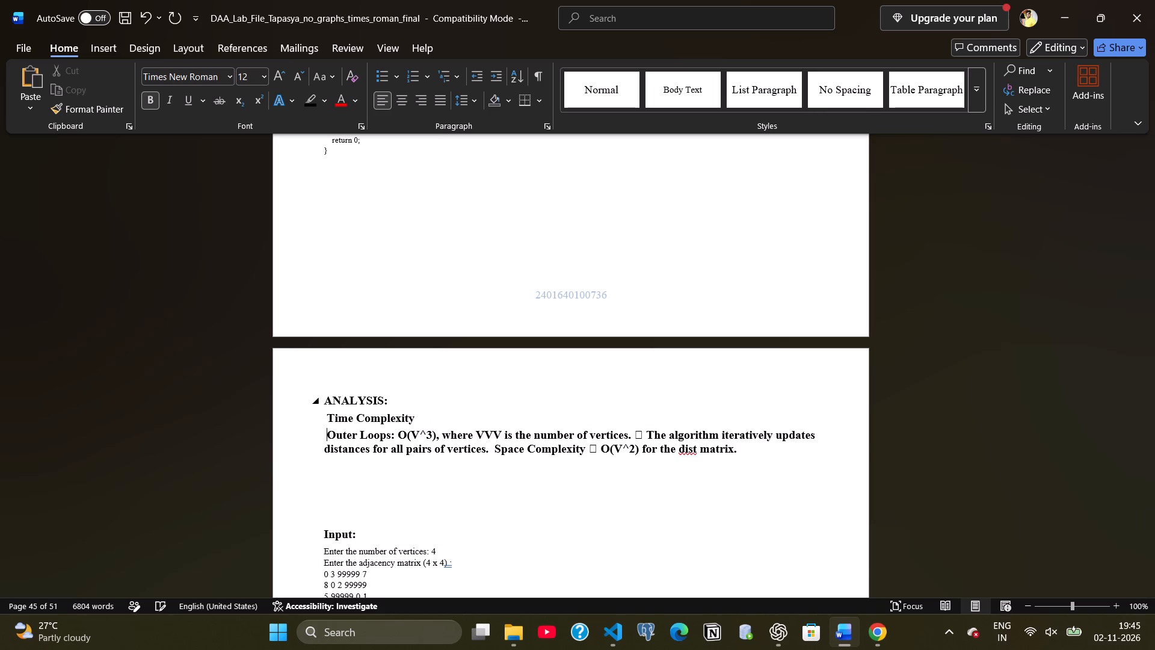
{"action": "key", "text": "Left"}
{"action": "key", "text": "Left"}
{"action": "key", "text": "Left"}
{"action": "key", "text": "shift+colon"}
Remove the box symbol after the "Outer Loops" sentence and start "The algorithm iteratively updates distances" on a new line.
{"action": "key", "text": "Down"}
{"action": "key", "text": "Right"}
{"action": "key", "text": "Right"}
{"action": "key", "text": "Right"}
{"action": "key", "text": "Right"}
{"action": "key", "text": "Right"}
{"action": "key", "text": "Right"}
{"action": "key", "text": "Right"}
{"action": "key", "text": "Right"}
{"action": "key", "text": "Right"}
{"action": "key", "text": "Right"}
{"action": "key", "text": "Right"}
{"action": "key", "text": "Right"}
{"action": "key", "text": "Right"}
{"action": "key", "text": "Right"}
{"action": "key", "text": "Right"}
{"action": "key", "text": "Right"}
{"action": "key", "text": "Right"}
{"action": "key", "text": "Right"}
{"action": "key", "text": "Right"}
{"action": "key", "text": "Right"}
{"action": "key", "text": "Right"}
{"action": "key", "text": "Right"}
{"action": "key", "text": "Right"}
{"action": "key", "text": "Right"}
{"action": "key", "text": "Right"}
{"action": "key", "text": "Right"}
{"action": "key", "text": "Right"}
{"action": "key", "text": "BackSpace"}
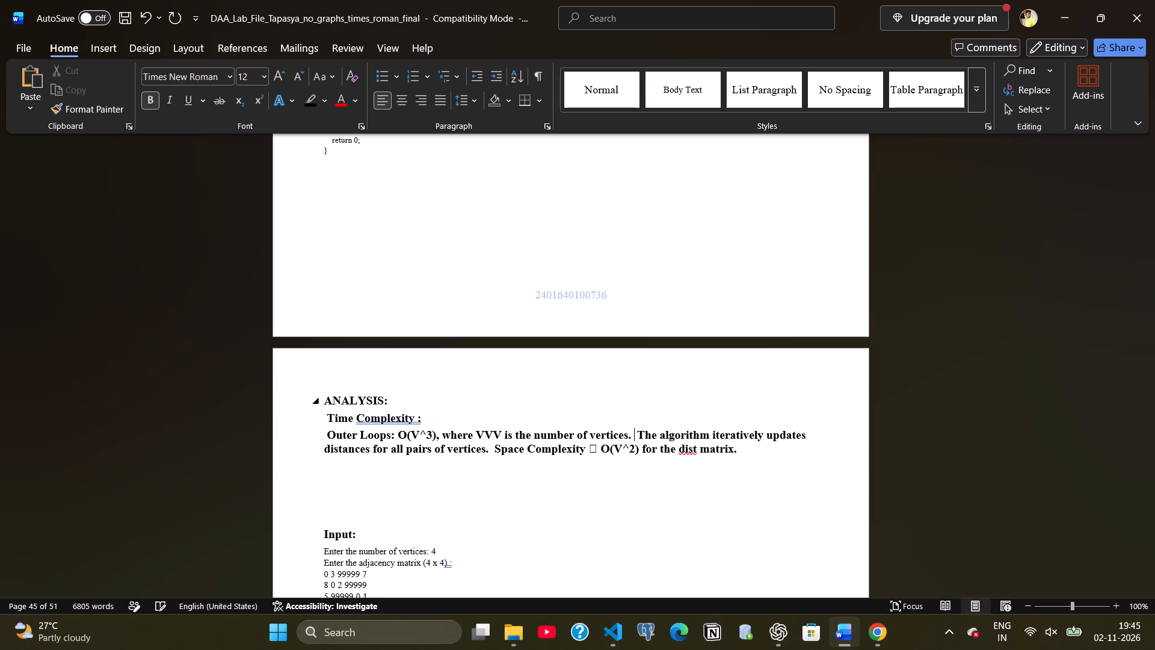
{"action": "key", "text": "Return"}
Move "Space Complexity" to its own line, replace its box symbol with a colon, and put "O(V^2) for the dist matrix." below it.
{"action": "key", "text": "Right"}
{"action": "key", "text": "Right"}
{"action": "key", "text": "Right"}
{"action": "key", "text": "Right"}
{"action": "key", "text": "Right"}
{"action": "key", "text": "Right"}
{"action": "key", "text": "Right"}
{"action": "key", "text": "Right"}
{"action": "key", "text": "Right"}
{"action": "key", "text": "Right"}
{"action": "key", "text": "Right"}
{"action": "key", "text": "Right"}
{"action": "key", "text": "Right"}
{"action": "key", "text": "Right"}
{"action": "key", "text": "Right"}
{"action": "key", "text": "Right"}
{"action": "key", "text": "Right"}
{"action": "key", "text": "Right"}
{"action": "key", "text": "Right"}
{"action": "key", "text": "Right"}
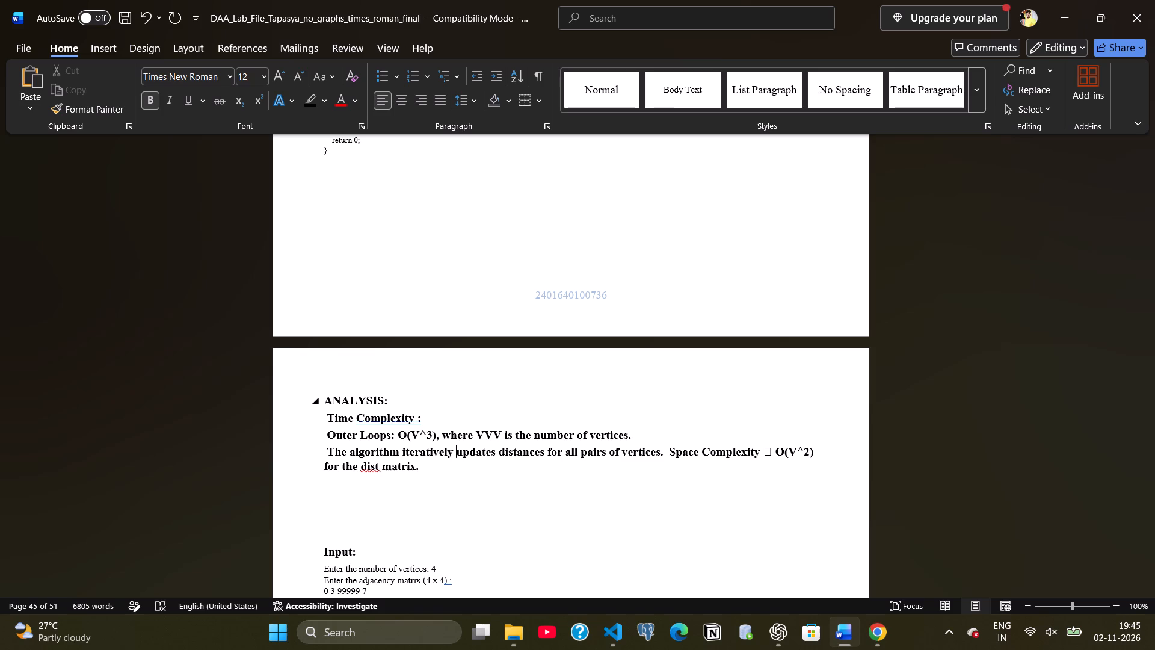
{"action": "key", "text": "Right"}
{"action": "key", "text": "Return"}
{"action": "key", "text": "Right"}
{"action": "key", "text": "Right"}
{"action": "key", "text": "Right"}
{"action": "key", "text": "Right"}
{"action": "key", "text": "Right"}
{"action": "key", "text": "Right"}
{"action": "key", "text": "Right"}
{"action": "key", "text": "Right"}
{"action": "key", "text": "Right"}
{"action": "key", "text": "Right"}
{"action": "key", "text": "Right"}
{"action": "key", "text": "Right"}
{"action": "key", "text": "Right"}
{"action": "key", "text": "Right"}
{"action": "key", "text": "Right"}
{"action": "key", "text": "Right"}
{"action": "key", "text": "Right"}
{"action": "key", "text": "Right"}
{"action": "key", "text": "Right"}
{"action": "key", "text": "Right"}
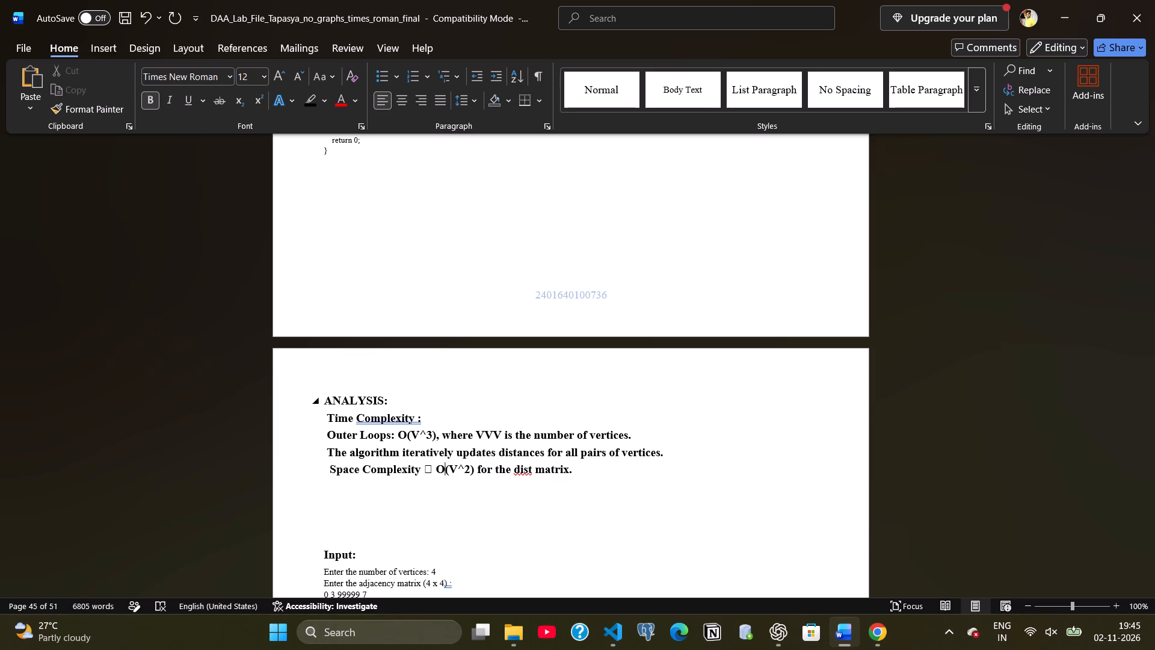
{"action": "key", "text": "Left"}
{"action": "key", "text": "Left"}
{"action": "key", "text": "BackSpace"}
{"action": "key", "text": "shift+colon"}
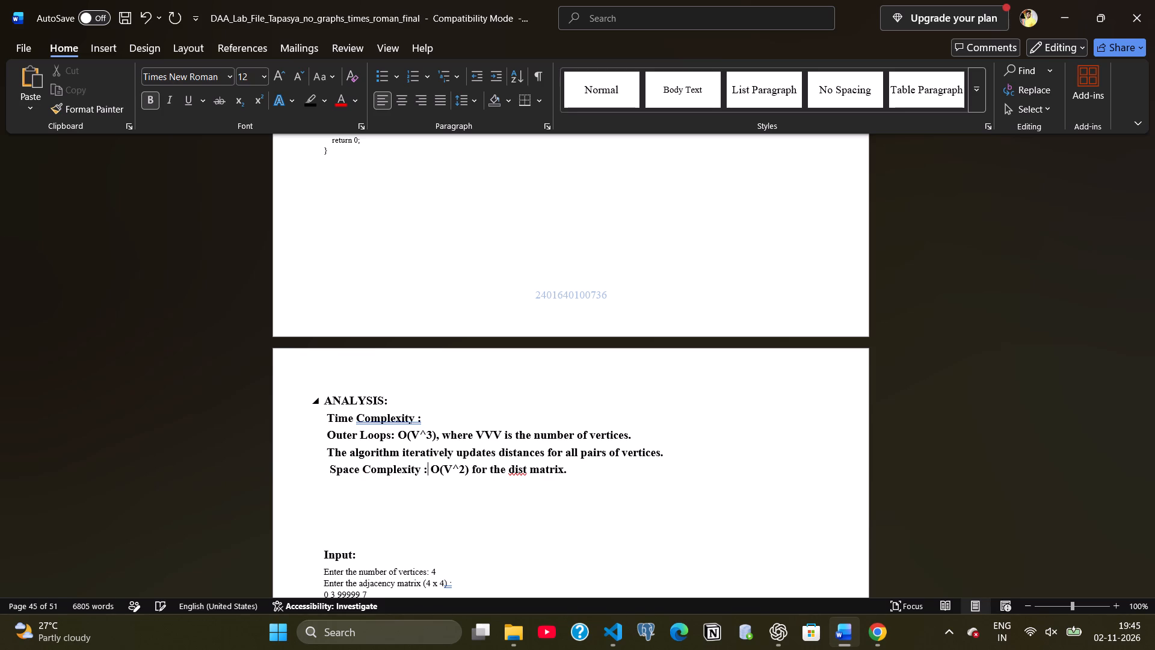
{"action": "key", "text": "Return"}
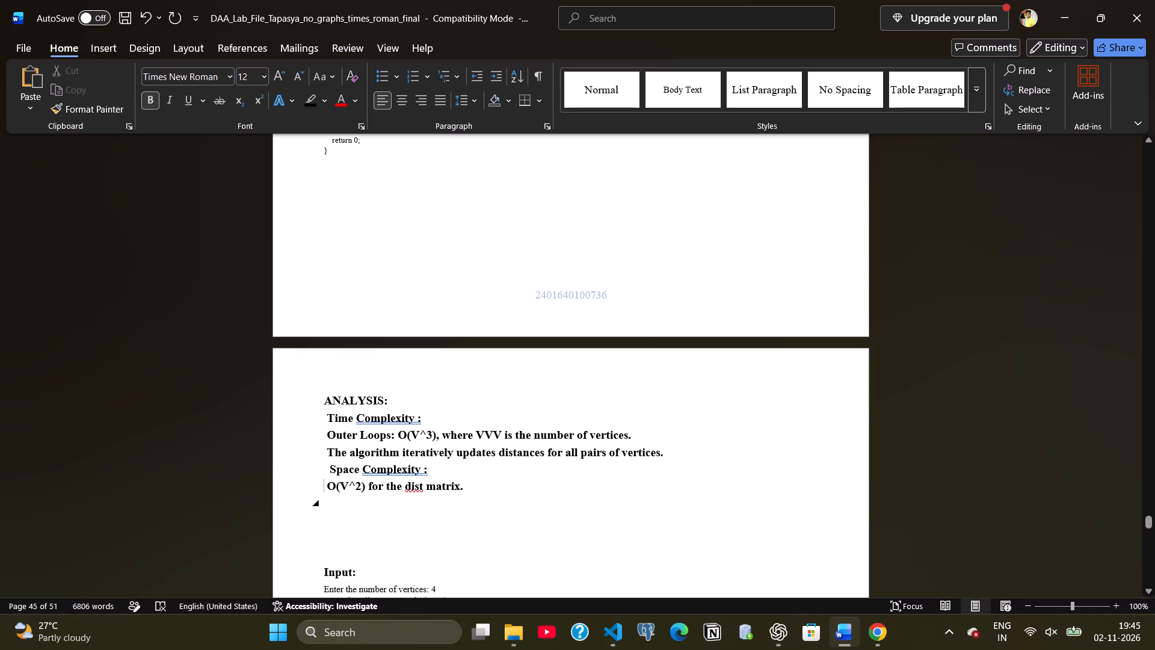
Remove bold from the "O(V^2) for the dist matrix." line and make it a dash bullet.
{"action": "left_click_drag", "start_coordinate": [466, 489], "coordinate": [320, 483]}
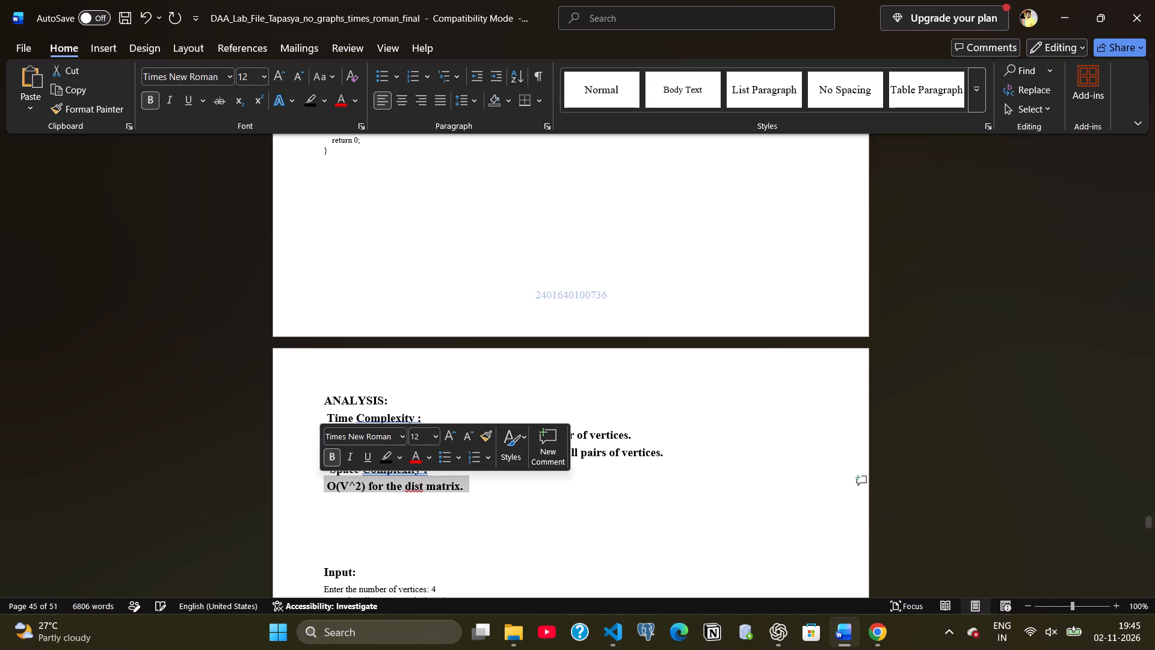
{"action": "left_click", "coordinate": [334, 458]}
{"action": "left_click", "coordinate": [447, 455]}
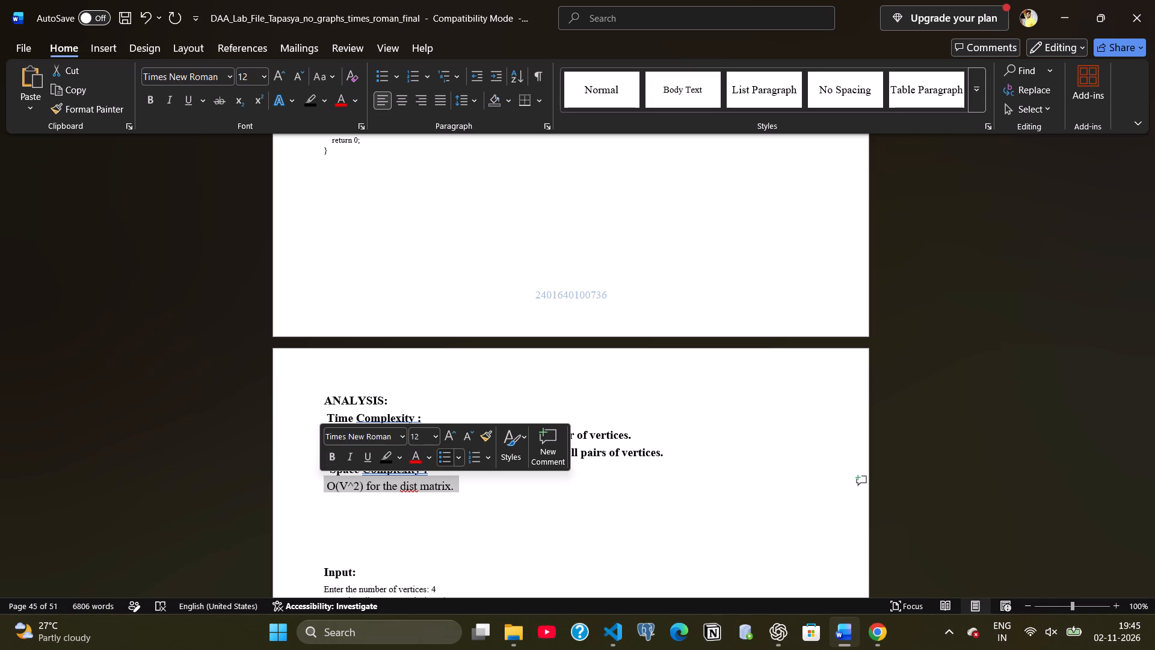
Remove bold from the two sentences under "Time Complexity :" and make them dash bullets.
{"action": "left_click", "coordinate": [661, 454]}
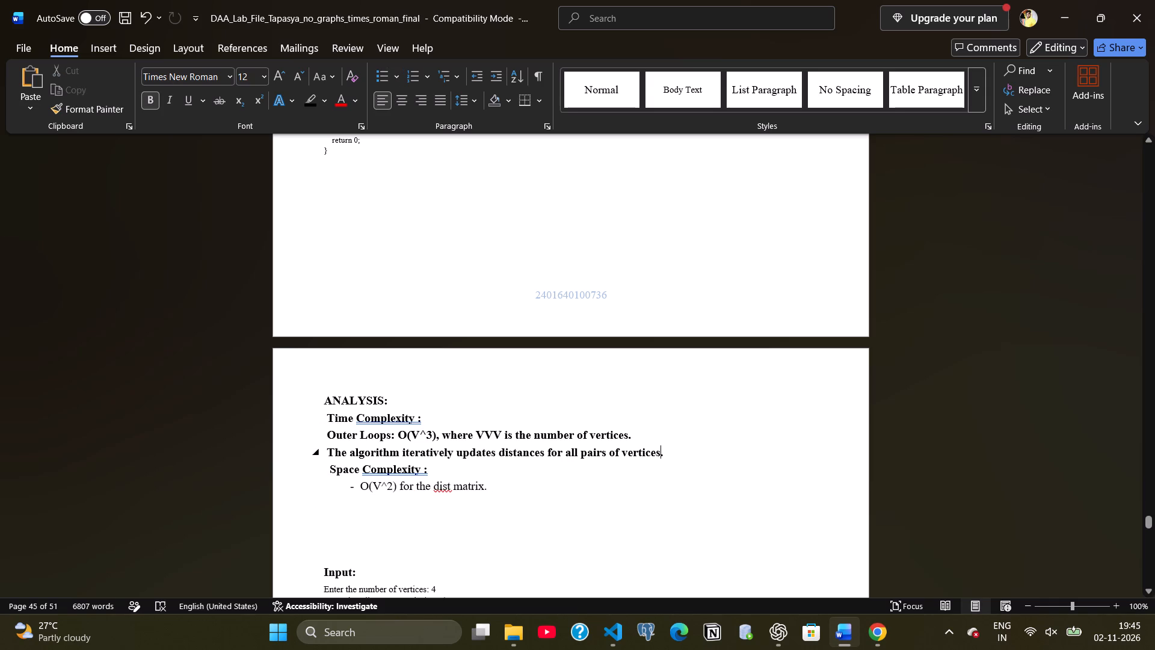
{"action": "left_click_drag", "start_coordinate": [667, 453], "coordinate": [322, 436]}
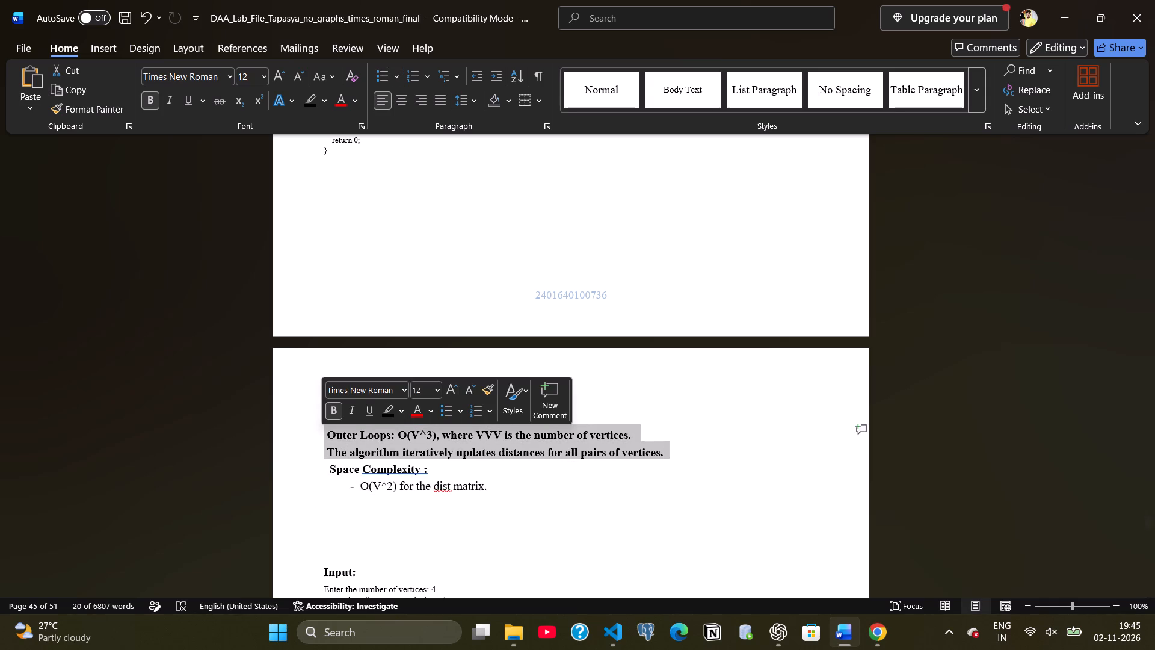
{"action": "left_click", "coordinate": [330, 419]}
{"action": "left_click", "coordinate": [446, 415]}
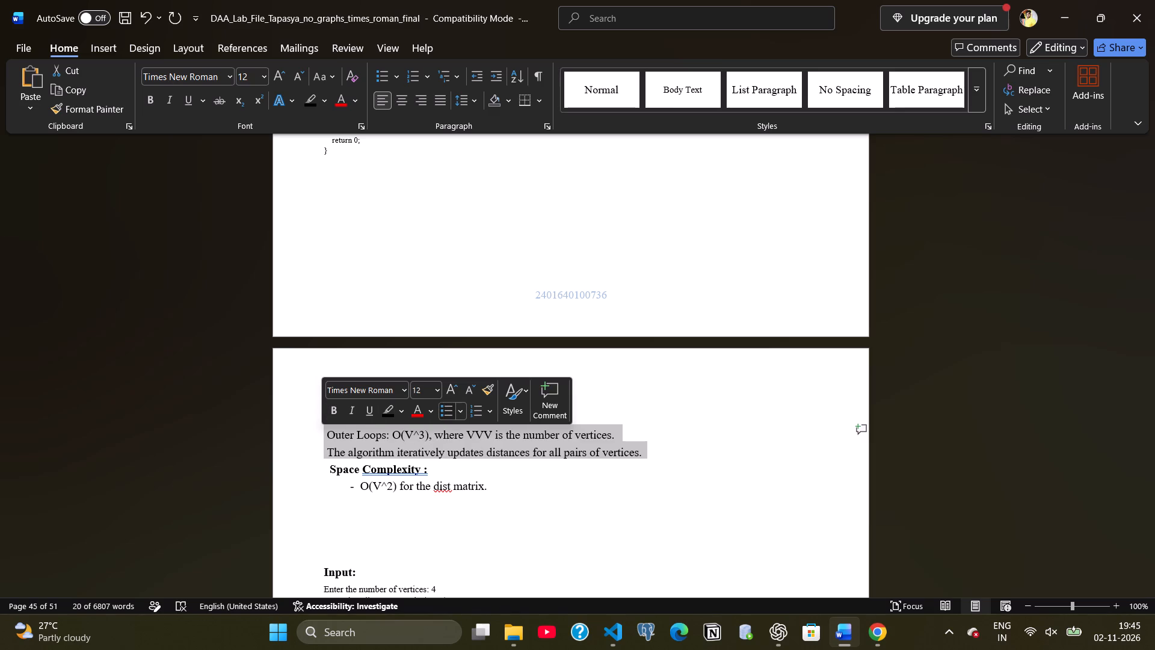
Delete the blank lines between the Warshall analysis and the "Input:" heading.
{"action": "left_click", "coordinate": [547, 524]}
{"action": "left_click", "coordinate": [331, 548]}
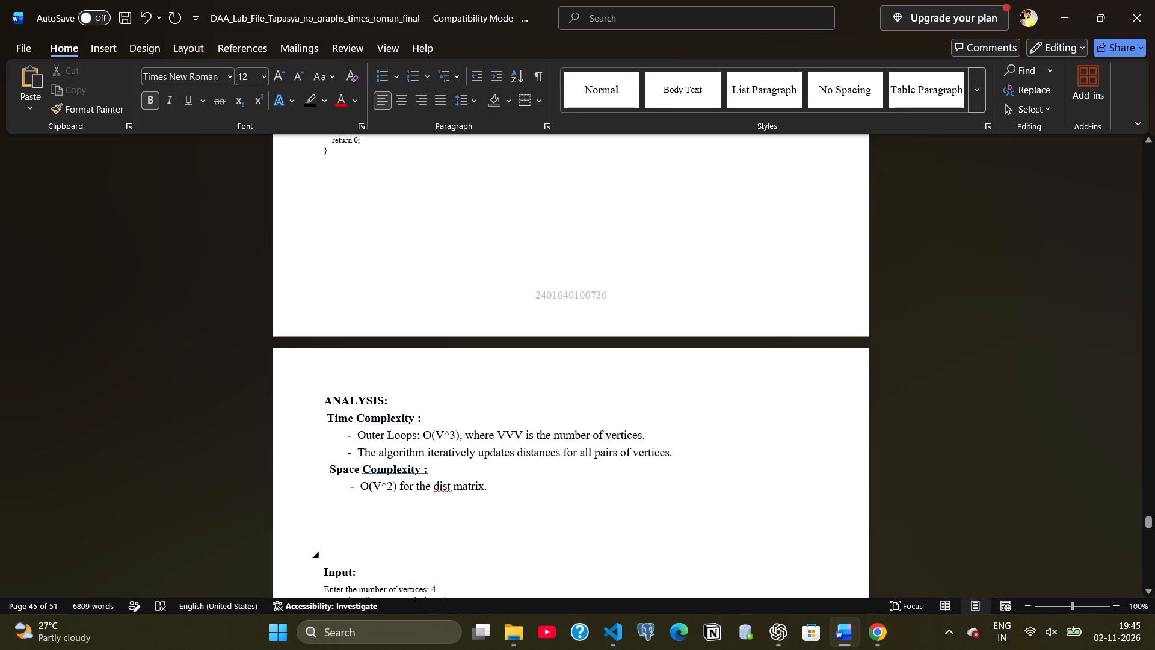
{"action": "key", "text": "BackSpace"}
{"action": "key", "text": "BackSpace"}
{"action": "key", "text": "BackSpace"}
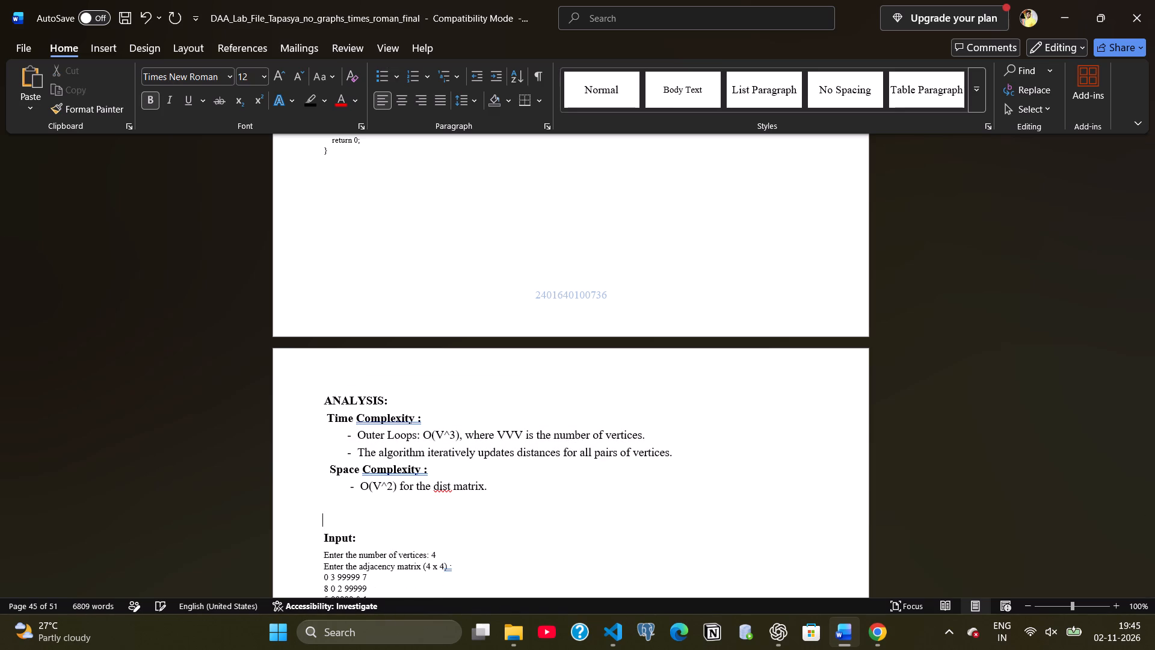
{"action": "key", "text": "BackSpace"}
{"action": "key", "text": "BackSpace"}
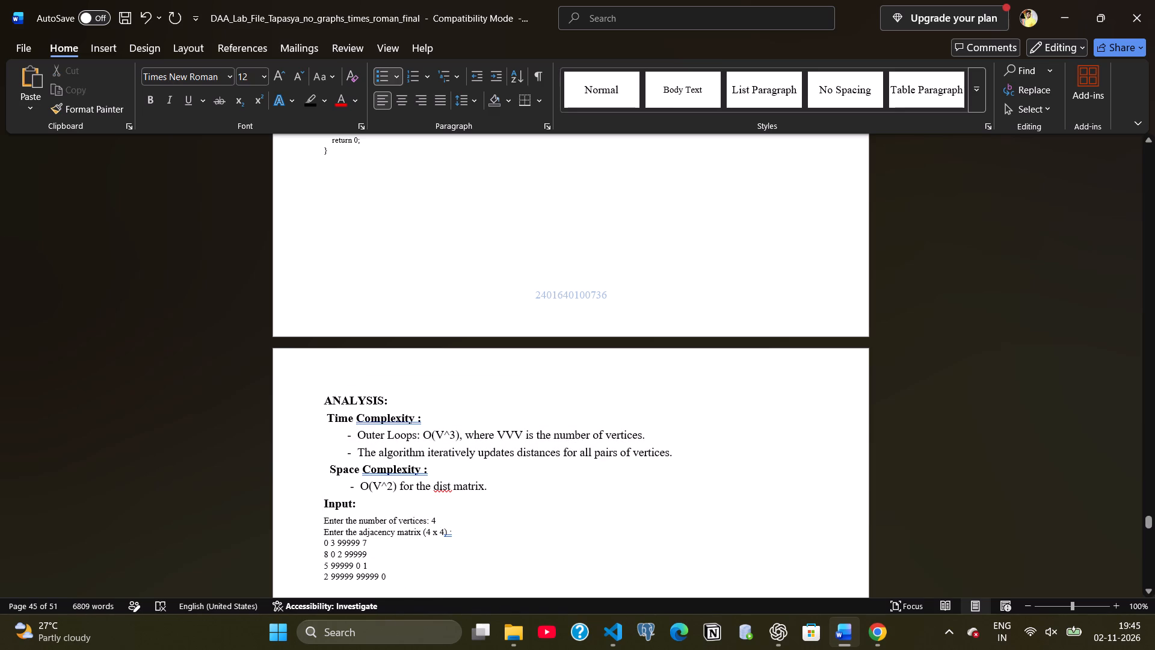
Review the page layout from the Warshall output through the Dijkstra code listing.
{"action": "scroll", "coordinate": [444, 534], "scroll_direction": "down", "scroll_amount": 5}
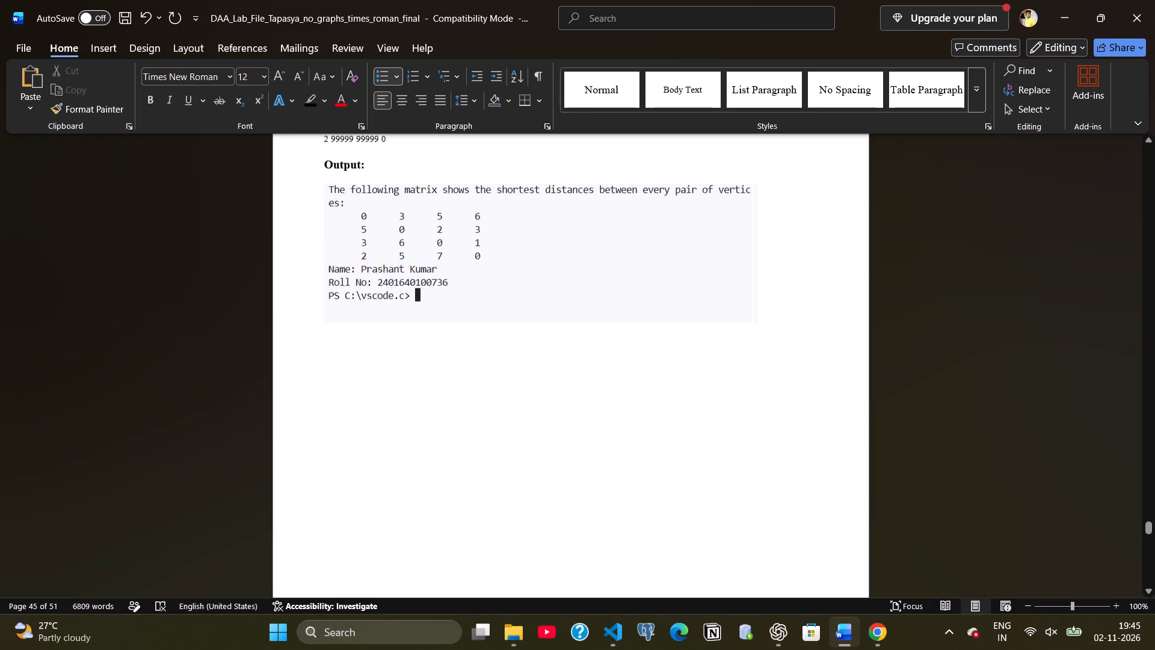
{"action": "scroll", "coordinate": [444, 534], "scroll_direction": "down", "scroll_amount": 4}
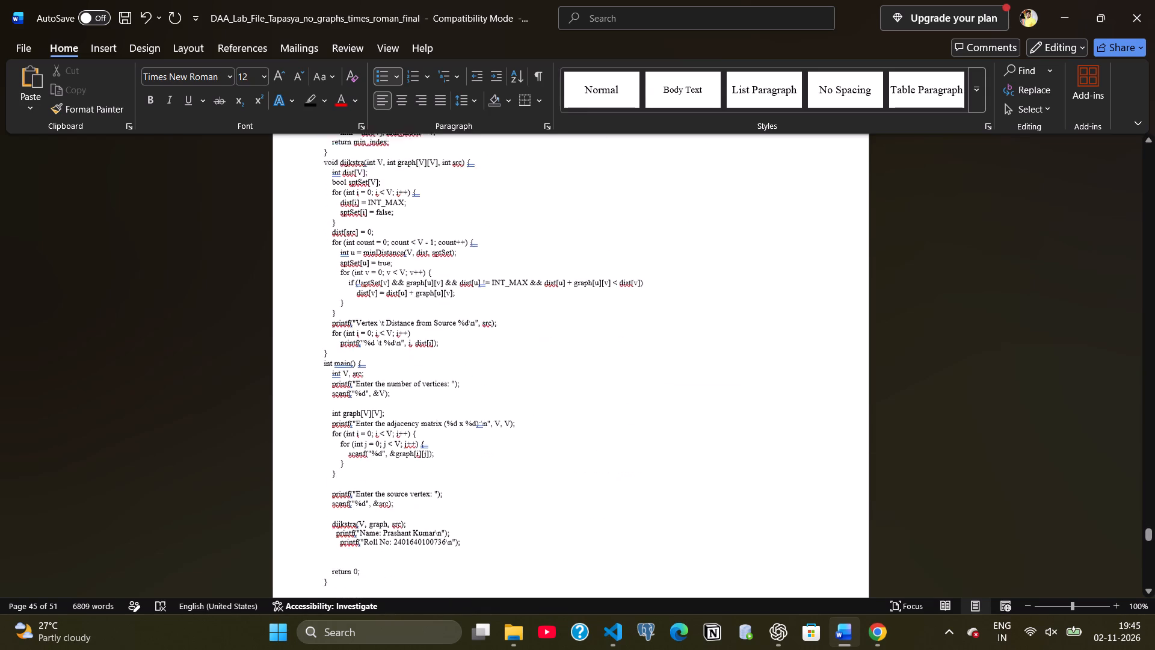
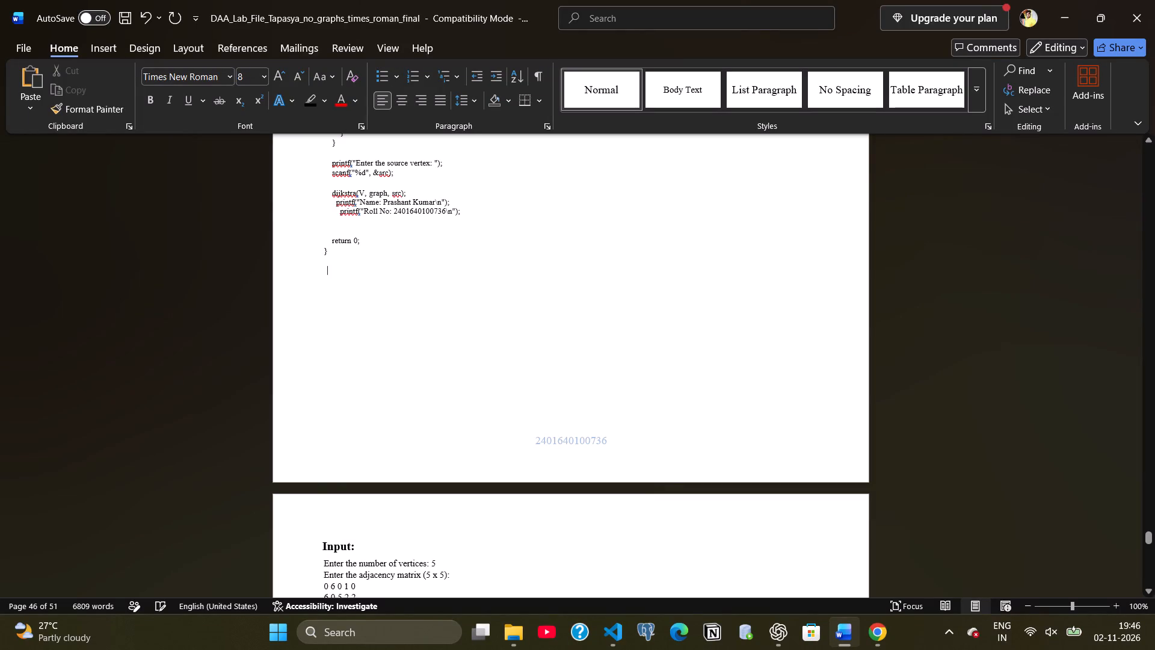
Paste the copied analysis of Dijkstra's time and space complexity below the end of the Dijkstra code listing.
{"action": "key", "text": "ctrl+v"}
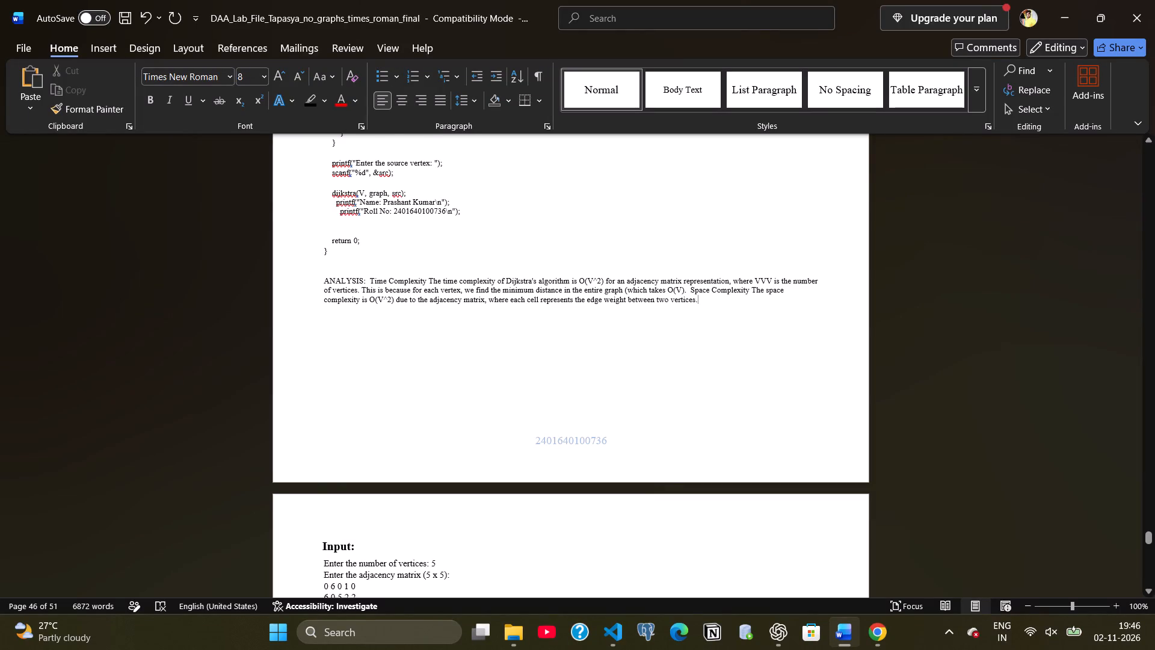
Make the "ANALYSIS:" label at the start of the pasted Dijkstra analysis bold.
{"action": "scroll", "coordinate": [434, 329], "scroll_direction": "up", "scroll_amount": 2}
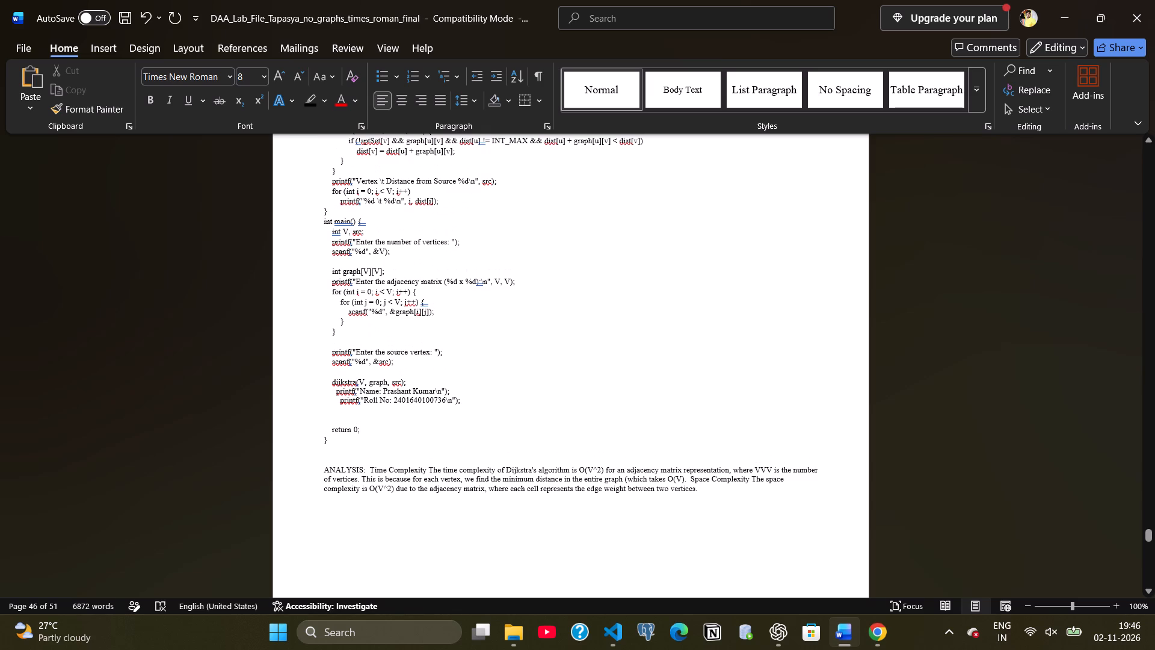
{"action": "scroll", "coordinate": [423, 412], "scroll_direction": "up", "scroll_amount": 3, "text": "ctrl"}
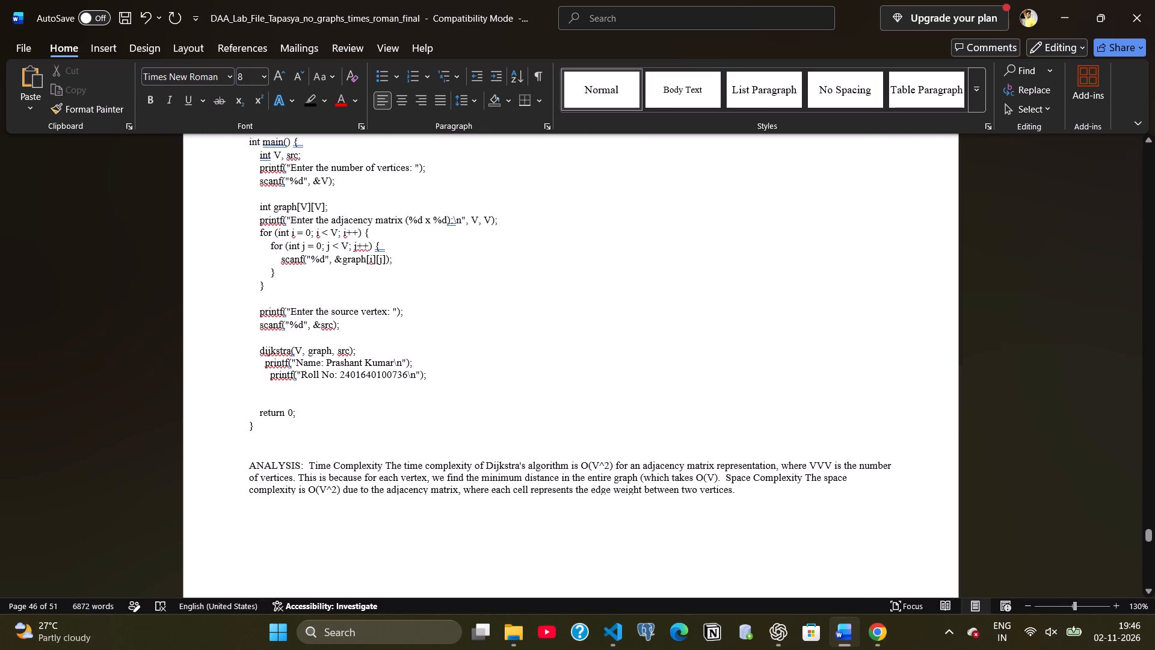
{"action": "left_click_drag", "start_coordinate": [303, 460], "coordinate": [241, 463]}
{"action": "left_click", "coordinate": [257, 439]}
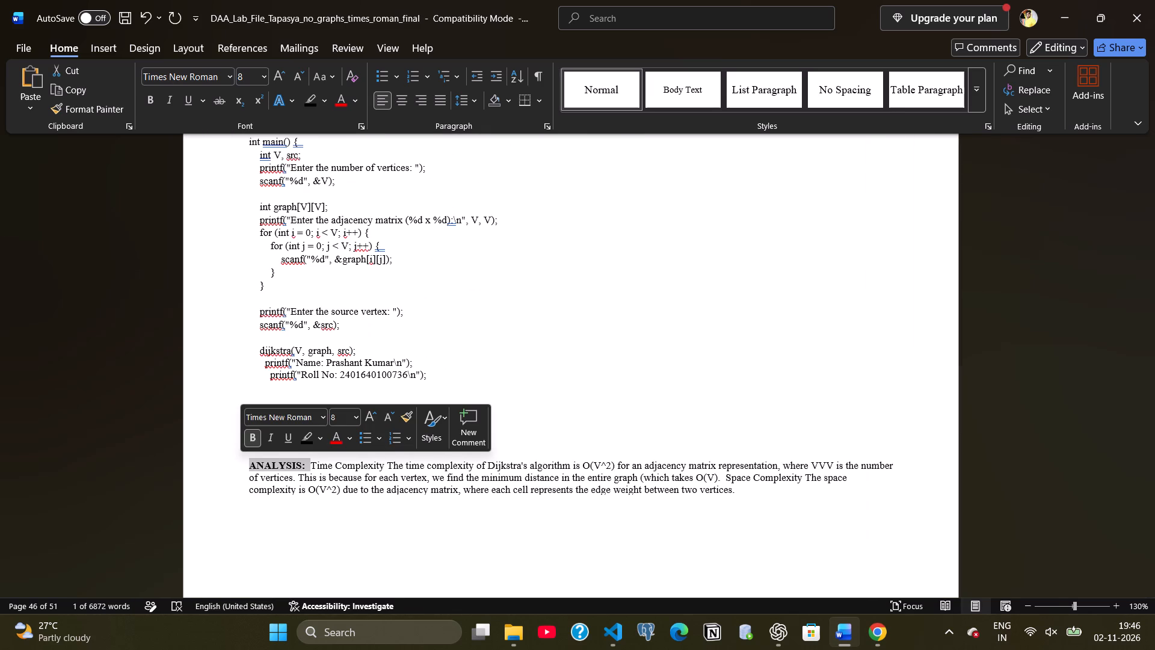
{"action": "left_click", "coordinate": [307, 461]}
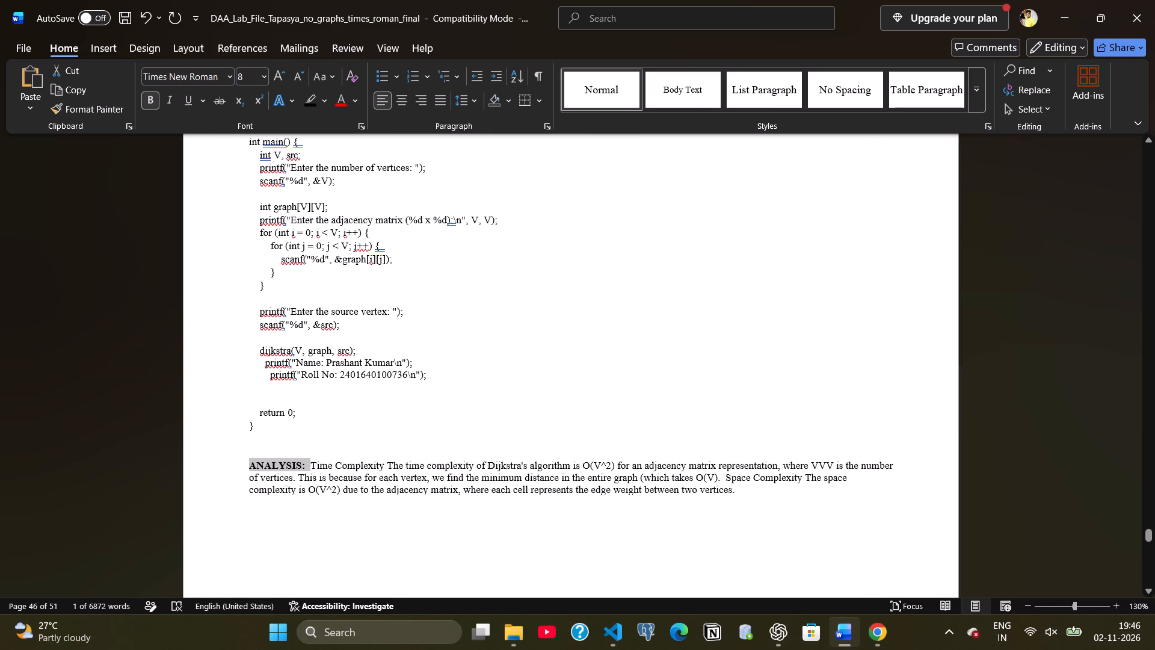
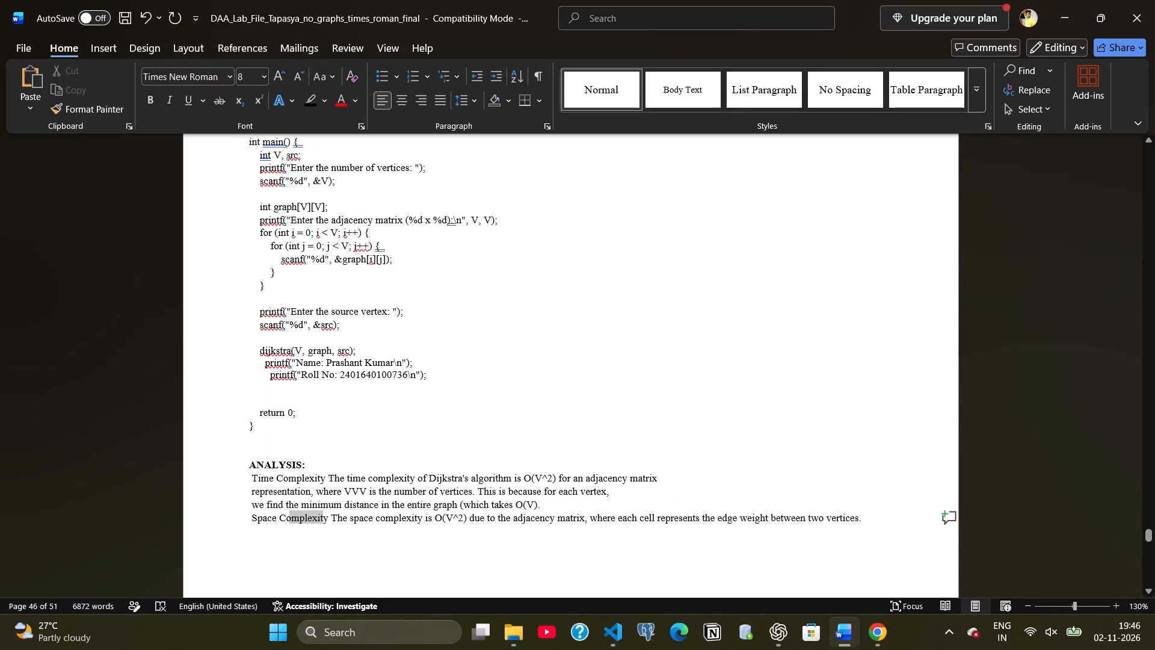
Make the "Space Complexity" and "Time Complexity" labels in the Dijkstra analysis bold.
{"action": "left_click_drag", "start_coordinate": [279, 521], "coordinate": [248, 522]}
{"action": "left_click", "coordinate": [262, 496]}
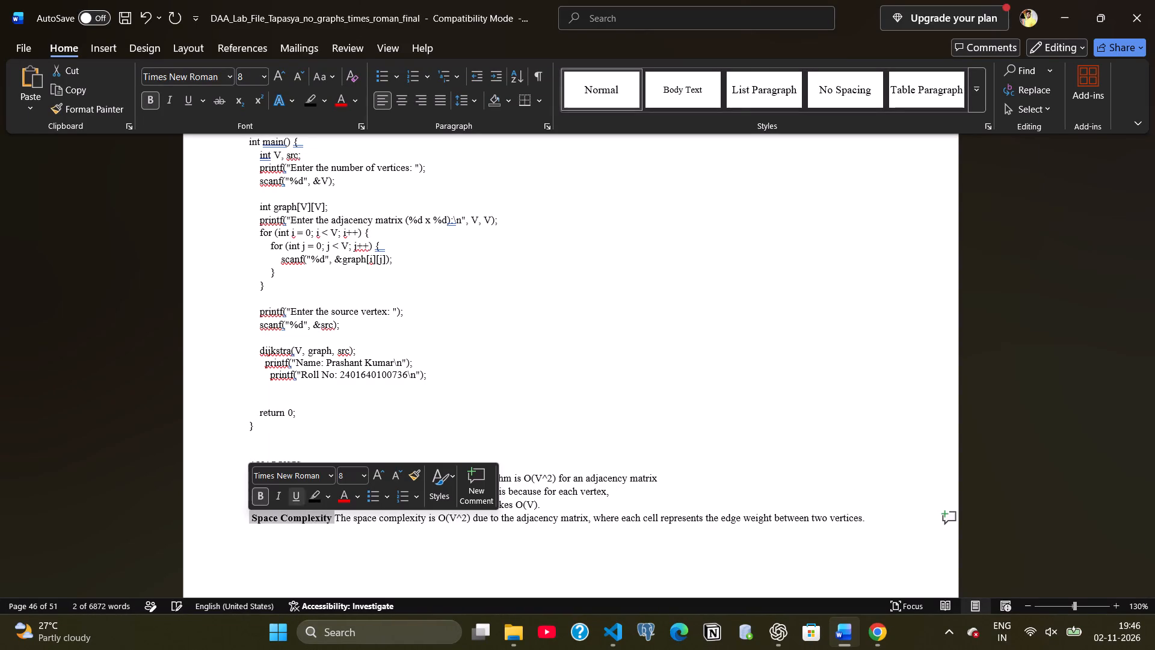
{"action": "left_click", "coordinate": [329, 516]}
{"action": "left_click_drag", "start_coordinate": [324, 476], "coordinate": [257, 478]}
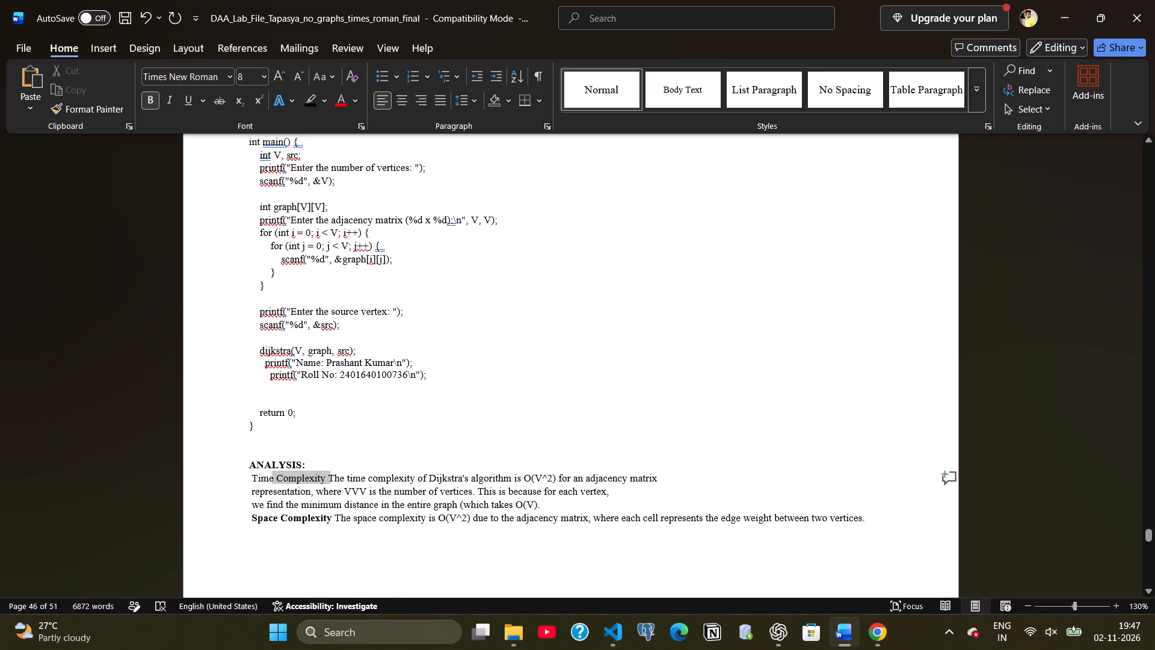
{"action": "left_click_drag", "start_coordinate": [257, 478], "coordinate": [248, 478]}
{"action": "left_click", "coordinate": [260, 444]}
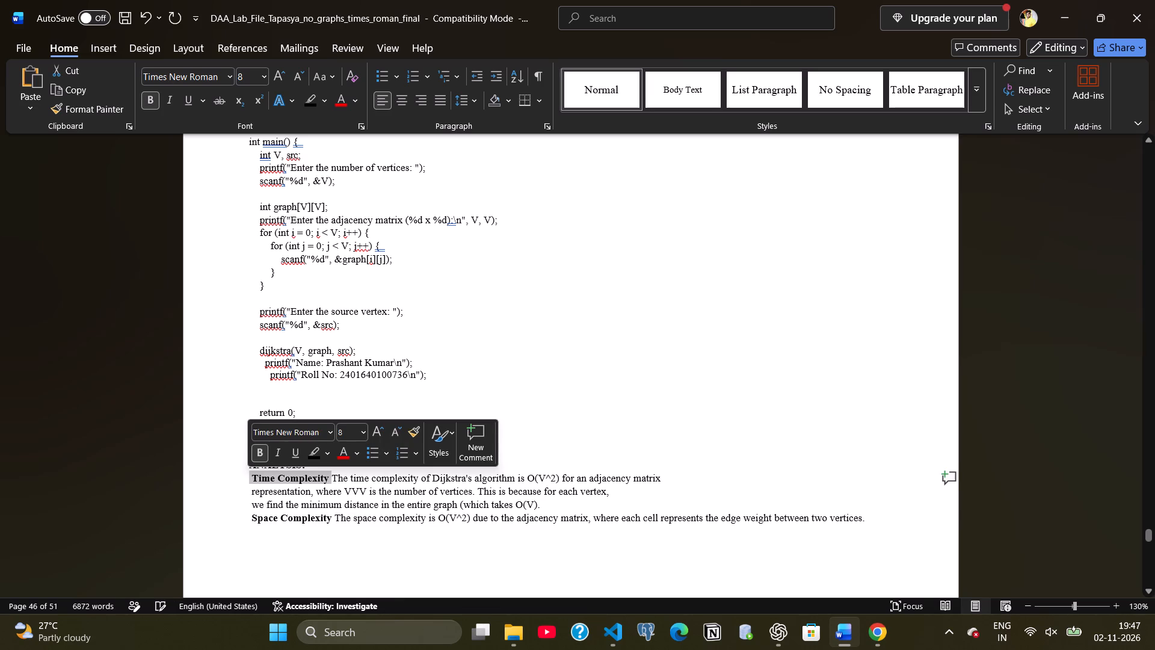
Add a bold colon after the "Time Complexity" label in the Dijkstra analysis.
{"action": "left_click", "coordinate": [328, 475]}
{"action": "key", "text": "shift+colon"}
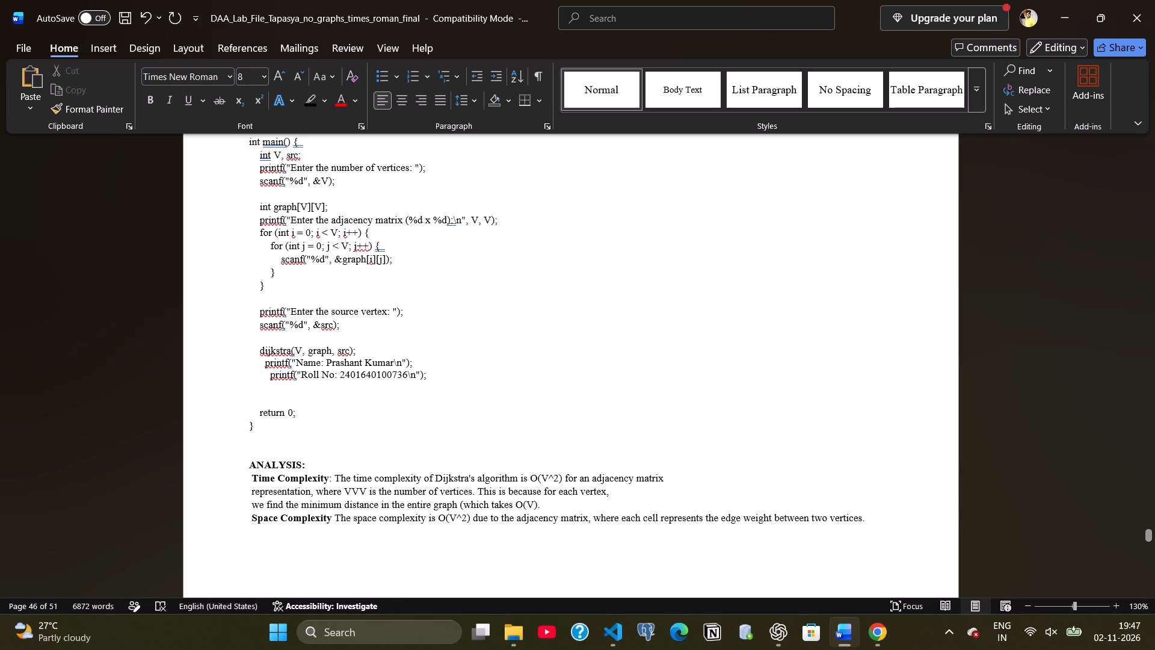
{"action": "left_click_drag", "start_coordinate": [332, 474], "coordinate": [322, 476]}
{"action": "left_click", "coordinate": [327, 457]}
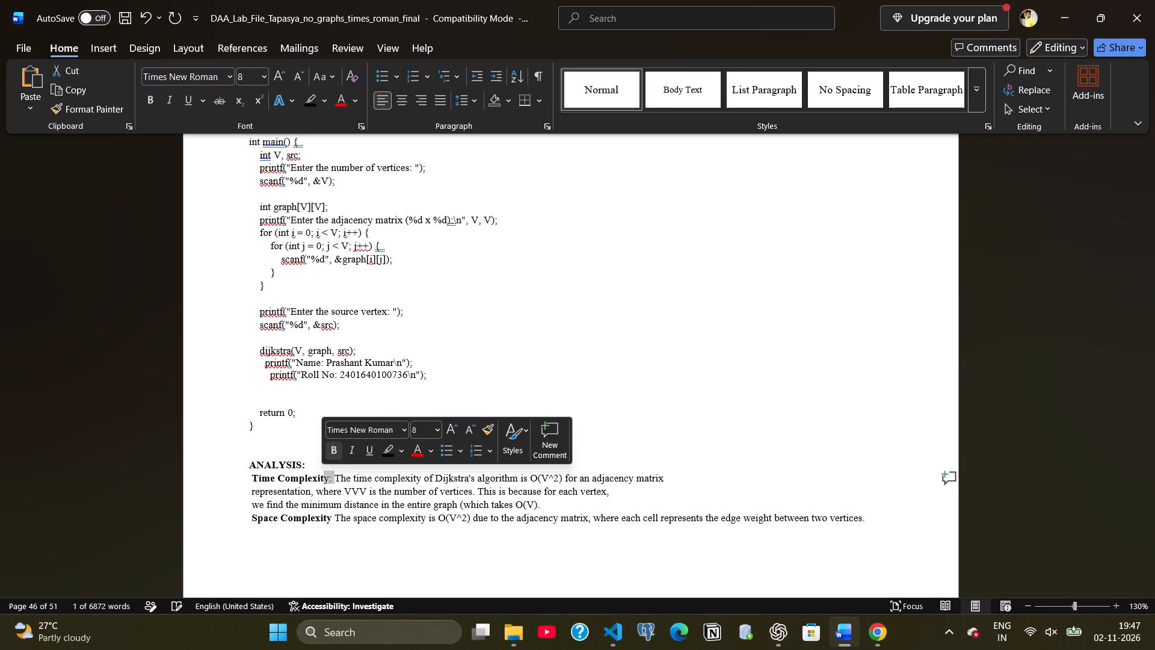
{"action": "left_click", "coordinate": [330, 453]}
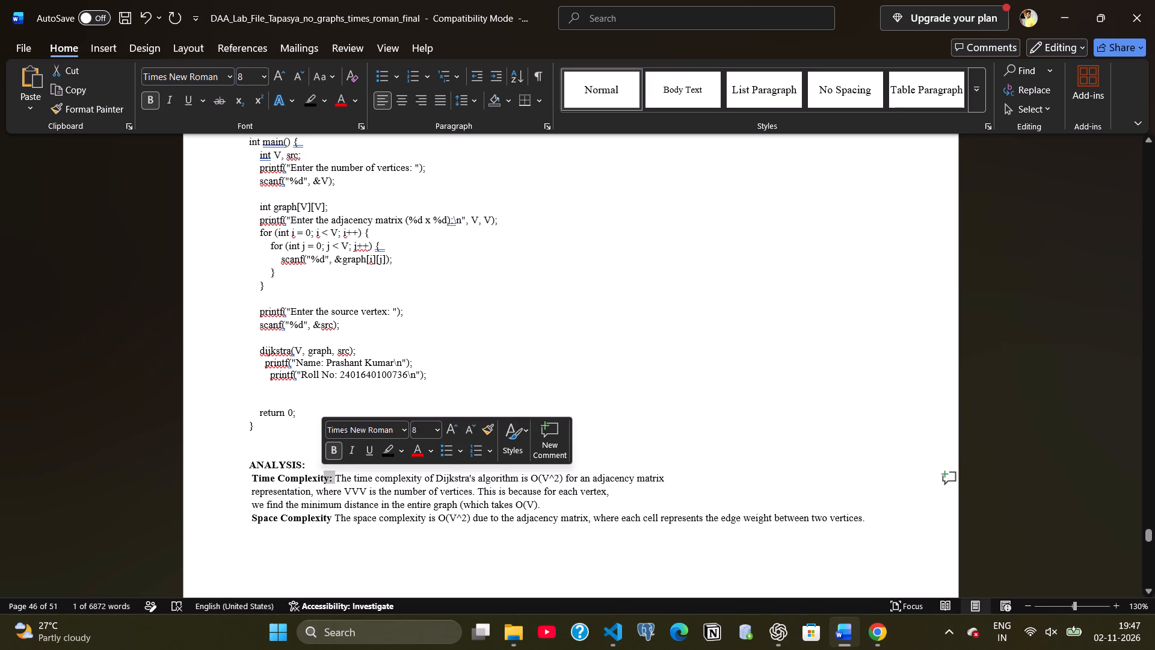
Add a colon after the "Space Complexity" label and set that colon to regular weight.
{"action": "left_click", "coordinate": [330, 519]}
{"action": "key", "text": "shift+greater"}
{"action": "key", "text": "BackSpace"}
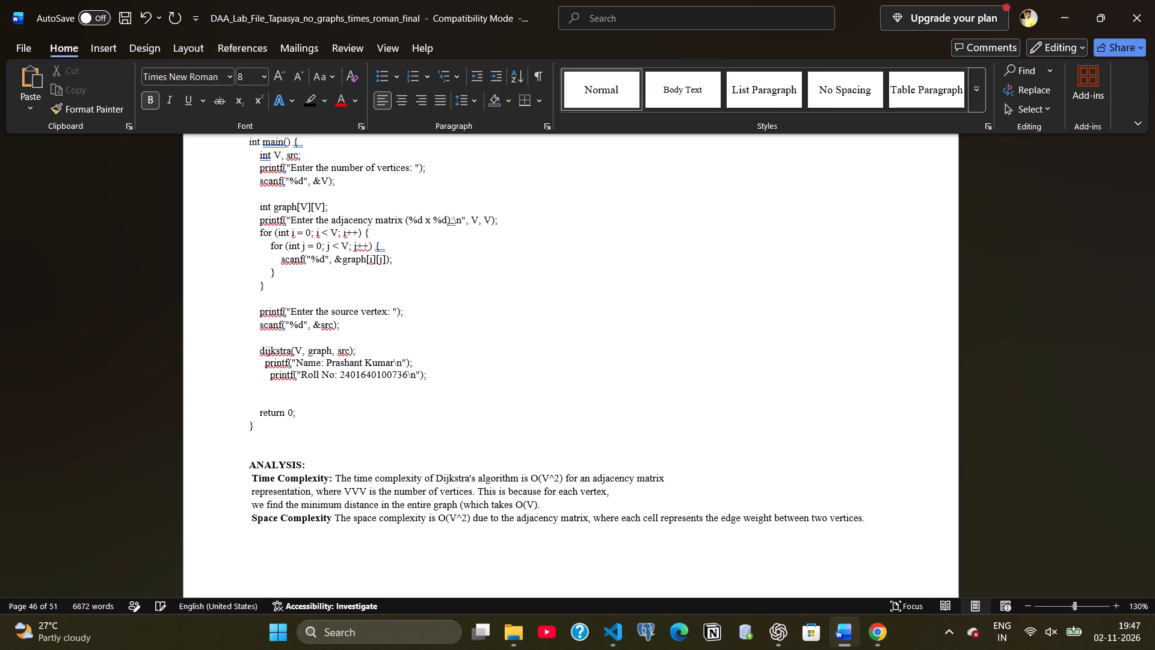
{"action": "key", "text": "shift+colon"}
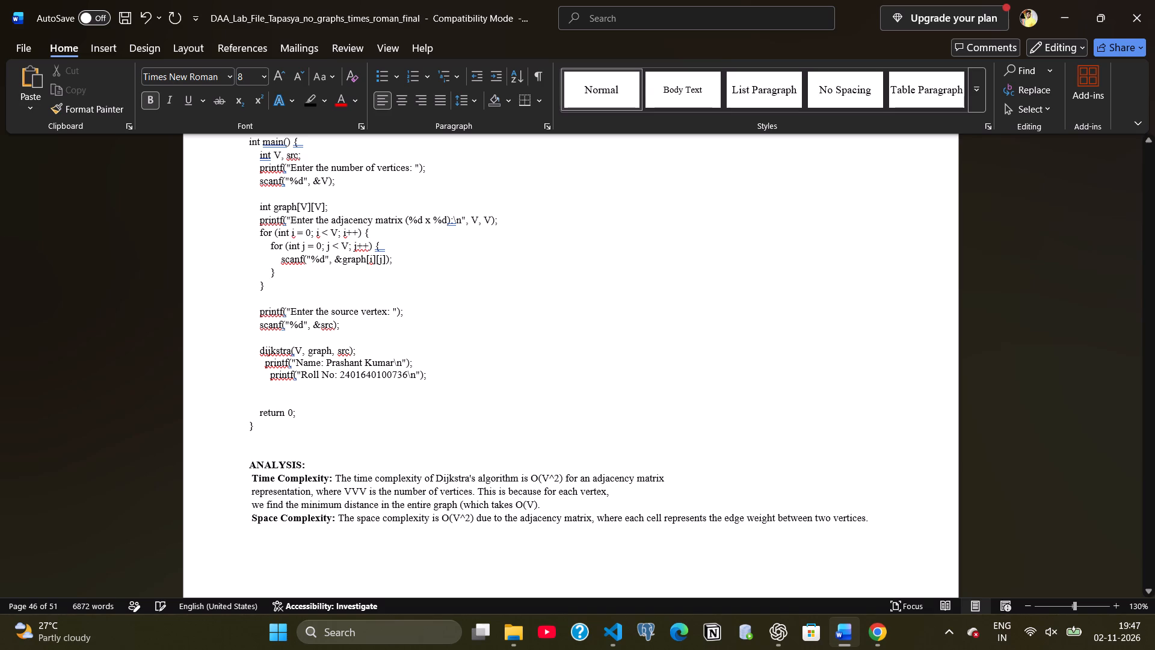
{"action": "left_click_drag", "start_coordinate": [336, 518], "coordinate": [330, 518]}
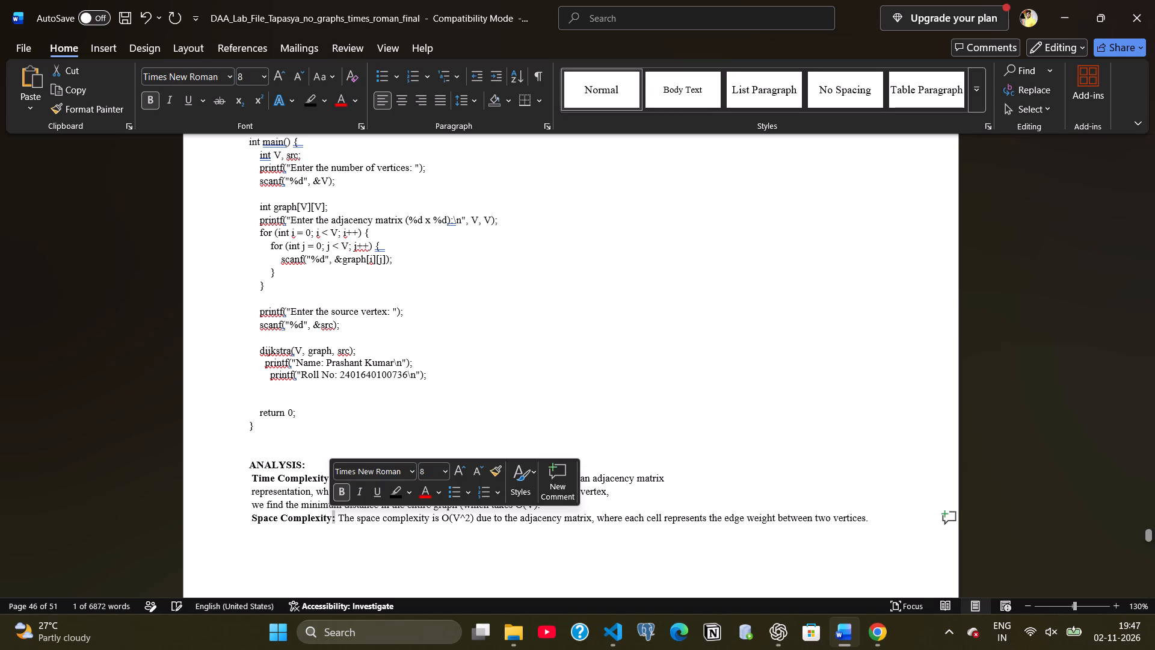
{"action": "left_click", "coordinate": [343, 489]}
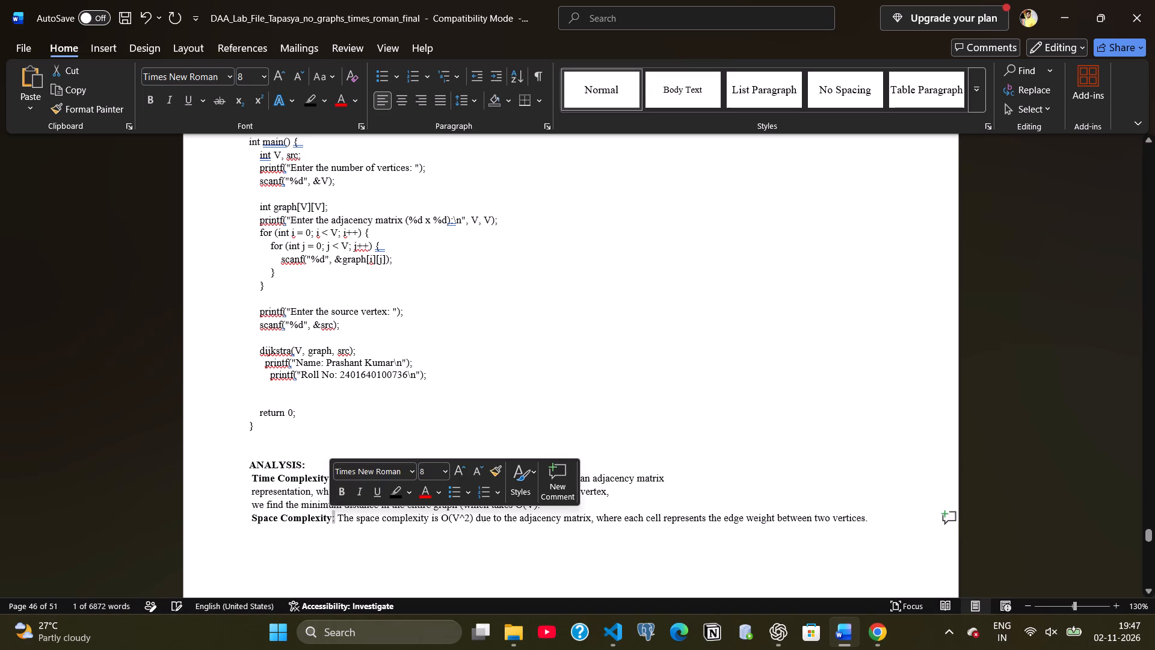
Break the line after the "Space Complexity:" label so its description starts on its own line.
{"action": "left_click", "coordinate": [334, 516]}
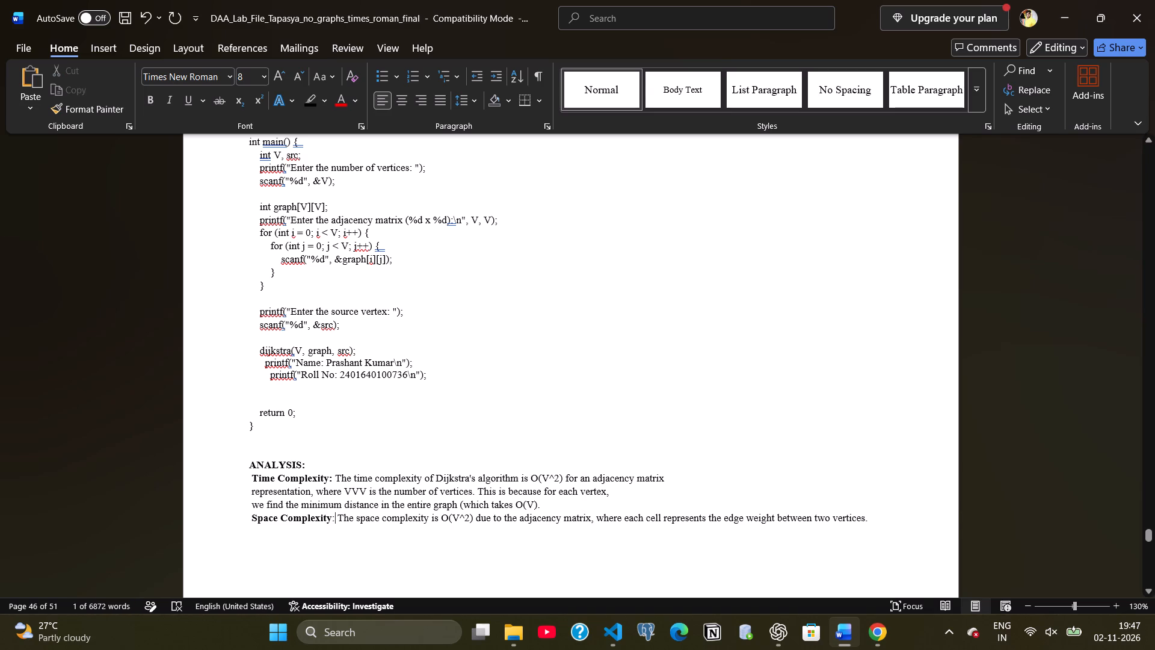
{"action": "key", "text": "Return"}
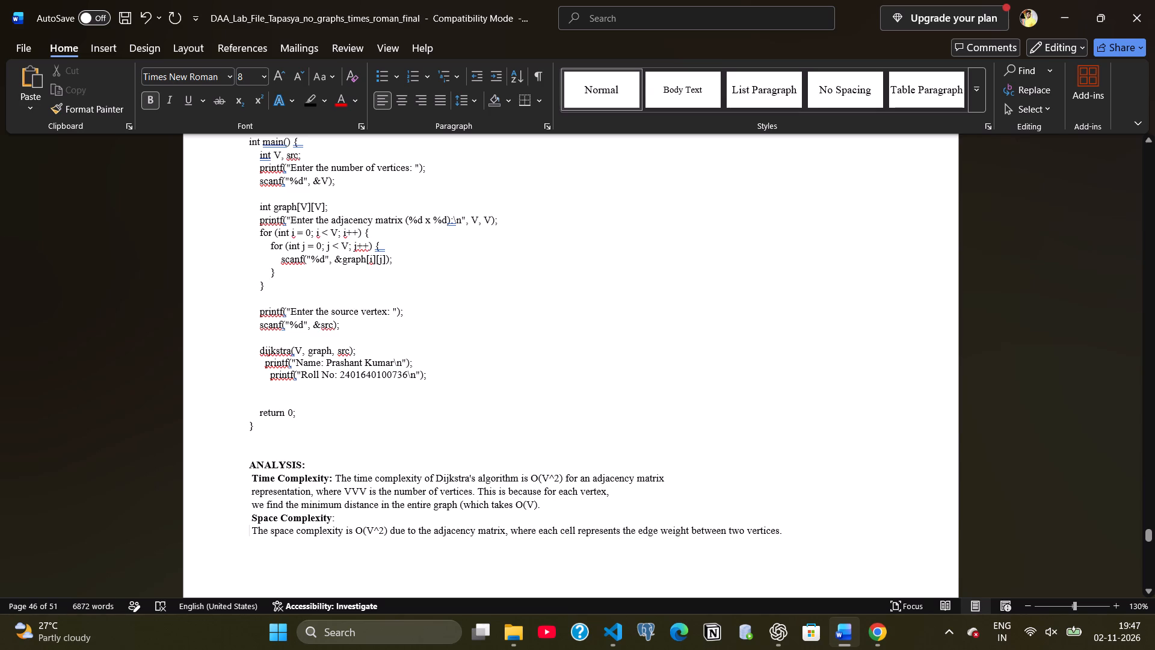
Format all the time and space complexity lines below the "ANALYSIS:" label as a dash-bulleted list.
{"action": "scroll", "coordinate": [420, 526], "scroll_direction": "down", "scroll_amount": 1}
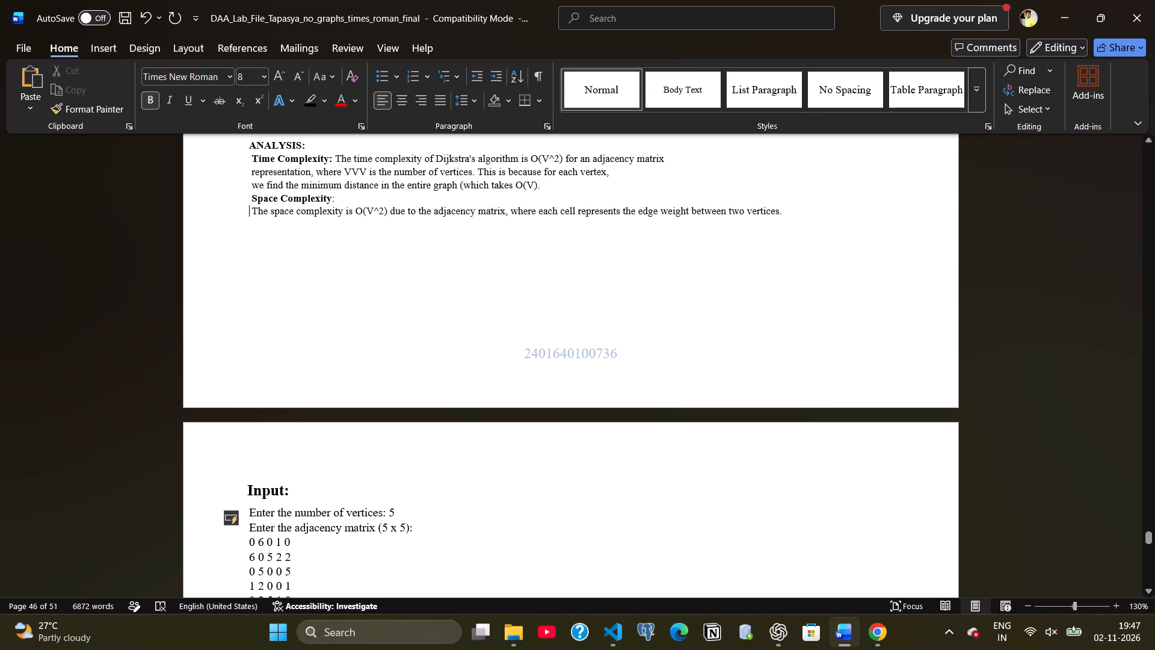
{"action": "left_click", "coordinate": [308, 147]}
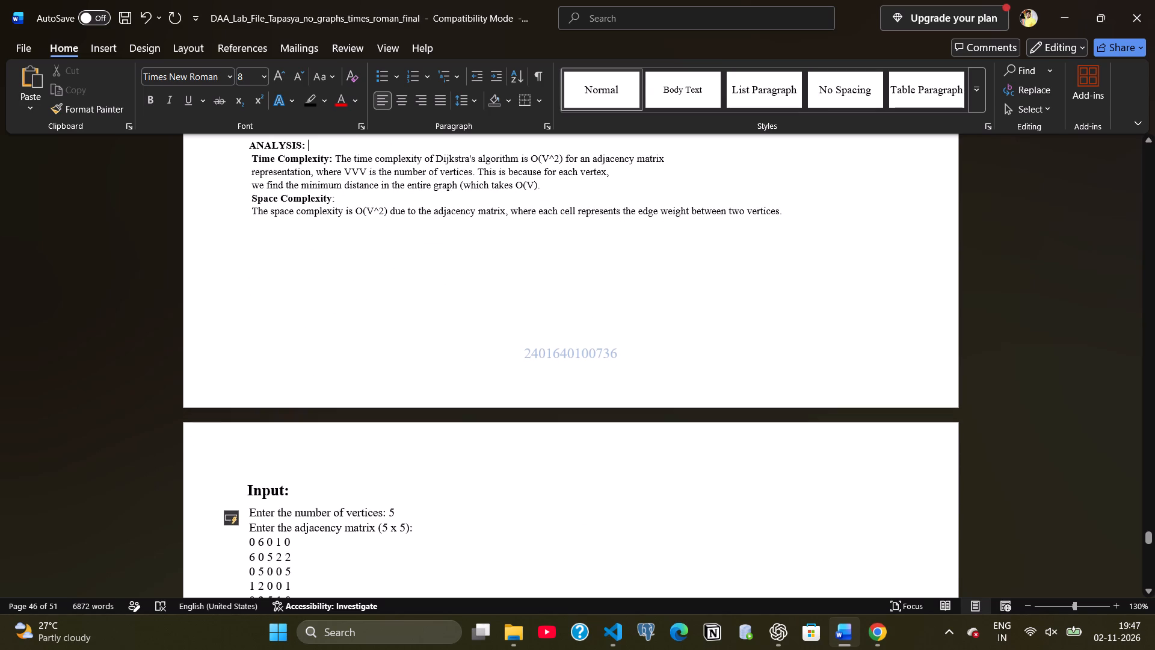
{"action": "left_click", "coordinate": [247, 156]}
{"action": "left_click_drag", "start_coordinate": [247, 156], "coordinate": [583, 219]}
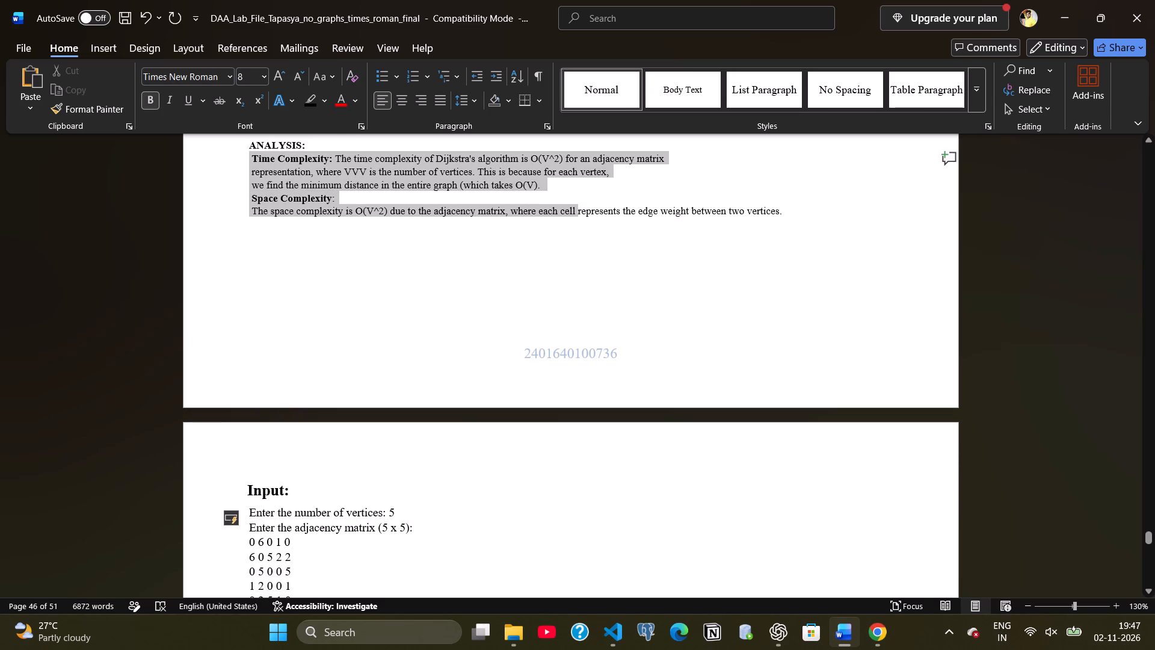
{"action": "left_click_drag", "start_coordinate": [583, 219], "coordinate": [783, 222]}
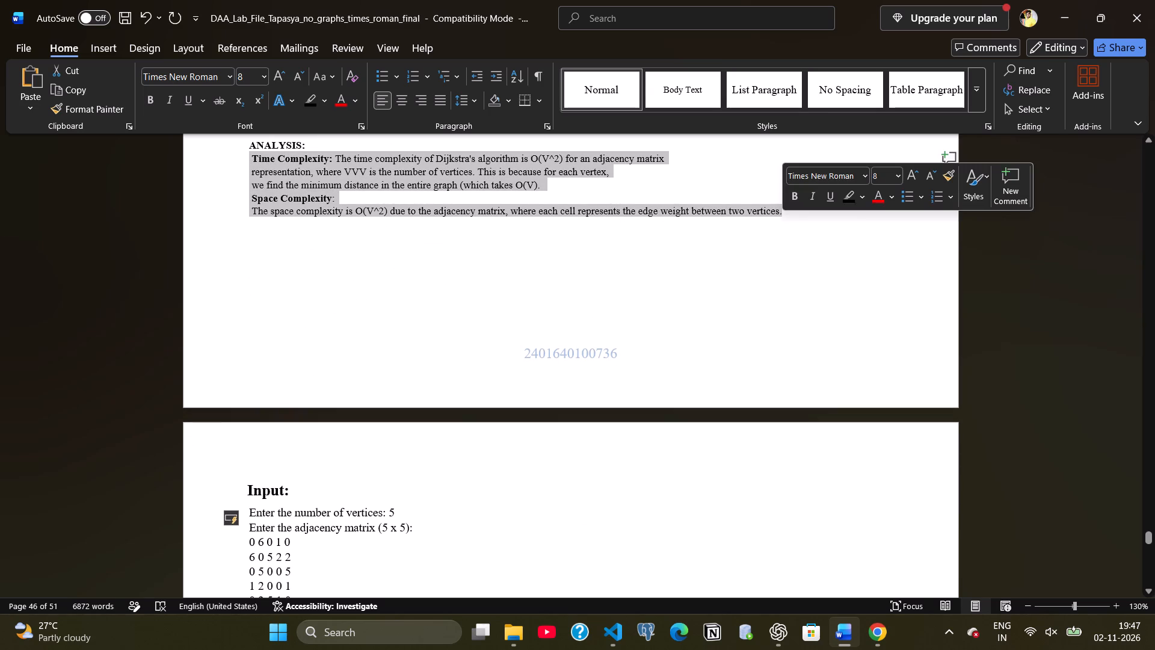
{"action": "left_click", "coordinate": [904, 202]}
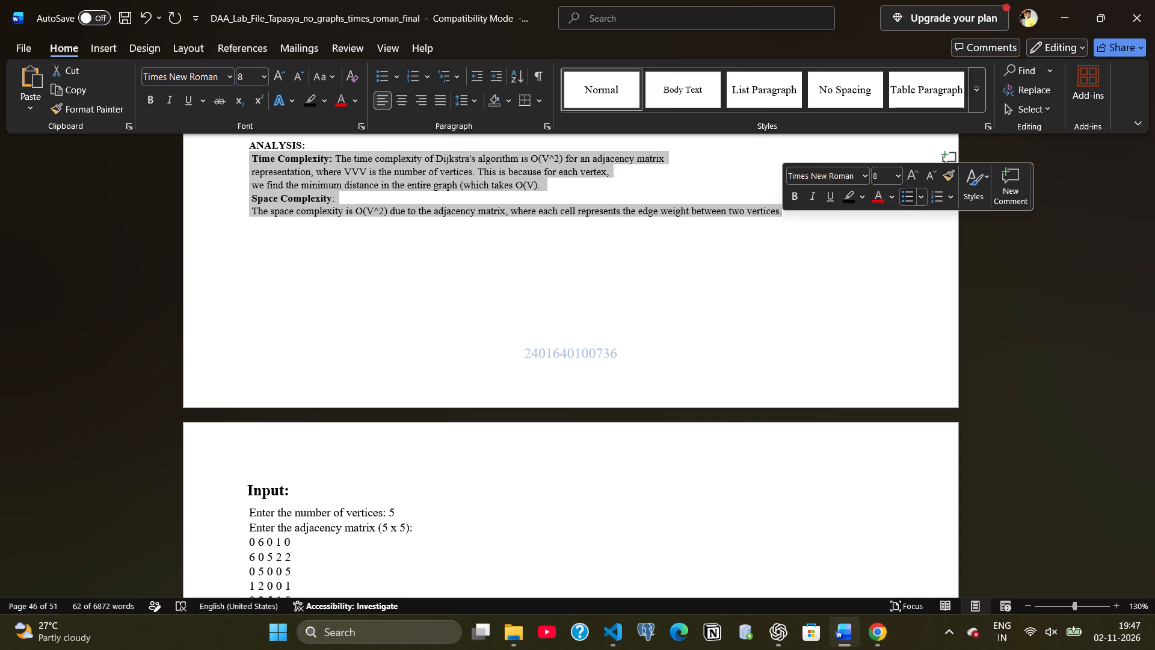
{"action": "left_click", "coordinate": [724, 279]}
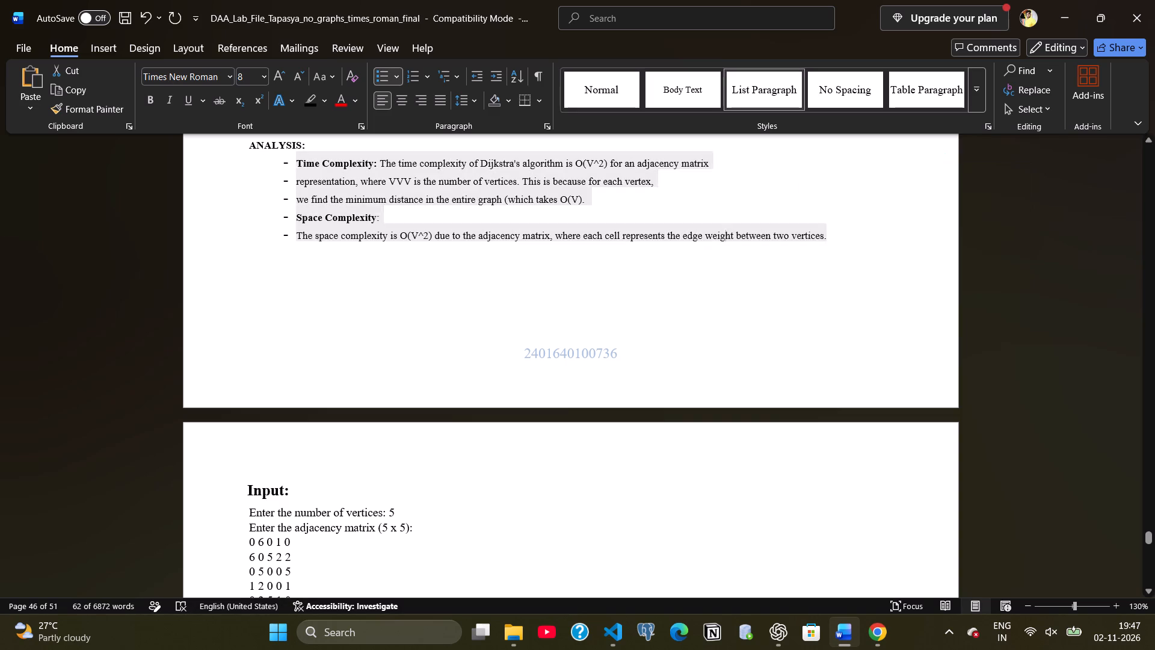
Remove the dash bullets from the continuation lines, leaving bullets only on the Time Complexity and Space Complexity labels' lines.
{"action": "left_click", "coordinate": [295, 179]}
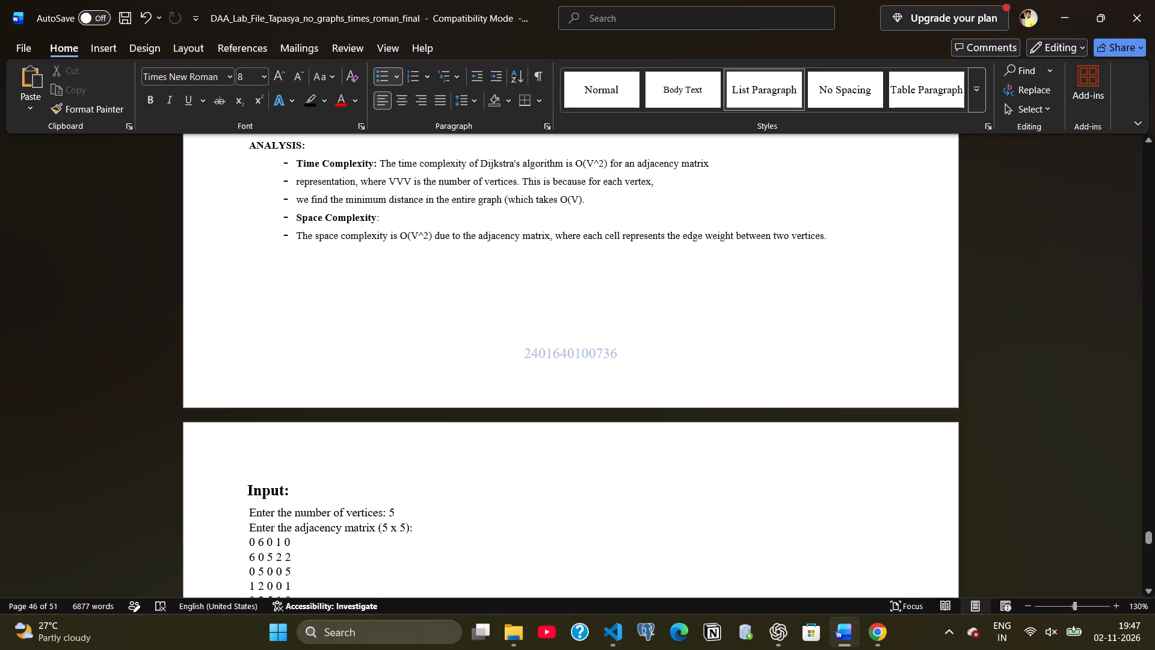
{"action": "key", "text": "BackSpace"}
{"action": "key", "text": "Down"}
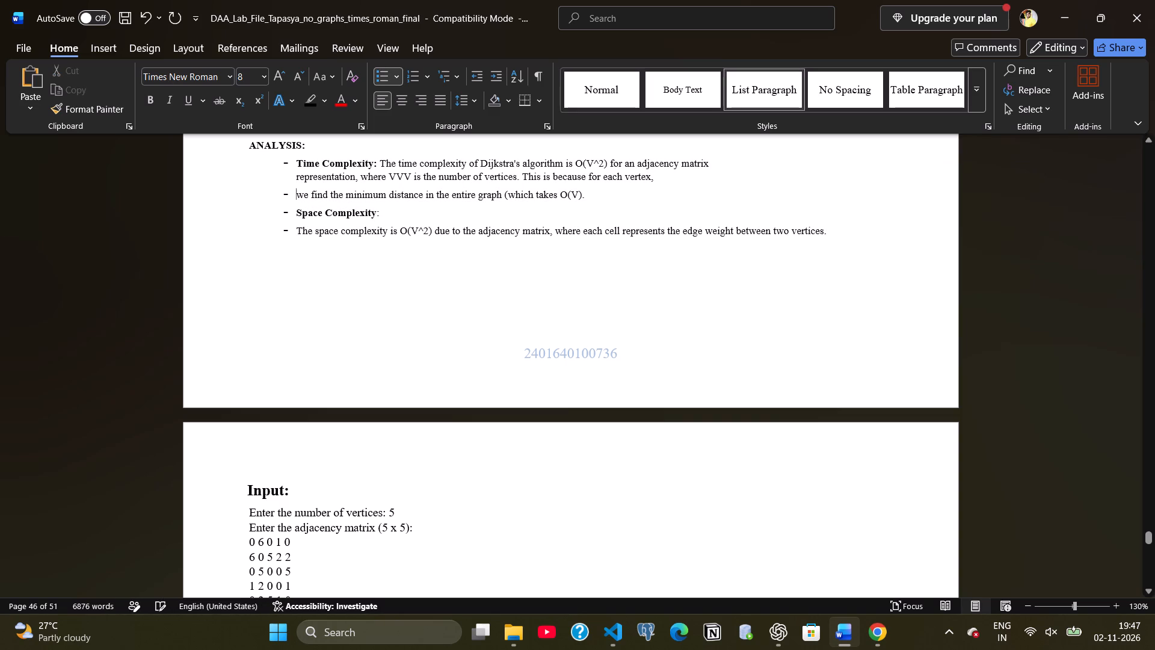
{"action": "key", "text": "Down"}
{"action": "key", "text": "Up"}
{"action": "key", "text": "BackSpace"}
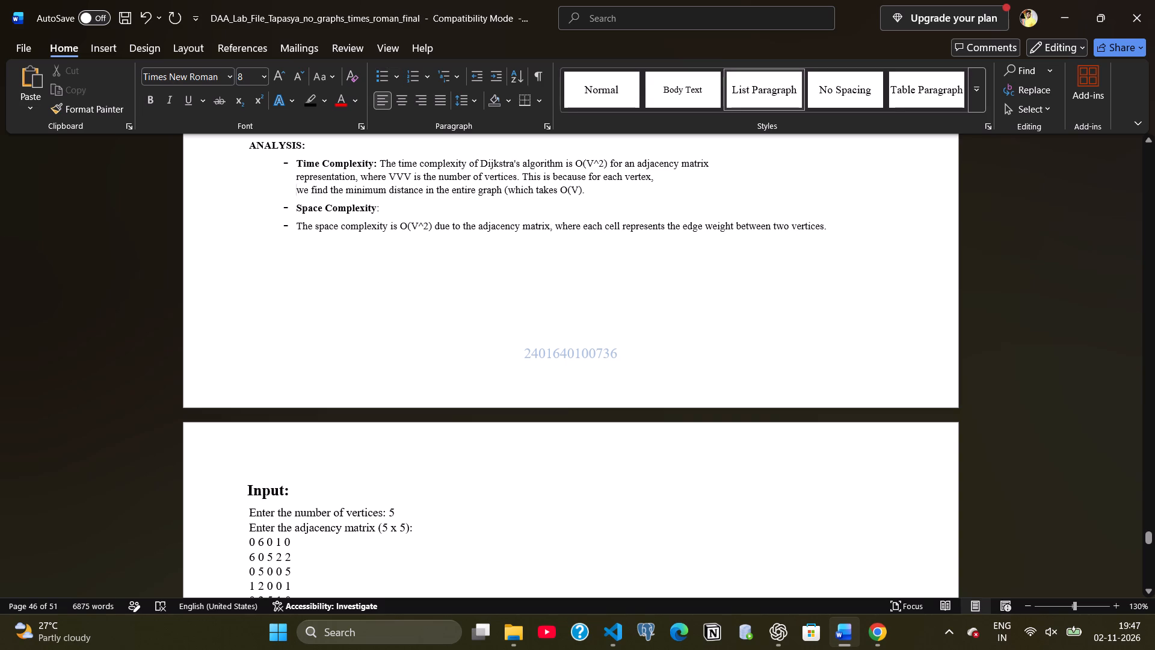
{"action": "left_click", "coordinate": [294, 224]}
{"action": "key", "text": "BackSpace"}
Review the pages following the Dijkstra analysis, from its input and output through the N Queen code listing.
{"action": "scroll", "coordinate": [433, 372], "scroll_direction": "down", "scroll_amount": 2}
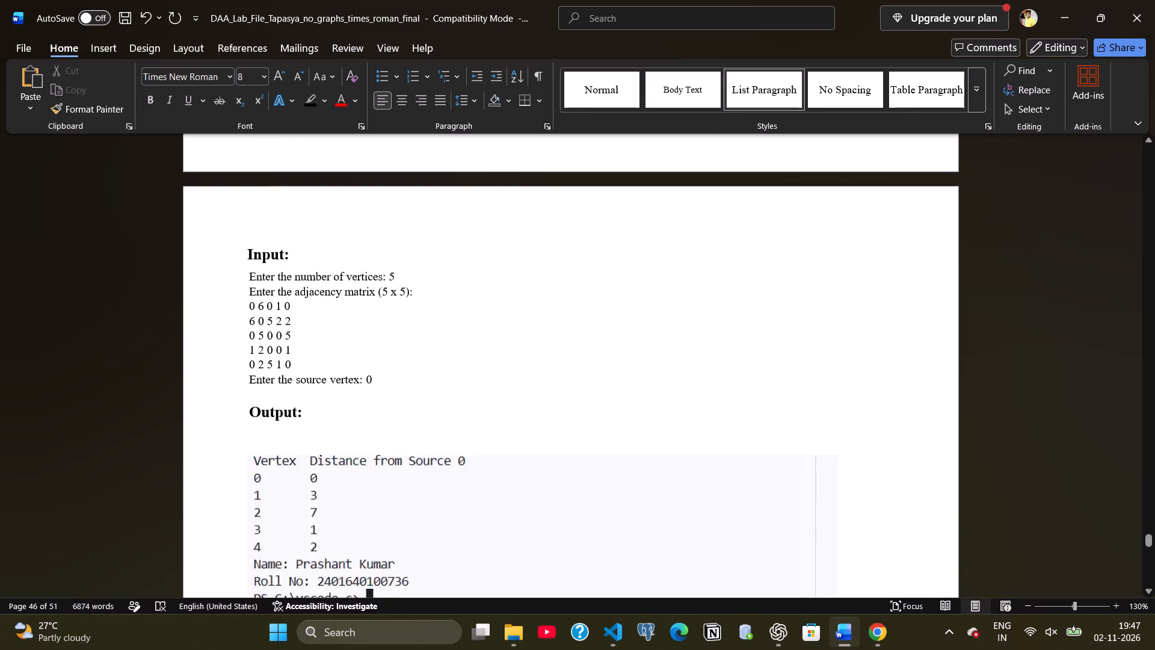
{"action": "scroll", "coordinate": [433, 372], "scroll_direction": "down", "scroll_amount": 5}
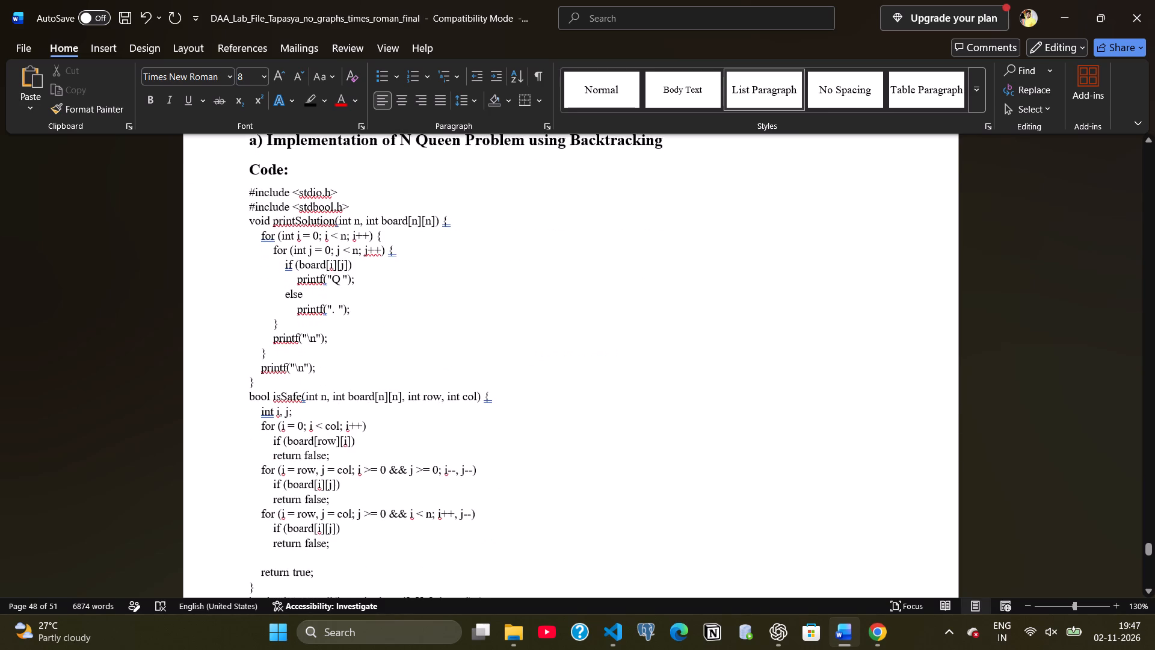
{"action": "scroll", "coordinate": [433, 372], "scroll_direction": "down", "scroll_amount": 3}
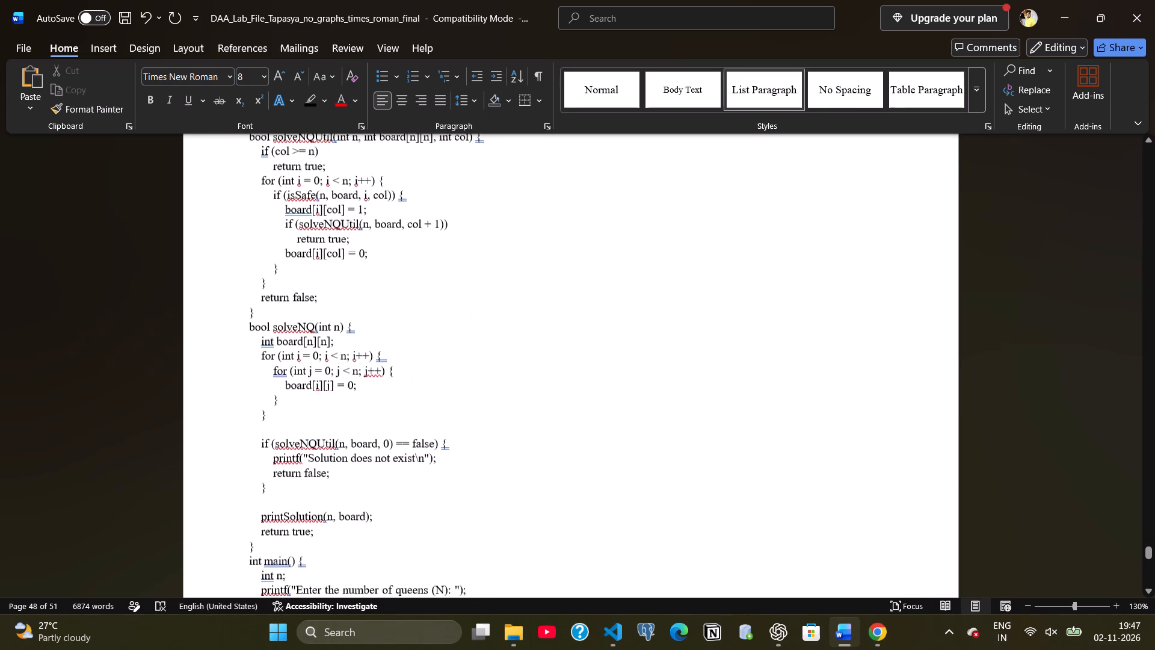
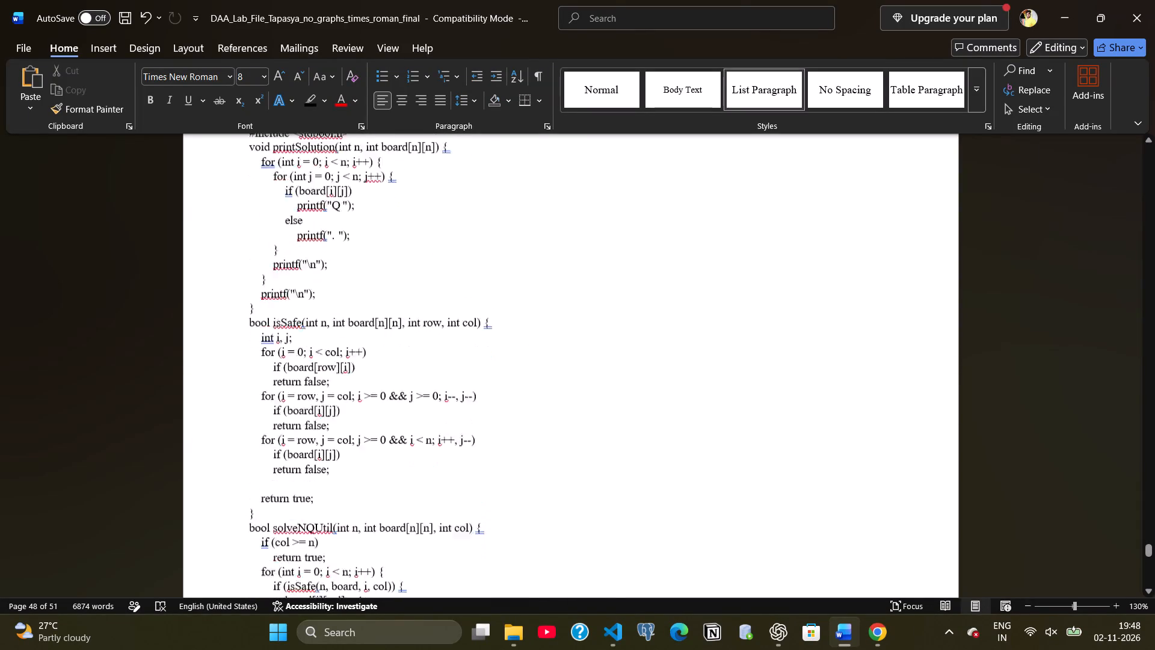
Paste the copied analysis text on a new line between the N Queen code's closing brace and the "Input:" heading.
{"action": "scroll", "coordinate": [404, 434], "scroll_direction": "right", "scroll_amount": 1}
{"action": "scroll", "coordinate": [404, 434], "scroll_direction": "down", "scroll_amount": 4}
{"action": "left_click", "coordinate": [263, 392]}
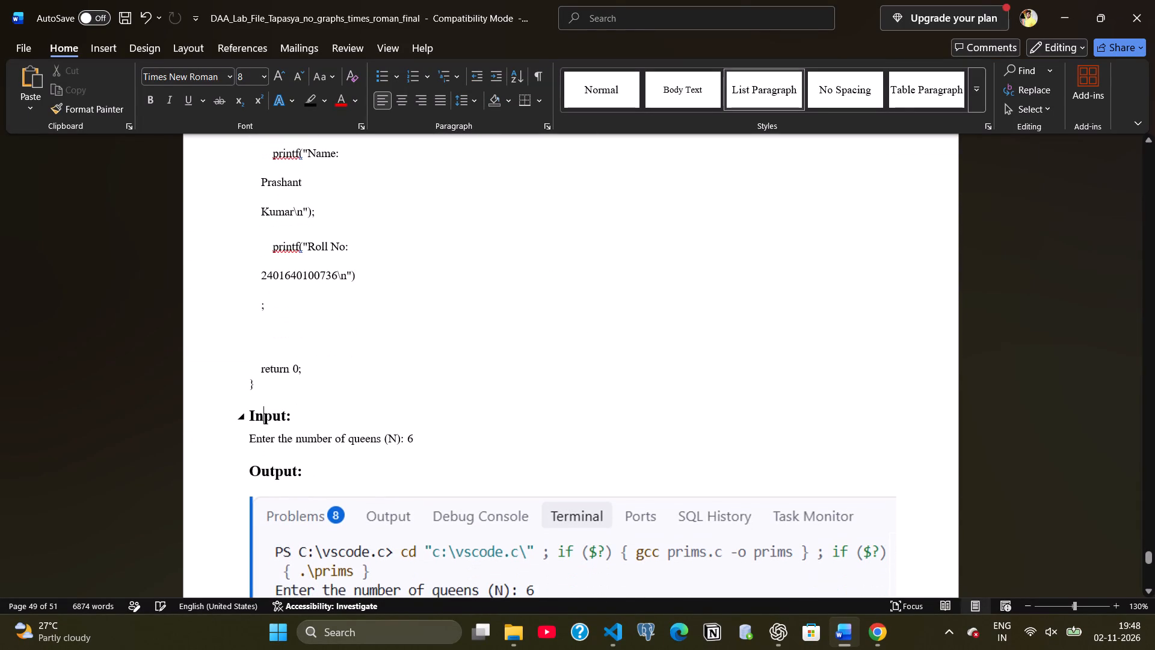
{"action": "left_click", "coordinate": [257, 386]}
{"action": "key", "text": "Return"}
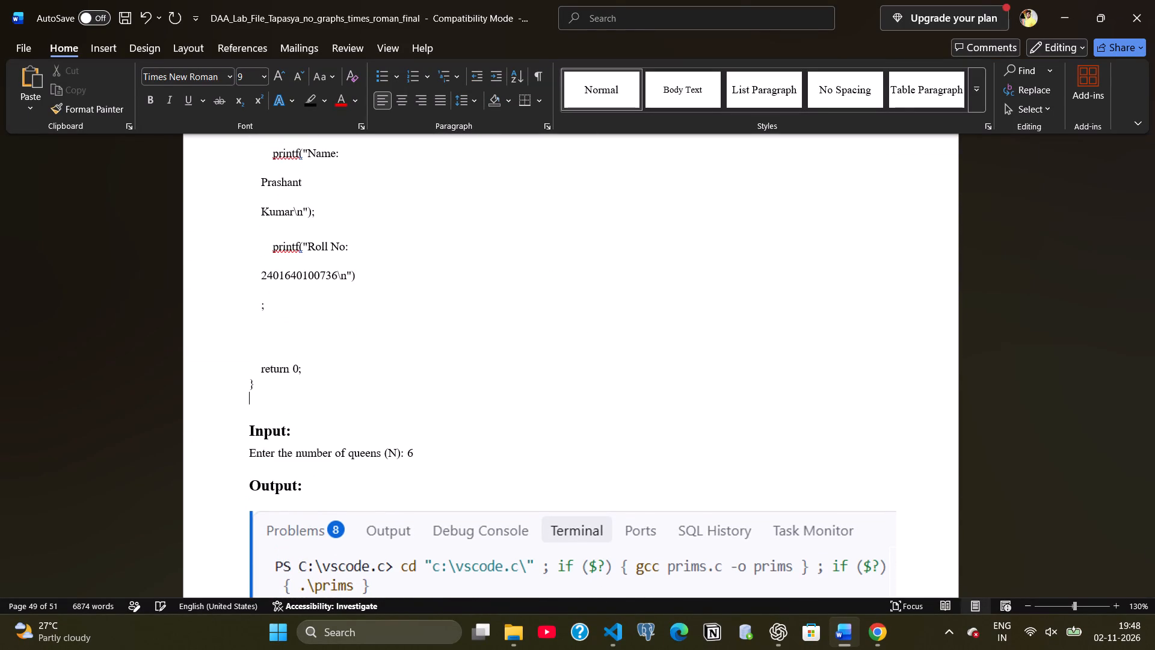
{"action": "key", "text": "Return"}
{"action": "key", "text": "Return"}
{"action": "key", "text": "Up"}
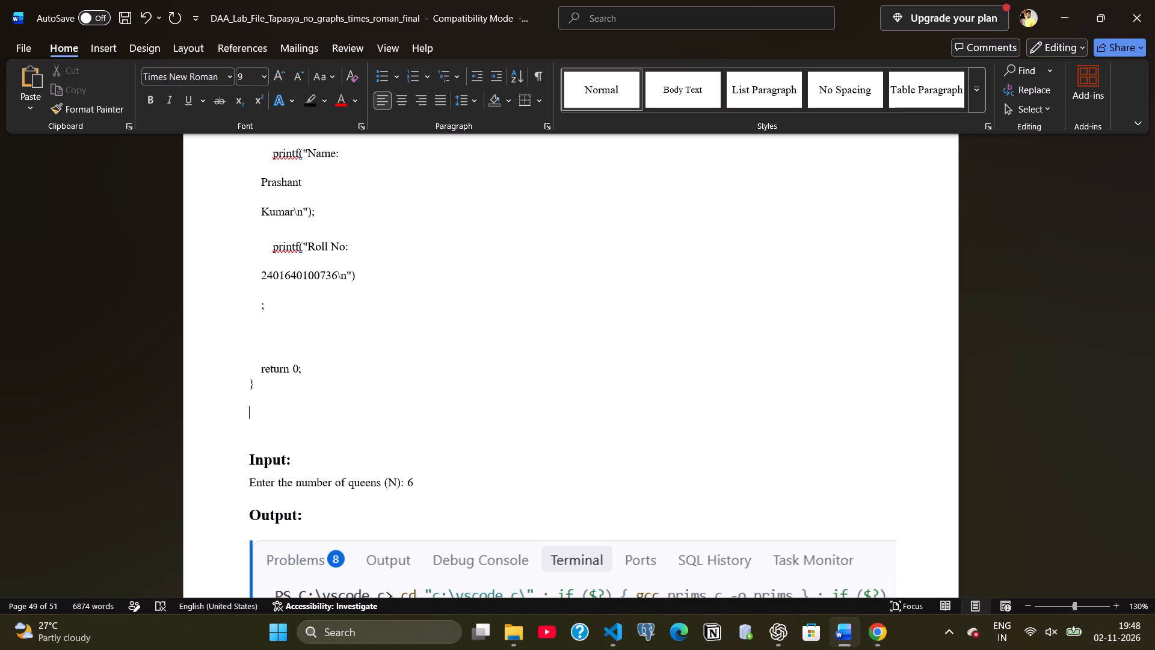
{"action": "key", "text": "ctrl+v"}
Bold the "ANALYSIS:" label and break the line after it so the complexity text starts on its own line.
{"action": "left_click_drag", "start_coordinate": [306, 410], "coordinate": [289, 410]}
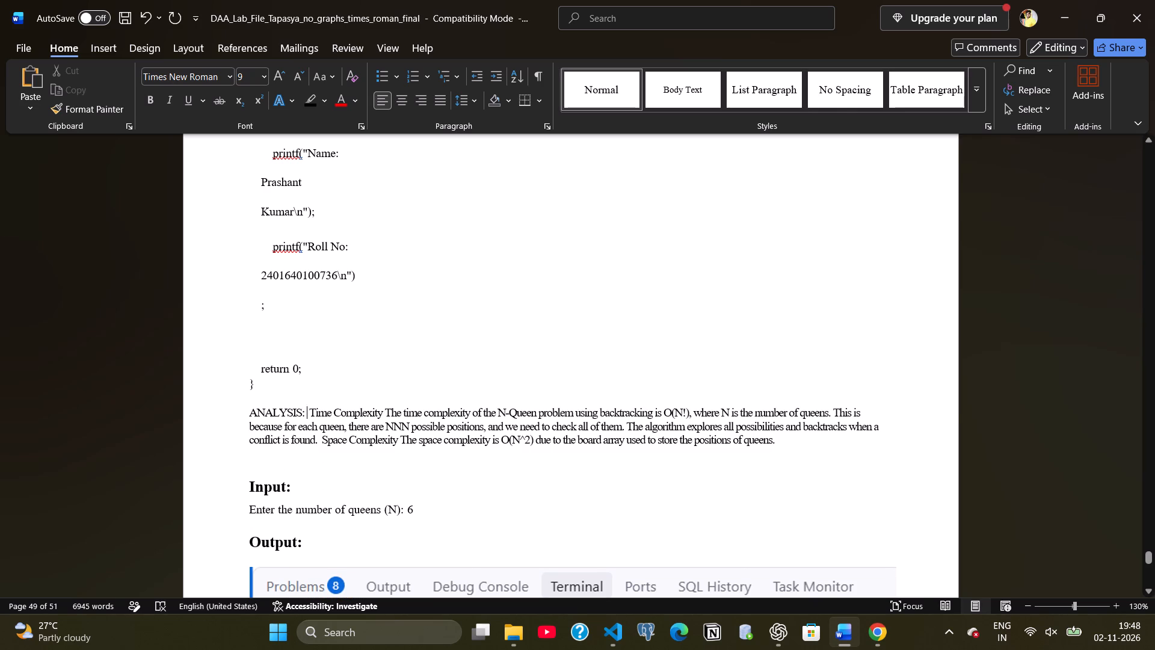
{"action": "left_click_drag", "start_coordinate": [289, 410], "coordinate": [242, 409]}
{"action": "left_click", "coordinate": [252, 383]}
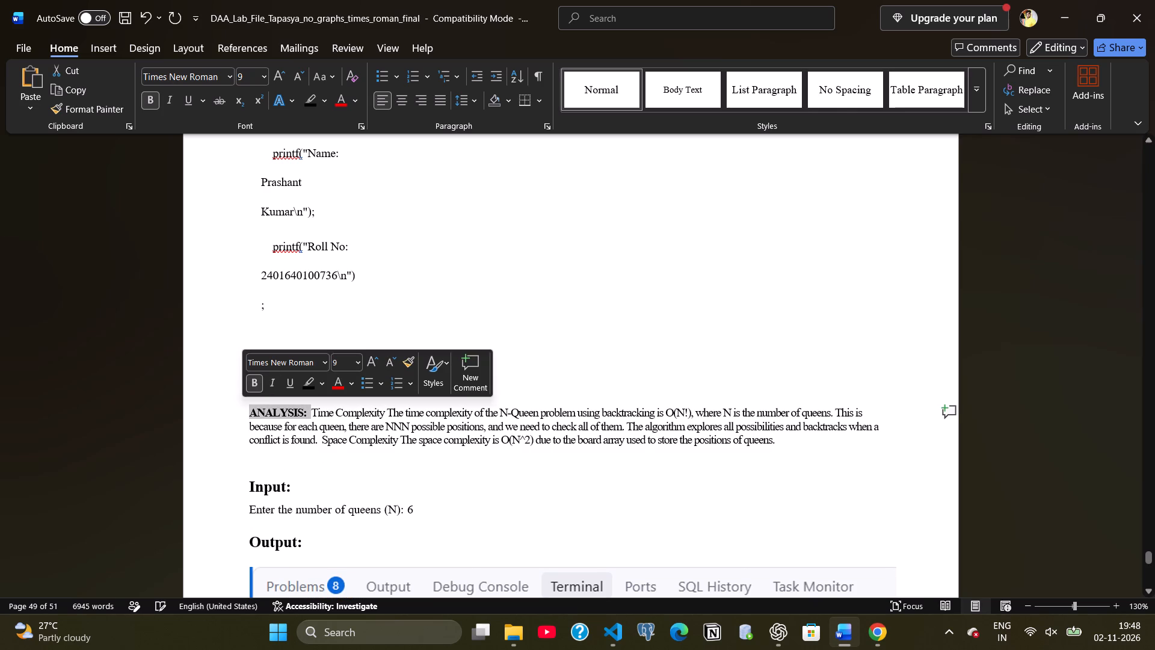
{"action": "left_click", "coordinate": [312, 412]}
{"action": "key", "text": "Return"}
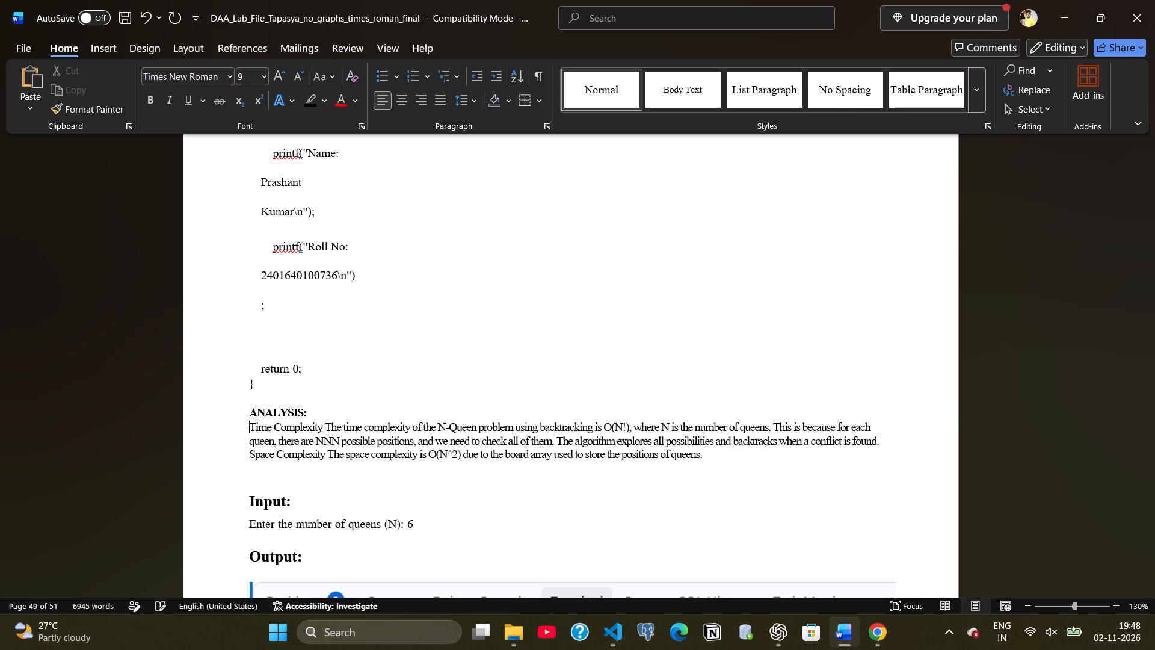
Add a colon after the "Time Complexity" label in the N Queen analysis and make the label bold.
{"action": "left_click_drag", "start_coordinate": [320, 430], "coordinate": [244, 431]}
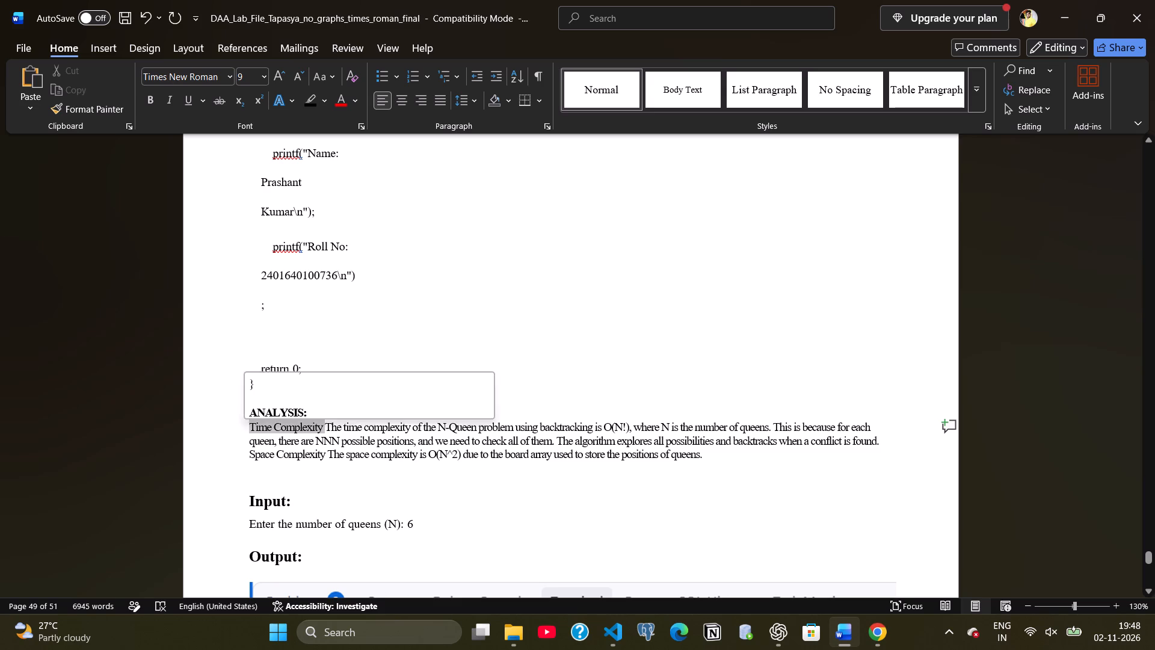
{"action": "left_click", "coordinate": [351, 519]}
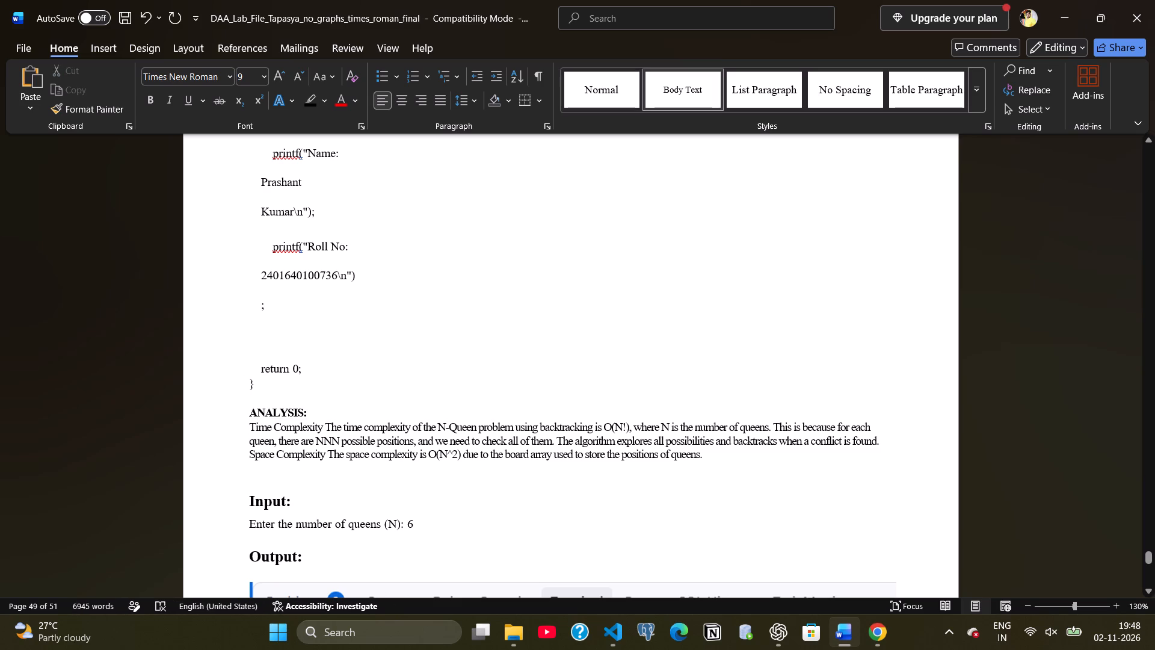
{"action": "left_click", "coordinate": [325, 422]}
{"action": "key", "text": "shift+colon"}
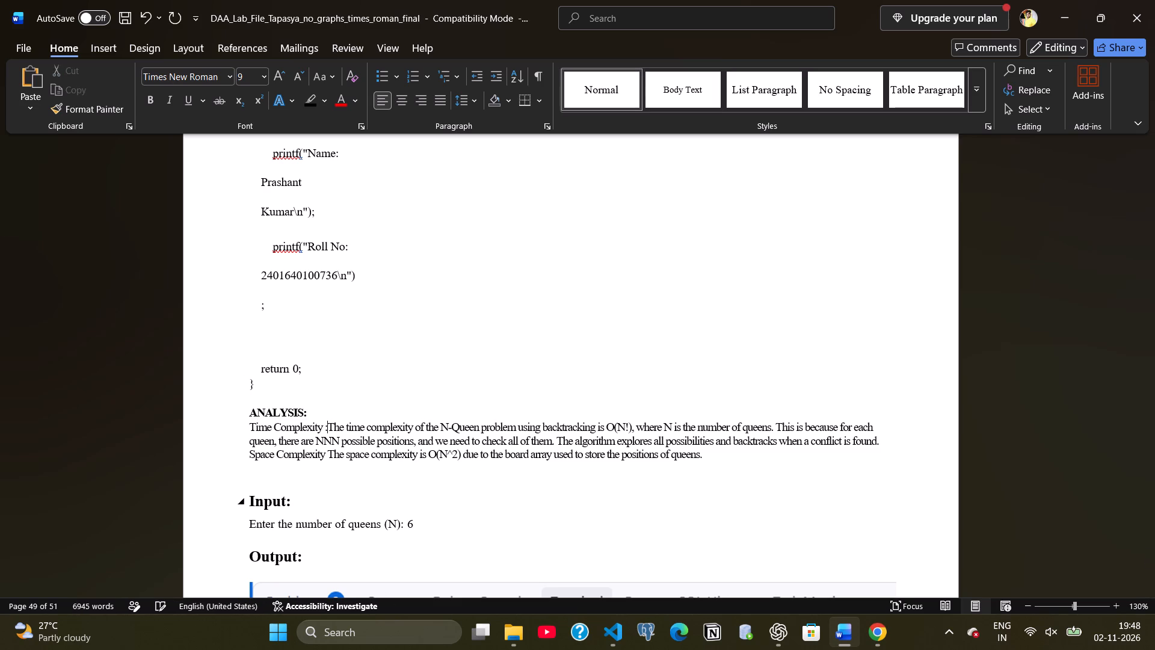
{"action": "left_click_drag", "start_coordinate": [327, 425], "coordinate": [246, 428]}
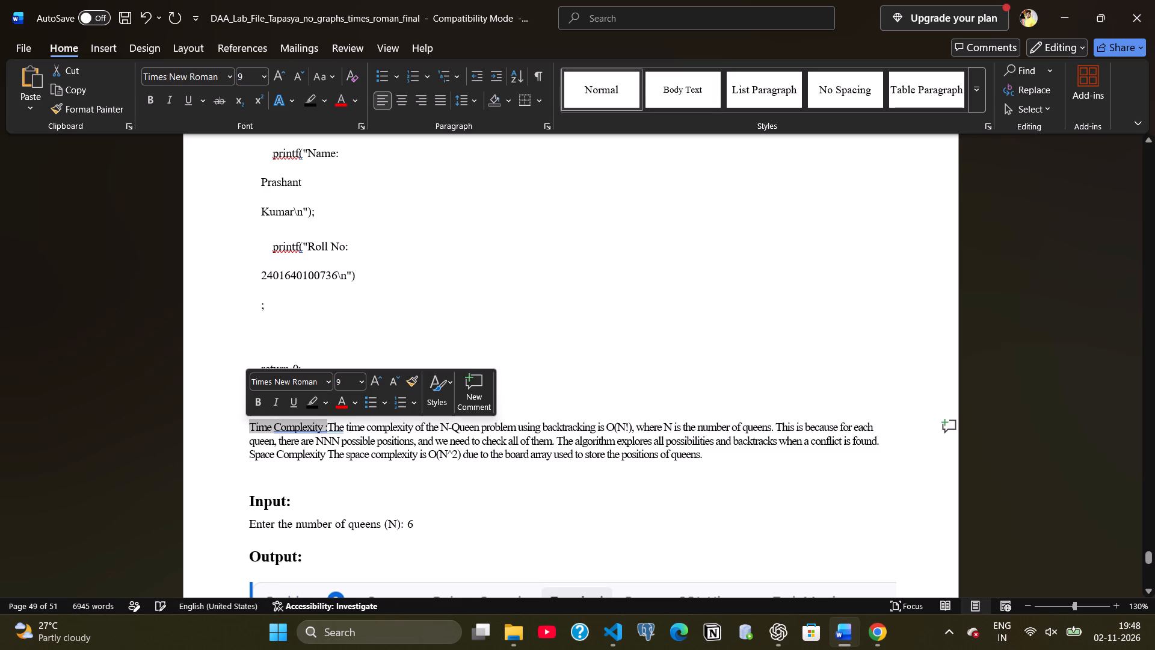
{"action": "left_click", "coordinate": [256, 399]}
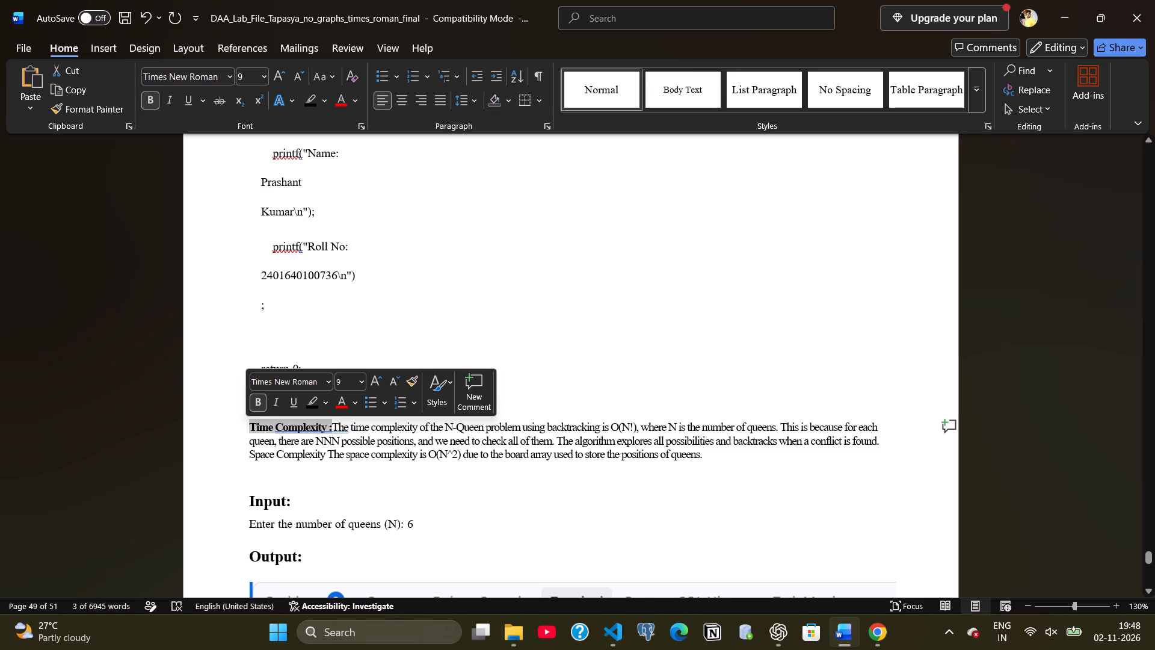
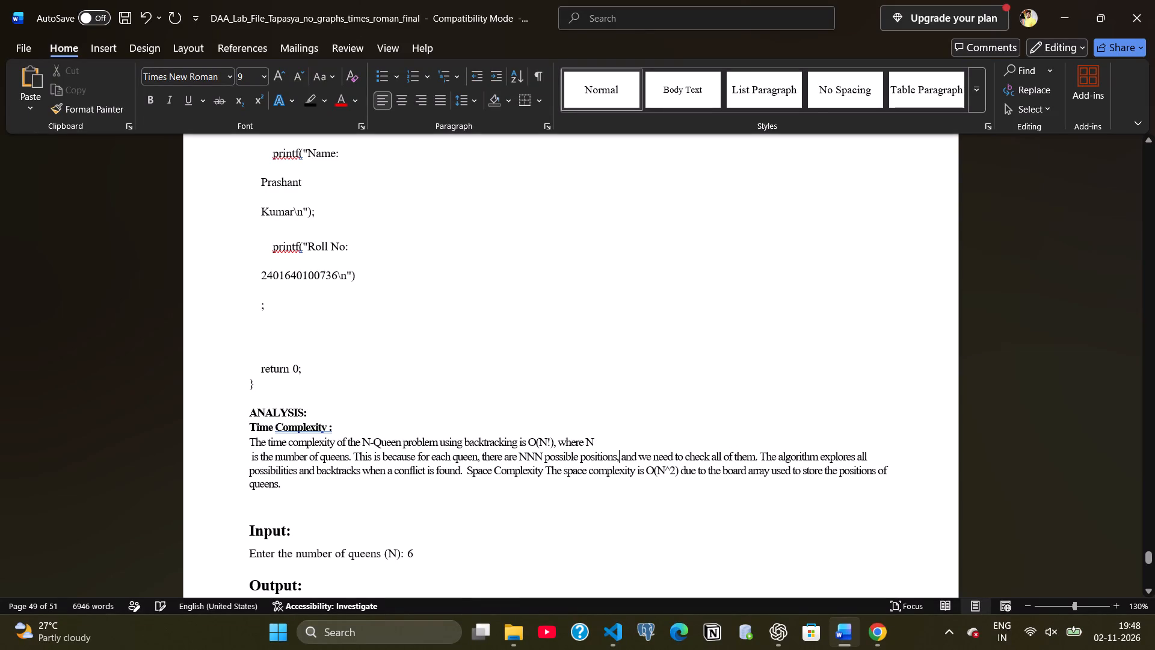
Break the N Queen time complexity text into separate lines after "possible positions,", "backtracks" and "found.", leaving "Space Complexity" starting its own line.
{"action": "key", "text": "Return"}
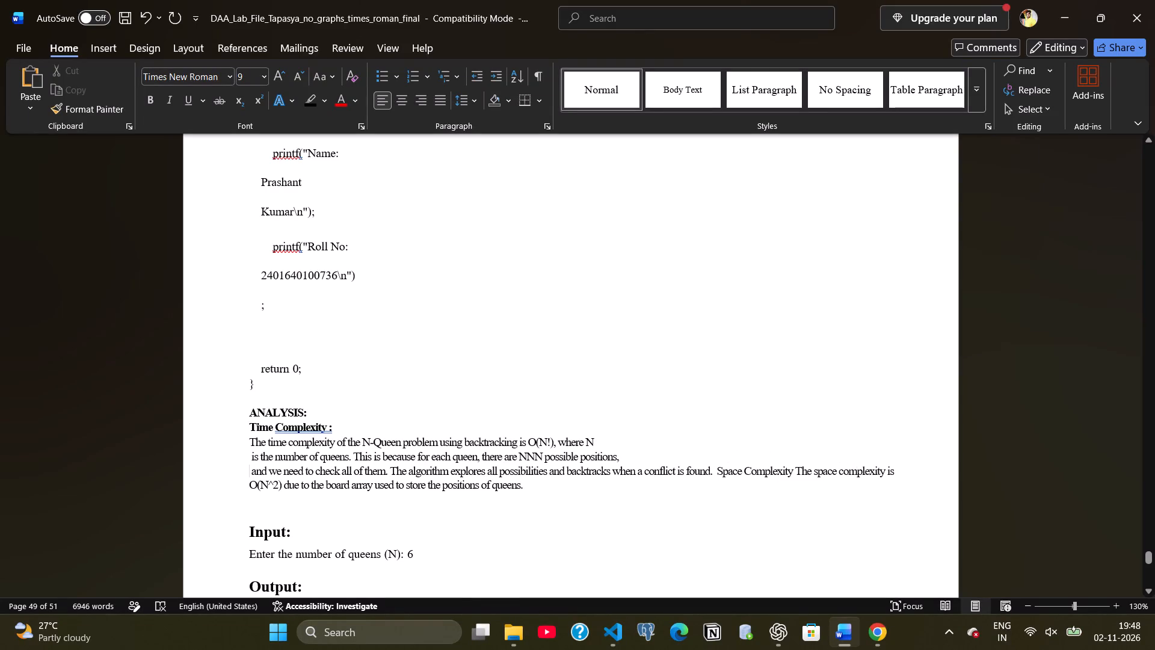
{"action": "left_click", "coordinate": [609, 469]}
{"action": "key", "text": "Return"}
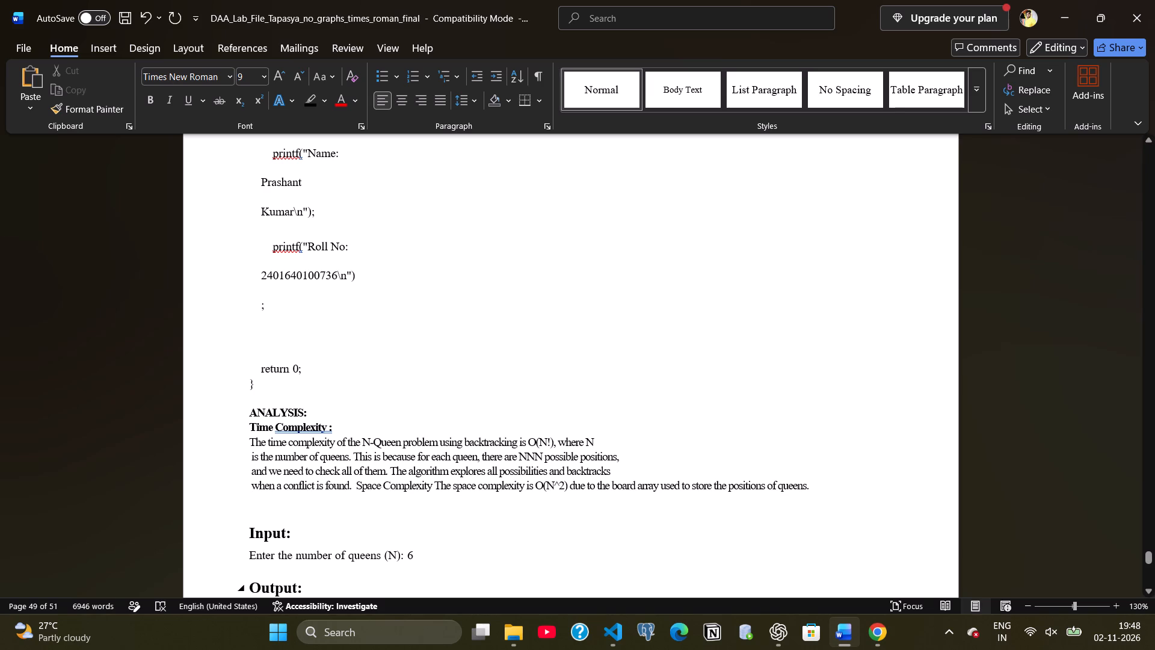
{"action": "left_click", "coordinate": [353, 484]}
{"action": "key", "text": "Return"}
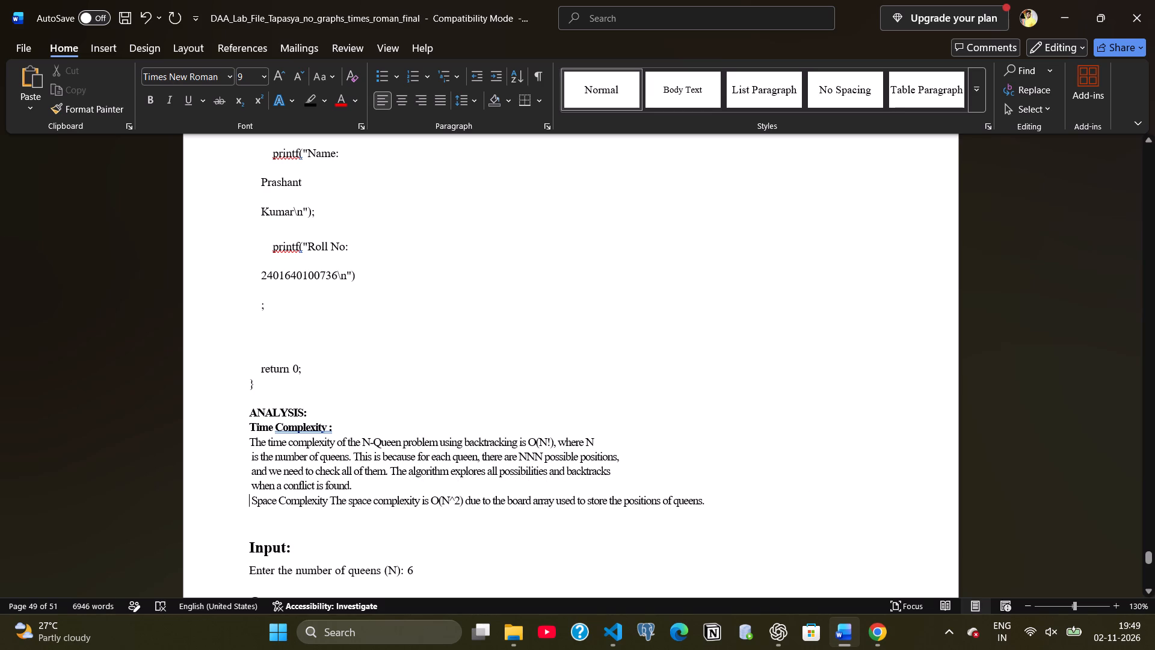
Add a colon after the "Space Complexity" label in the N Queen analysis and make the label bold.
{"action": "left_click", "coordinate": [331, 501]}
{"action": "key", "text": "shift+colon"}
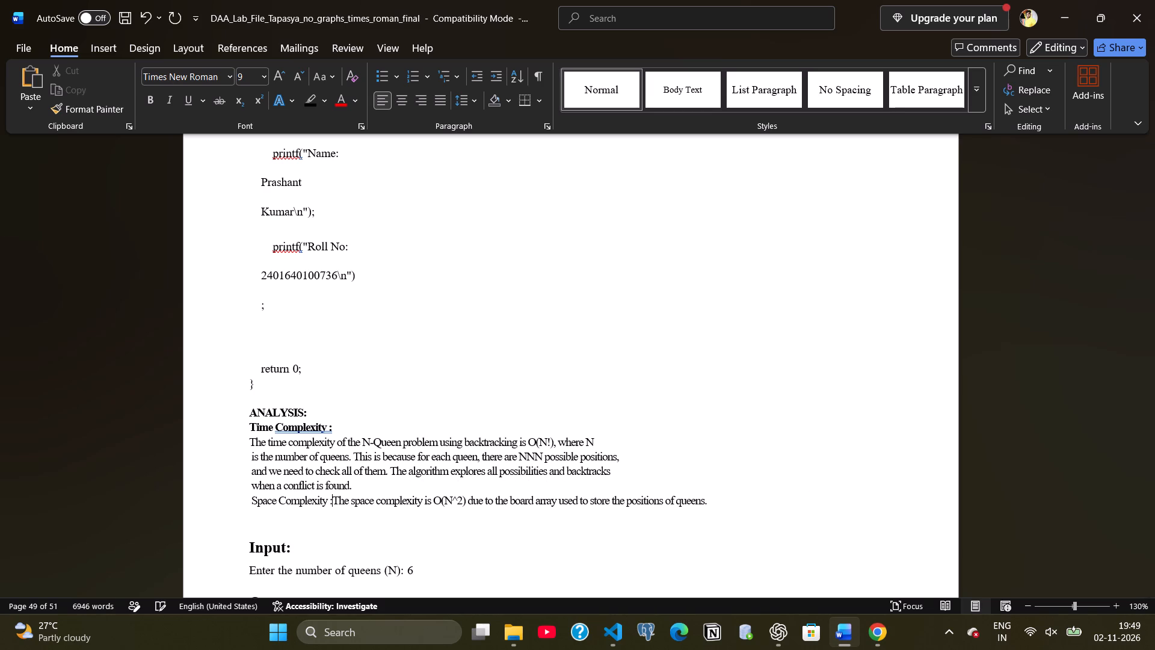
{"action": "left_click_drag", "start_coordinate": [331, 500], "coordinate": [289, 504]}
{"action": "left_click_drag", "start_coordinate": [289, 504], "coordinate": [256, 504]}
{"action": "left_click", "coordinate": [264, 475]}
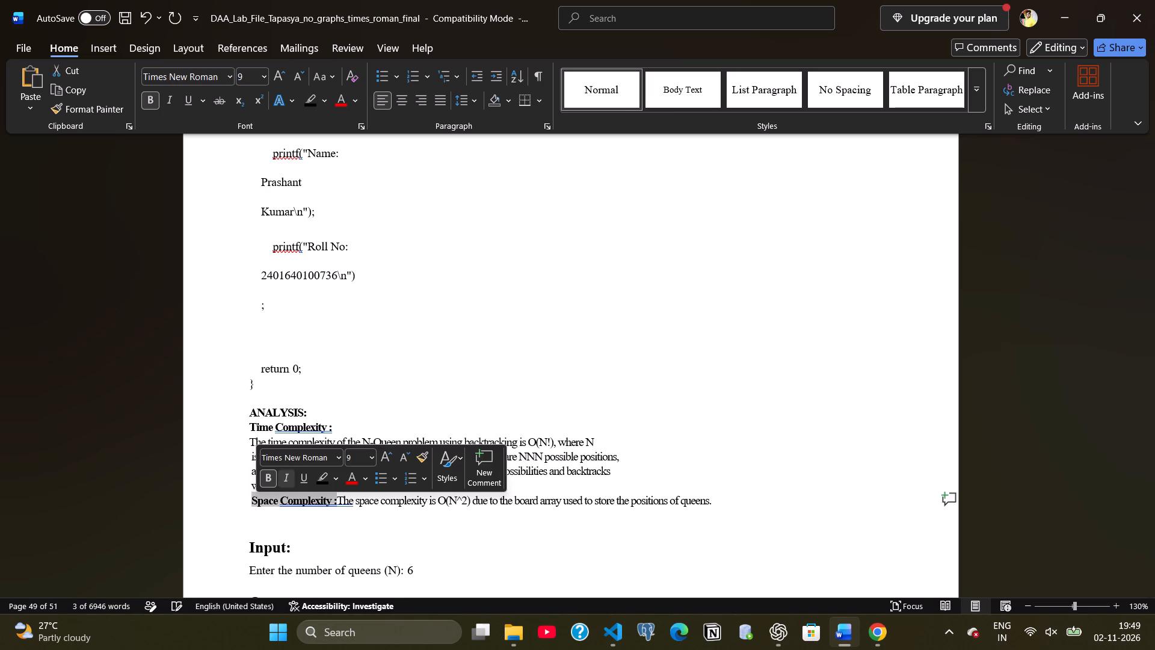
Break the line after the "Space Complexity :" label so its description starts on its own line.
{"action": "left_click", "coordinate": [341, 499]}
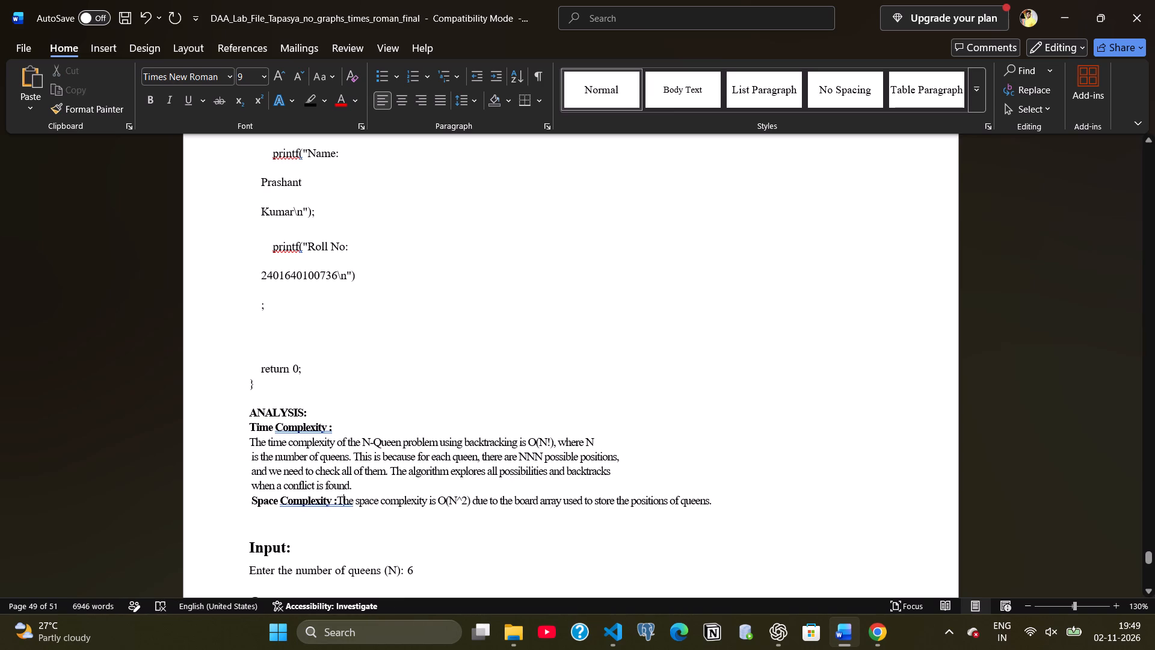
{"action": "left_click", "coordinate": [334, 502]}
{"action": "left_click", "coordinate": [337, 500]}
{"action": "key", "text": "Return"}
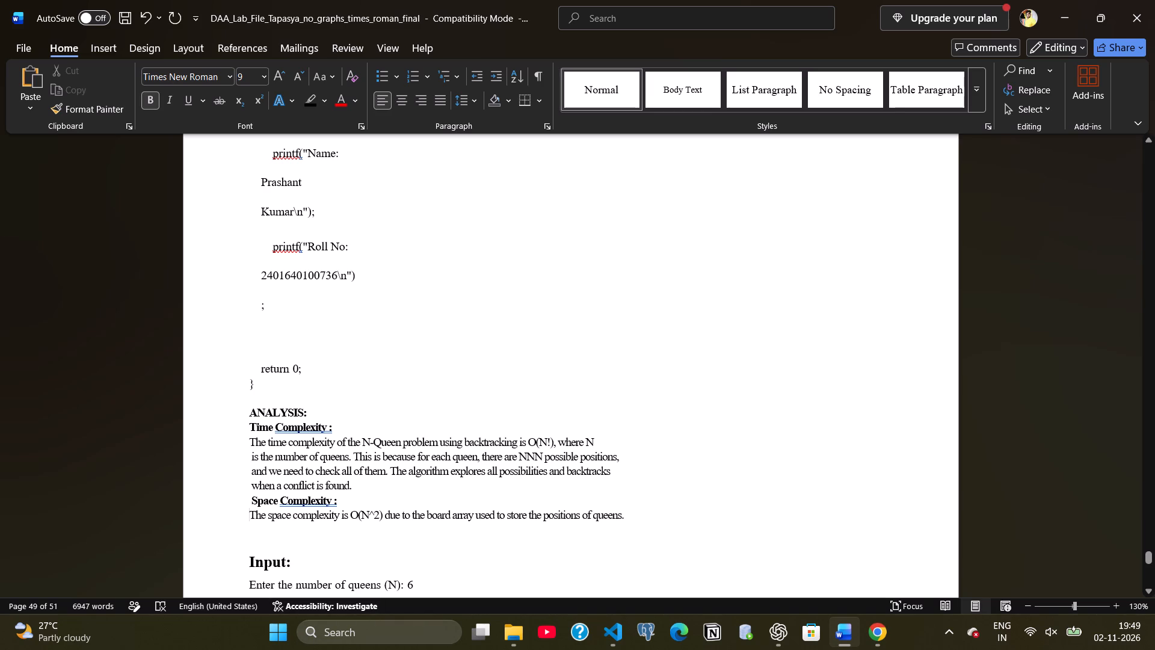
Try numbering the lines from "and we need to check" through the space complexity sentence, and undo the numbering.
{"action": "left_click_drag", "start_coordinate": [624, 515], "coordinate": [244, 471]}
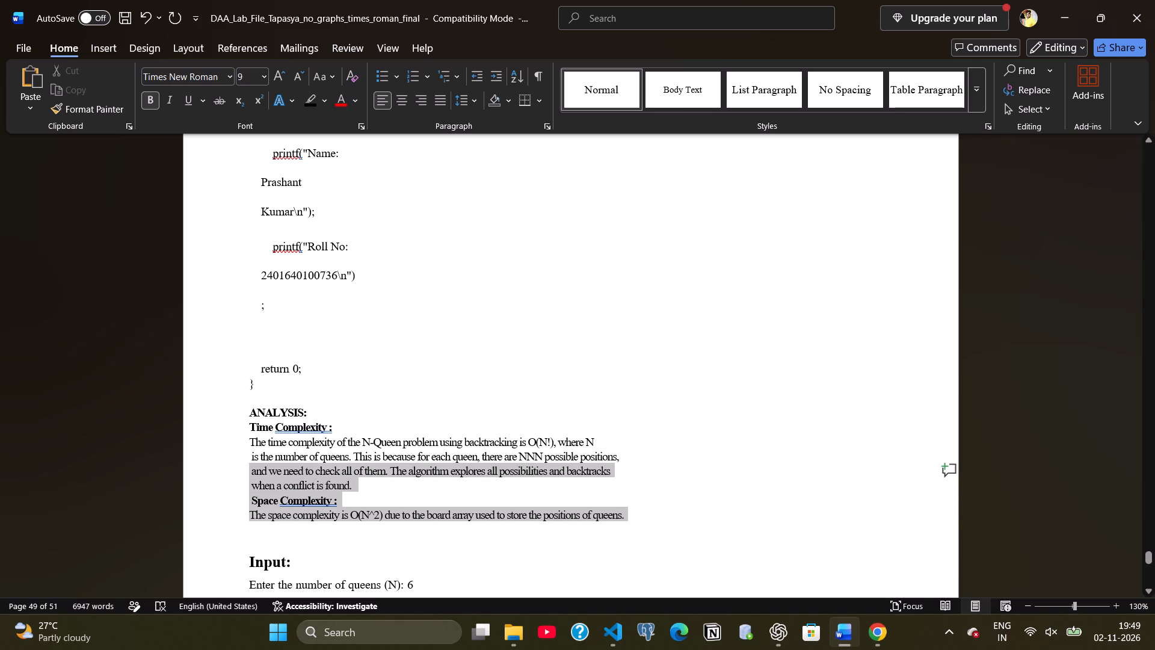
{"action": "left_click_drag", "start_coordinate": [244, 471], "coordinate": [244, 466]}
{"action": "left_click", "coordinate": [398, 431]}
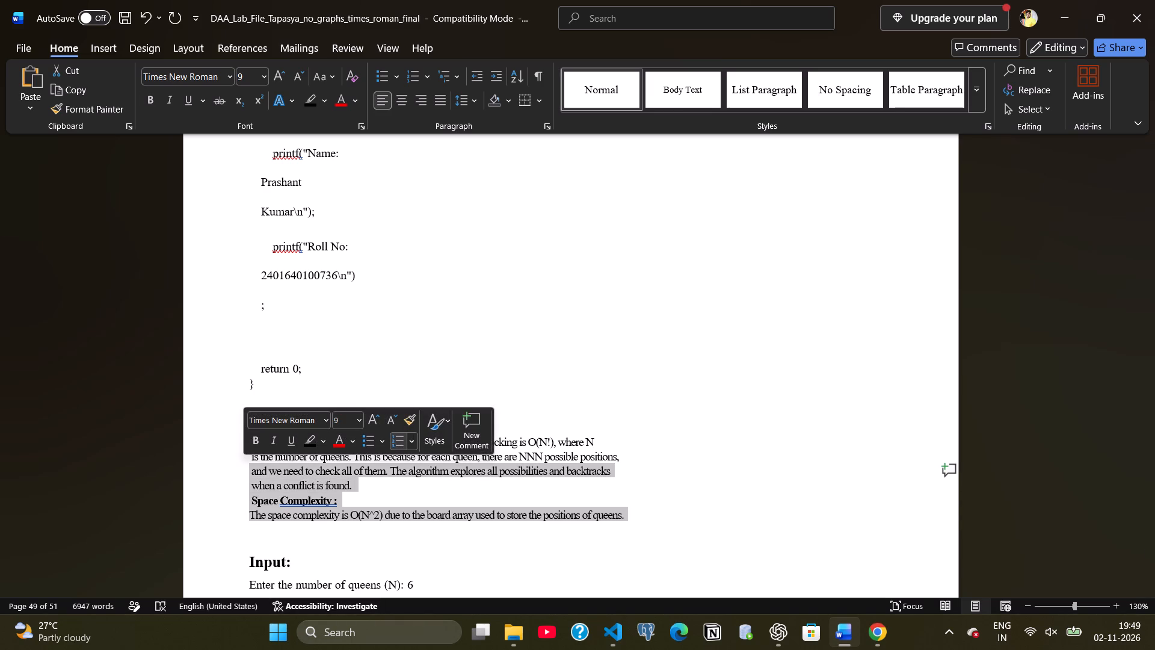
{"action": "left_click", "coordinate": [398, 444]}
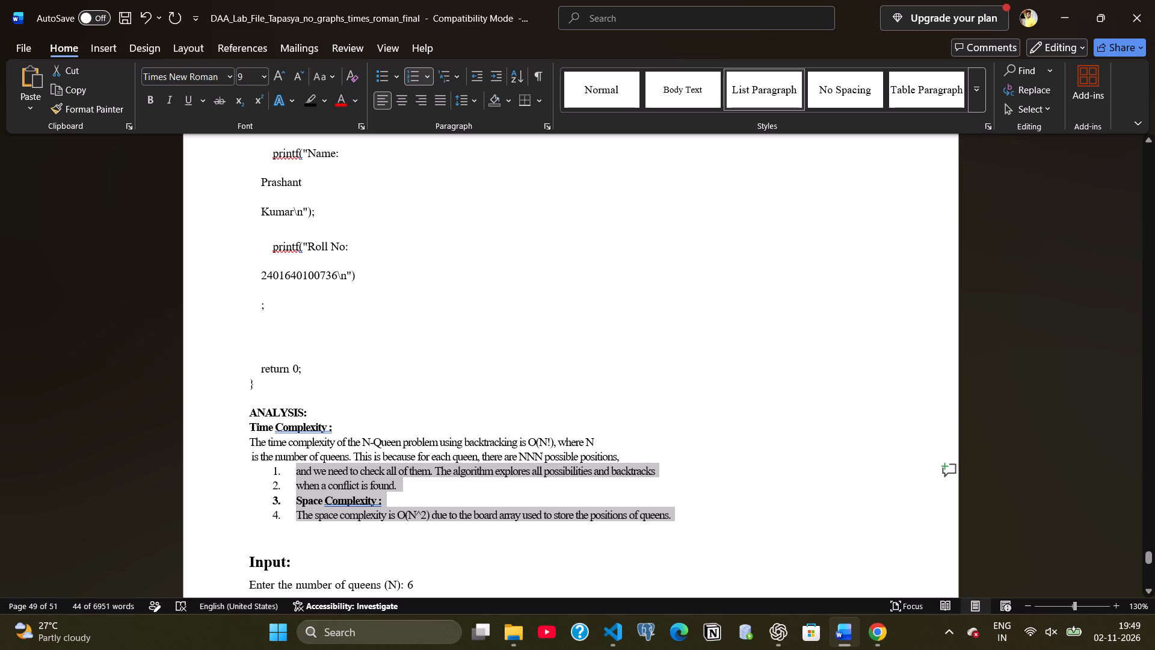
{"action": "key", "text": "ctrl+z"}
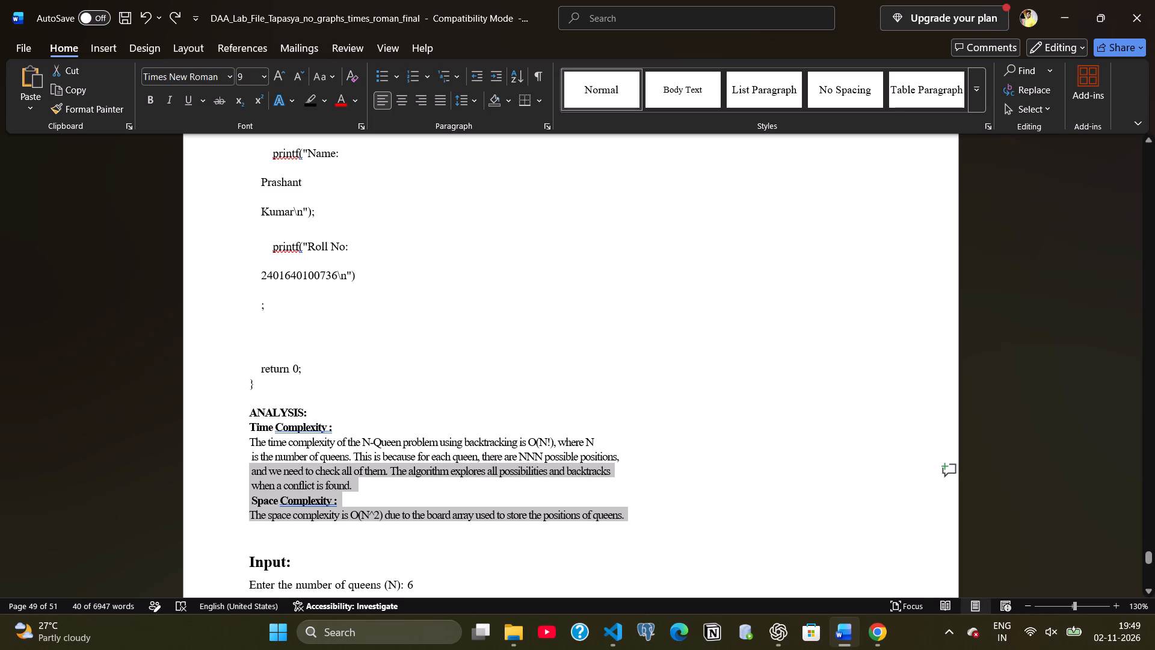
Format the sentence under "Space Complexity :" as a dash-bulleted list item.
{"action": "left_click", "coordinate": [641, 513]}
{"action": "left_click_drag", "start_coordinate": [622, 513], "coordinate": [268, 507]}
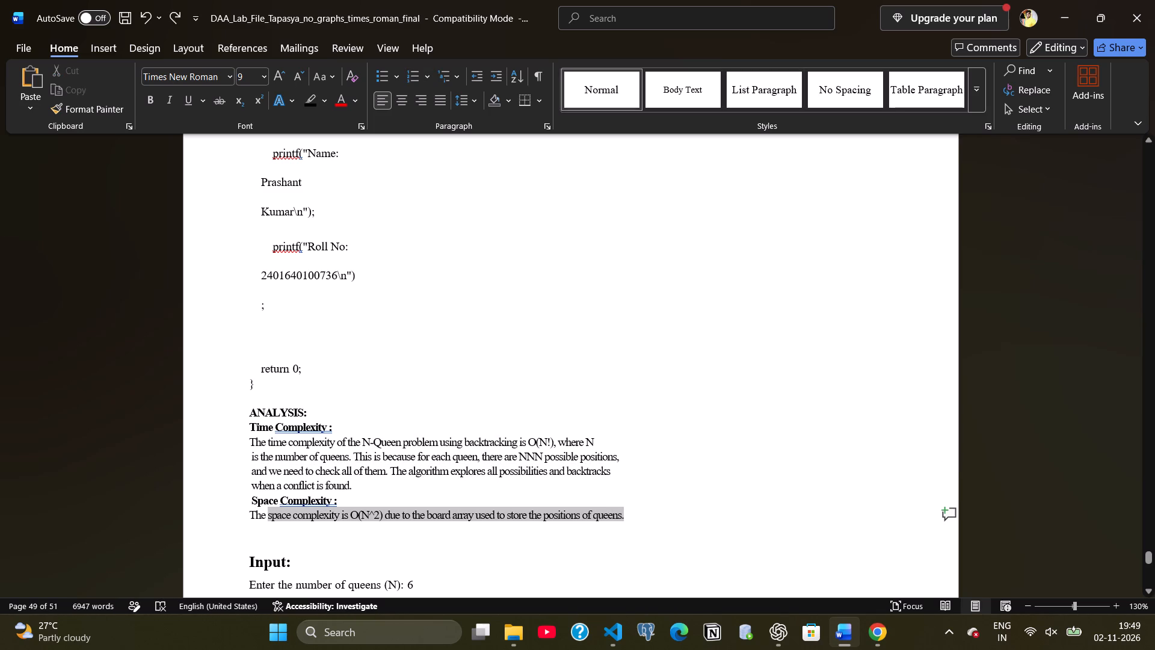
{"action": "left_click_drag", "start_coordinate": [268, 507], "coordinate": [252, 510]}
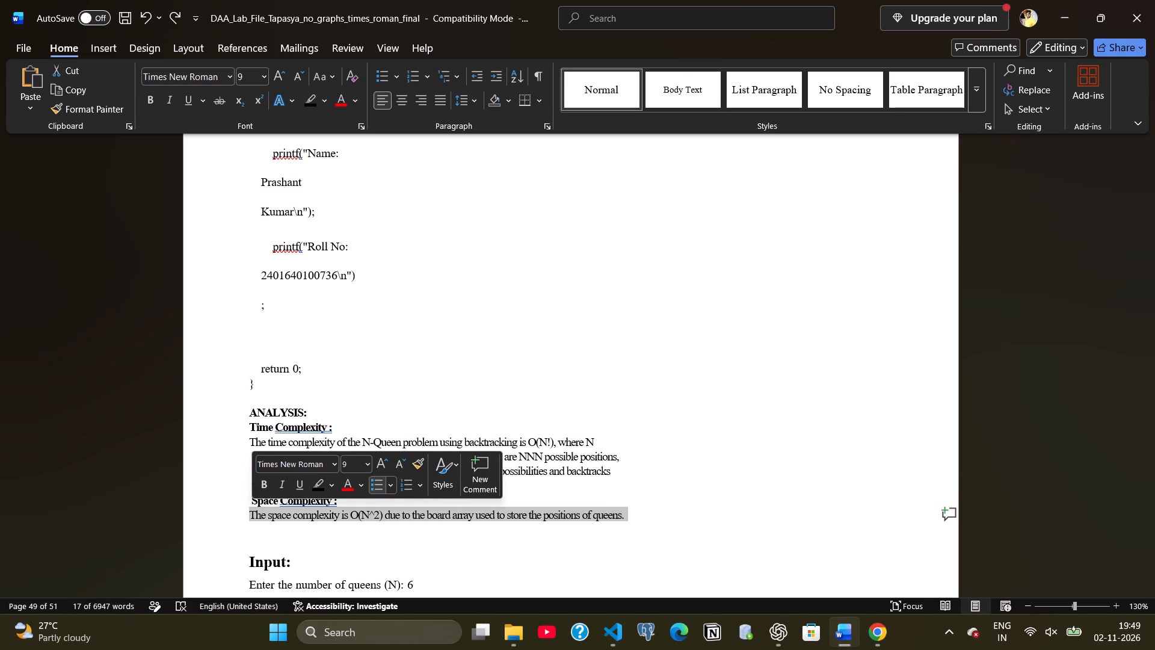
{"action": "left_click", "coordinate": [382, 489]}
{"action": "left_click", "coordinate": [703, 484]}
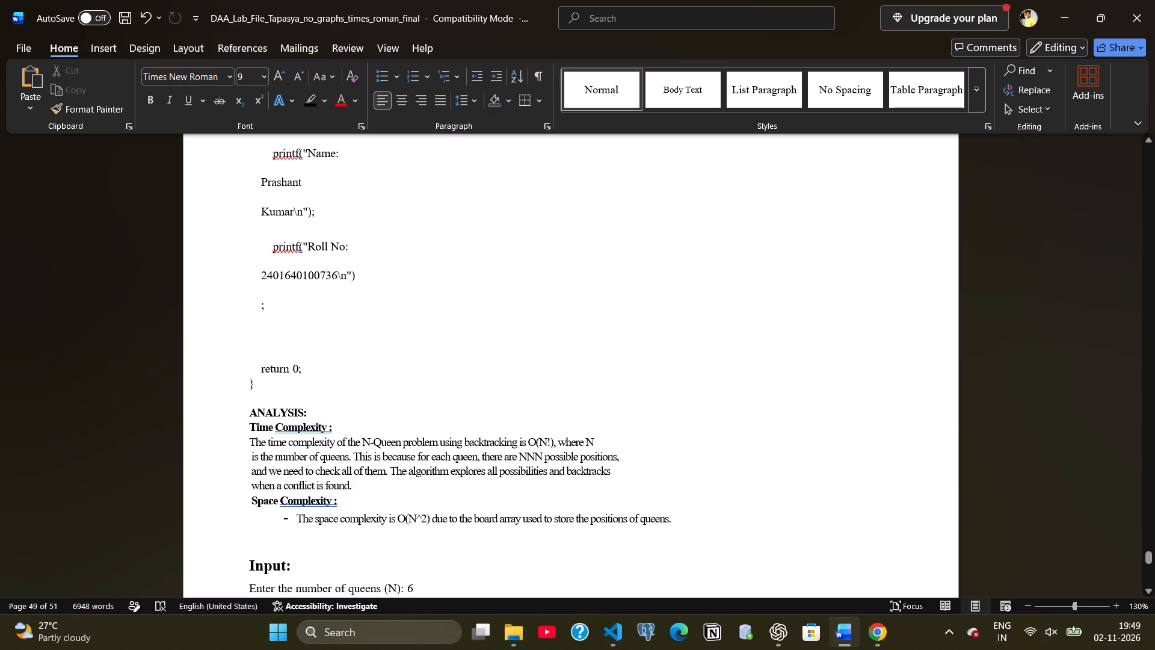
Format the four description lines under "Time Complexity :" as a numbered list.
{"action": "left_click", "coordinate": [250, 444]}
{"action": "left_click_drag", "start_coordinate": [250, 444], "coordinate": [353, 487]}
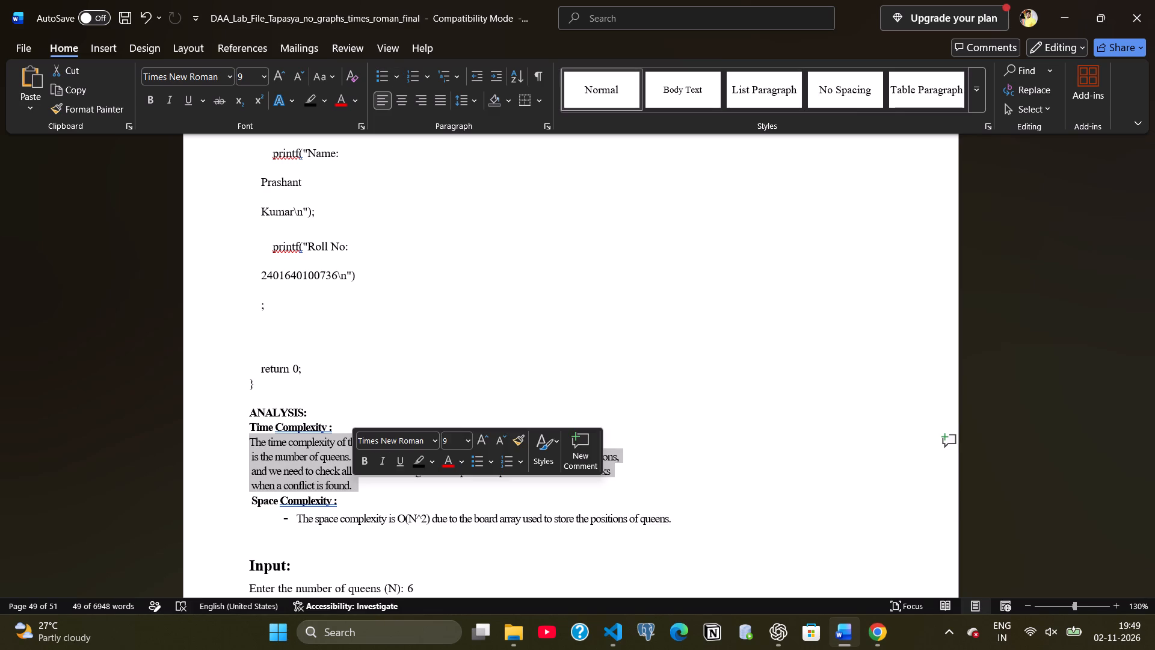
{"action": "left_click", "coordinate": [504, 463]}
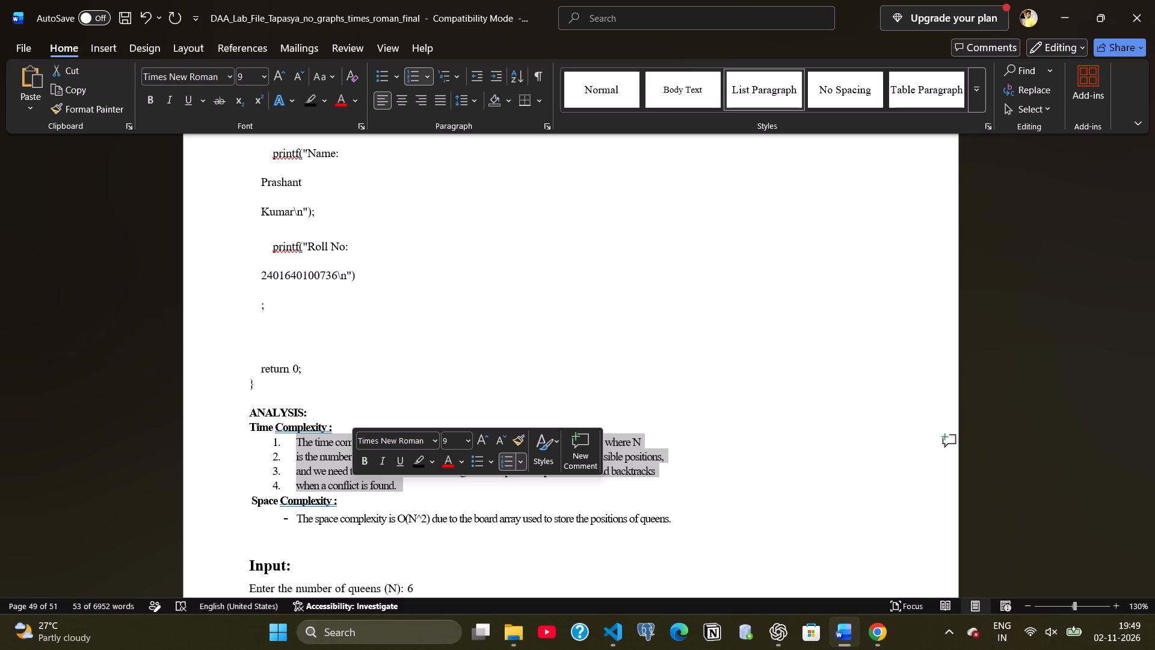
Switch the N-Queen "Time Complexity :" description to a dash-bulleted item, keeping the dash only on its first line.
{"action": "left_click", "coordinate": [484, 462]}
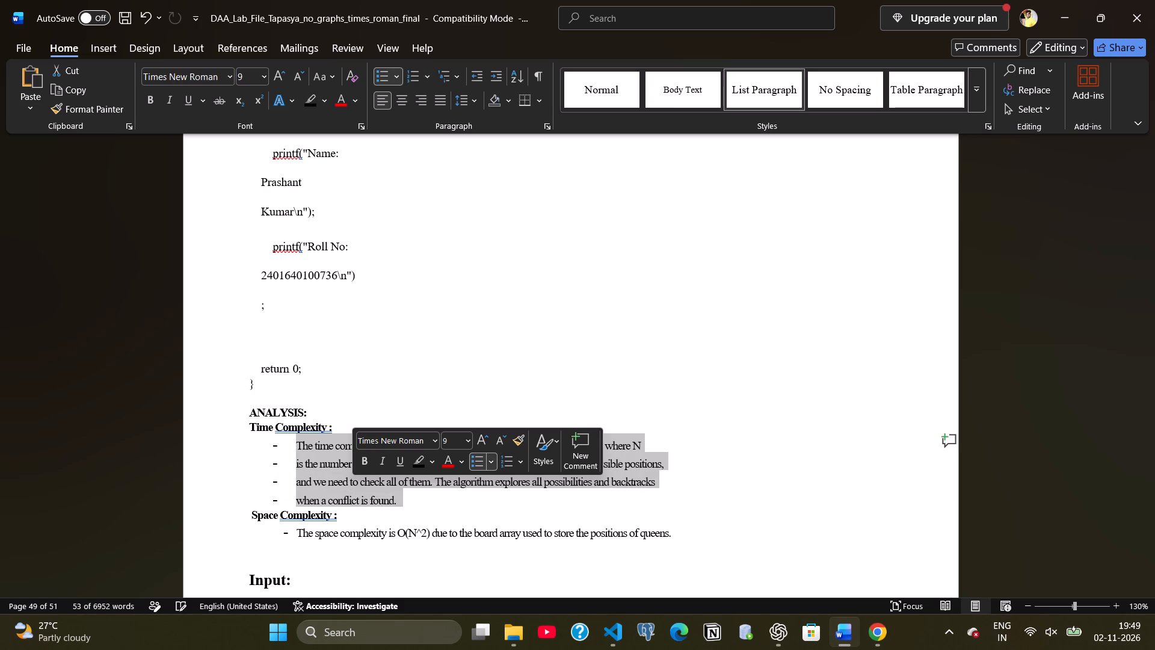
{"action": "left_click", "coordinate": [287, 493]}
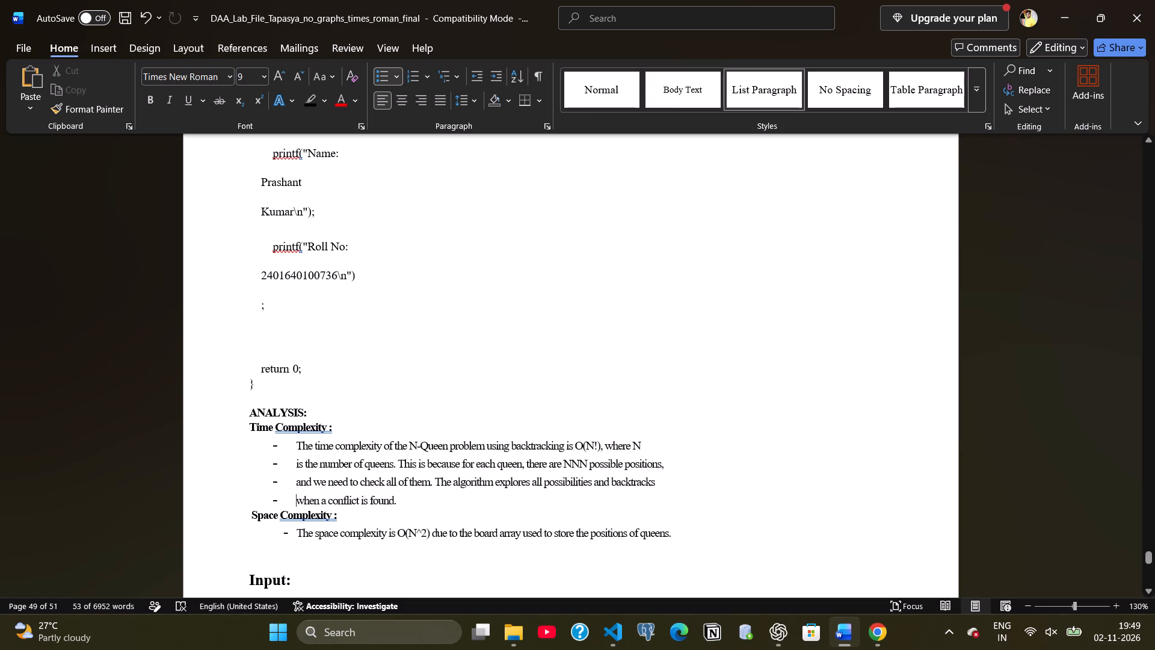
{"action": "left_click", "coordinate": [280, 503]}
{"action": "key", "text": "BackSpace"}
{"action": "key", "text": "Up"}
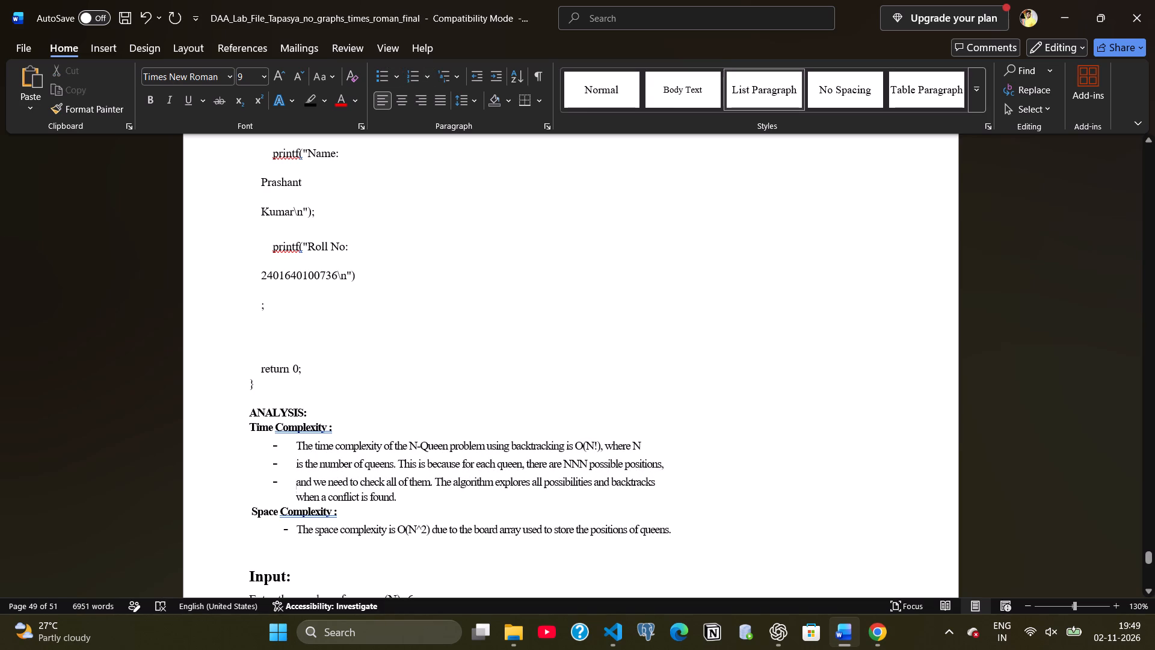
{"action": "key", "text": "BackSpace"}
{"action": "key", "text": "Up"}
{"action": "key", "text": "BackSpace"}
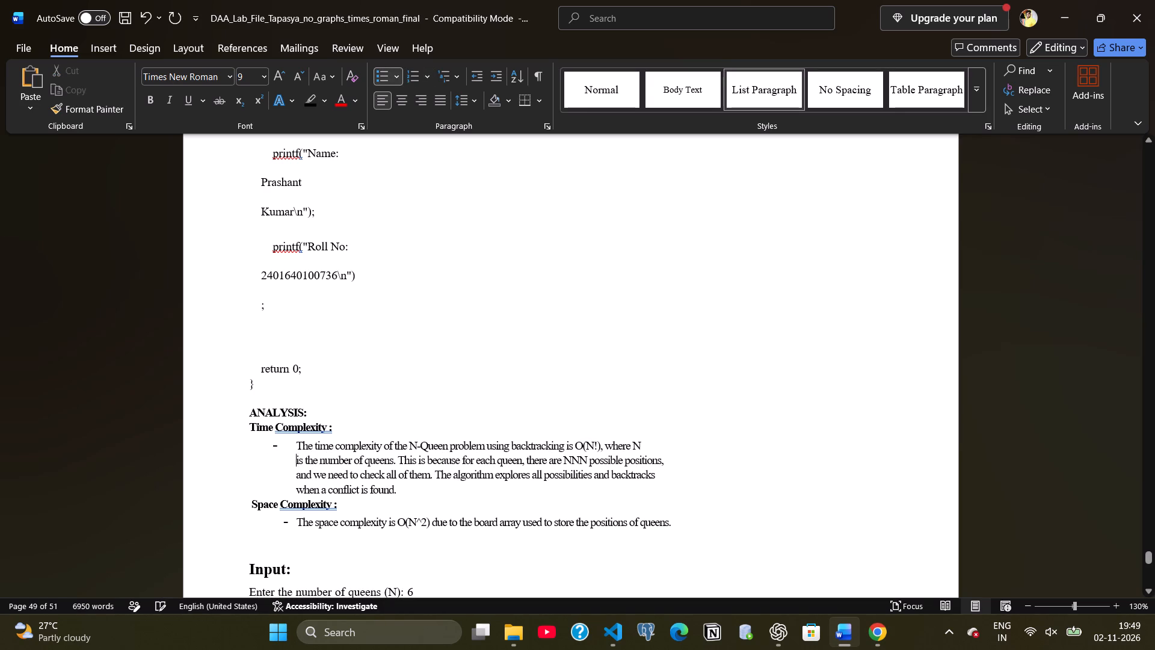
Review the pages after the N-Queen analysis, through the Input and Output of the Sum of Subset problem.
{"action": "scroll", "coordinate": [280, 503], "scroll_direction": "down", "scroll_amount": 1}
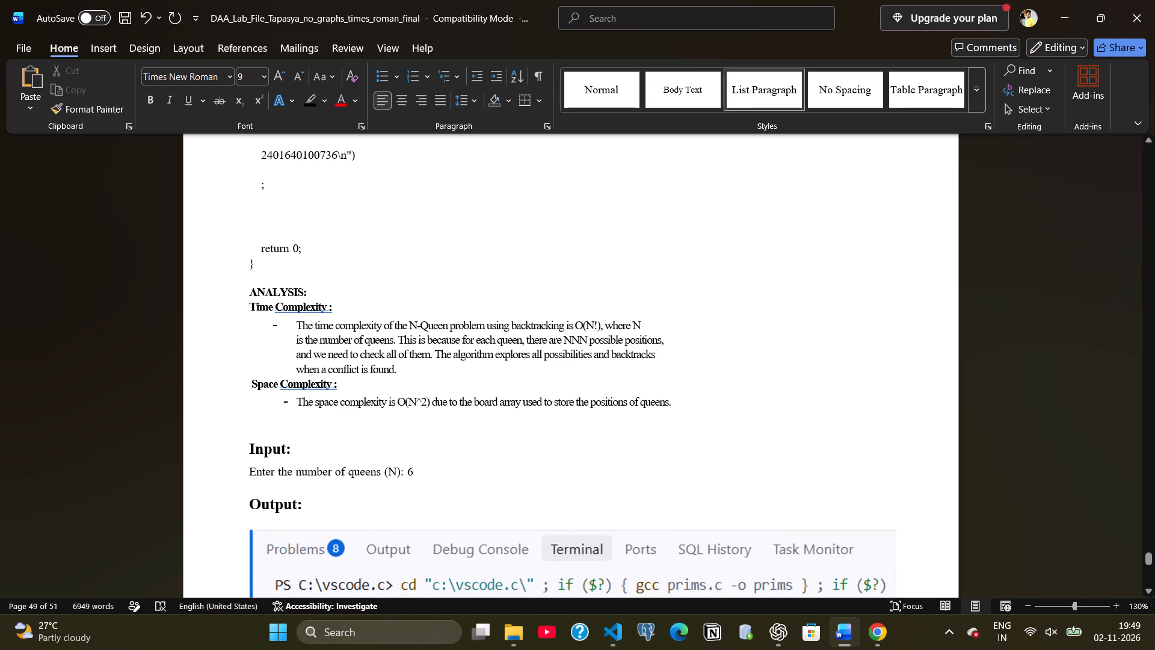
{"action": "scroll", "coordinate": [322, 396], "scroll_direction": "down", "scroll_amount": 4}
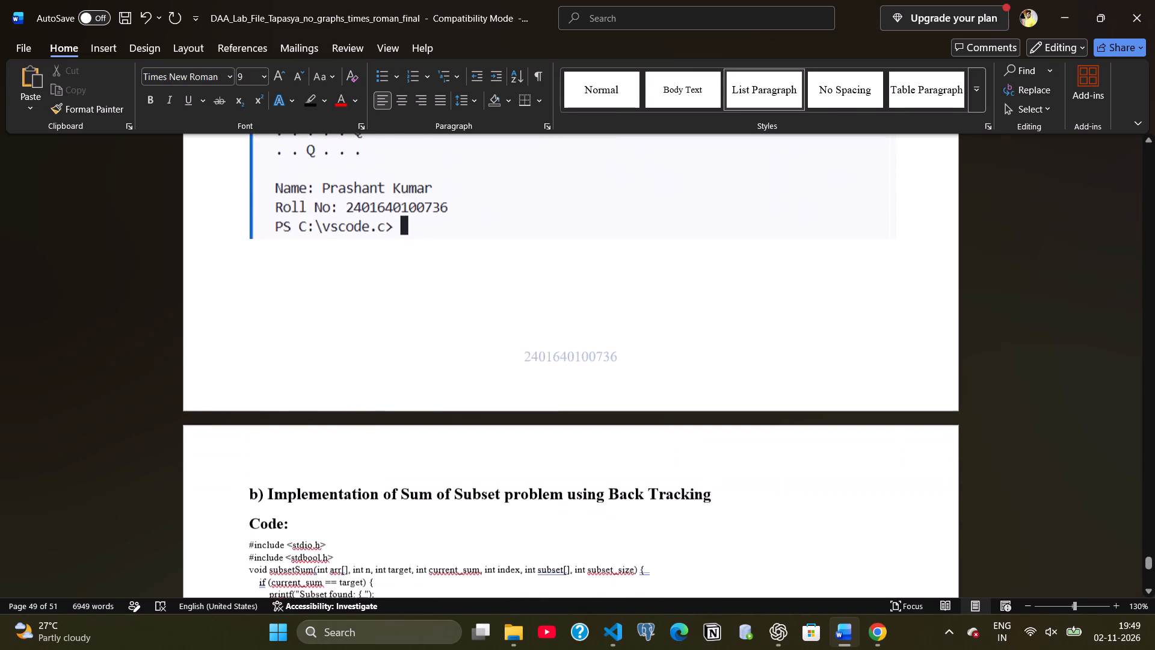
{"action": "scroll", "coordinate": [322, 396], "scroll_direction": "down", "scroll_amount": 4}
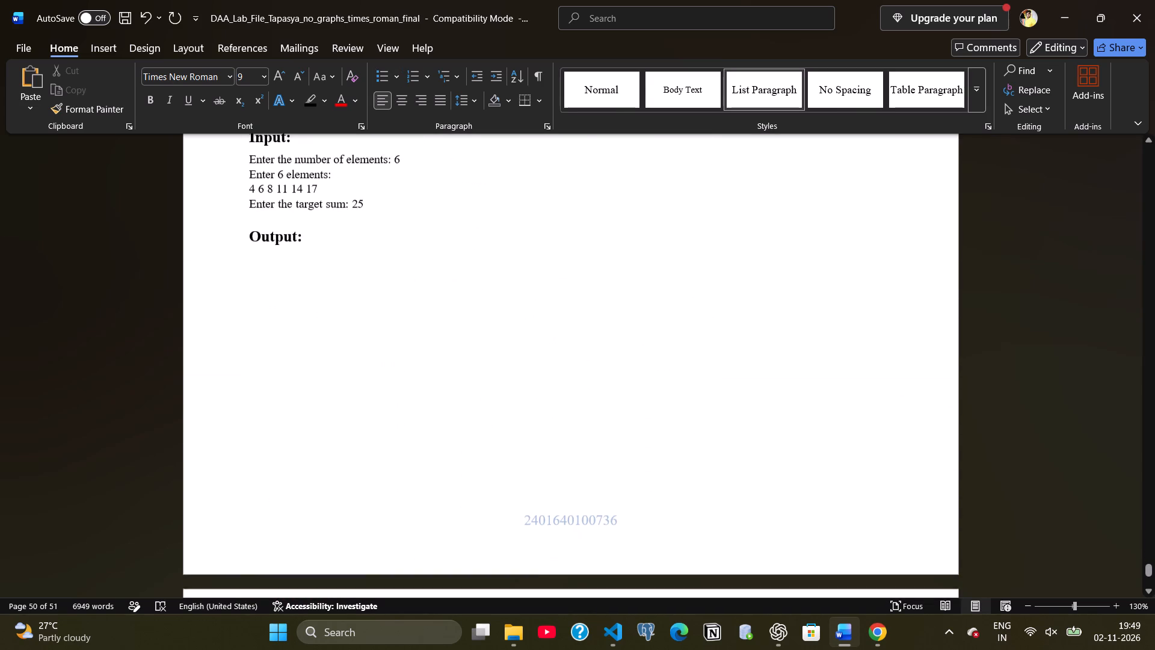
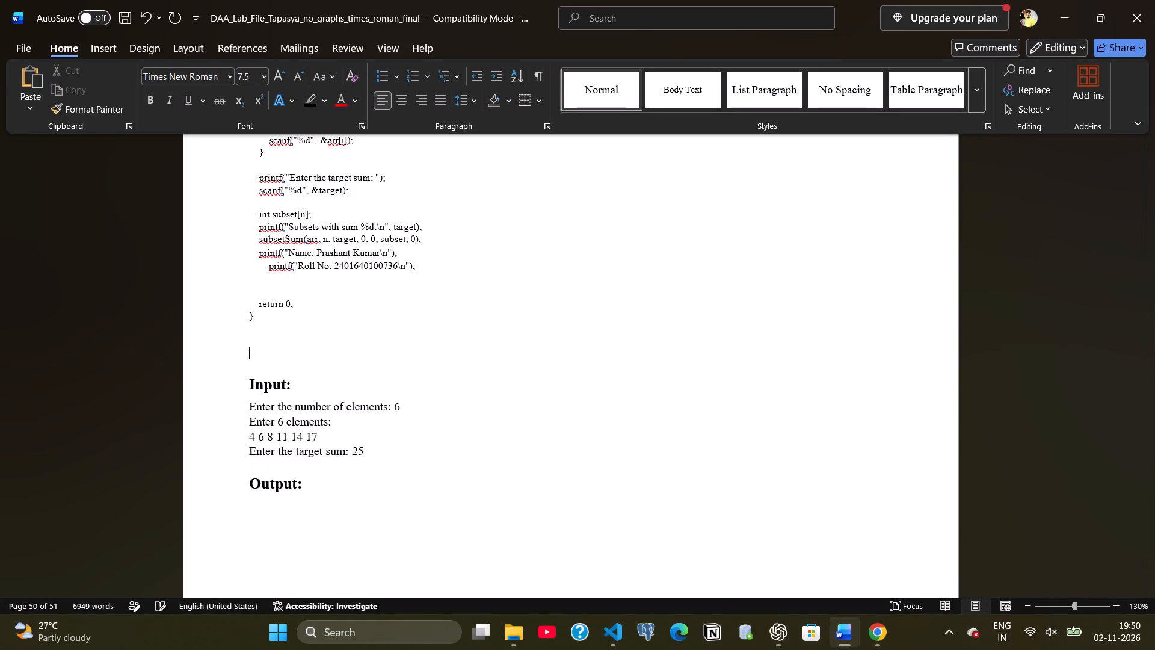
Add blank lines after the subset-sum code and paste the copied time and space complexity analysis above the "Input:" heading.
{"action": "key", "text": "Return"}
{"action": "key", "text": "Return"}
{"action": "key", "text": "Return"}
{"action": "key", "text": "Return"}
{"action": "key", "text": "Up"}
{"action": "key", "text": "Up"}
{"action": "key", "text": "Up"}
{"action": "key", "text": "Up"}
{"action": "key", "text": "Up"}
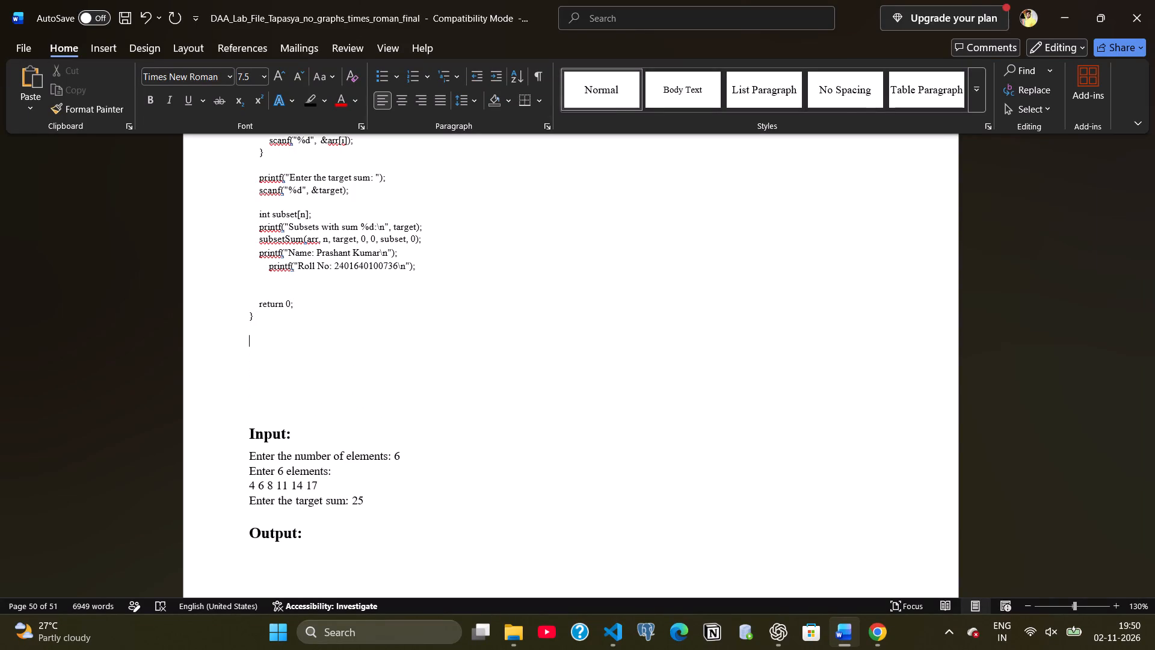
{"action": "key", "text": "Up"}
{"action": "key", "text": "Return"}
{"action": "key", "text": "ctrl+v"}
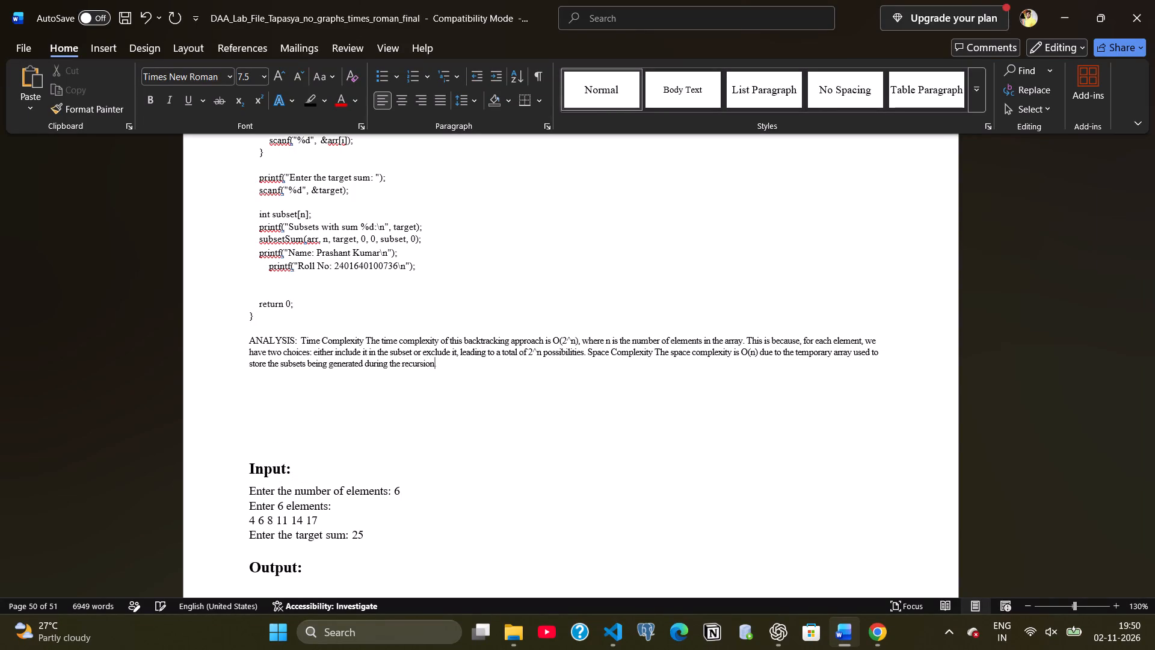
Make the "ANALYSIS:" label at the start of the subset-sum complexity paragraph bold.
{"action": "left_click_drag", "start_coordinate": [298, 338], "coordinate": [223, 338]}
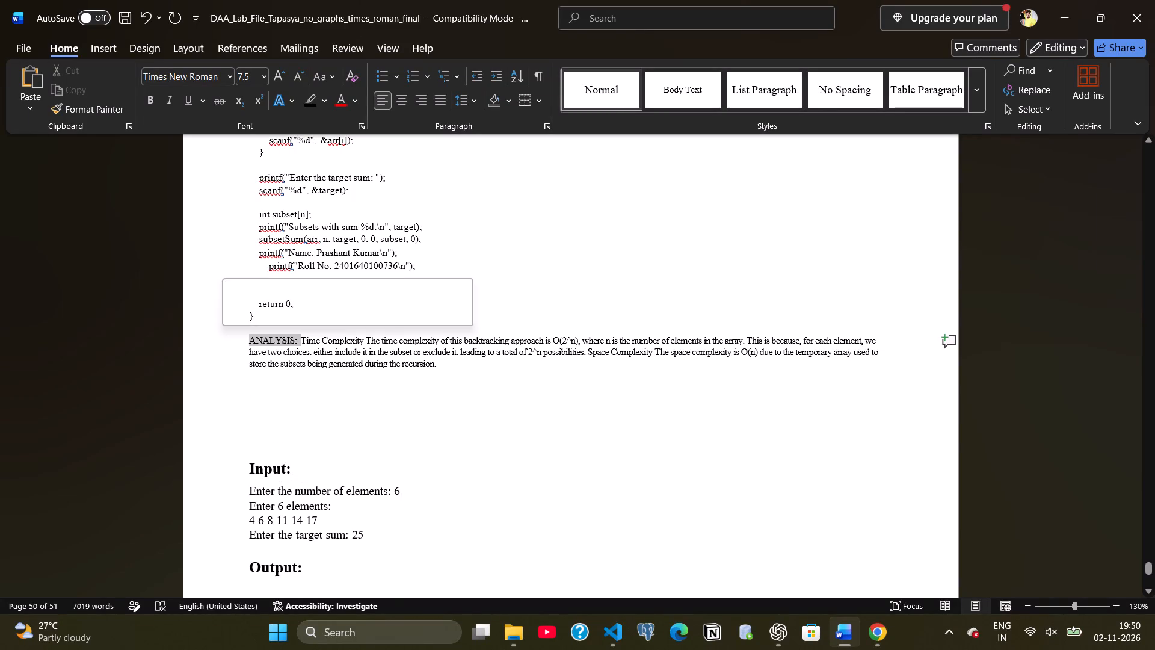
{"action": "left_click", "coordinate": [231, 314]}
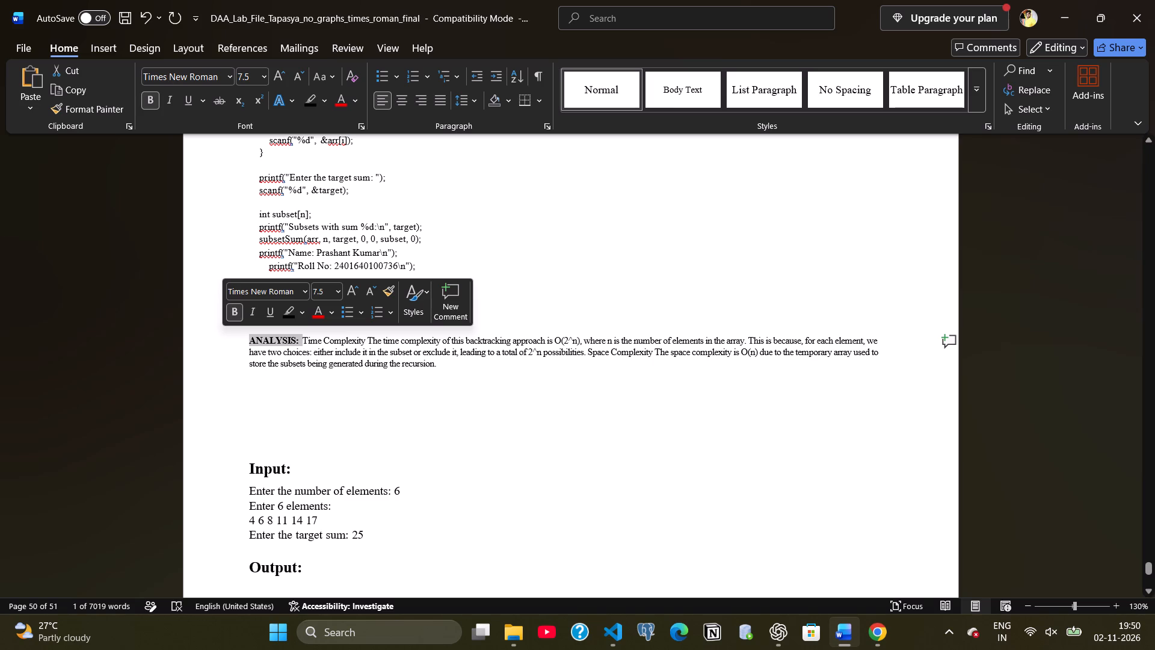
Break the line after the "ANALYSIS:" heading of the subset-sum program so the analysis text starts on its own line.
{"action": "left_click", "coordinate": [300, 340]}
{"action": "key", "text": "Return"}
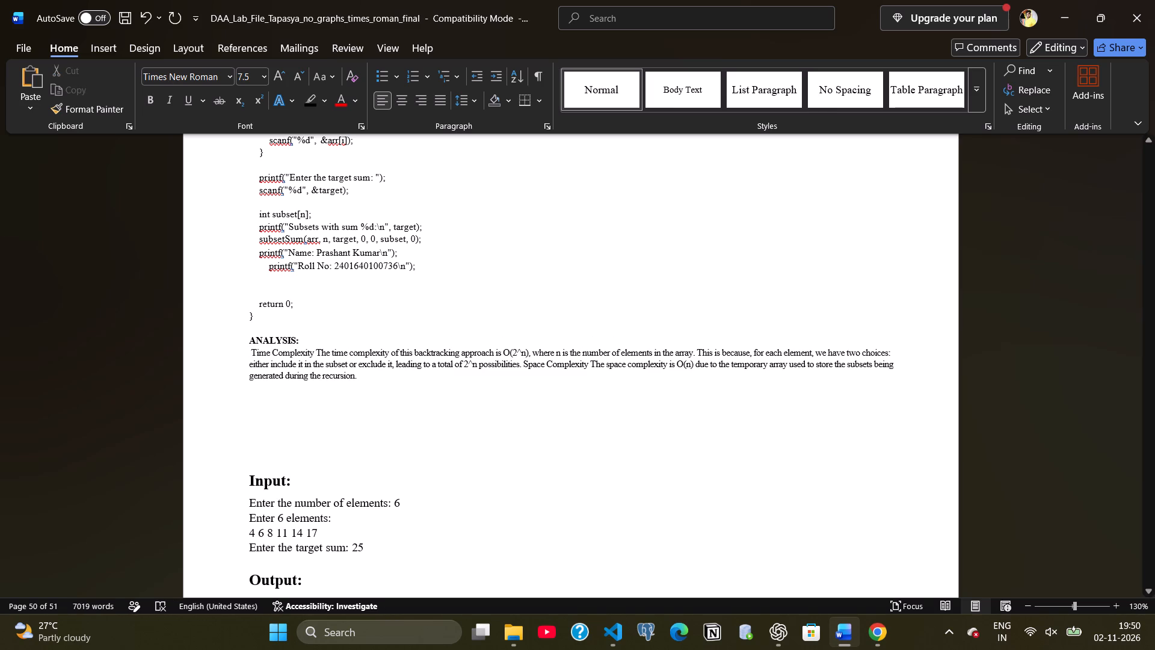
Add a colon after "Time Complexity" in the subset-sum analysis and make that label bold.
{"action": "left_click", "coordinate": [313, 352]}
{"action": "key", "text": "shift+colon"}
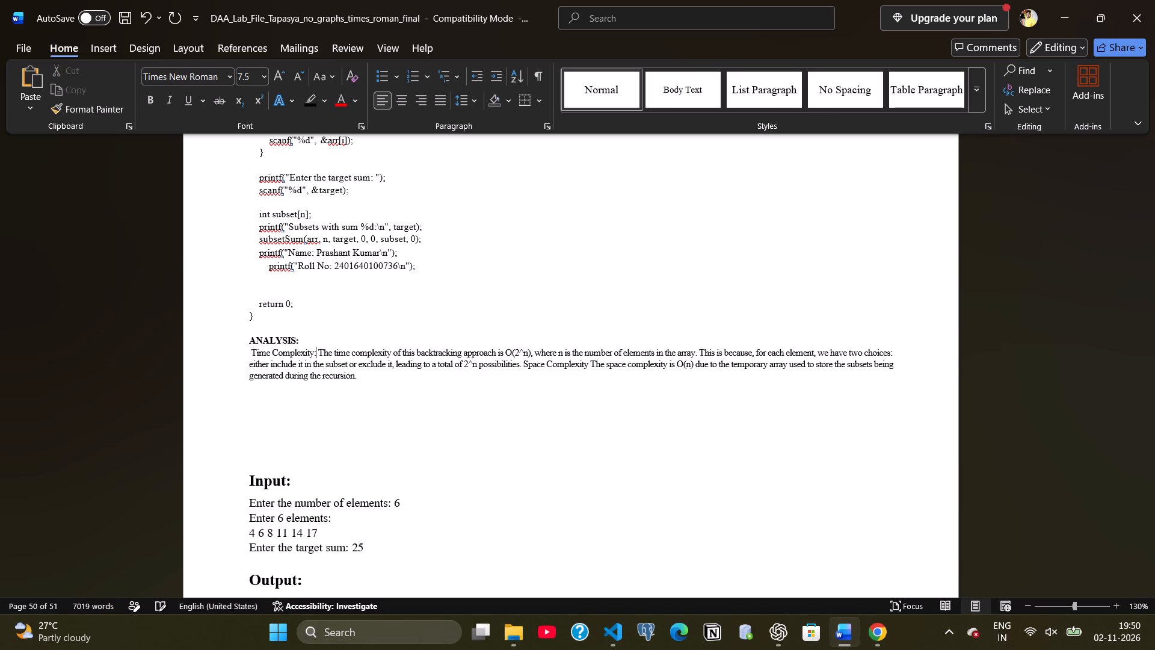
{"action": "left_click_drag", "start_coordinate": [318, 352], "coordinate": [246, 354]}
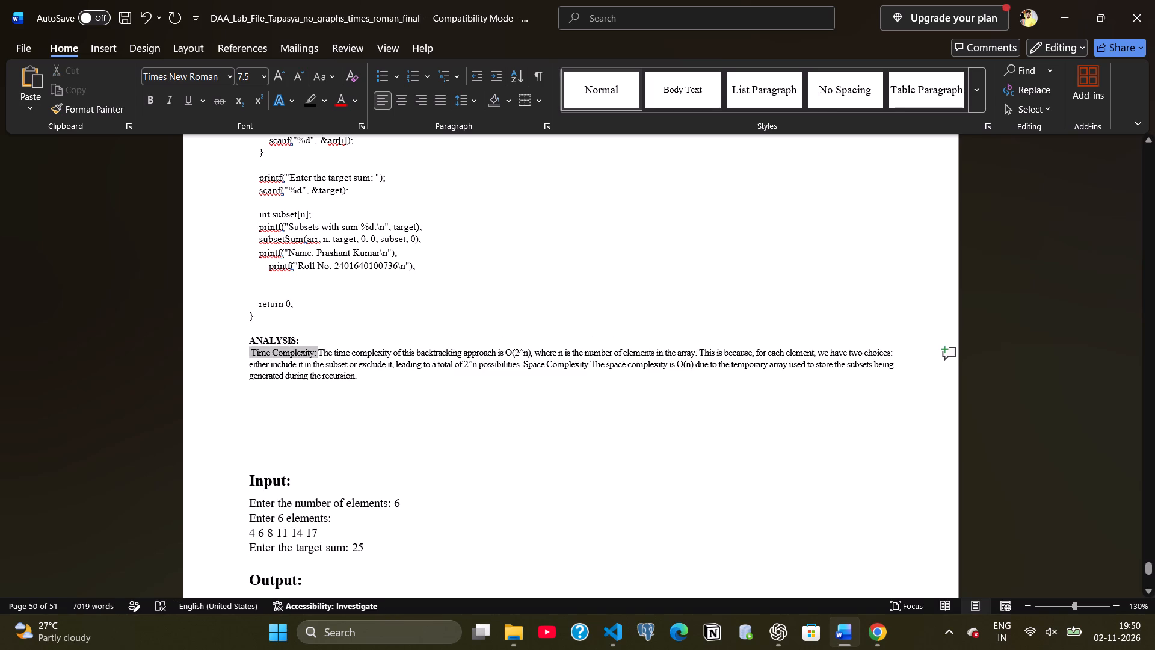
{"action": "left_click_drag", "start_coordinate": [246, 354], "coordinate": [239, 354]}
{"action": "left_click", "coordinate": [248, 333]}
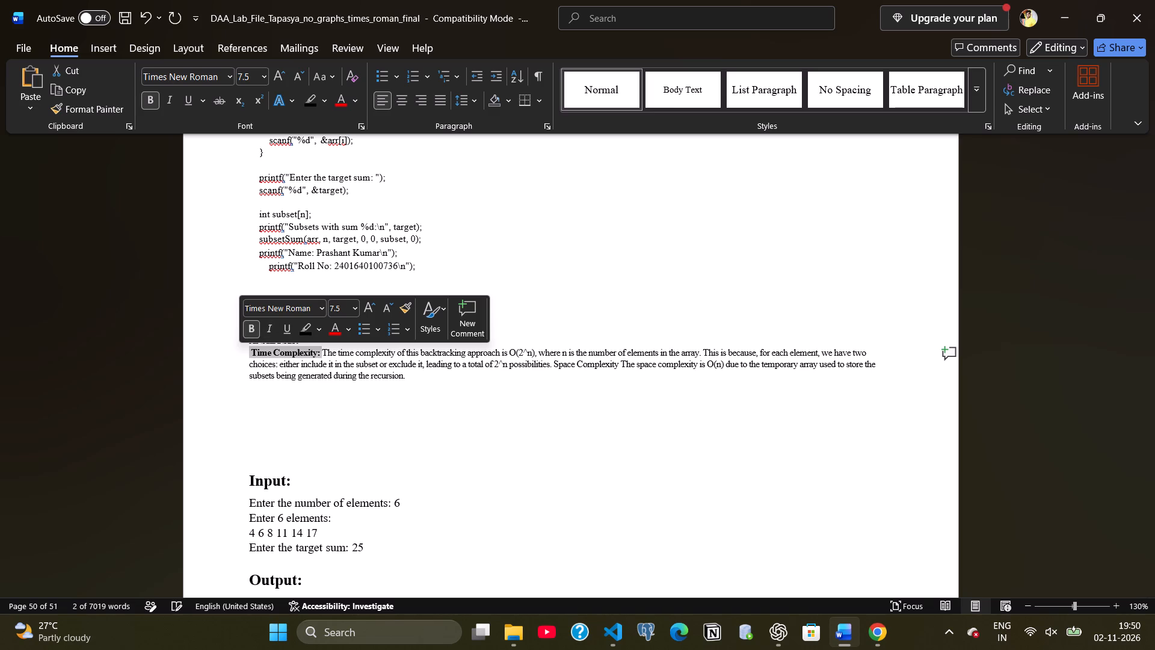
Place the insertion point between the "Time Complexity:" label and the start of its description.
{"action": "left_click", "coordinate": [322, 350]}
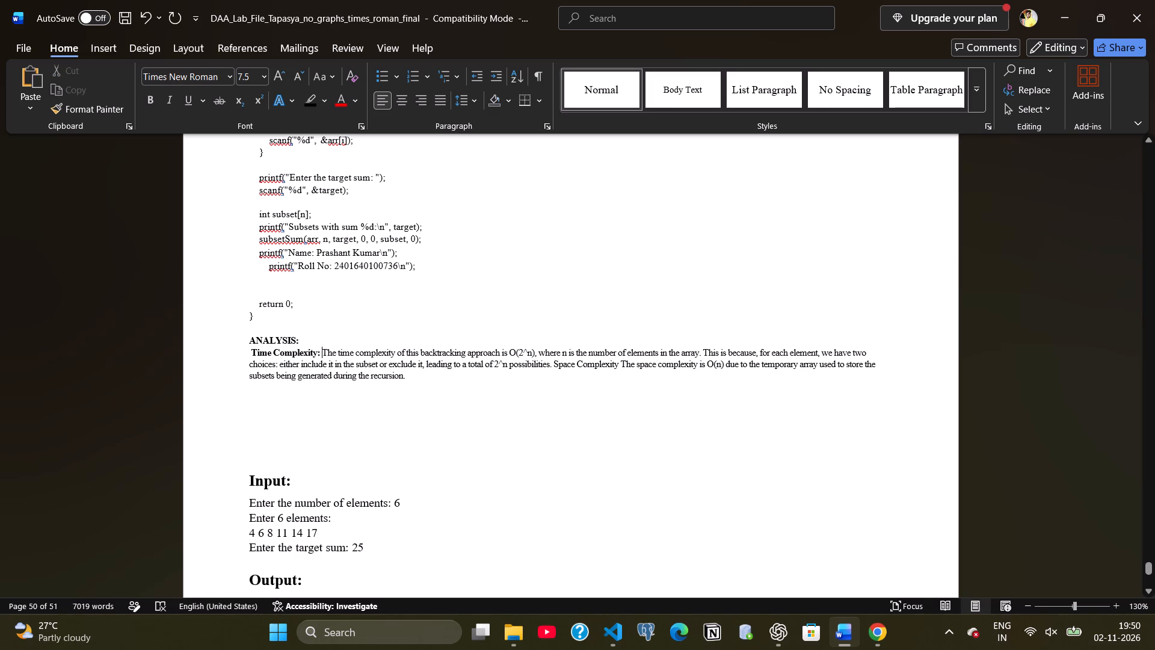
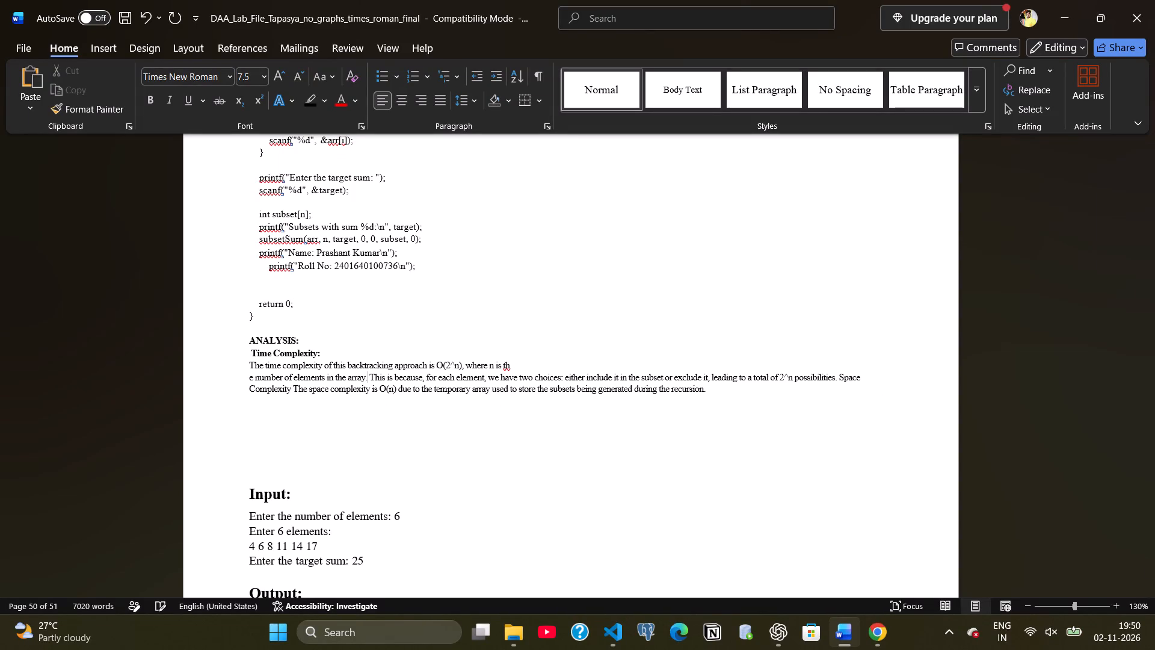
In the subset-sum analysis, break the text into new lines after "two choices:" and after "2^n possibilities.".
{"action": "left_click", "coordinate": [565, 379]}
{"action": "key", "text": "Return"}
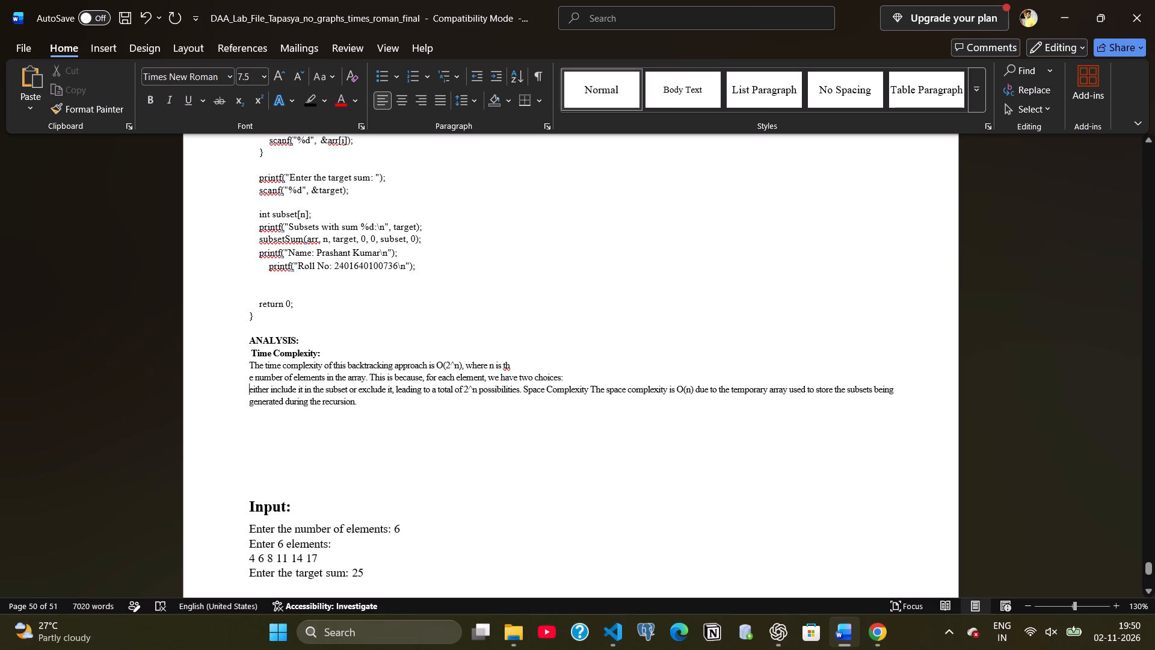
{"action": "left_click", "coordinate": [521, 388]}
{"action": "key", "text": "Return"}
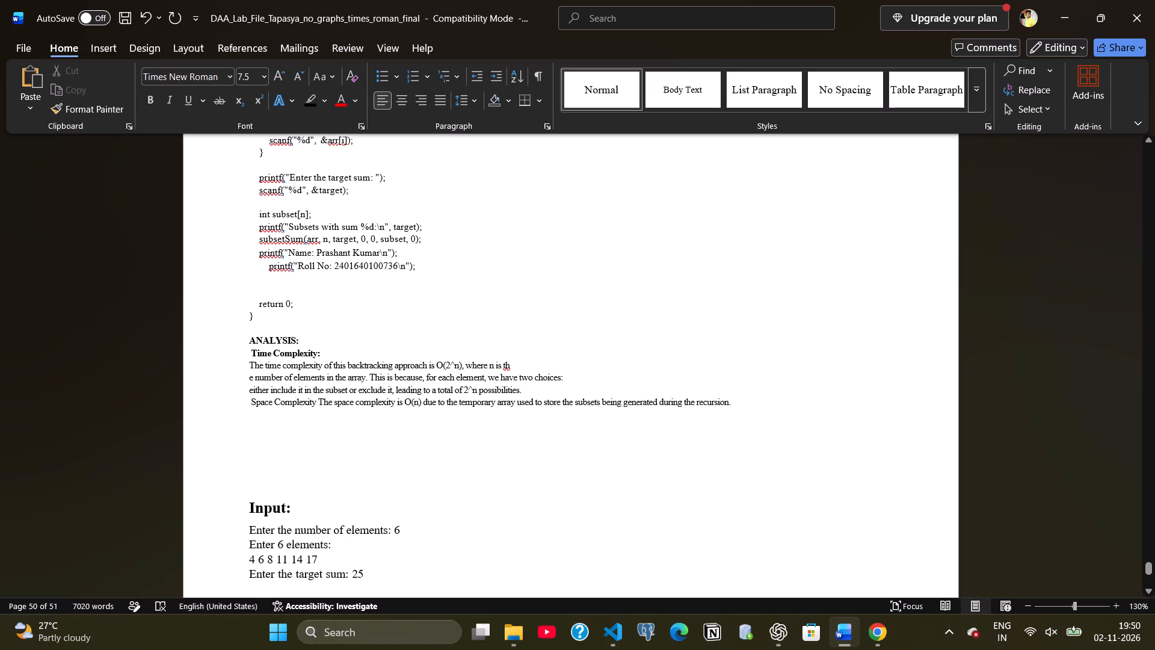
Add a colon after "Space Complexity" in the subset-sum analysis and make that label bold.
{"action": "left_click", "coordinate": [317, 403]}
{"action": "key", "text": "shift+colon"}
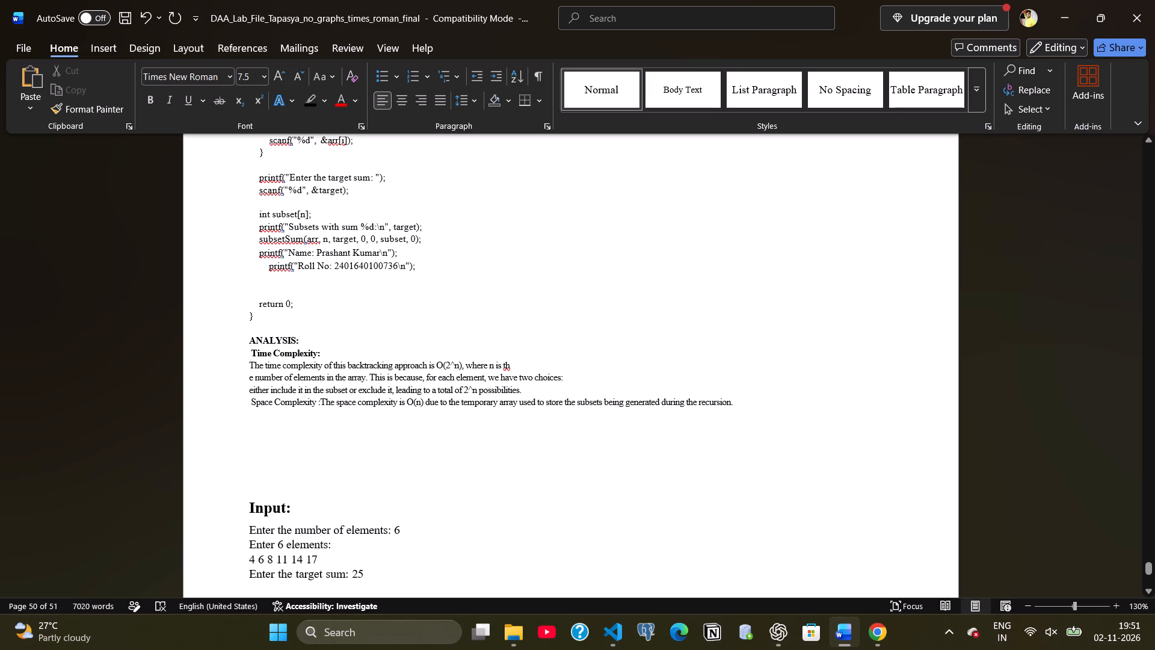
{"action": "left_click_drag", "start_coordinate": [319, 401], "coordinate": [279, 401]}
{"action": "left_click_drag", "start_coordinate": [279, 401], "coordinate": [241, 403]}
{"action": "left_click", "coordinate": [297, 413]}
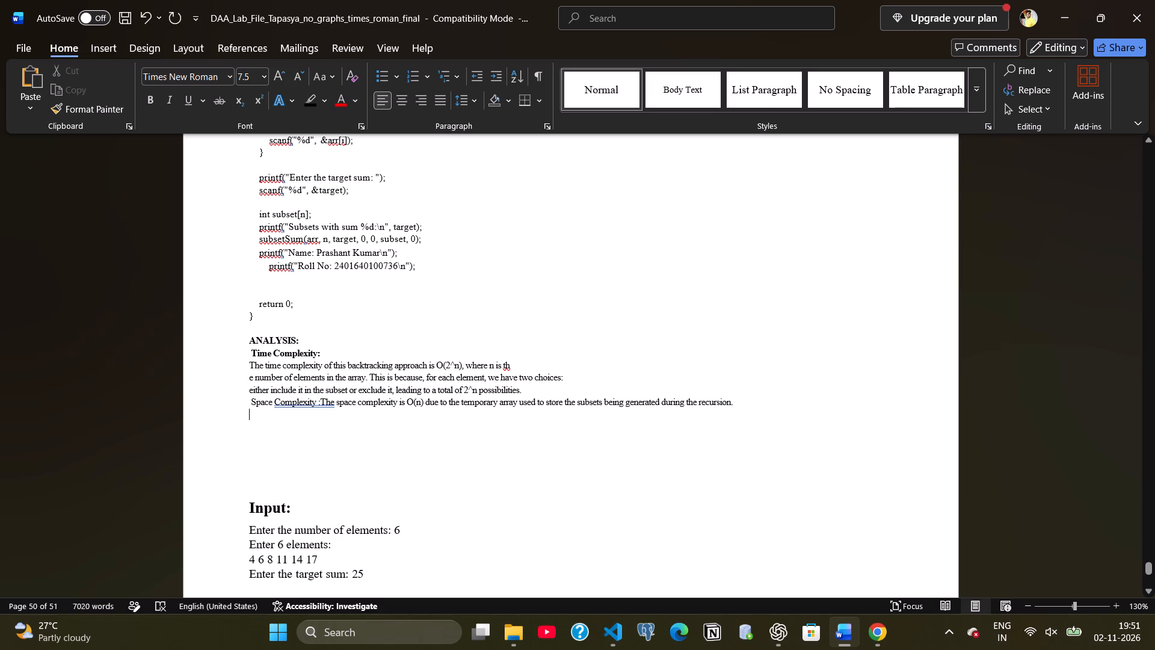
{"action": "left_click_drag", "start_coordinate": [321, 401], "coordinate": [219, 394]}
{"action": "left_click", "coordinate": [285, 429]}
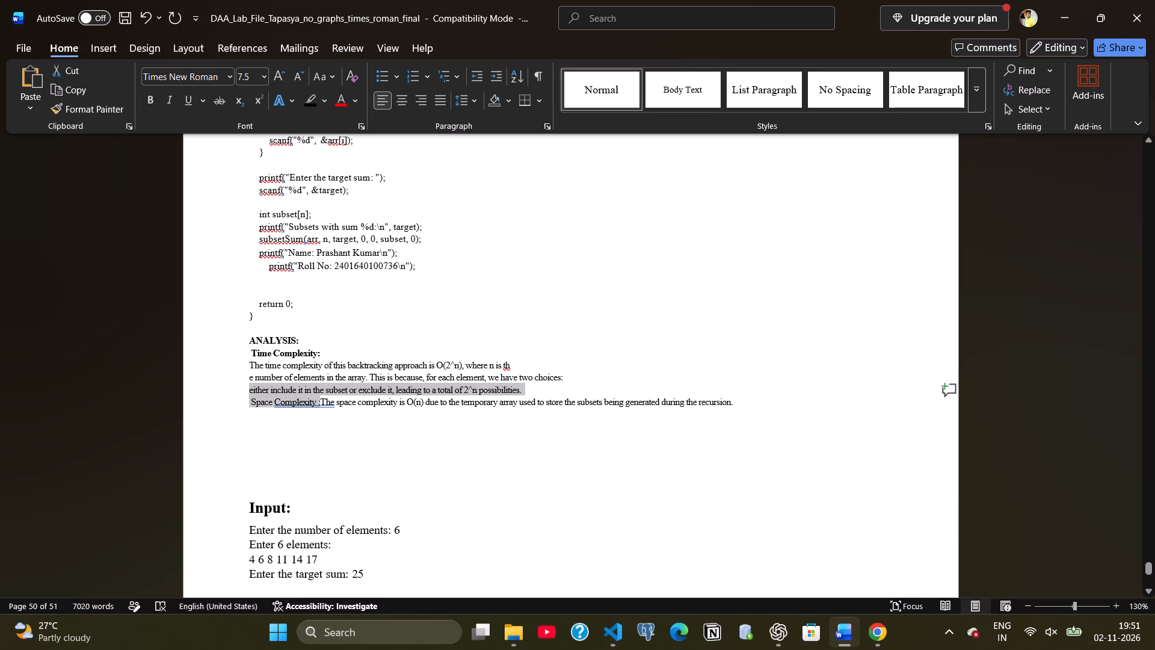
{"action": "left_click_drag", "start_coordinate": [321, 404], "coordinate": [211, 393]}
{"action": "left_click_drag", "start_coordinate": [211, 393], "coordinate": [212, 393]}
{"action": "left_click", "coordinate": [290, 434]}
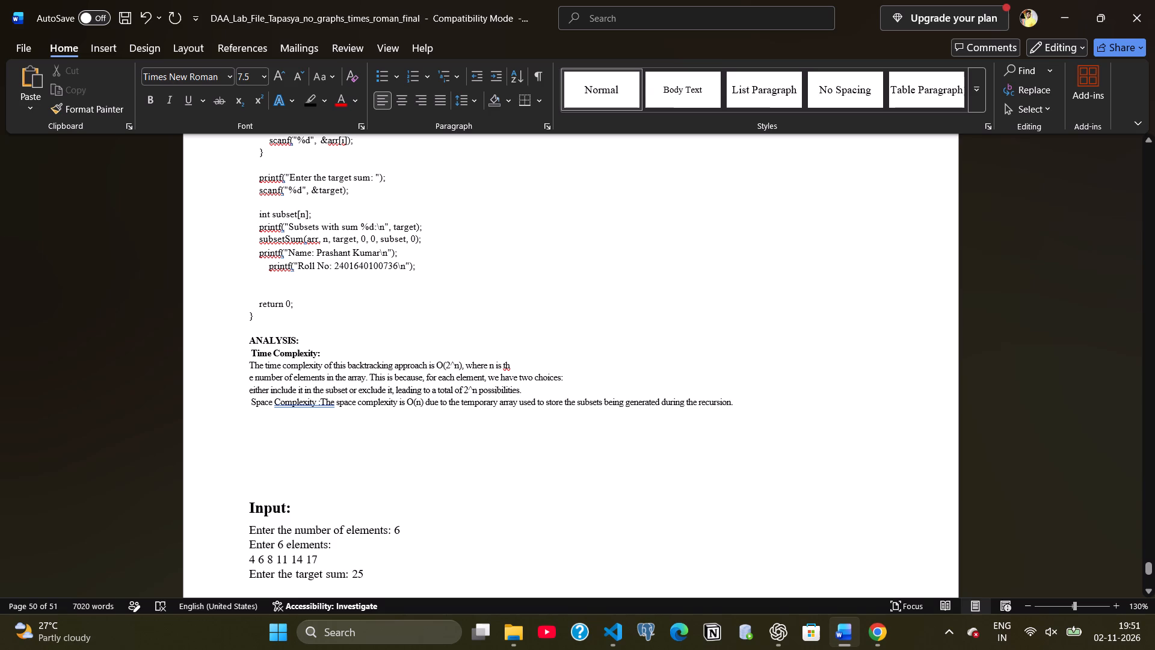
{"action": "left_click_drag", "start_coordinate": [319, 403], "coordinate": [251, 403]}
{"action": "left_click", "coordinate": [263, 373]}
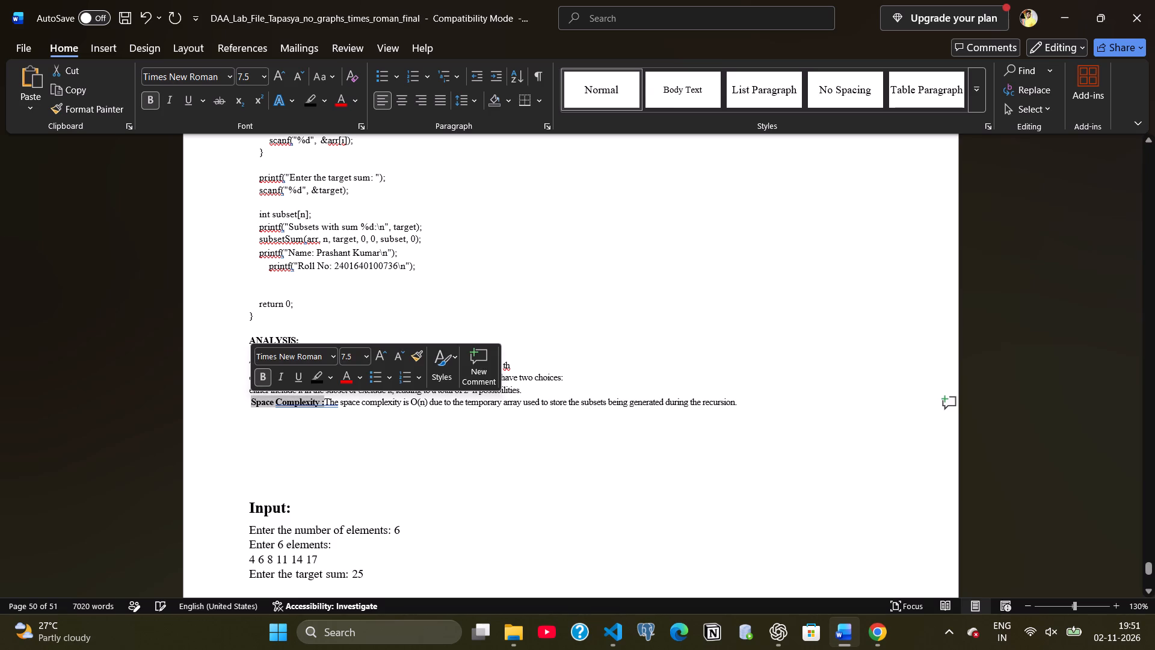
Break the line after the bold "Space Complexity :" label so its description starts on its own line.
{"action": "left_click", "coordinate": [322, 400]}
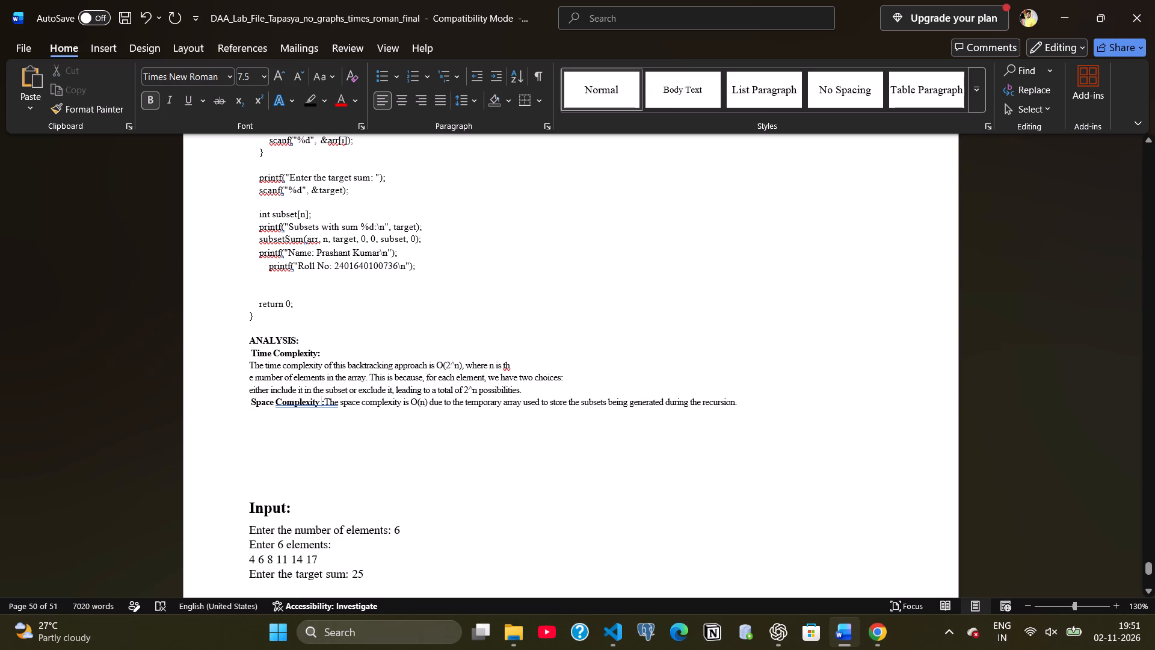
{"action": "left_click", "coordinate": [323, 401]}
{"action": "key", "text": "Return"}
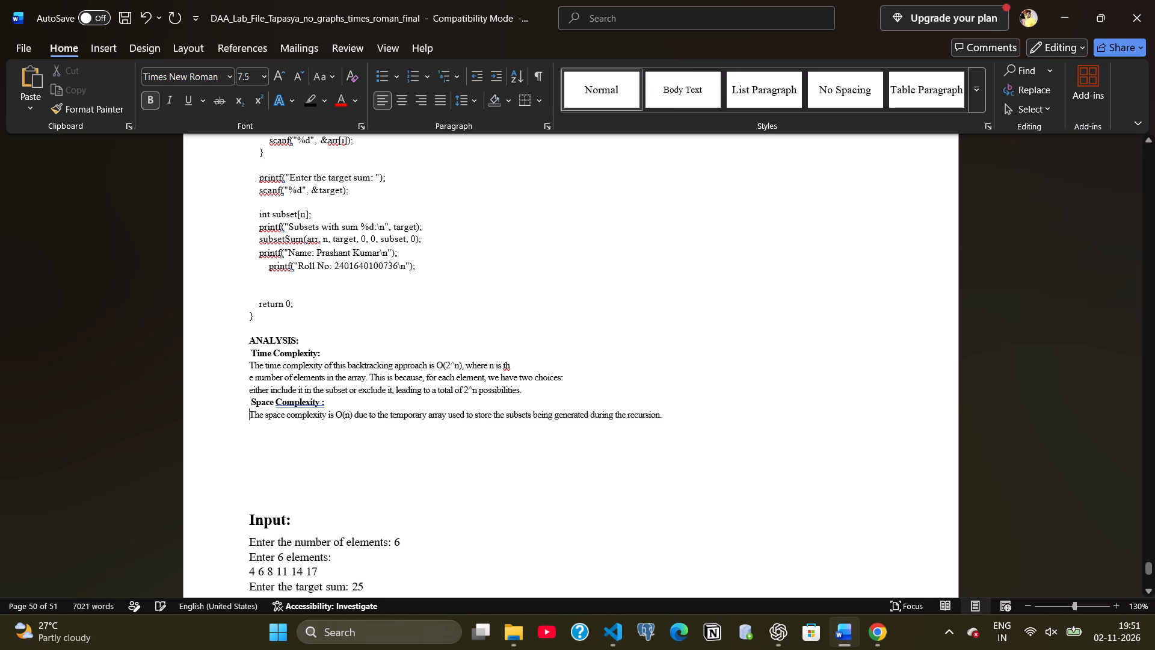
Apply dash bullets to the lines from the time complexity description through the "Space Complexity :" label.
{"action": "left_click_drag", "start_coordinate": [245, 368], "coordinate": [284, 379]}
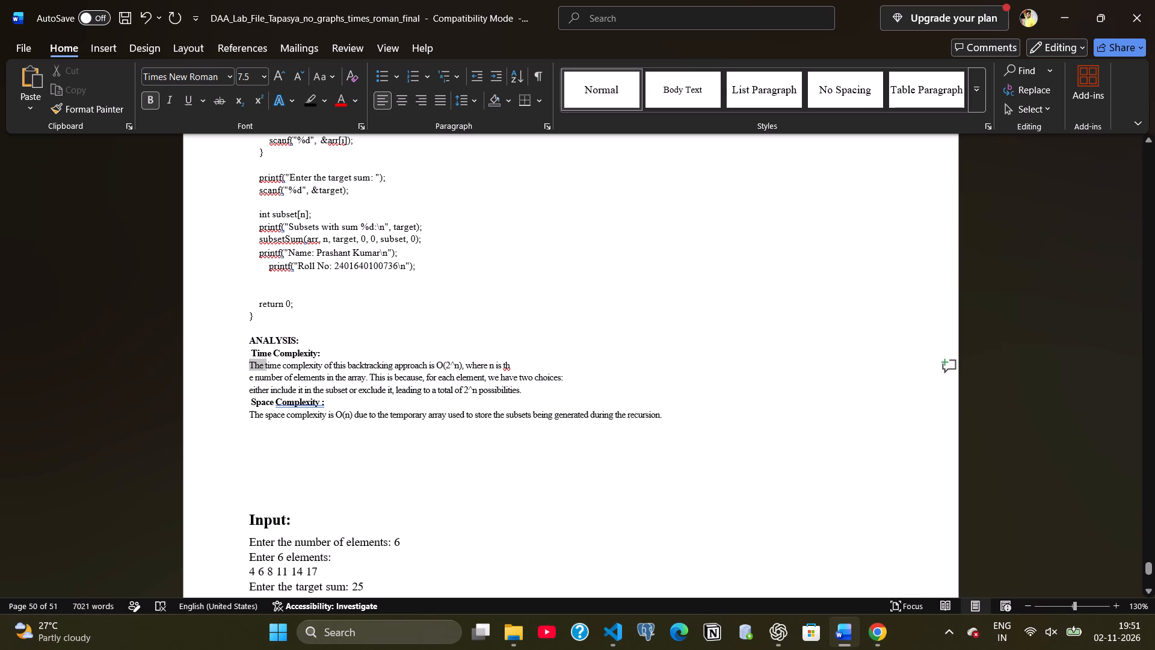
{"action": "left_click_drag", "start_coordinate": [284, 379], "coordinate": [530, 399]}
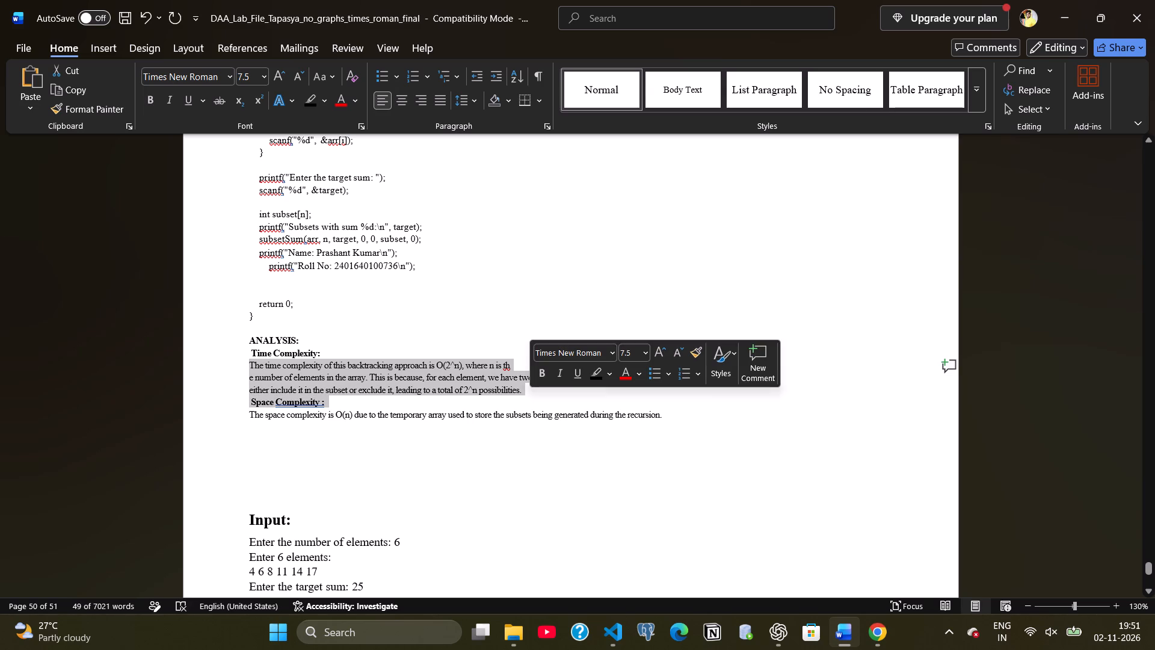
{"action": "left_click", "coordinate": [667, 368]}
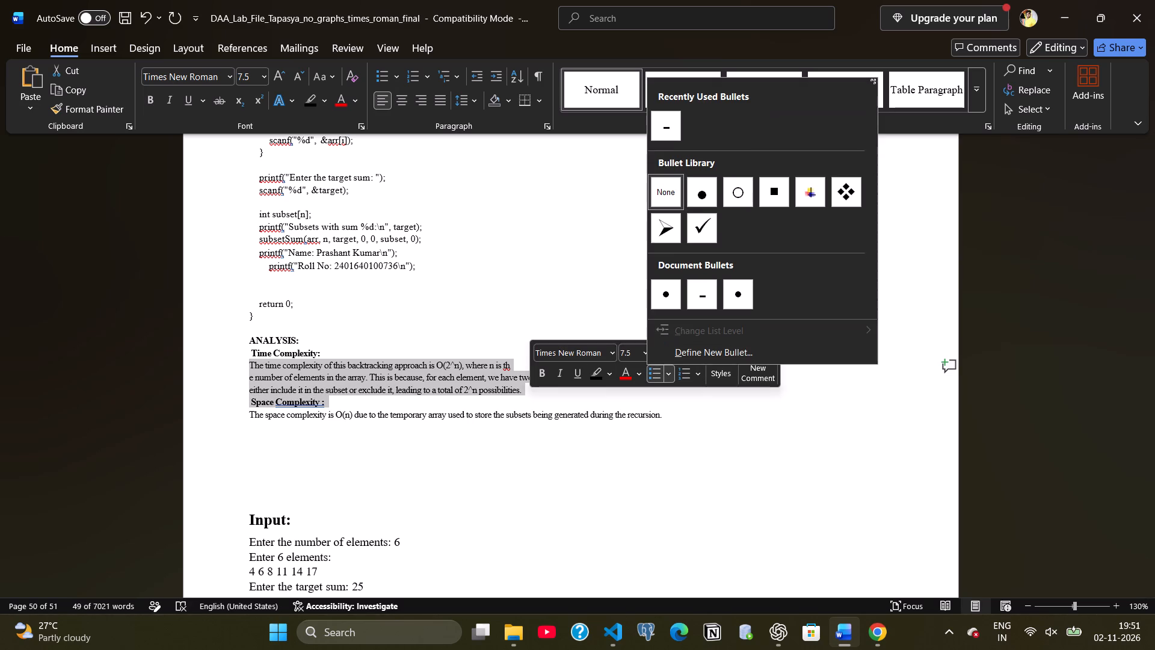
{"action": "left_click", "coordinate": [653, 372]}
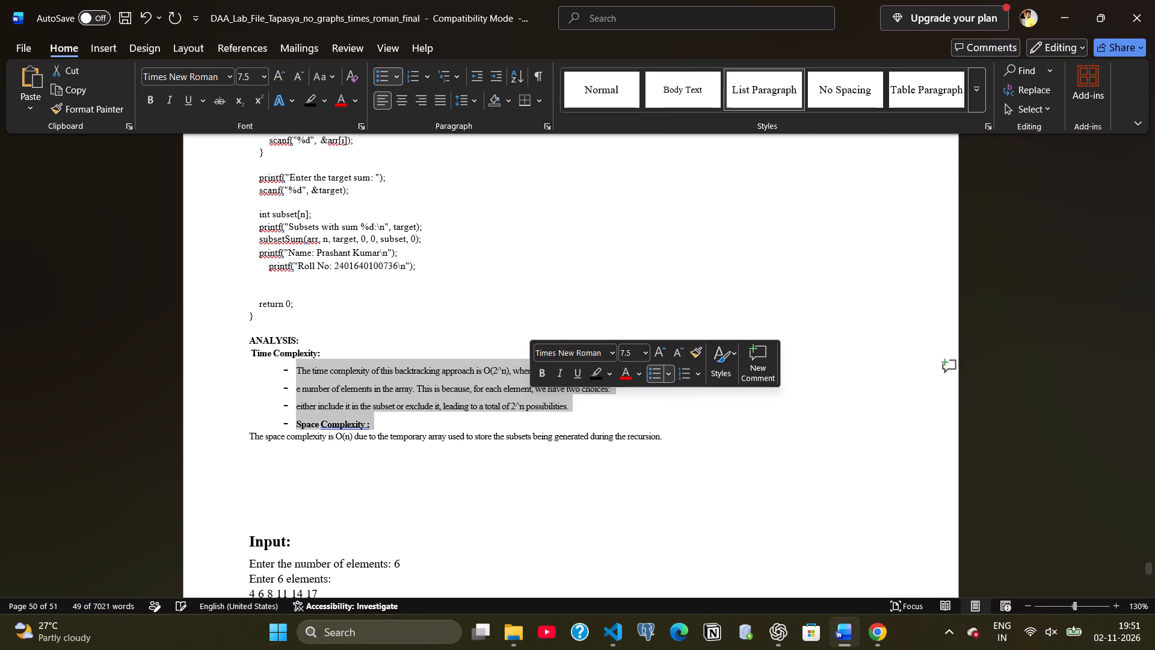
Remove the dashes from the two continuation lines and the "Space Complexity :" label, and bring that label back to the margin.
{"action": "left_click", "coordinate": [295, 418]}
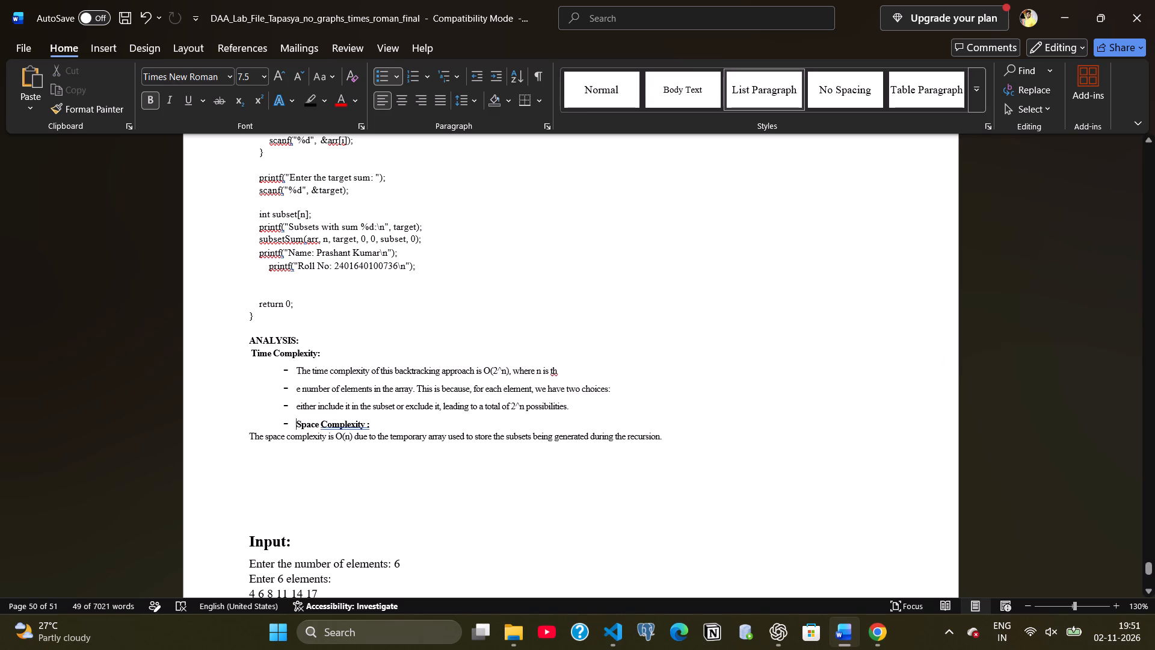
{"action": "left_click", "coordinate": [294, 421]}
{"action": "key", "text": "BackSpace"}
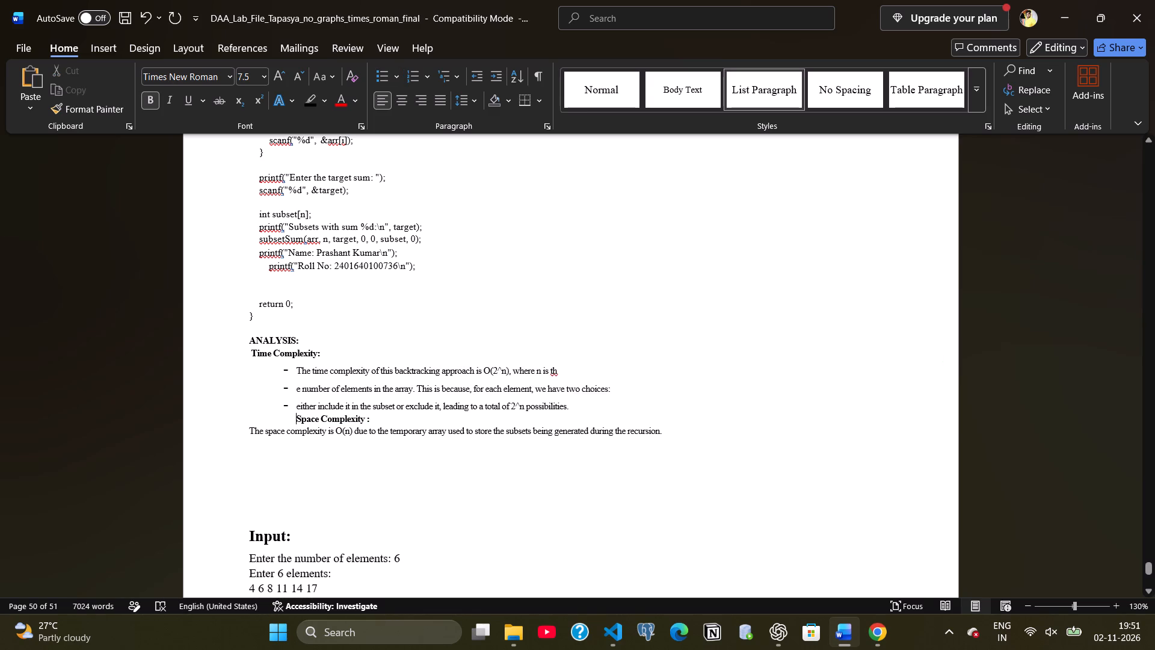
{"action": "key", "text": "Up"}
{"action": "key", "text": "BackSpace"}
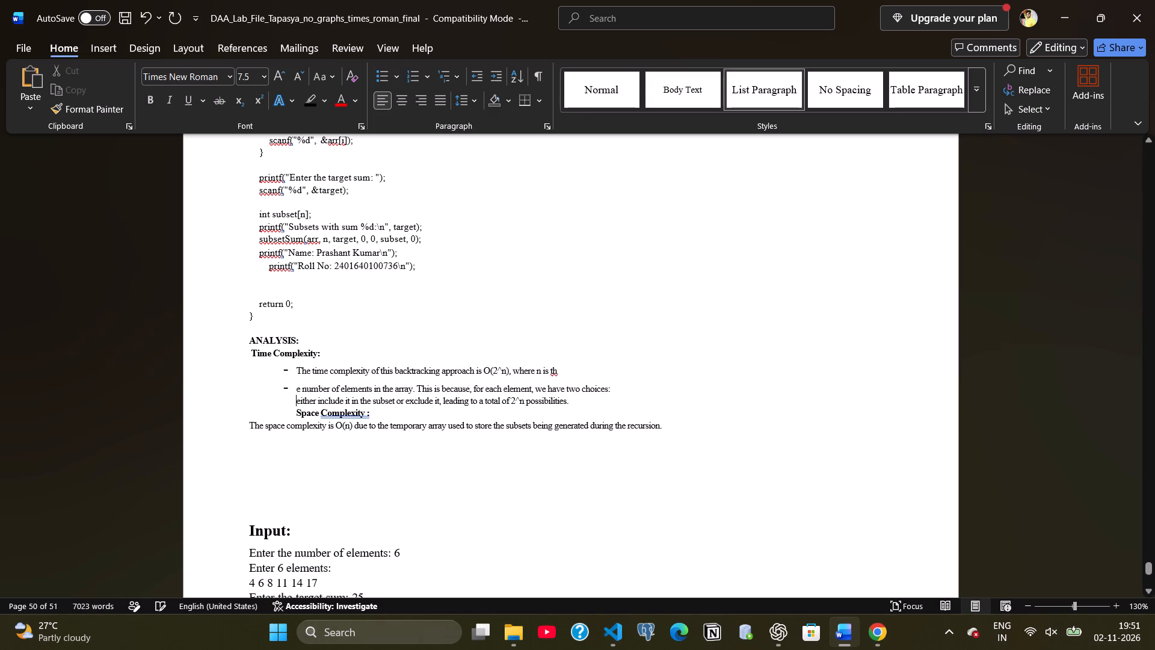
{"action": "key", "text": "Up"}
{"action": "key", "text": "BackSpace"}
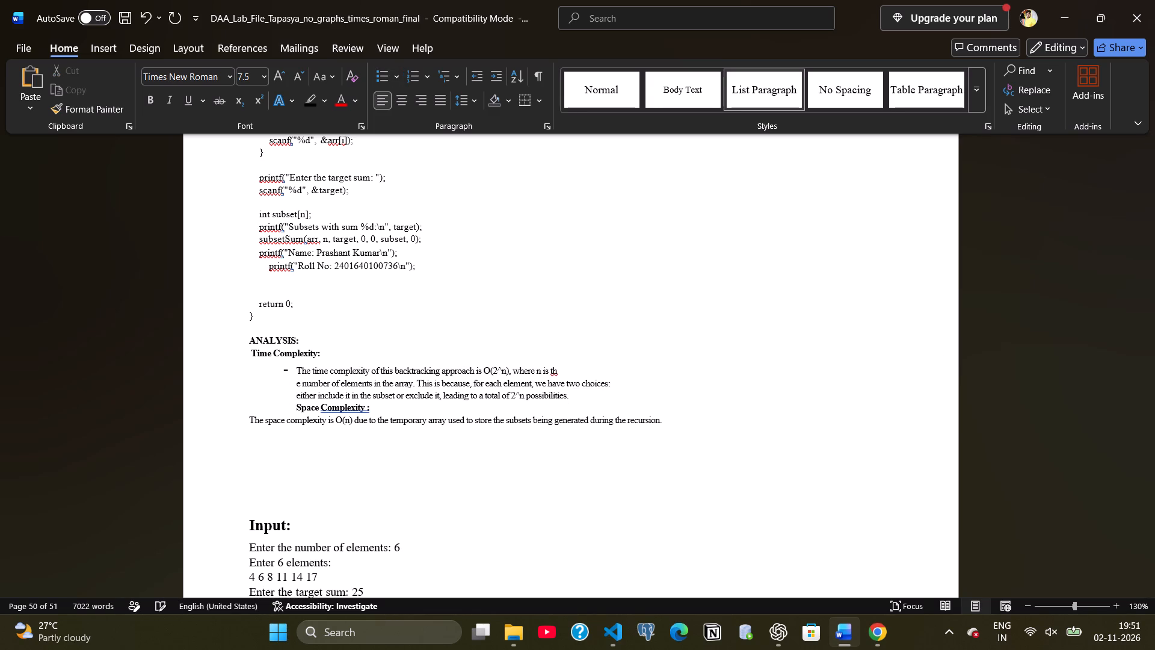
{"action": "key", "text": "Down"}
{"action": "key", "text": "Down"}
{"action": "key", "text": "BackSpace"}
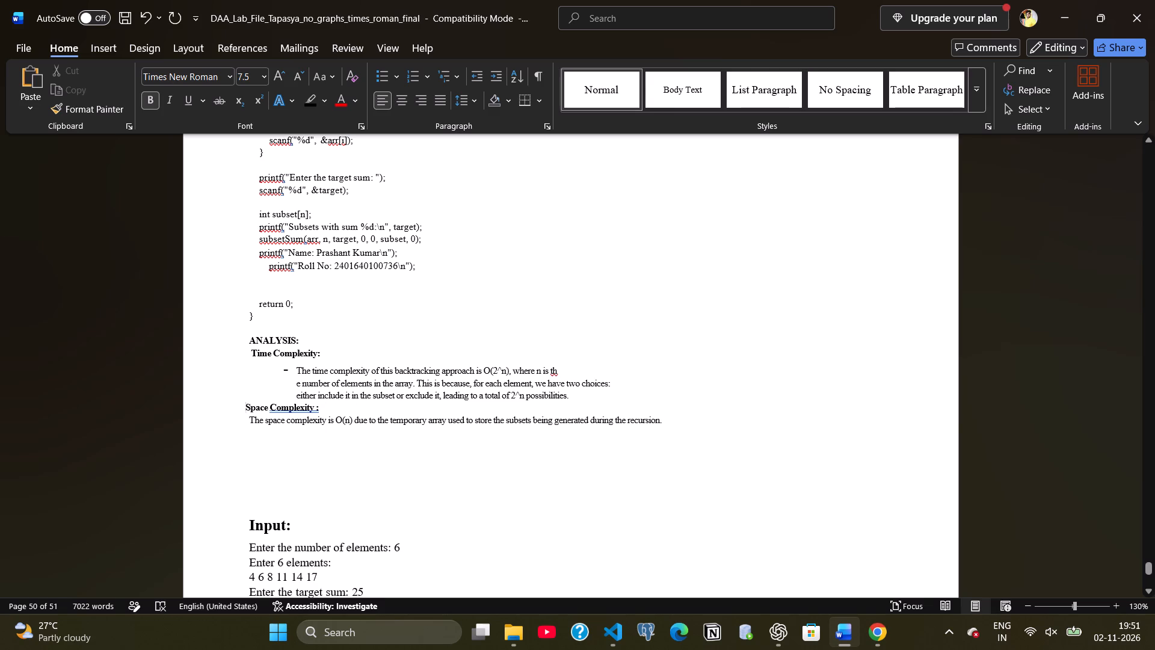
Turn the space complexity description of the subset-sum program into a dash bullet.
{"action": "left_click_drag", "start_coordinate": [244, 415], "coordinate": [609, 419]}
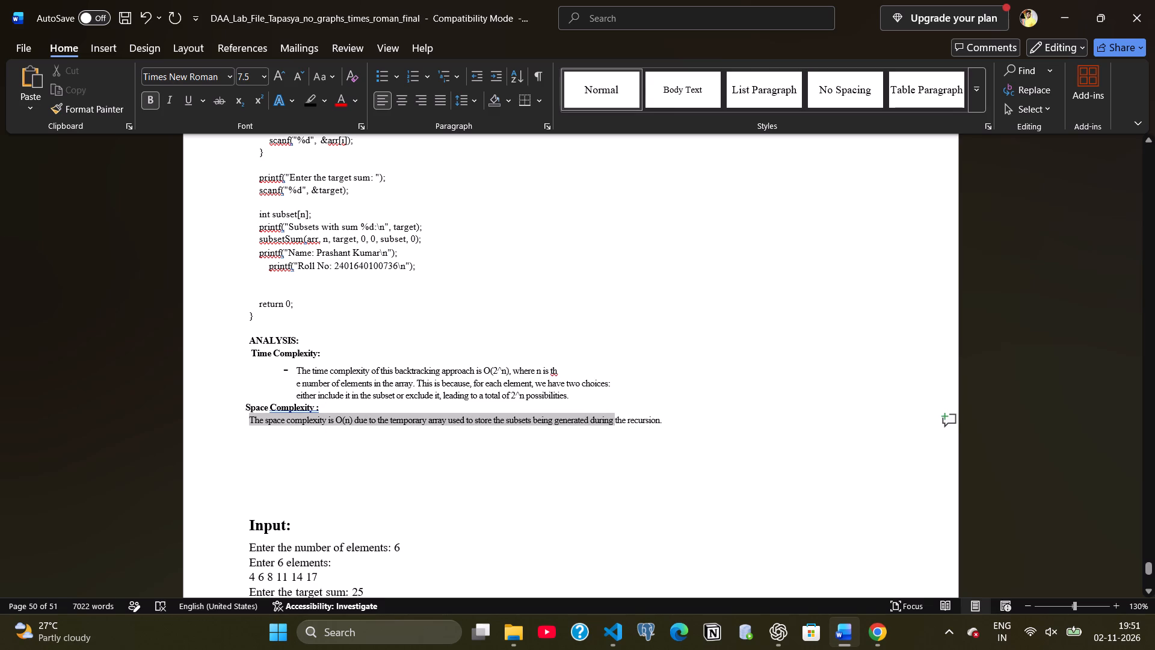
{"action": "left_click_drag", "start_coordinate": [609, 419], "coordinate": [692, 418]}
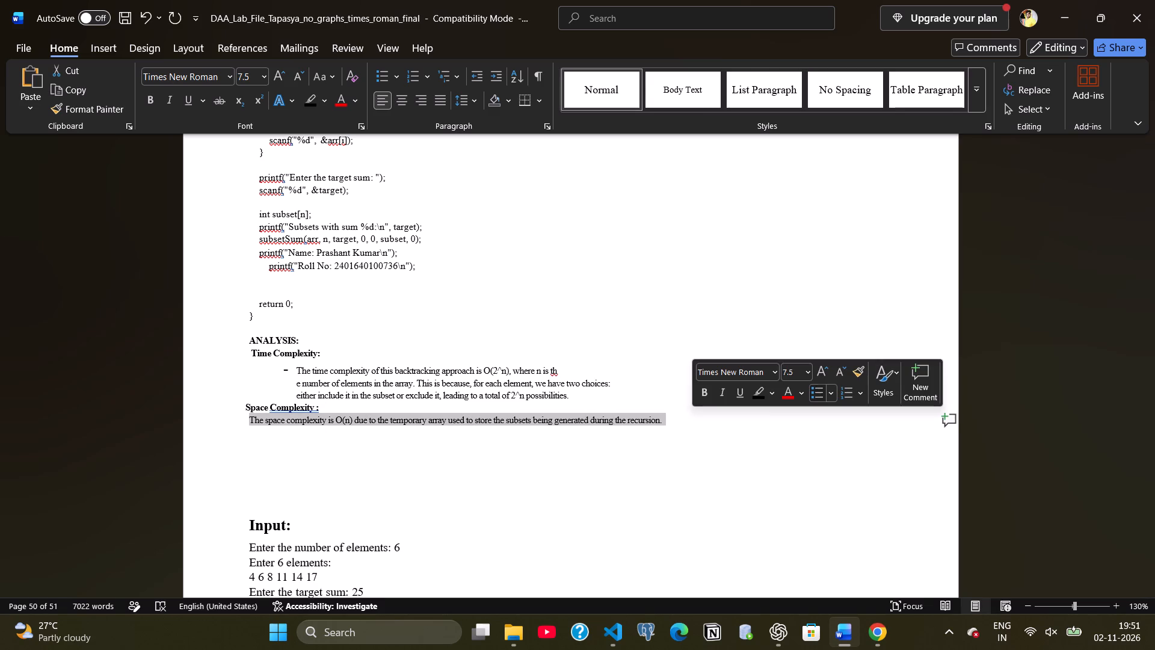
{"action": "left_click", "coordinate": [819, 400]}
{"action": "left_click", "coordinate": [721, 465]}
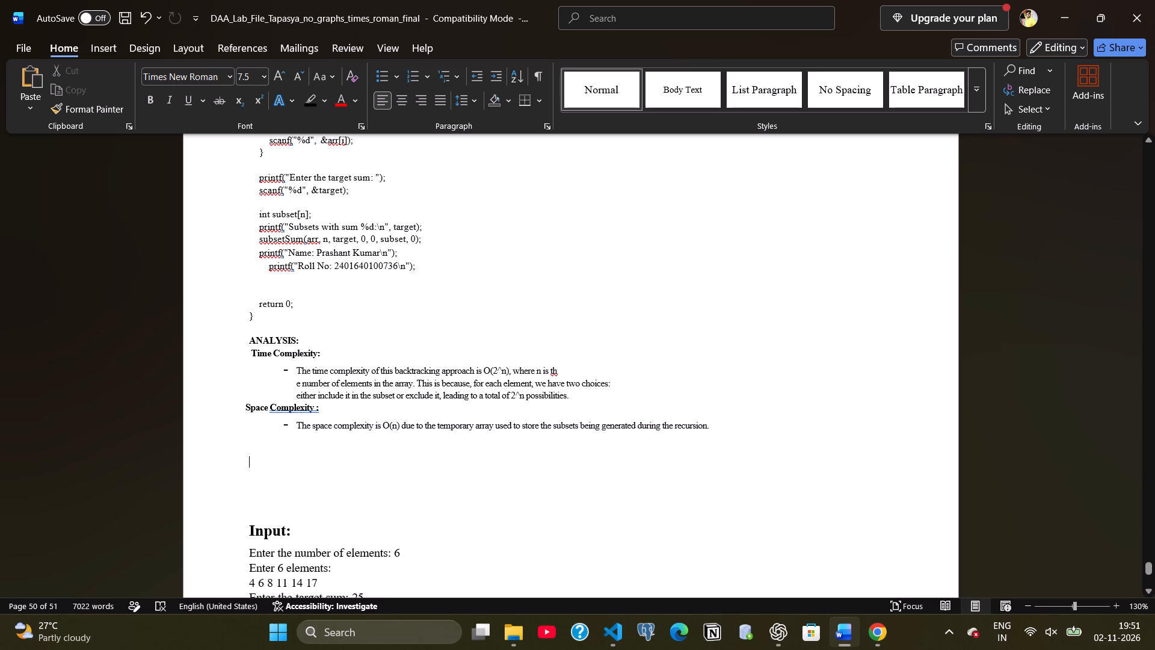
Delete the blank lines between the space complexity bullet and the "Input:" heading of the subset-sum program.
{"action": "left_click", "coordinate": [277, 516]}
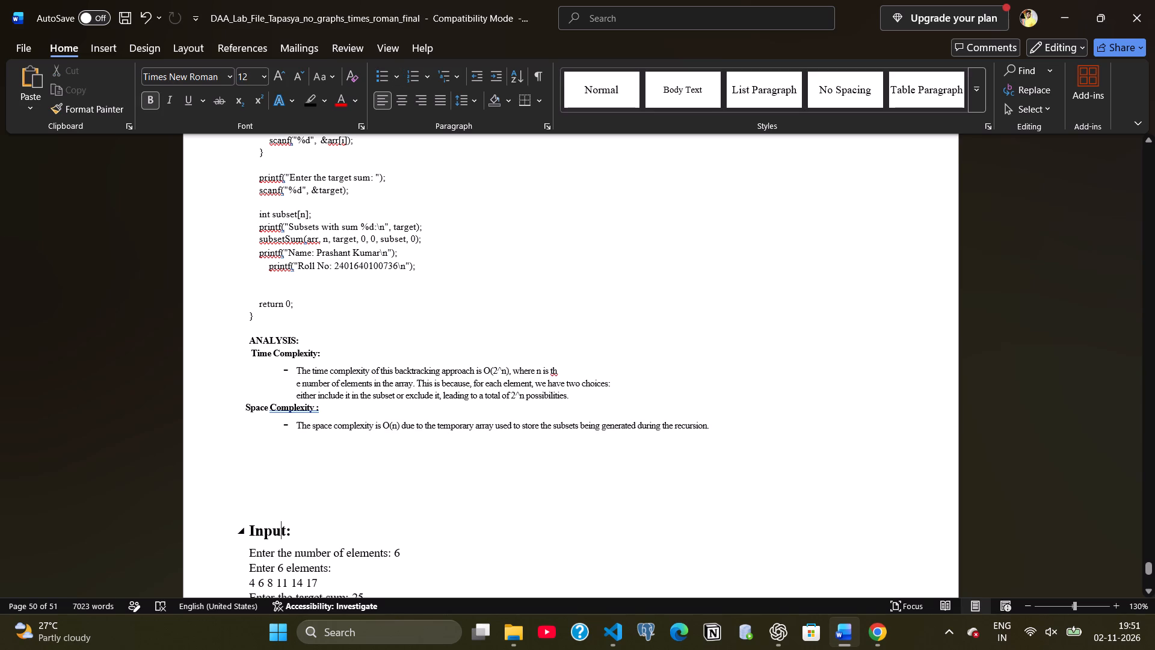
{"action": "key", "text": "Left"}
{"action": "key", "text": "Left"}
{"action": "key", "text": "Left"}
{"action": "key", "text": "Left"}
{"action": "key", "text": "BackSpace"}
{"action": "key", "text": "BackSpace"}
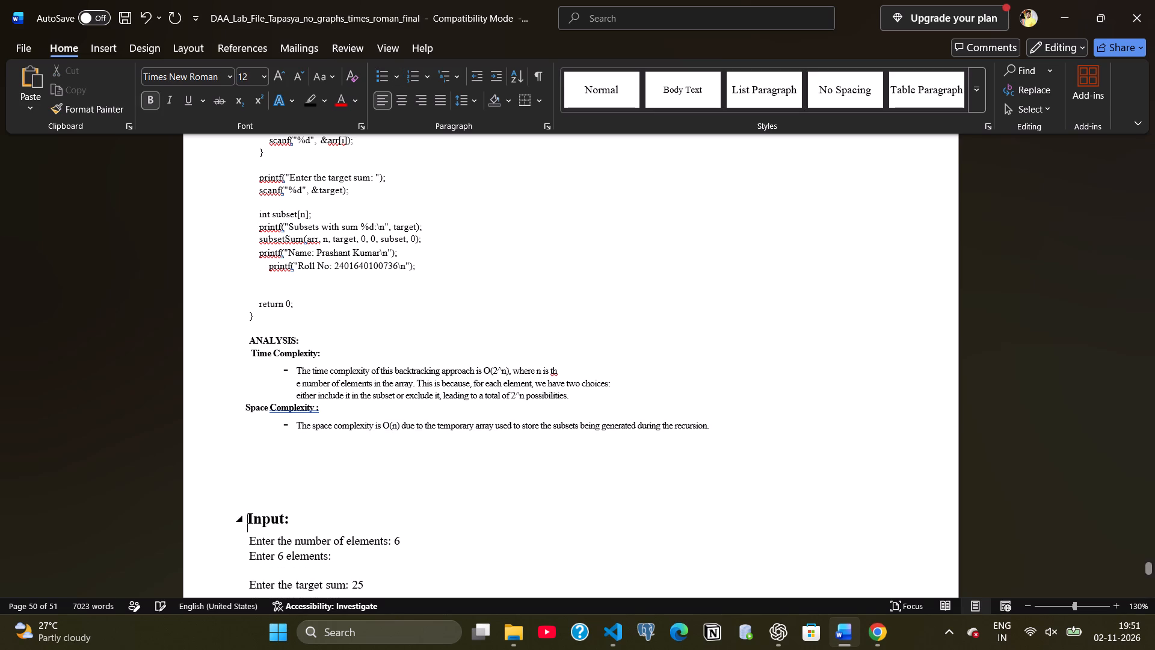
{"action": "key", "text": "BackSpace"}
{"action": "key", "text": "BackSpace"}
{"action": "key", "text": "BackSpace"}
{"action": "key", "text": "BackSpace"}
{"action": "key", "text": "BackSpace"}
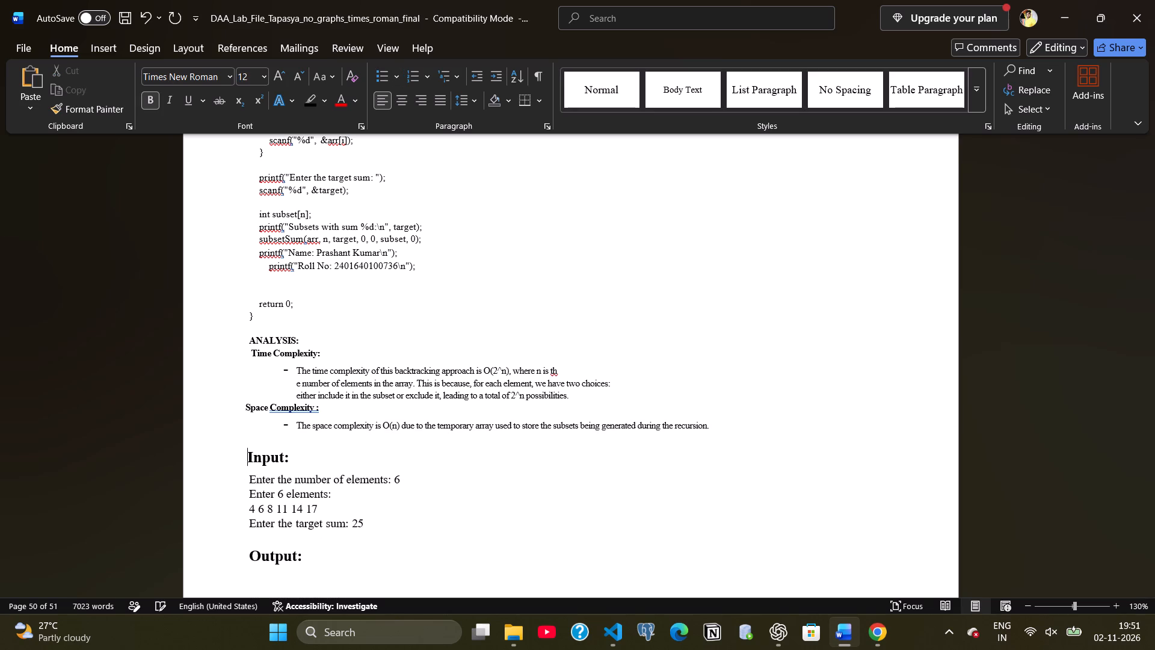
Insert blank lines before the subset-sum "Input:" heading to move the input and output sections together onto the next page.
{"action": "scroll", "coordinate": [277, 516], "scroll_direction": "down", "scroll_amount": 2}
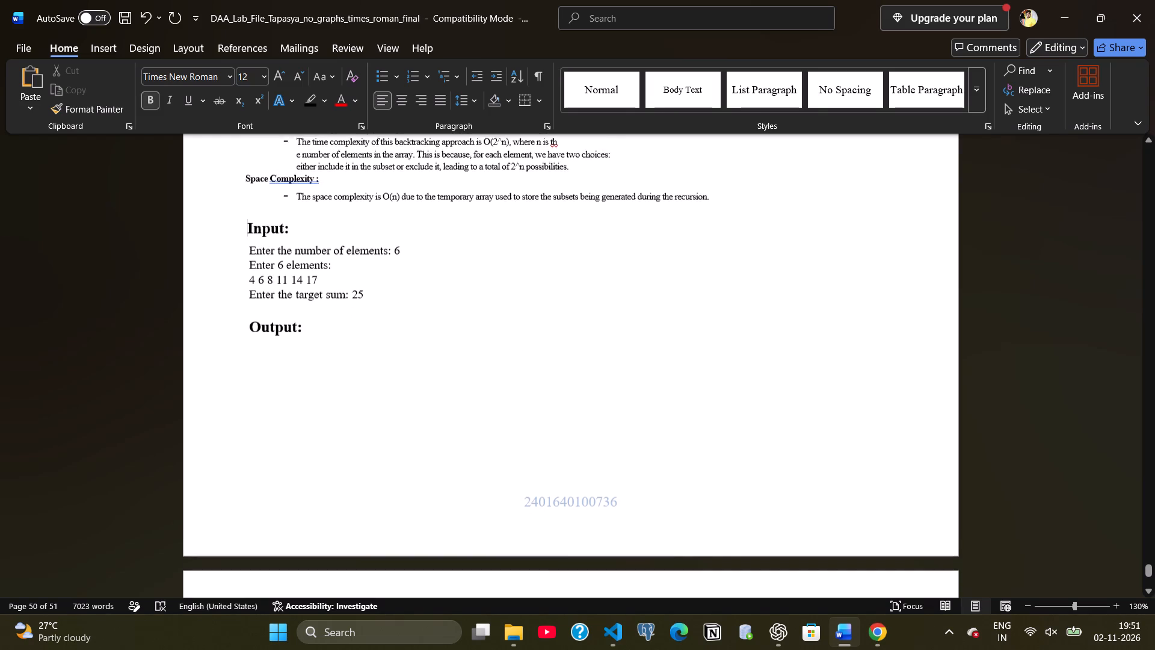
{"action": "scroll", "coordinate": [277, 516], "scroll_direction": "down", "scroll_amount": 2}
{"action": "scroll", "coordinate": [277, 516], "scroll_direction": "up", "scroll_amount": 1}
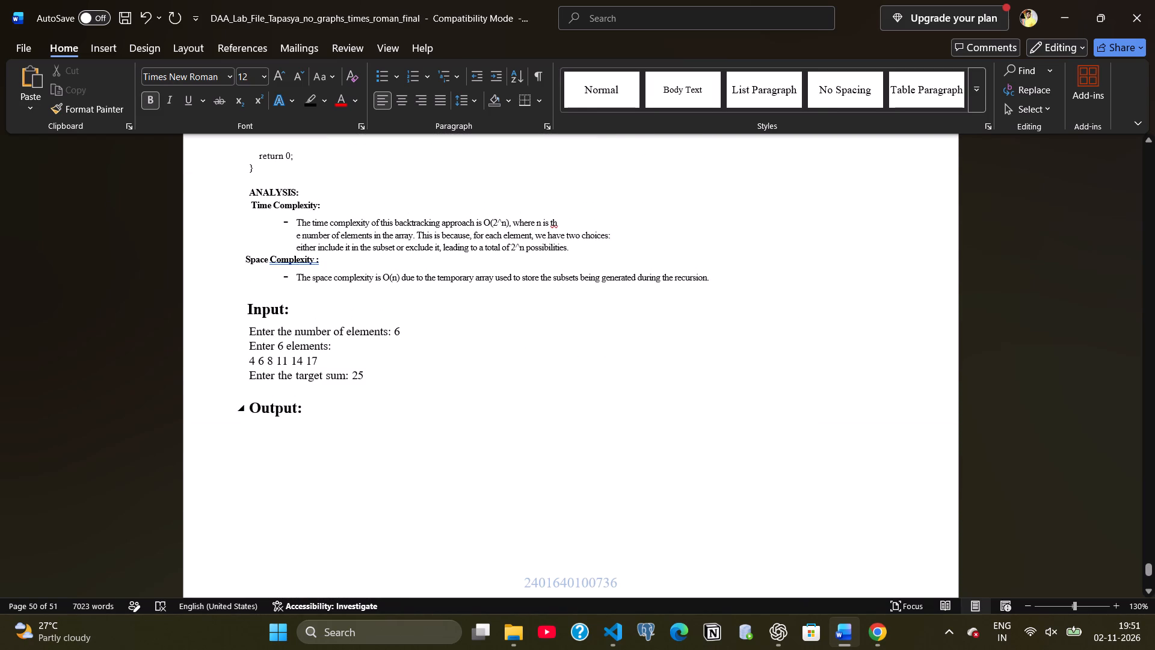
{"action": "left_click", "coordinate": [260, 385]}
{"action": "key", "text": "Left"}
{"action": "key", "text": "Up"}
{"action": "key", "text": "Up"}
{"action": "key", "text": "Up"}
{"action": "key", "text": "Up"}
{"action": "key", "text": "Up"}
{"action": "key", "text": "Return"}
{"action": "key", "text": "Return"}
{"action": "key", "text": "Return"}
{"action": "key", "text": "Return"}
{"action": "key", "text": "Return"}
{"action": "key", "text": "Return"}
{"action": "key", "text": "Return"}
{"action": "key", "text": "Return"}
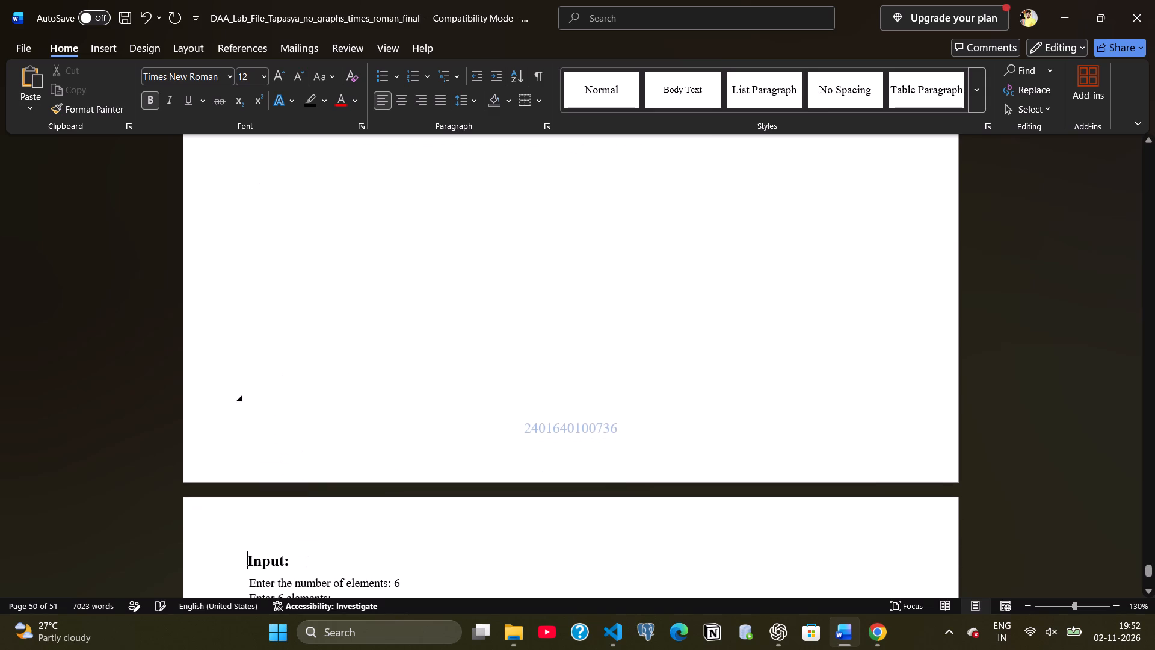
{"action": "scroll", "coordinate": [340, 321], "scroll_direction": "down", "scroll_amount": 2}
{"action": "scroll", "coordinate": [340, 321], "scroll_direction": "up", "scroll_amount": 2}
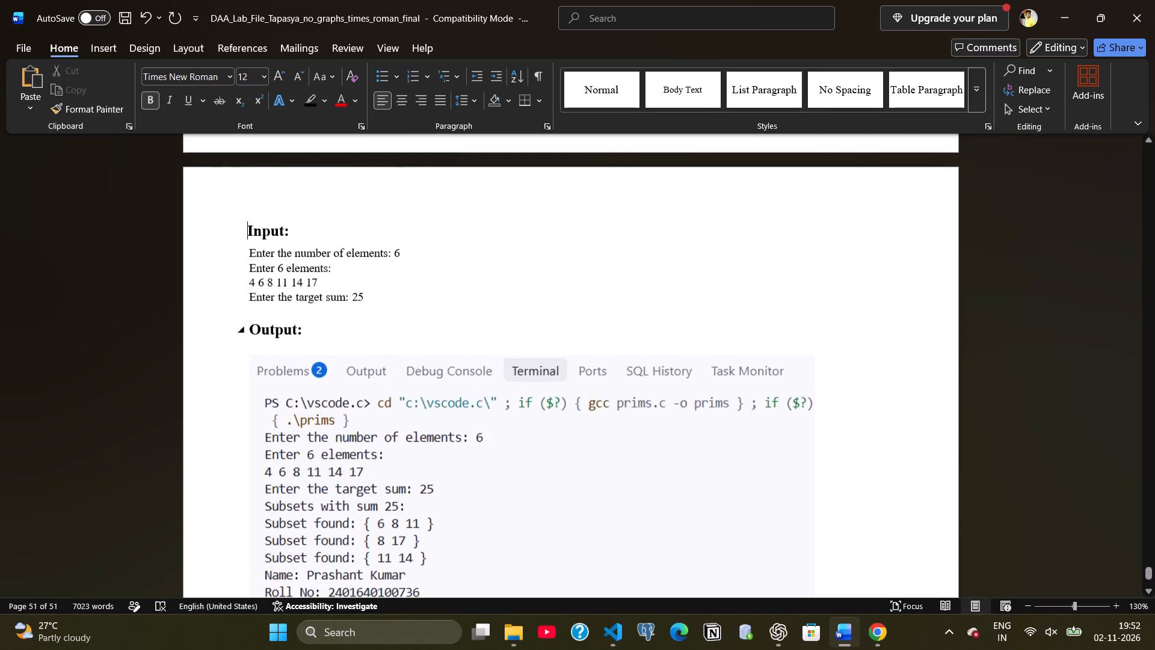
Check the layout of the subset-sum program's code ending, complexity analysis and the last page with its input and output.
{"action": "scroll", "coordinate": [318, 359], "scroll_direction": "up", "scroll_amount": 5}
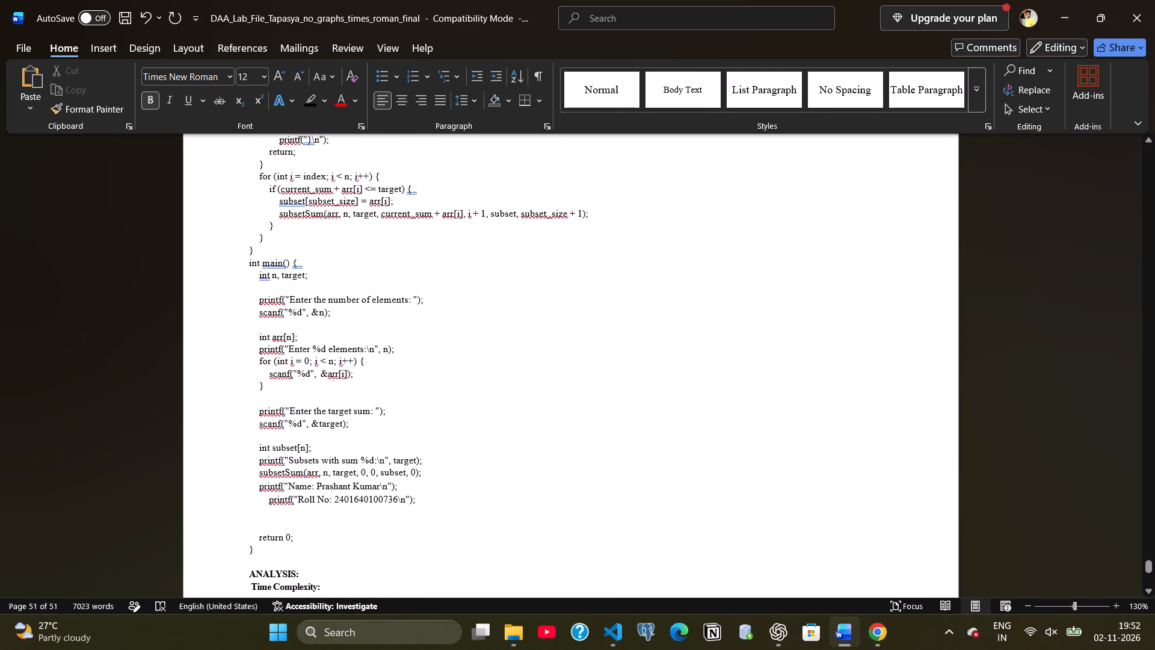
{"action": "scroll", "coordinate": [329, 330], "scroll_direction": "down", "scroll_amount": 1}
{"action": "scroll", "coordinate": [325, 368], "scroll_direction": "up", "scroll_amount": 2, "text": "ctrl"}
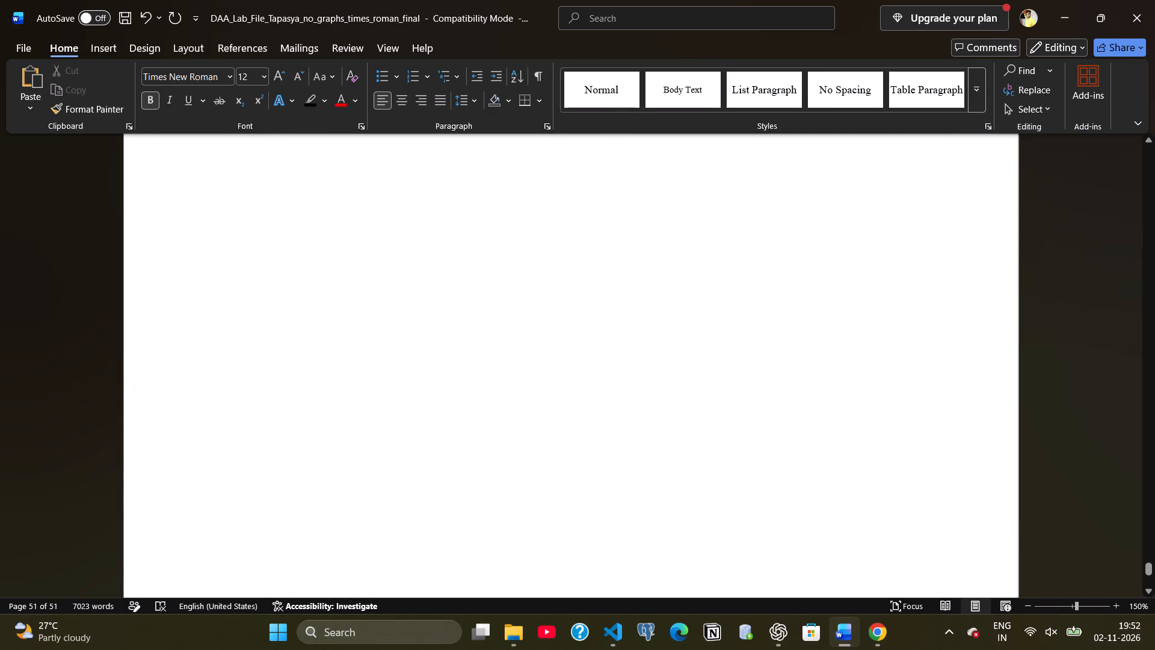
{"action": "scroll", "coordinate": [325, 368], "scroll_direction": "up", "scroll_amount": 1}
{"action": "left_click_drag", "start_coordinate": [396, 382], "coordinate": [352, 369]}
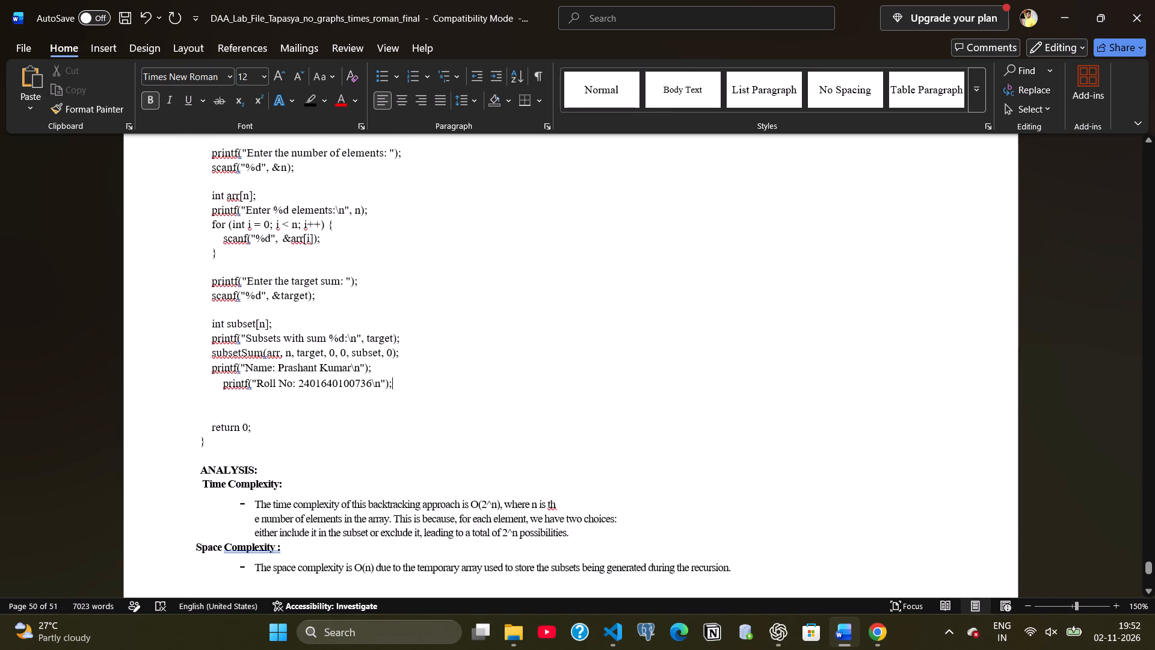
{"action": "left_click_drag", "start_coordinate": [352, 369], "coordinate": [244, 332]}
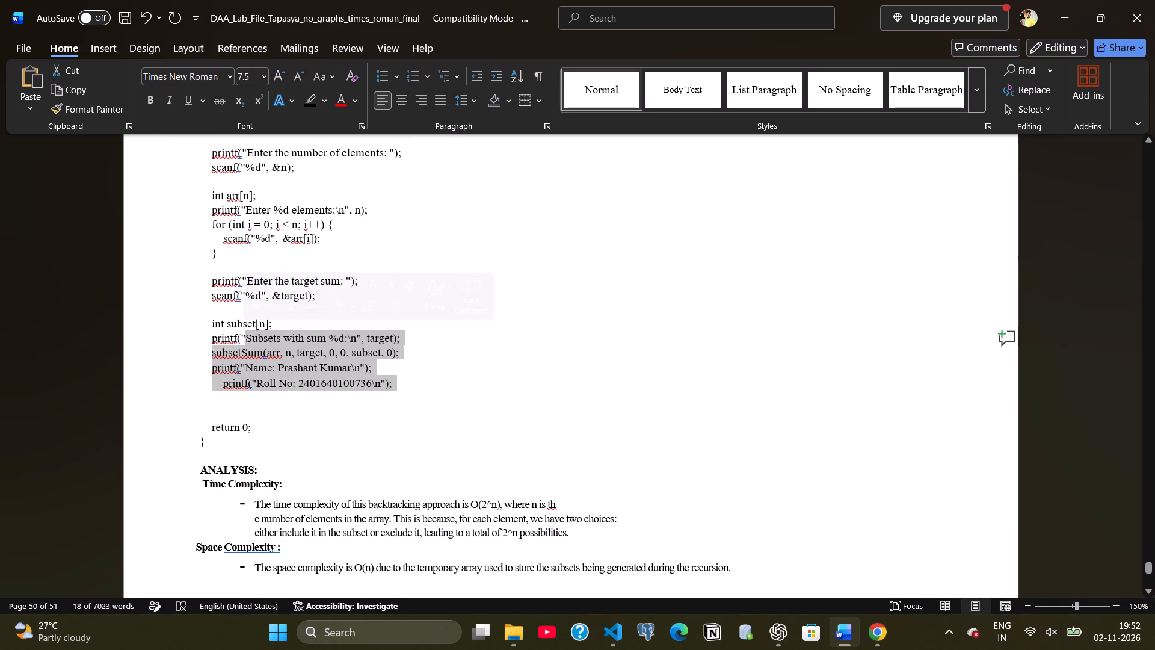
{"action": "left_click_drag", "start_coordinate": [735, 567], "coordinate": [224, 515]}
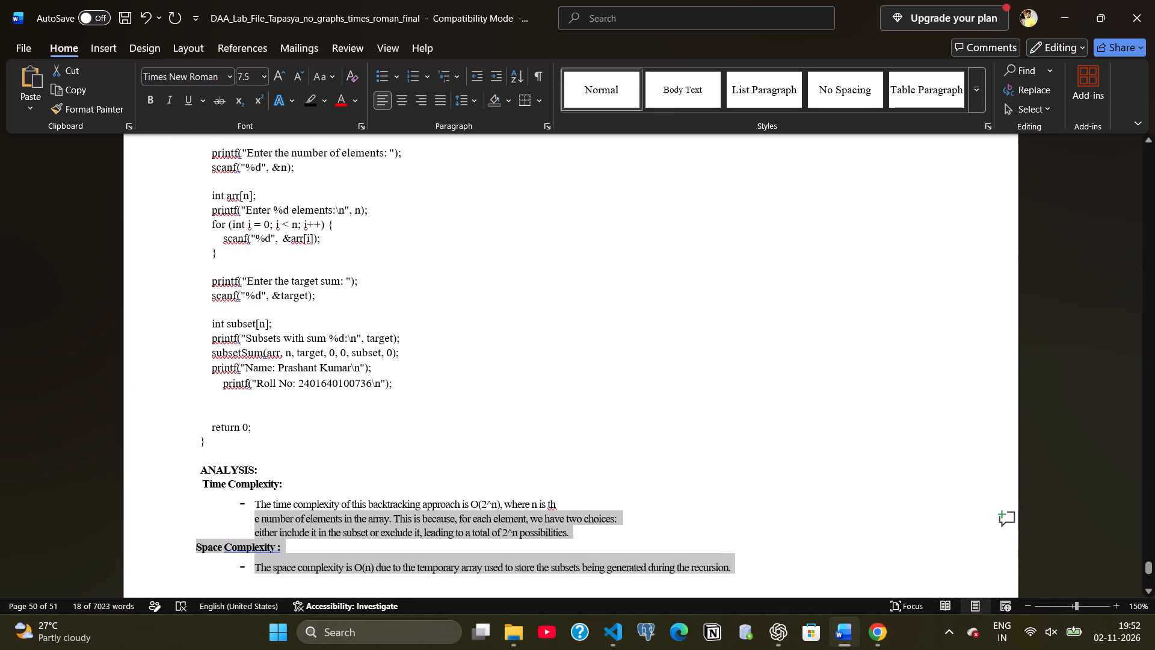
{"action": "left_click_drag", "start_coordinate": [224, 515], "coordinate": [223, 510]}
{"action": "left_click", "coordinate": [554, 443]}
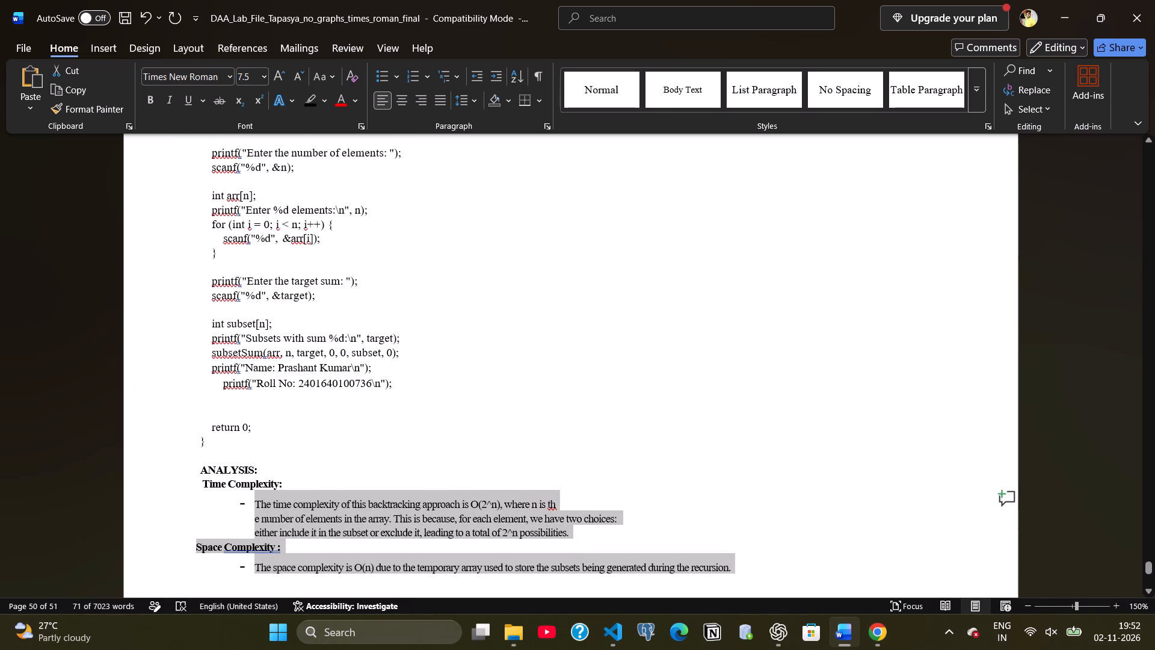
{"action": "scroll", "coordinate": [554, 443], "scroll_direction": "up", "scroll_amount": 4, "text": "ctrl"}
{"action": "scroll", "coordinate": [554, 443], "scroll_direction": "down", "scroll_amount": 1}
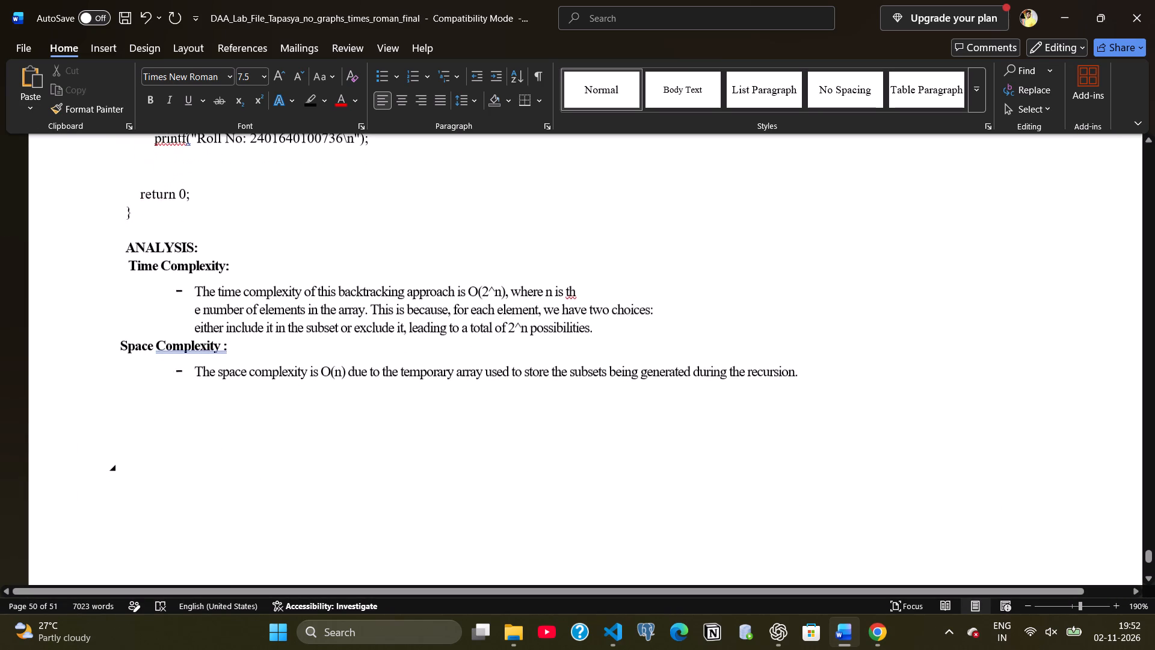
{"action": "scroll", "coordinate": [554, 443], "scroll_direction": "up", "scroll_amount": 1}
{"action": "left_click_drag", "start_coordinate": [599, 491], "coordinate": [284, 440]}
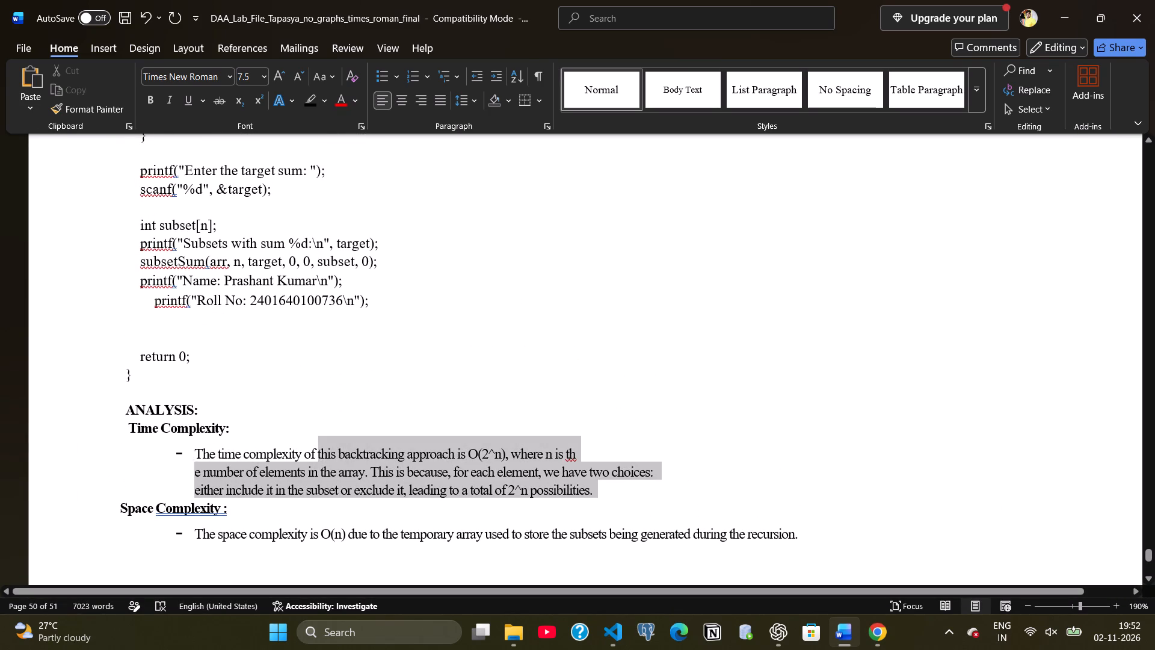
{"action": "left_click_drag", "start_coordinate": [284, 440], "coordinate": [183, 445]}
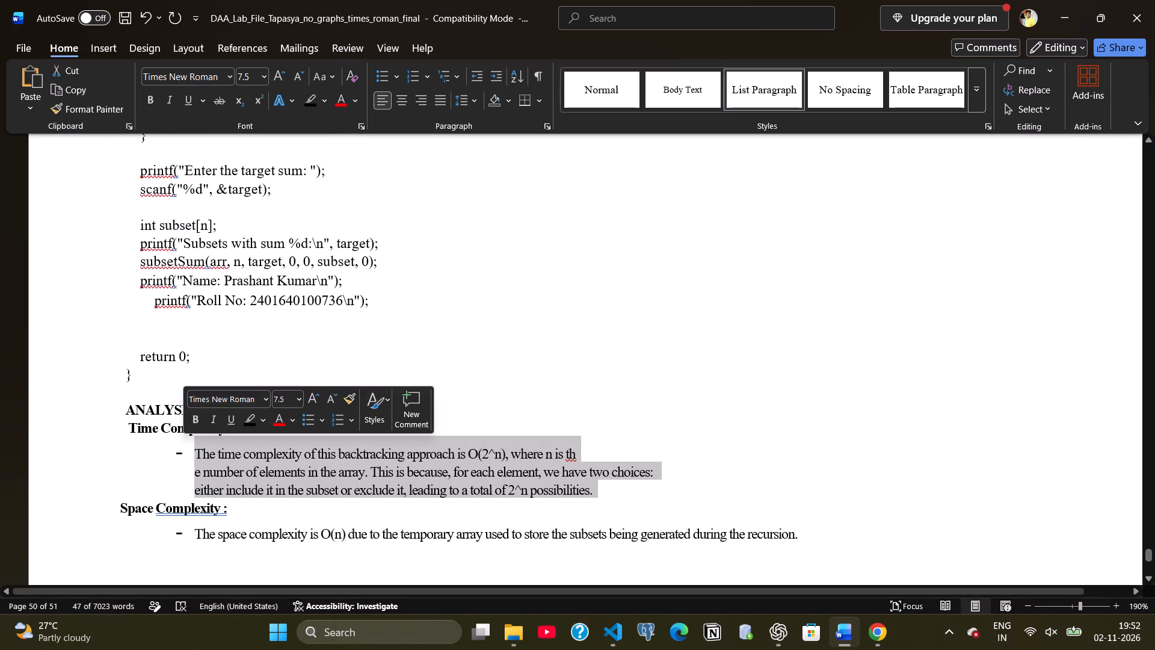
{"action": "left_click", "coordinate": [474, 533]}
{"action": "scroll", "coordinate": [519, 383], "scroll_direction": "right", "scroll_amount": 1}
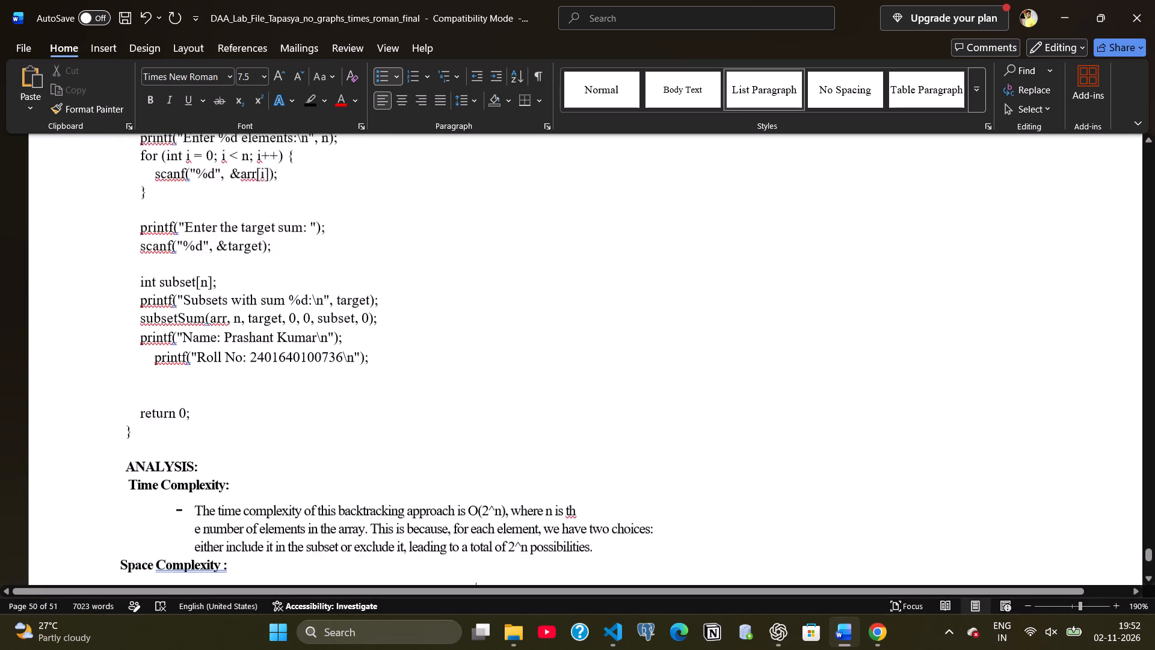
{"action": "scroll", "coordinate": [519, 383], "scroll_direction": "right", "scroll_amount": 1}
{"action": "scroll", "coordinate": [366, 373], "scroll_direction": "down", "scroll_amount": 2, "text": "ctrl"}
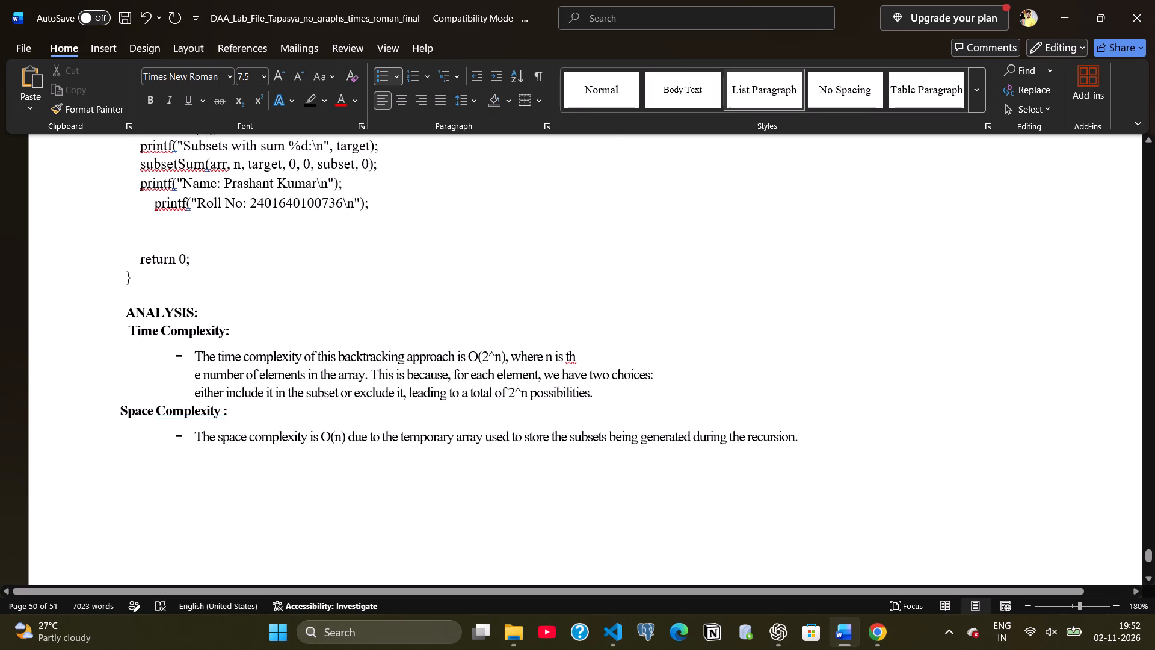
{"action": "scroll", "coordinate": [366, 373], "scroll_direction": "down", "scroll_amount": 4, "text": "ctrl"}
{"action": "scroll", "coordinate": [366, 373], "scroll_direction": "down", "scroll_amount": 4}
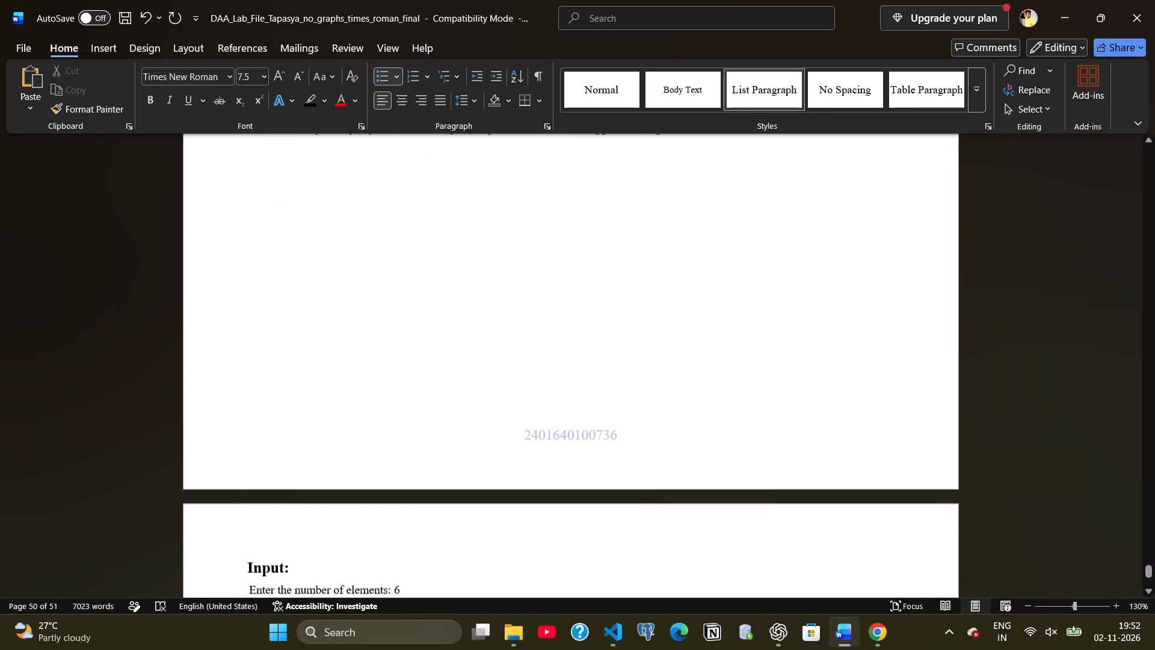
{"action": "scroll", "coordinate": [366, 373], "scroll_direction": "down", "scroll_amount": 7}
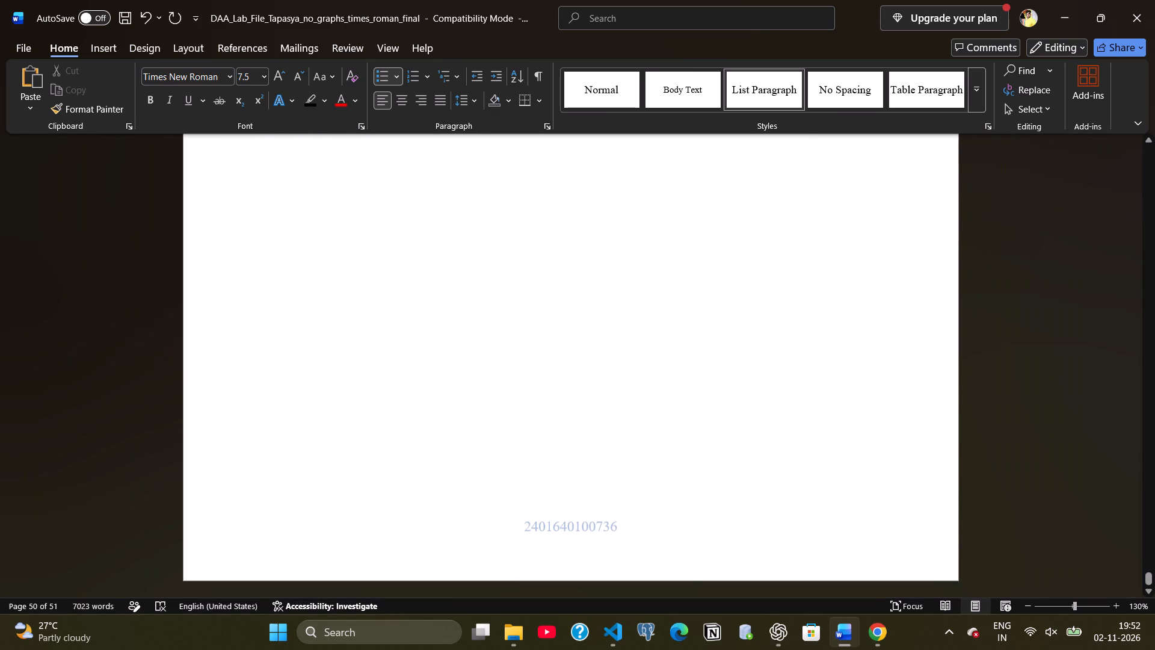
Review the pages backward from the subset-sum analysis through the N Queen experiment to the Dijkstra analysis, checking layout and page breaks.
{"action": "scroll", "coordinate": [366, 373], "scroll_direction": "up", "scroll_amount": 8}
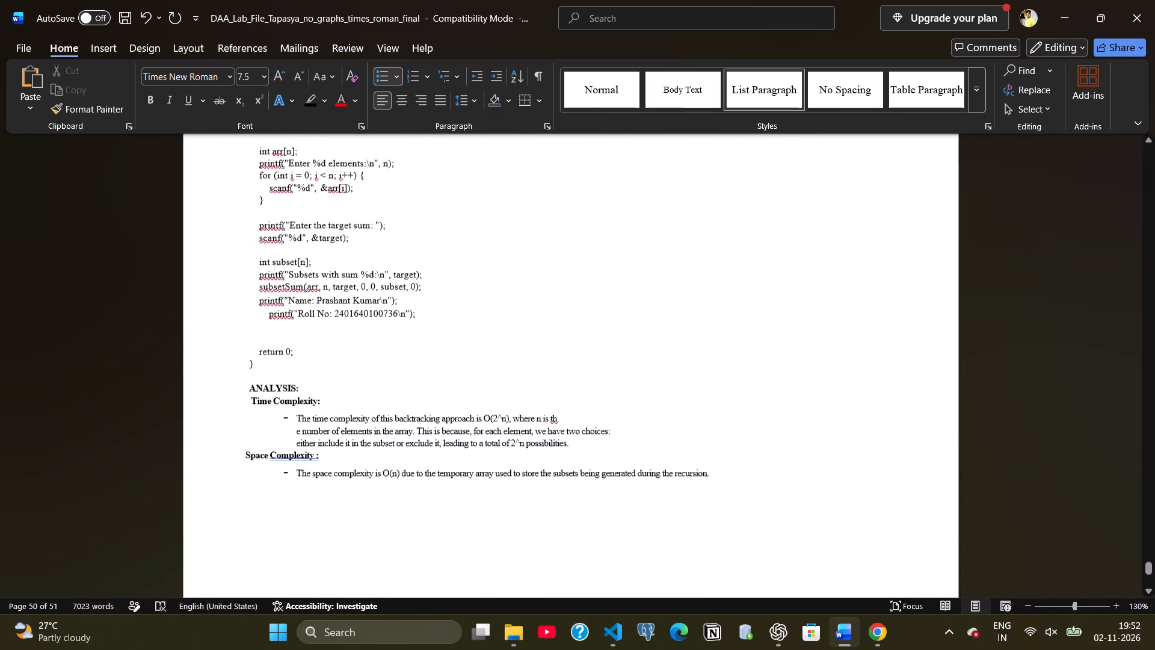
{"action": "scroll", "coordinate": [366, 373], "scroll_direction": "up", "scroll_amount": 5}
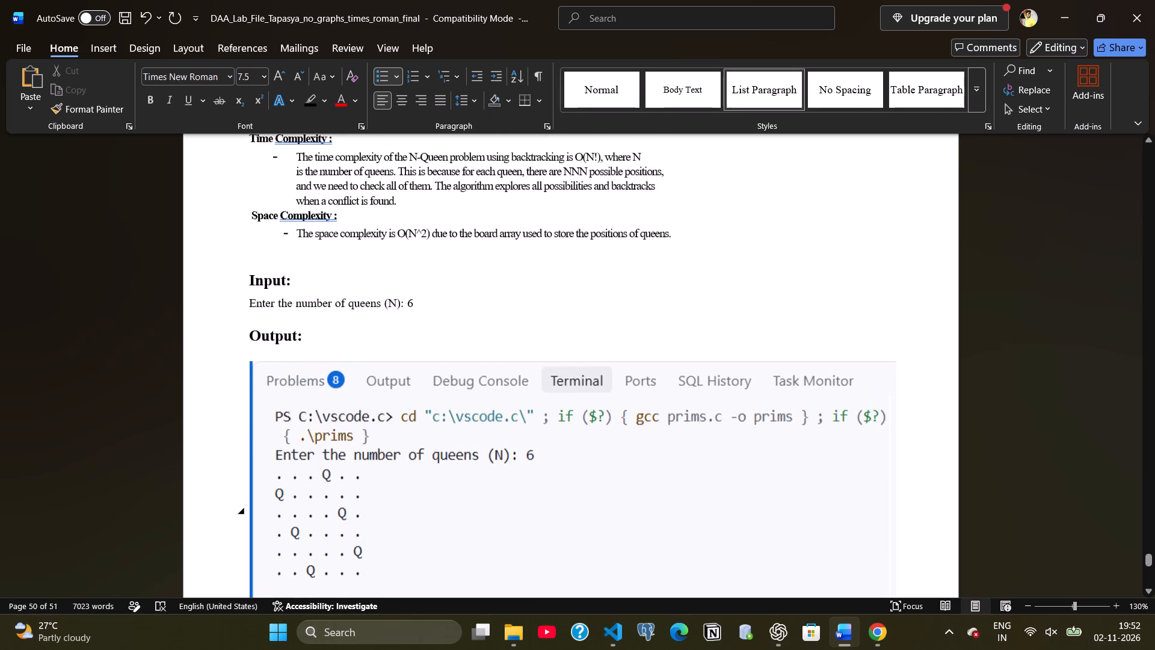
{"action": "scroll", "coordinate": [366, 373], "scroll_direction": "up", "scroll_amount": 3}
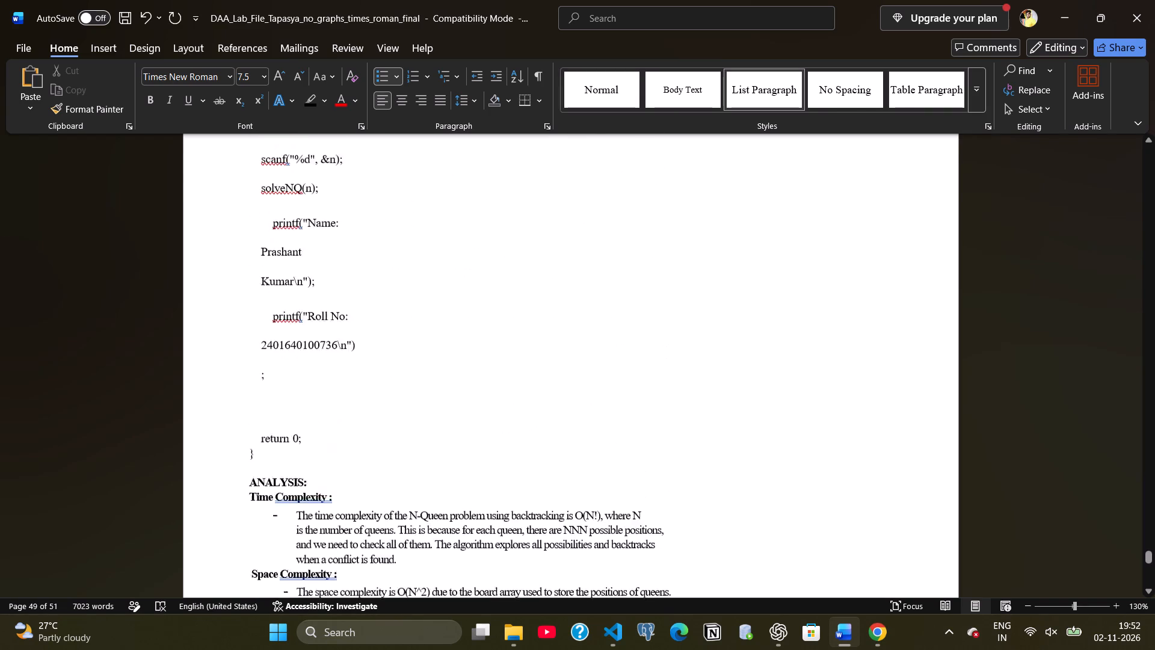
{"action": "scroll", "coordinate": [366, 373], "scroll_direction": "up", "scroll_amount": 7}
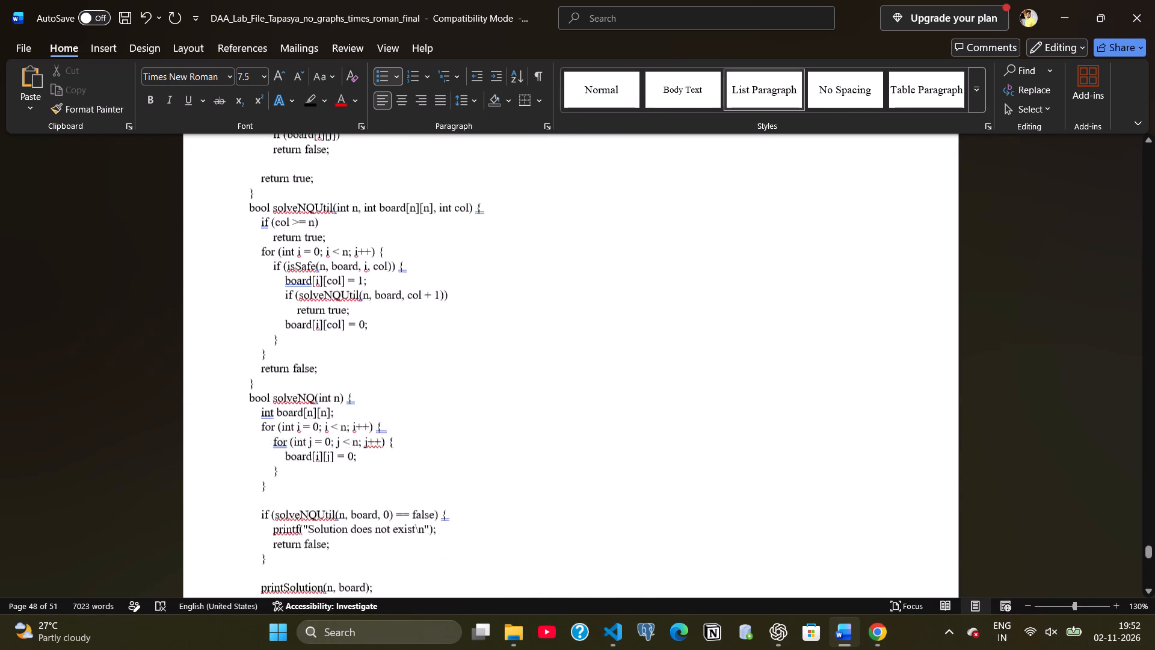
{"action": "scroll", "coordinate": [366, 373], "scroll_direction": "up", "scroll_amount": 7}
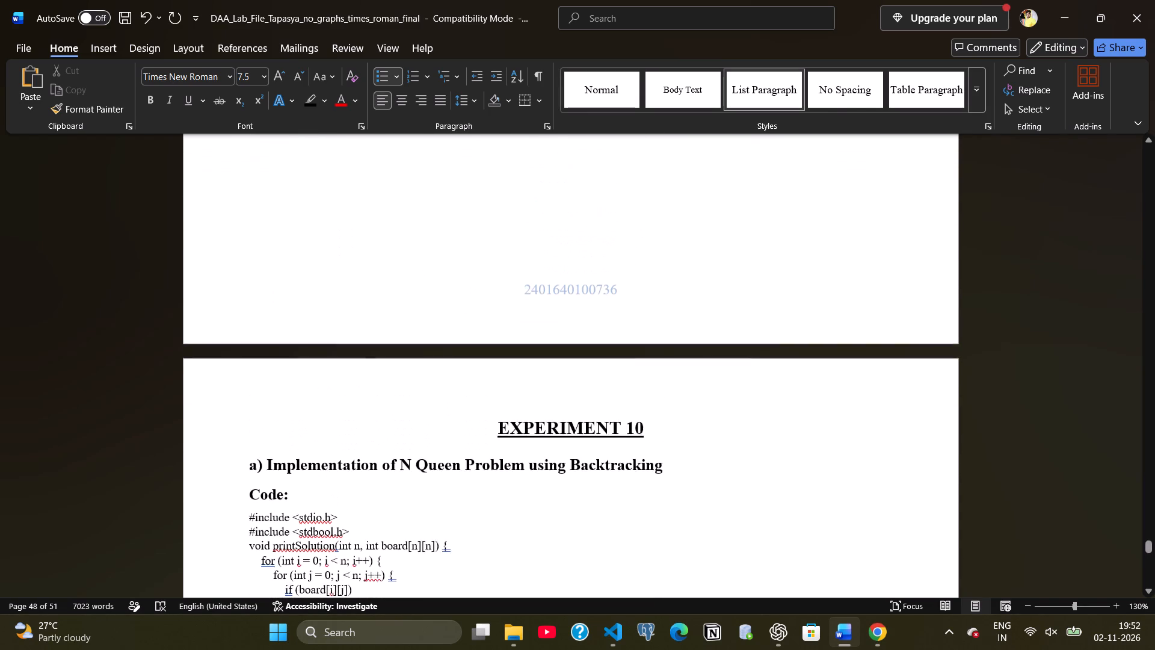
{"action": "scroll", "coordinate": [366, 373], "scroll_direction": "up", "scroll_amount": 3}
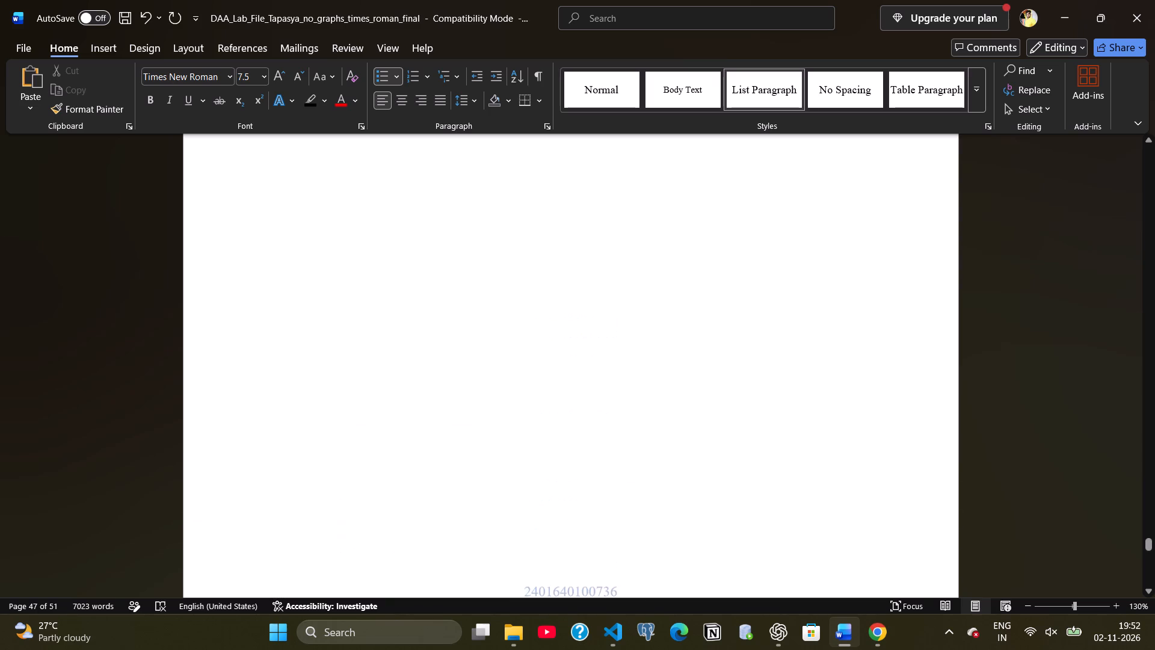
{"action": "scroll", "coordinate": [366, 373], "scroll_direction": "up", "scroll_amount": 3}
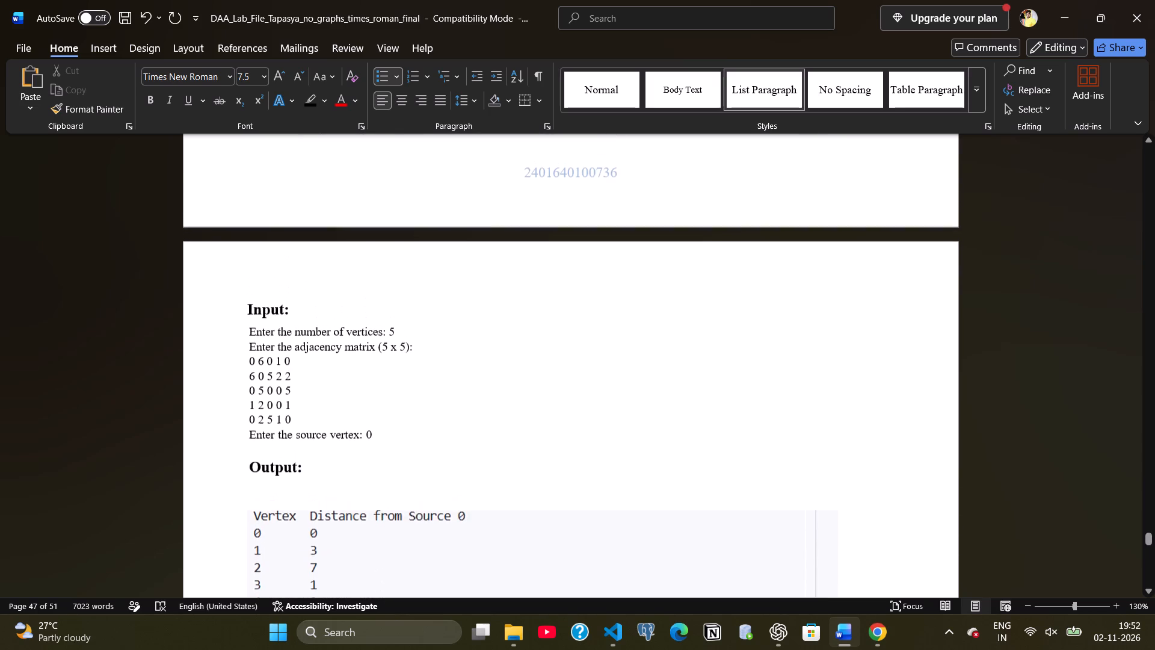
{"action": "scroll", "coordinate": [366, 373], "scroll_direction": "up", "scroll_amount": 3}
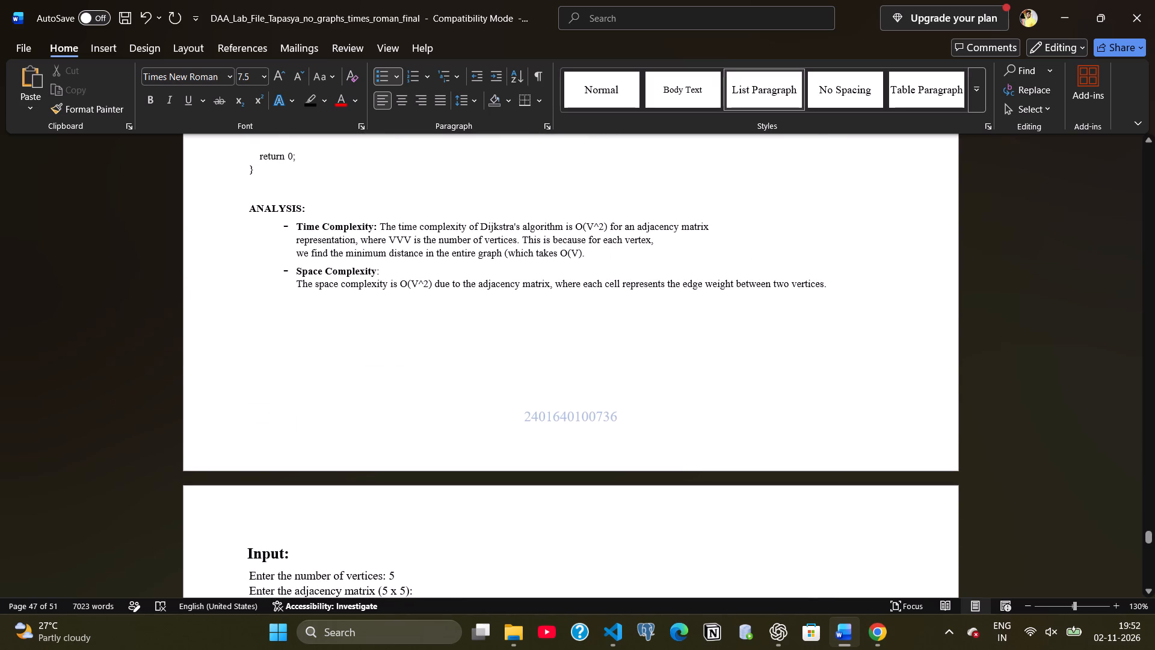
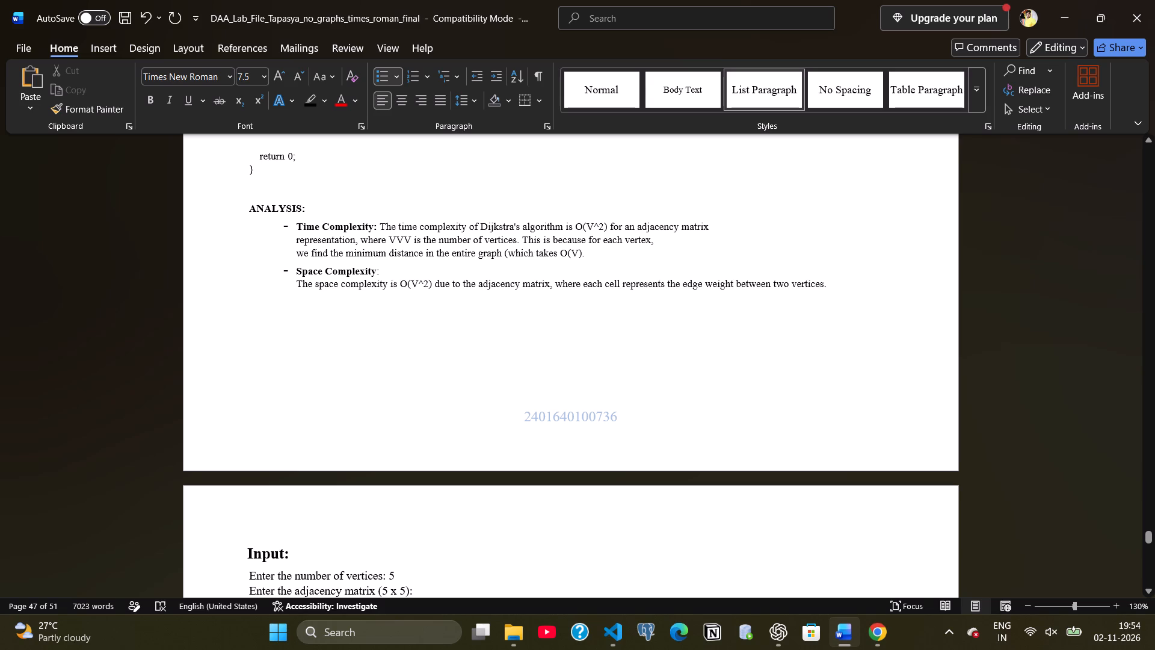
Review the pages from the Dijkstra input and output through the N Queen code to the document's last page.
{"action": "scroll", "coordinate": [528, 348], "scroll_direction": "down", "scroll_amount": 2}
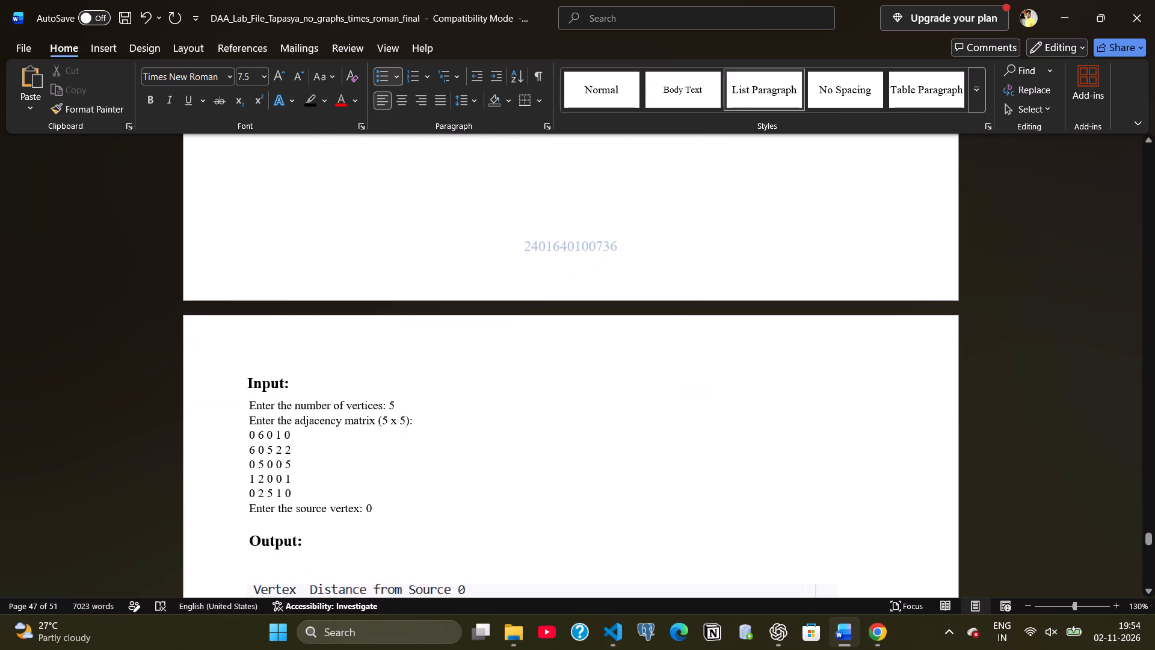
{"action": "scroll", "coordinate": [528, 348], "scroll_direction": "down", "scroll_amount": 2}
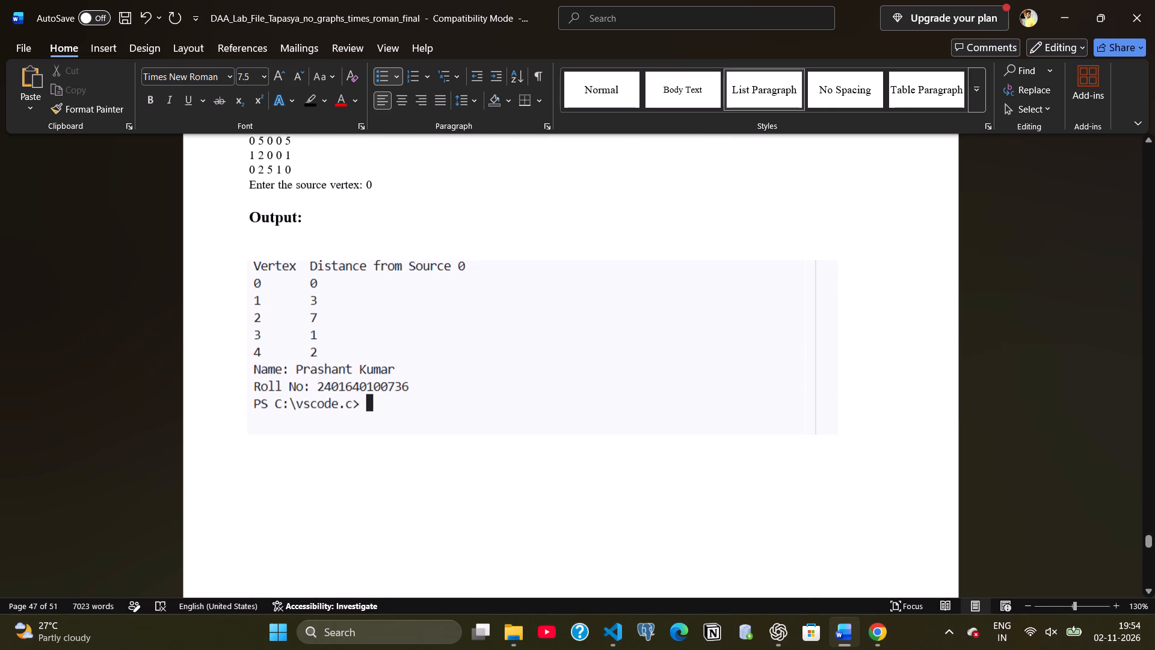
{"action": "scroll", "coordinate": [528, 348], "scroll_direction": "down", "scroll_amount": 3}
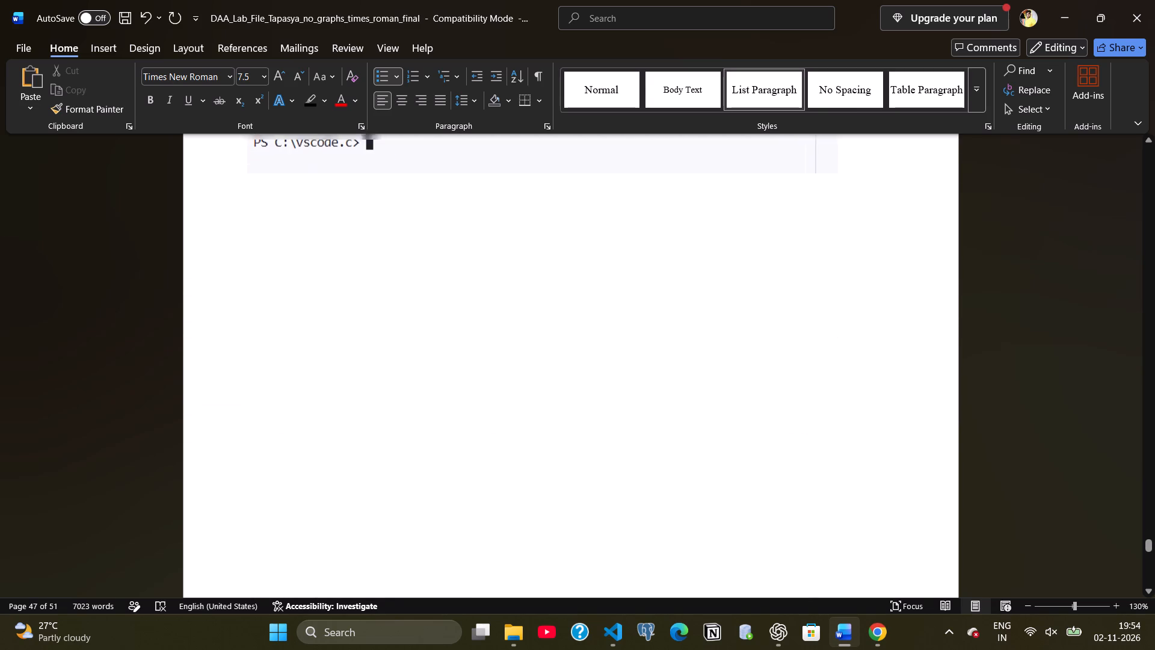
{"action": "scroll", "coordinate": [528, 348], "scroll_direction": "down", "scroll_amount": 4}
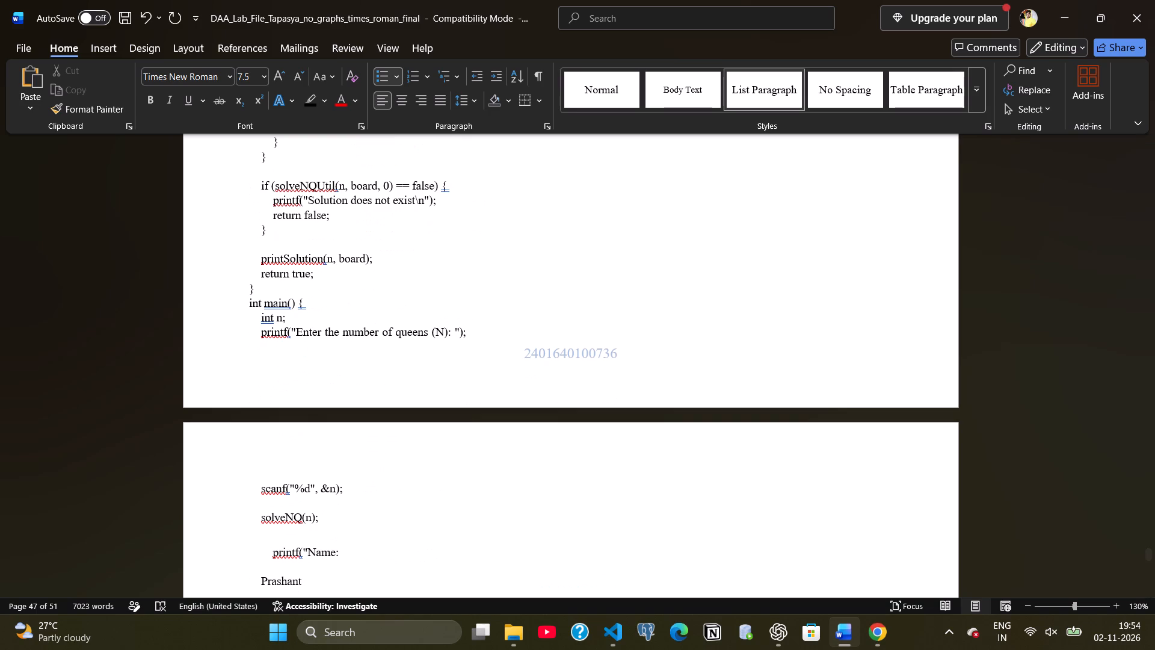
{"action": "scroll", "coordinate": [528, 348], "scroll_direction": "down", "scroll_amount": 10}
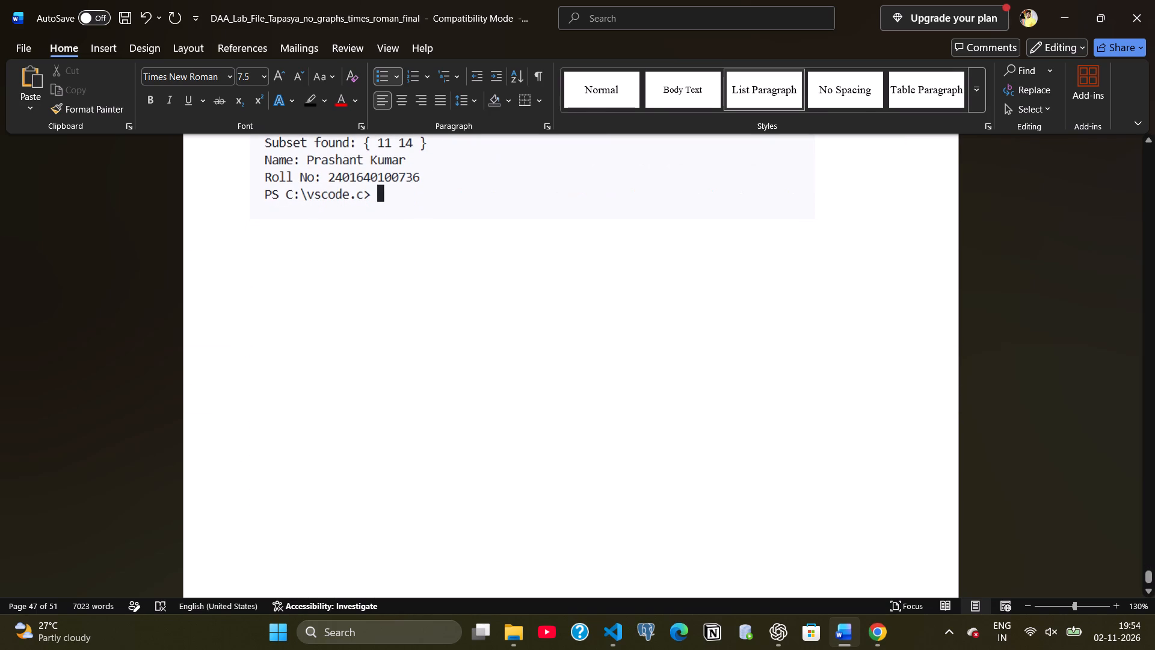
{"action": "scroll", "coordinate": [528, 348], "scroll_direction": "down", "scroll_amount": 13}
Delete the subset-sum program's ANALYSIS section, including its time and space complexity text and the blank lines selected below it.
{"action": "scroll", "coordinate": [528, 348], "scroll_direction": "up", "scroll_amount": 2}
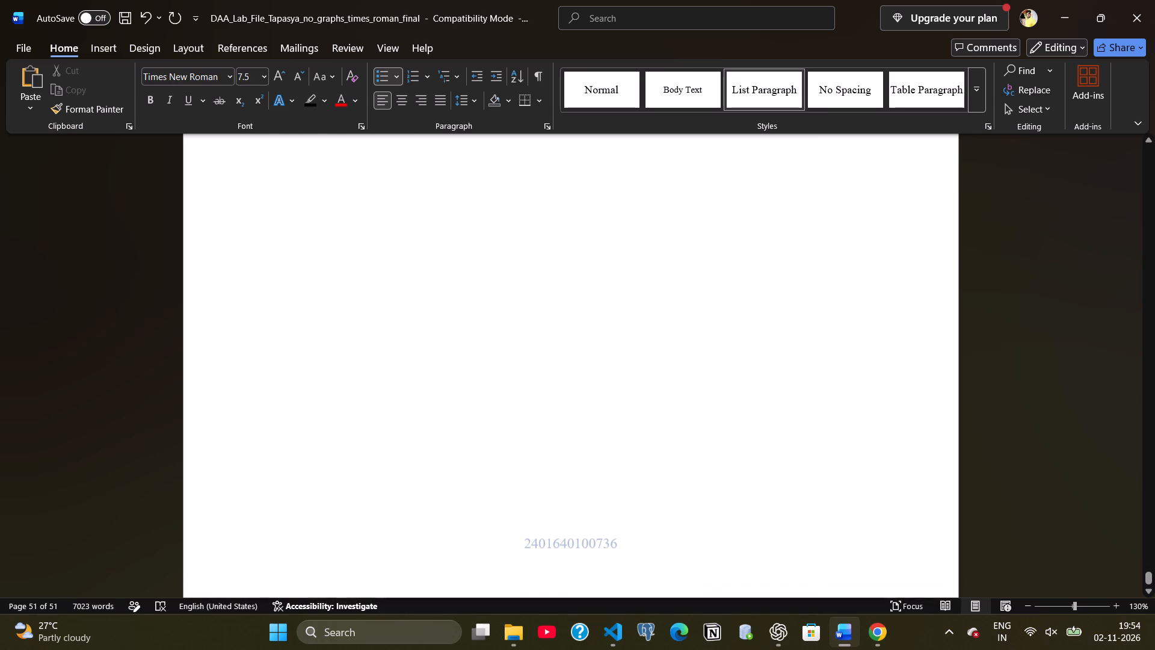
{"action": "scroll", "coordinate": [528, 348], "scroll_direction": "up", "scroll_amount": 5}
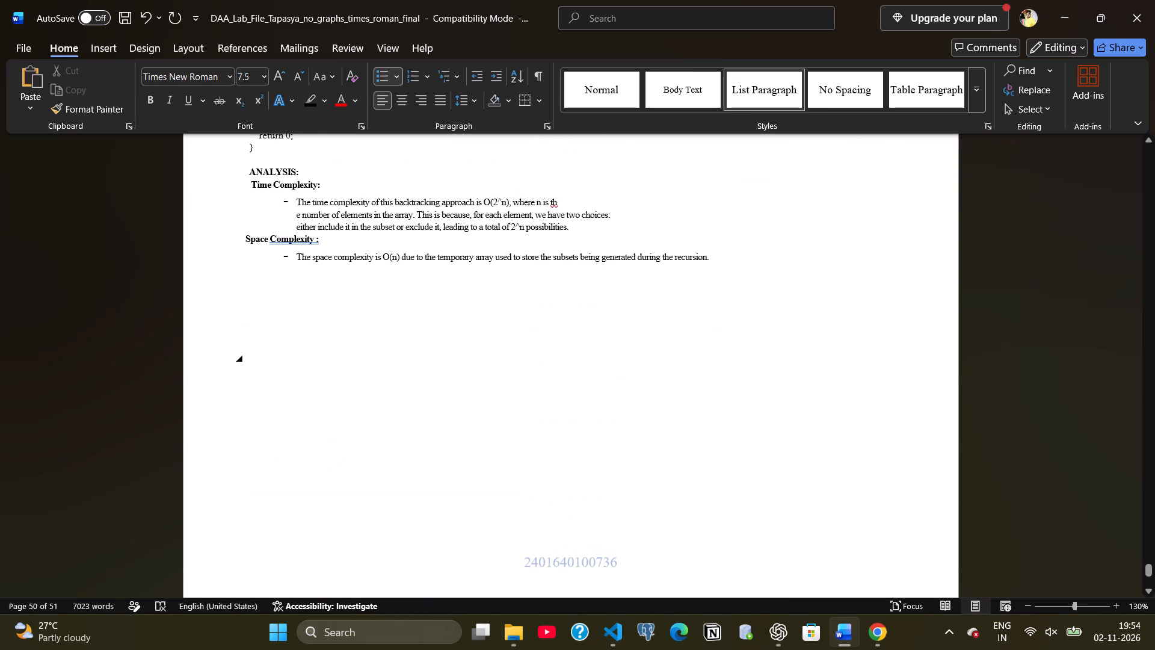
{"action": "left_click_drag", "start_coordinate": [333, 335], "coordinate": [240, 181]}
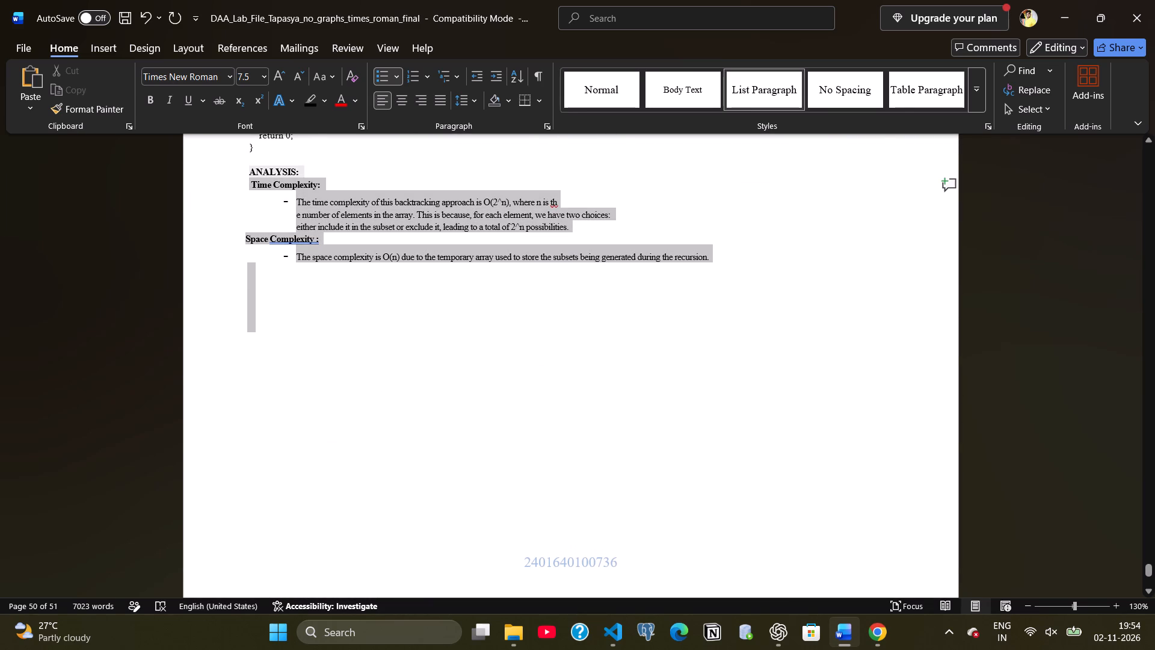
{"action": "left_click_drag", "start_coordinate": [240, 181], "coordinate": [246, 172]}
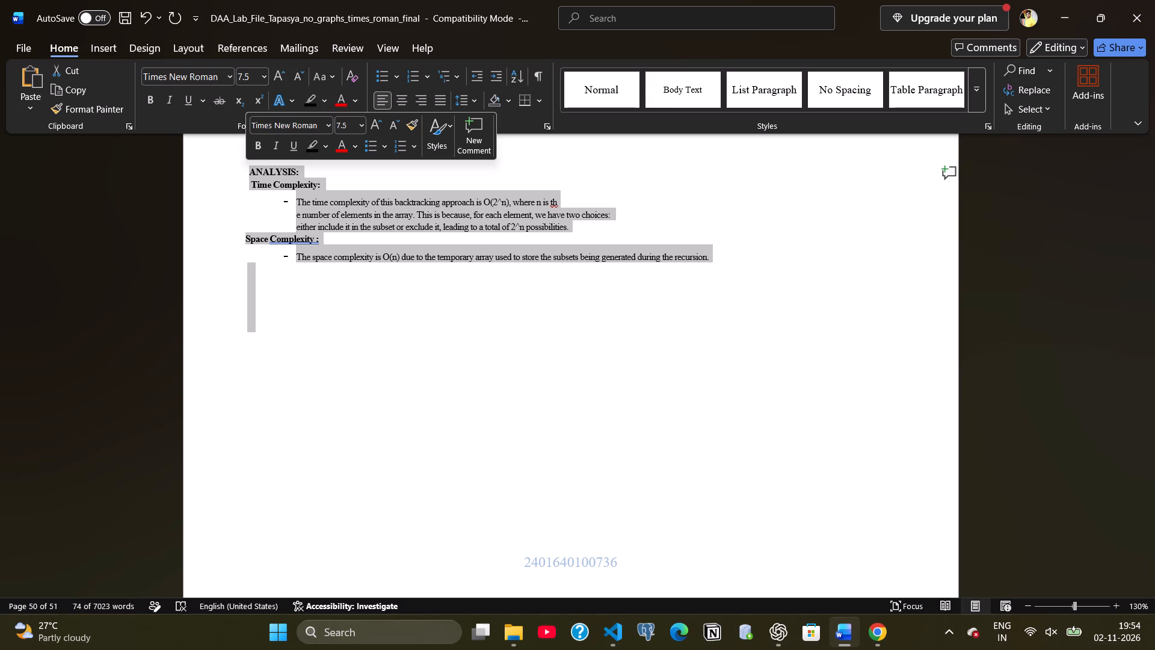
{"action": "key", "text": "BackSpace"}
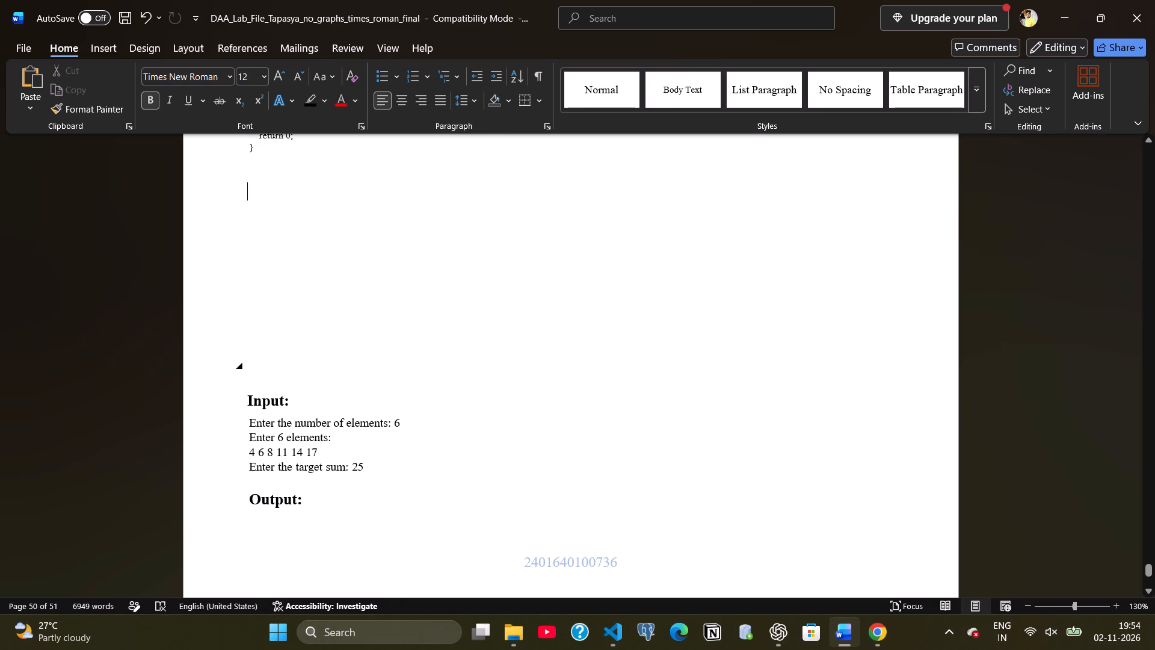
Remove the remaining blank lines between the subset-sum code's closing brace and the "Input:" heading.
{"action": "left_click", "coordinate": [254, 374]}
{"action": "key", "text": "BackSpace"}
{"action": "key", "text": "BackSpace"}
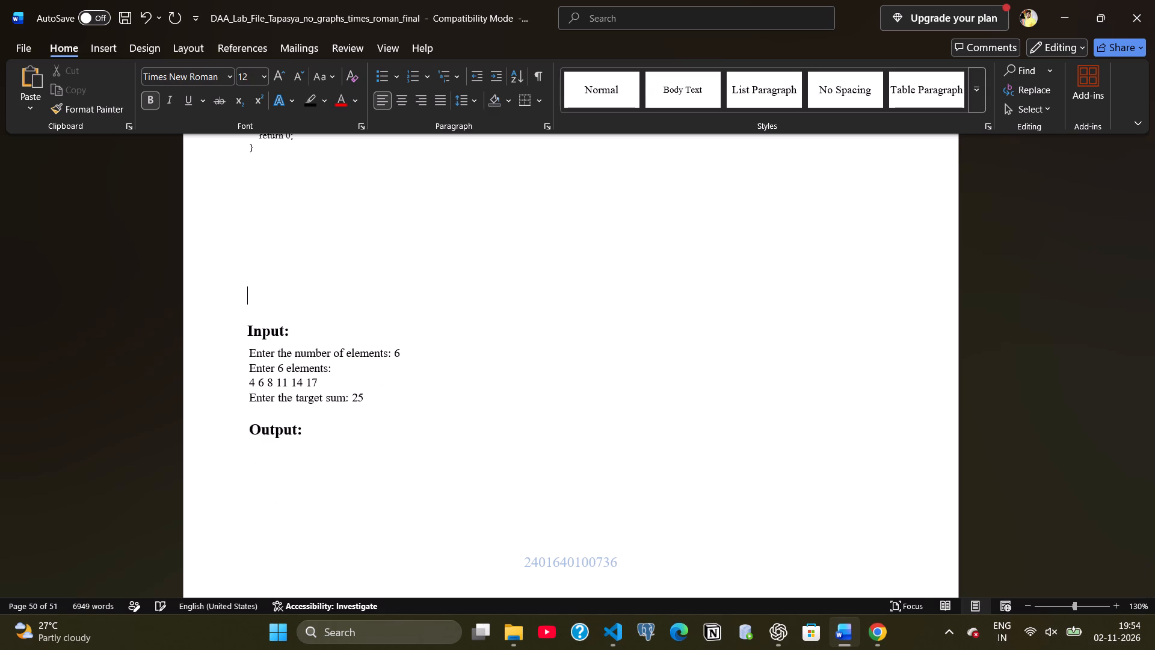
{"action": "key", "text": "BackSpace"}
{"action": "key", "text": "BackSpace"}
{"action": "key", "text": "BackSpace"}
{"action": "key", "text": "BackSpace"}
{"action": "key", "text": "BackSpace"}
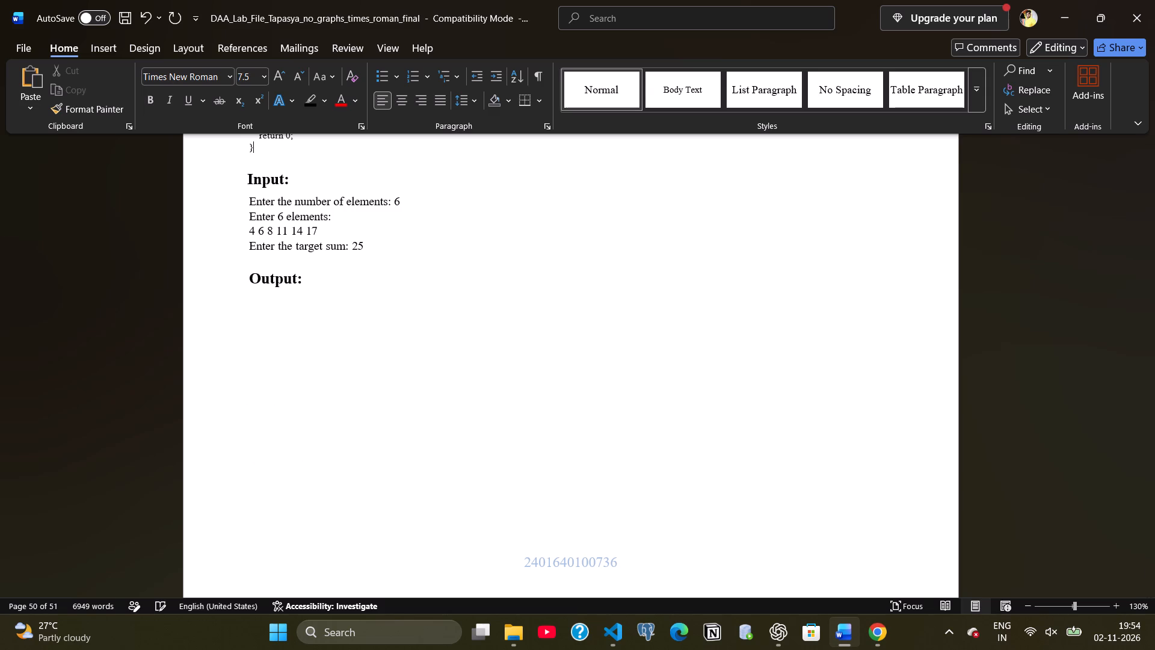
Shrink the subset-sum output screenshot on the last page to about 6.79 cm high by 13.76 cm wide.
{"action": "scroll", "coordinate": [350, 633], "scroll_direction": "down", "scroll_amount": 1}
{"action": "scroll", "coordinate": [392, 546], "scroll_direction": "down", "scroll_amount": 3}
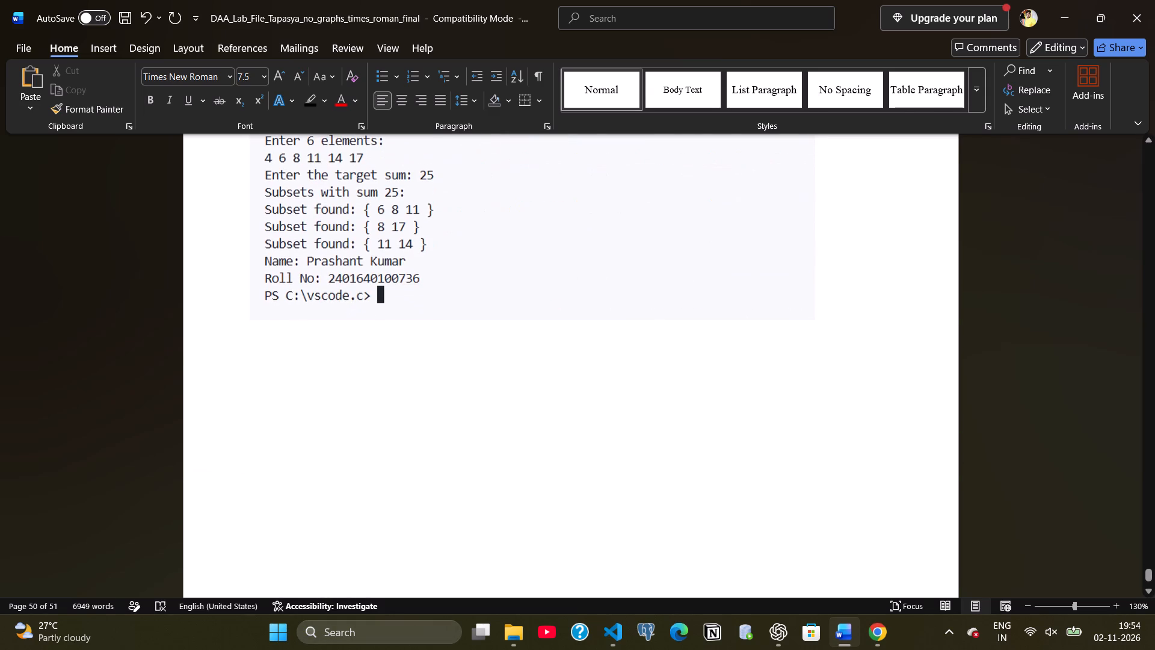
{"action": "scroll", "coordinate": [360, 497], "scroll_direction": "up", "scroll_amount": 2}
{"action": "left_click", "coordinate": [245, 453]}
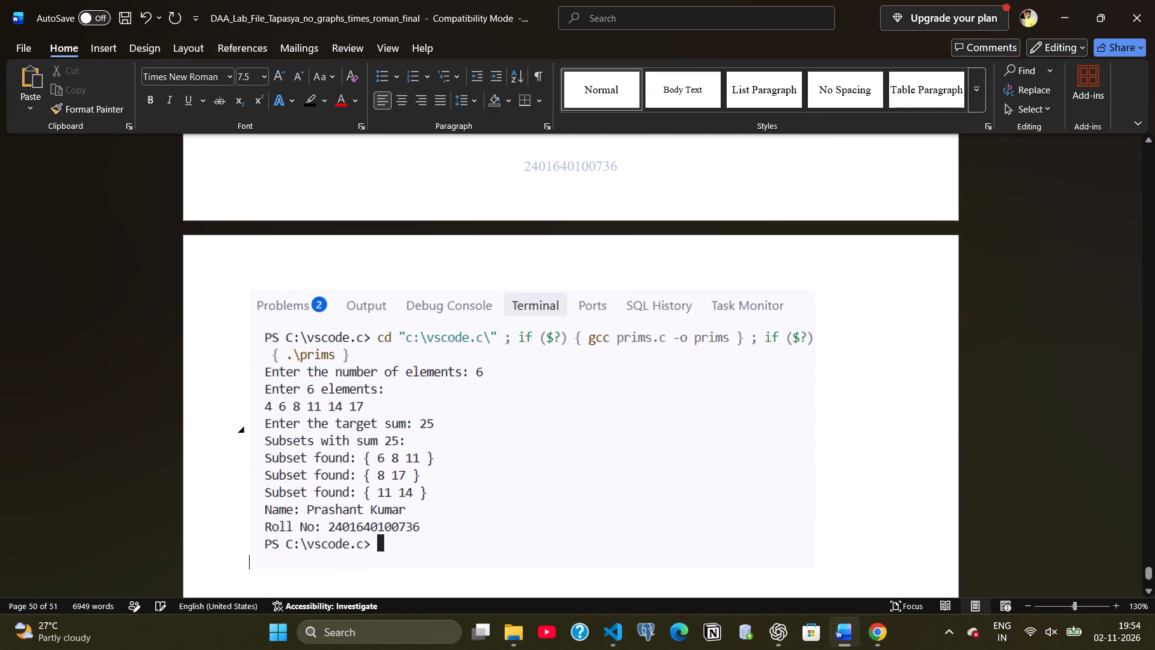
{"action": "left_click", "coordinate": [323, 448]}
{"action": "left_click_drag", "start_coordinate": [248, 289], "coordinate": [272, 304]}
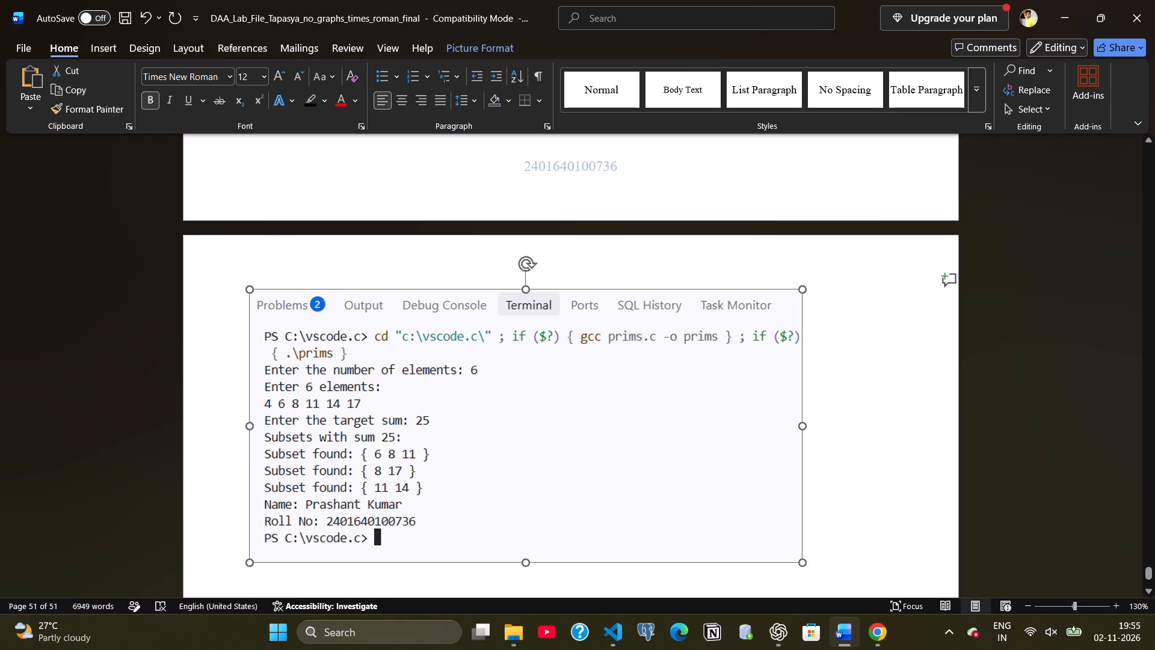
{"action": "left_click_drag", "start_coordinate": [272, 304], "coordinate": [307, 339]}
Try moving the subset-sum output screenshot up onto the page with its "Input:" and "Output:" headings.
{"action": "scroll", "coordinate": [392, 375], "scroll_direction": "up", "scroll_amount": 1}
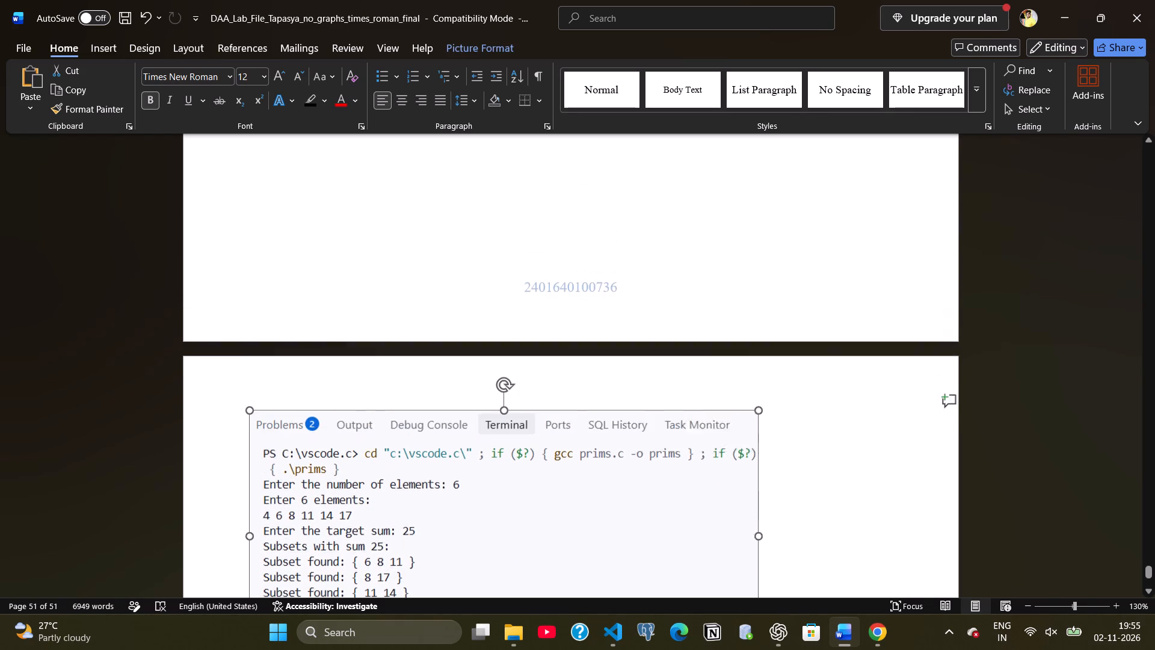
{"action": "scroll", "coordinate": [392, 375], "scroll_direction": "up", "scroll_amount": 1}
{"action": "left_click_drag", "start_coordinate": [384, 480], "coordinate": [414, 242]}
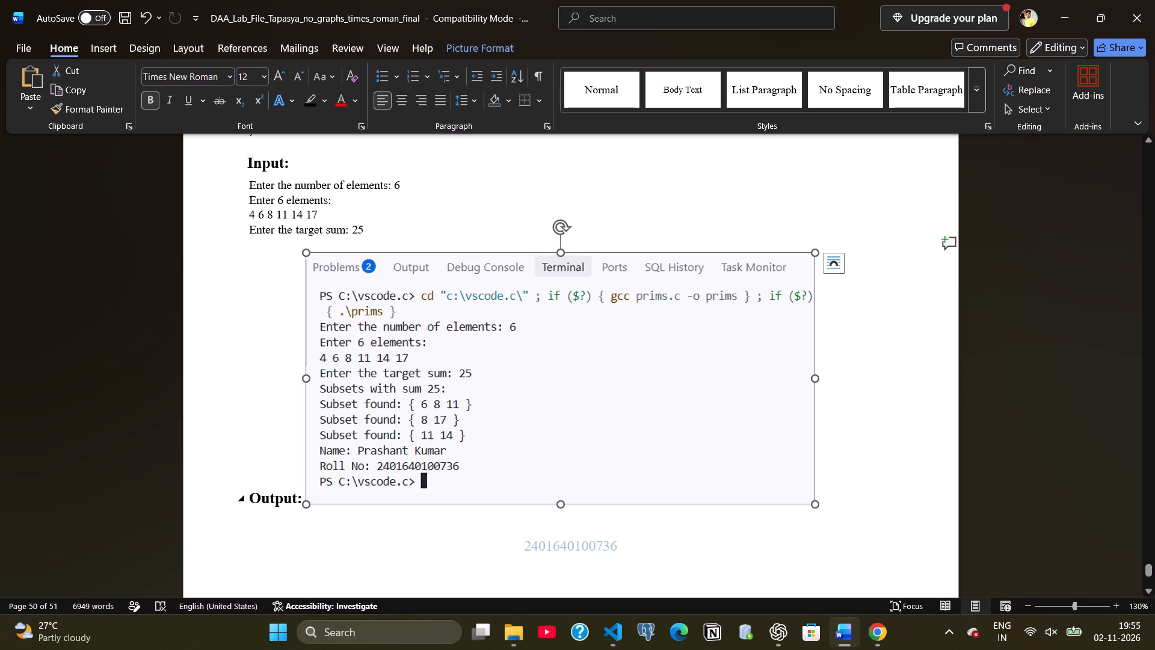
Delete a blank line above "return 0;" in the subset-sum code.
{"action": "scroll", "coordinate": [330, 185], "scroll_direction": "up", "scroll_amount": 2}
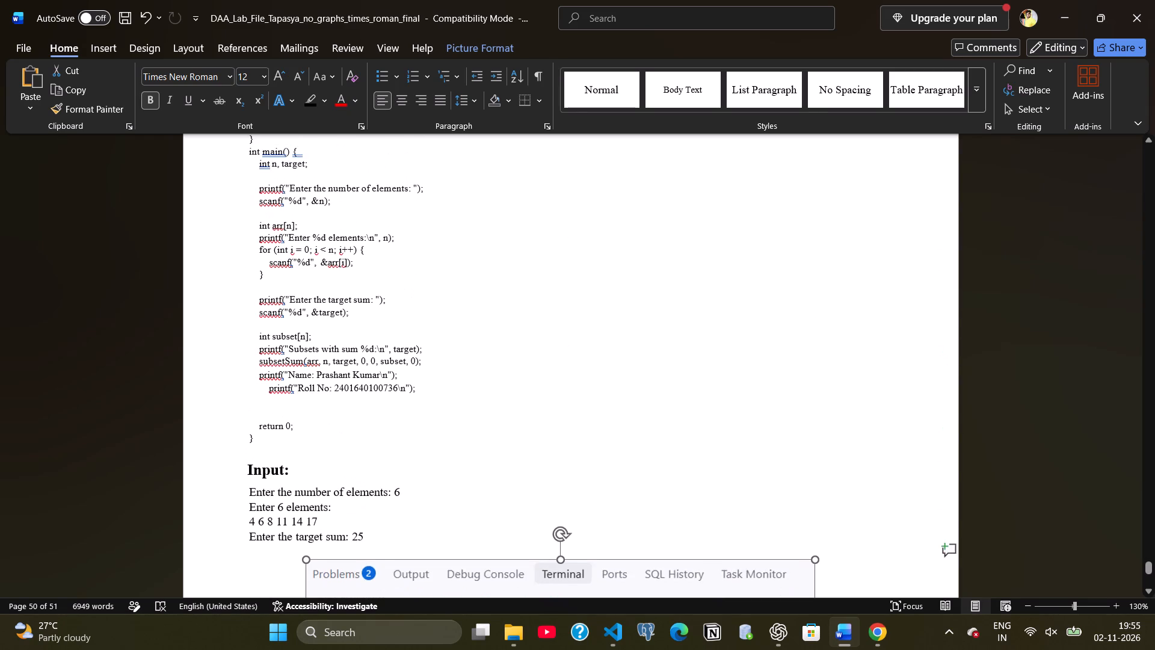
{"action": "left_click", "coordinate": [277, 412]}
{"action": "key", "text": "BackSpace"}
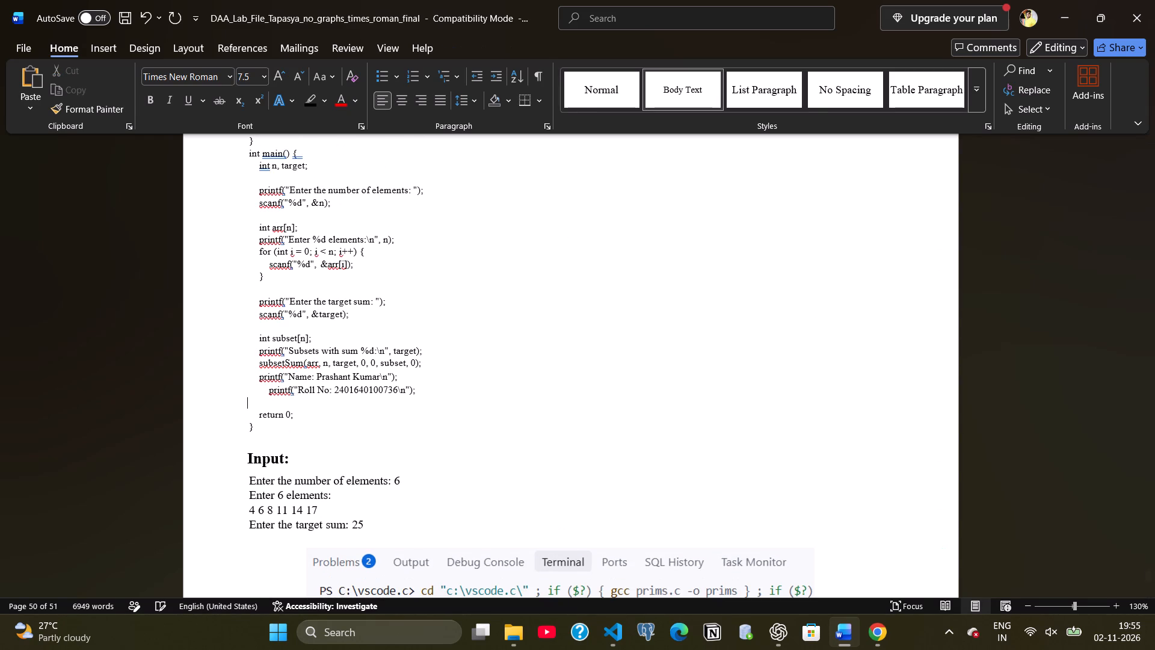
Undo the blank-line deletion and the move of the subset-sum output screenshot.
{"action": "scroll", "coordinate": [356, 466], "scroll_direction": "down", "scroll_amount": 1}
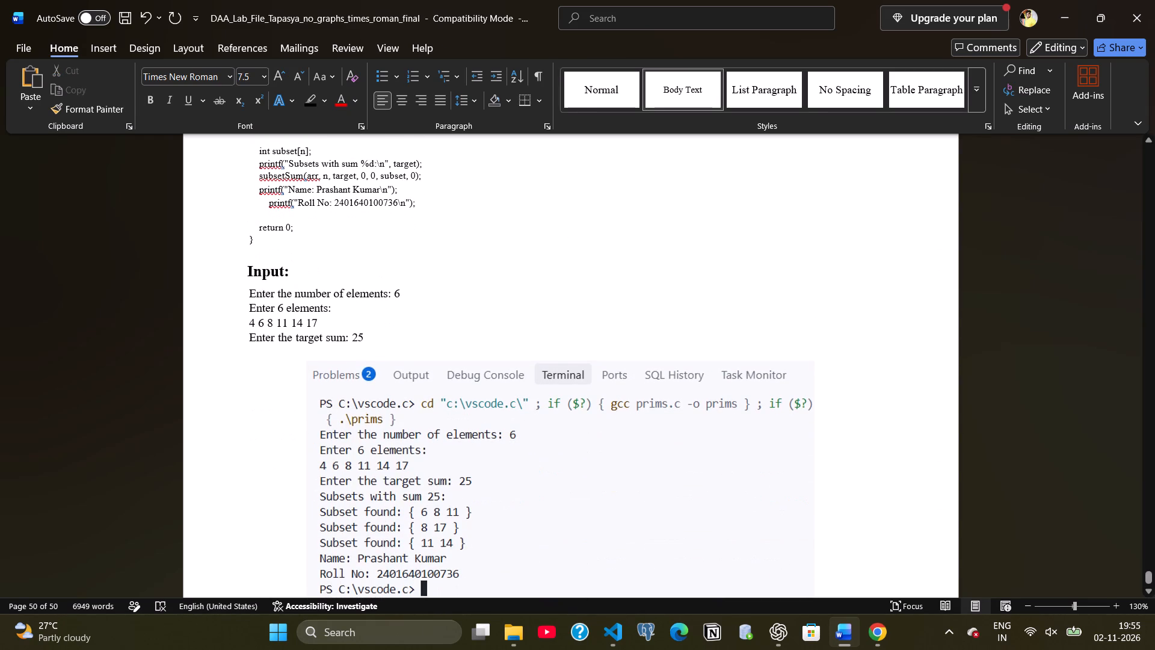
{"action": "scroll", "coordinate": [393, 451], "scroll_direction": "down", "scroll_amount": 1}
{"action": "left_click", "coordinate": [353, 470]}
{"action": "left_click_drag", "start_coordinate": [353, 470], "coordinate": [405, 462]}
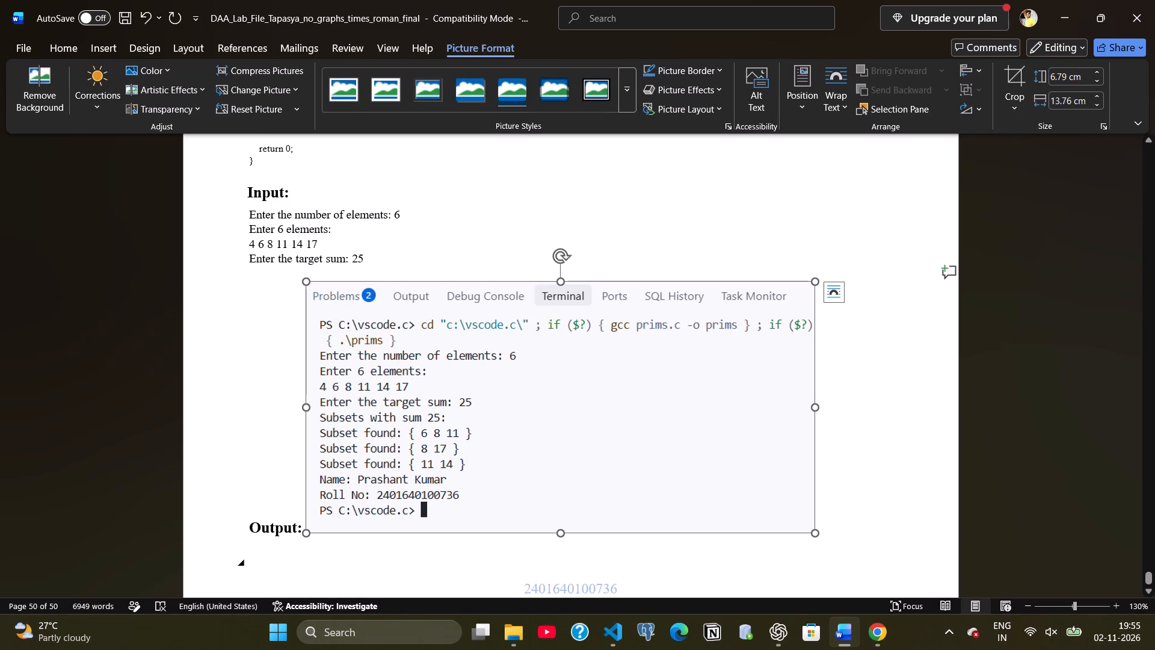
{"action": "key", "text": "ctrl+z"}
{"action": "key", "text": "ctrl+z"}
Delete the blank lines in the subset-sum main function after the variable declaration, after the for loop and before "return 0;".
{"action": "scroll", "coordinate": [454, 405], "scroll_direction": "up", "scroll_amount": 1}
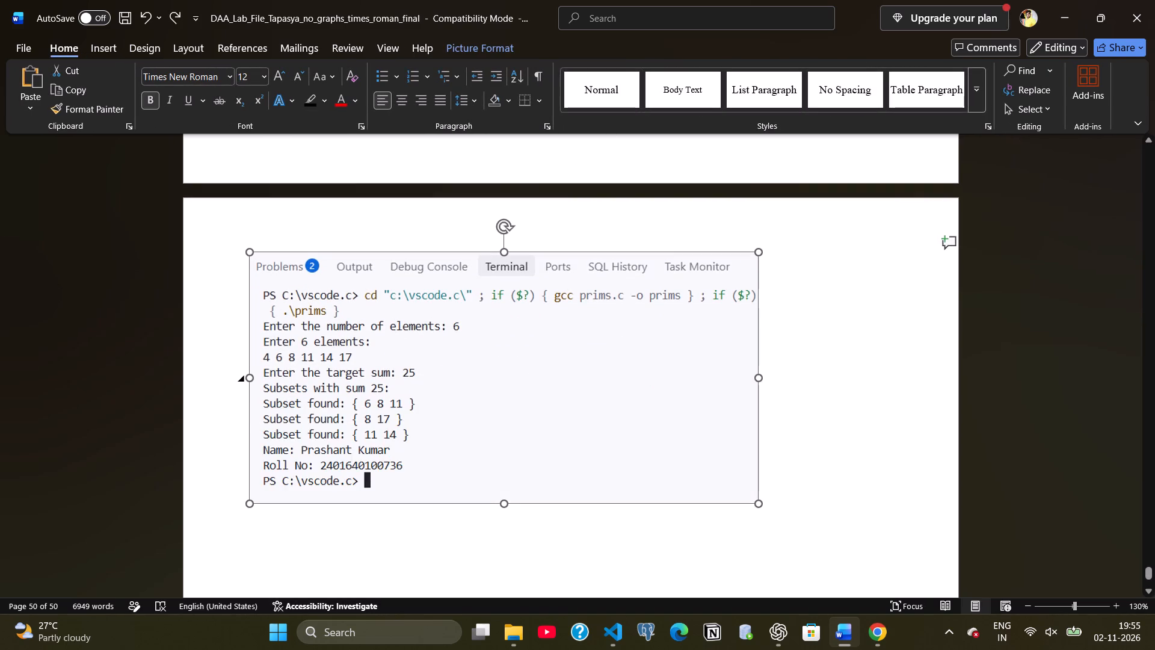
{"action": "scroll", "coordinate": [454, 405], "scroll_direction": "up", "scroll_amount": 3}
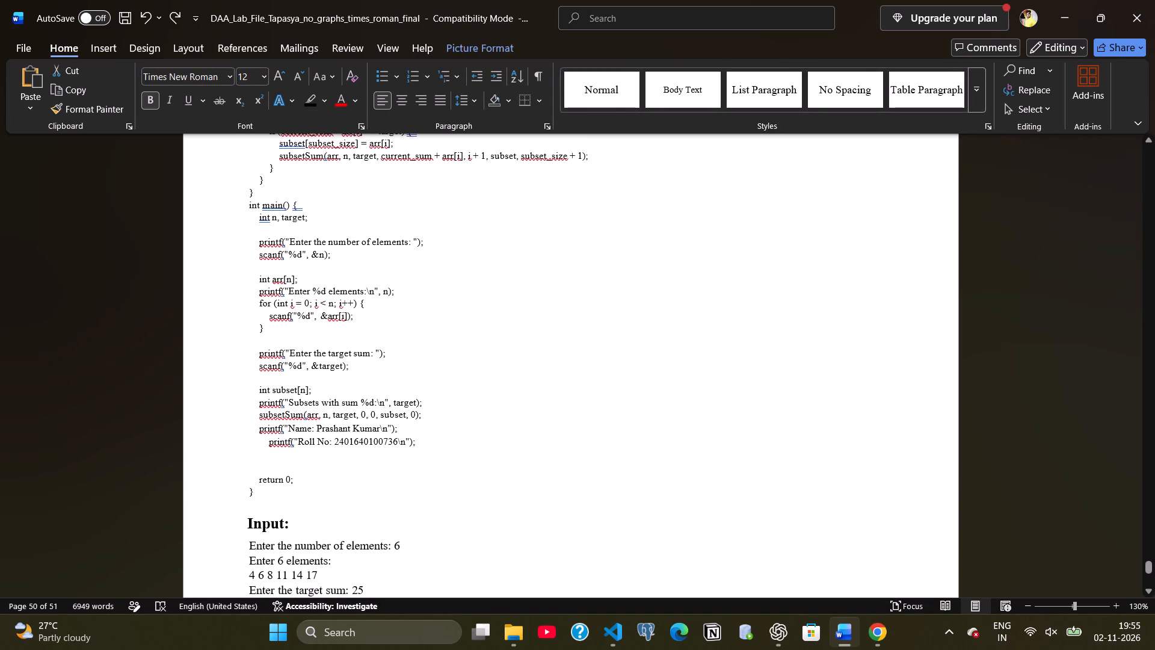
{"action": "left_click", "coordinate": [270, 341]}
{"action": "key", "text": "BackSpace"}
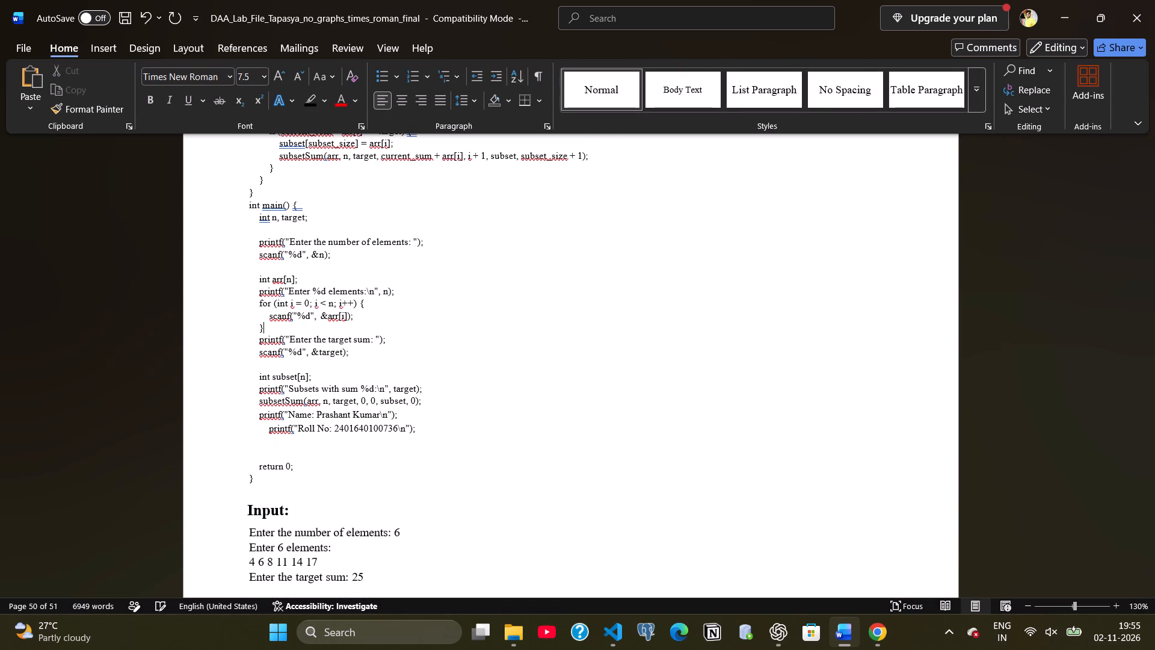
{"action": "left_click", "coordinate": [264, 230]}
{"action": "key", "text": "BackSpace"}
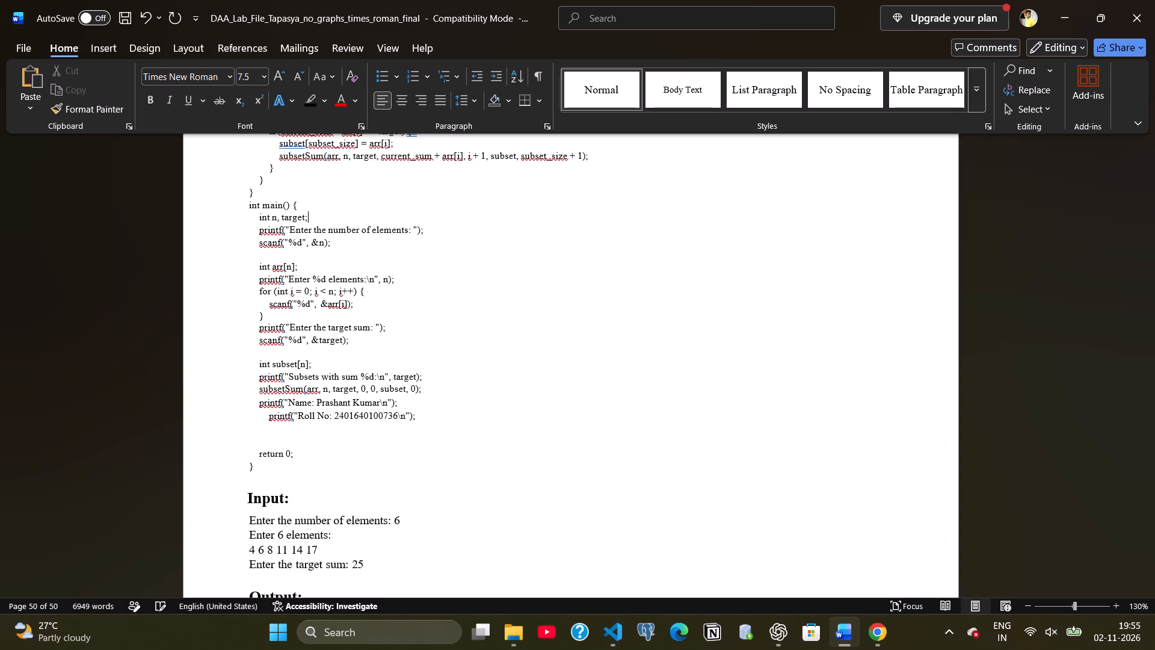
{"action": "left_click", "coordinate": [276, 440]}
{"action": "key", "text": "BackSpace"}
{"action": "key", "text": "BackSpace"}
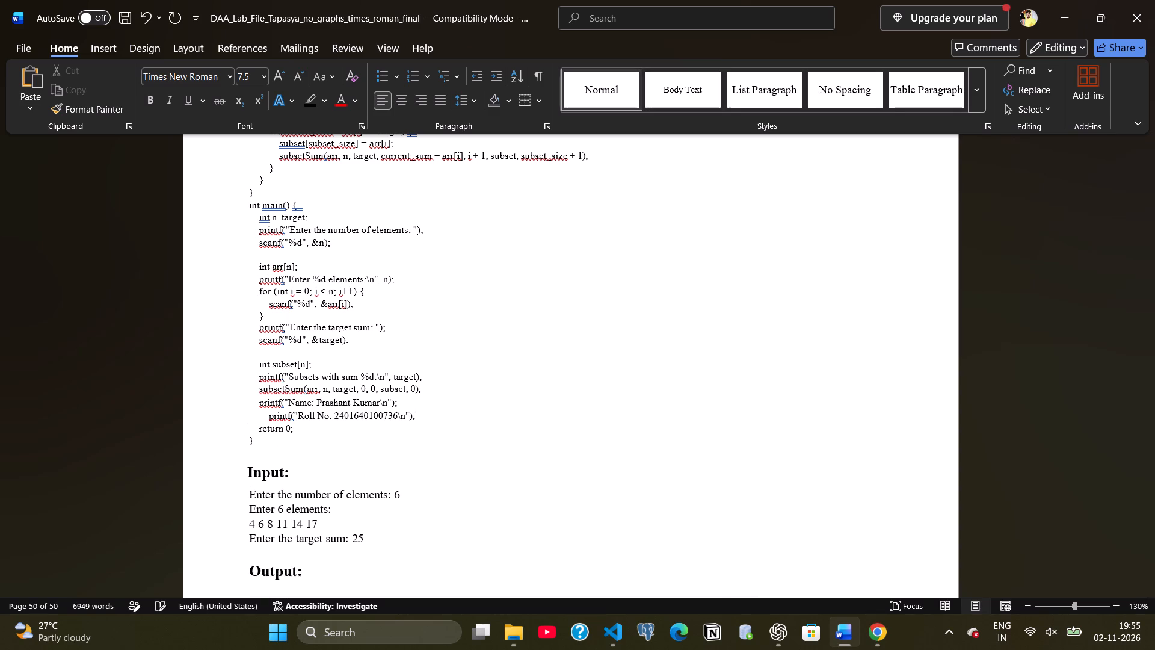
{"action": "scroll", "coordinate": [236, 465], "scroll_direction": "down", "scroll_amount": 2}
Delete the N Queen program's ANALYSIS section, from its heading through the space complexity bullet.
{"action": "scroll", "coordinate": [339, 432], "scroll_direction": "up", "scroll_amount": 1}
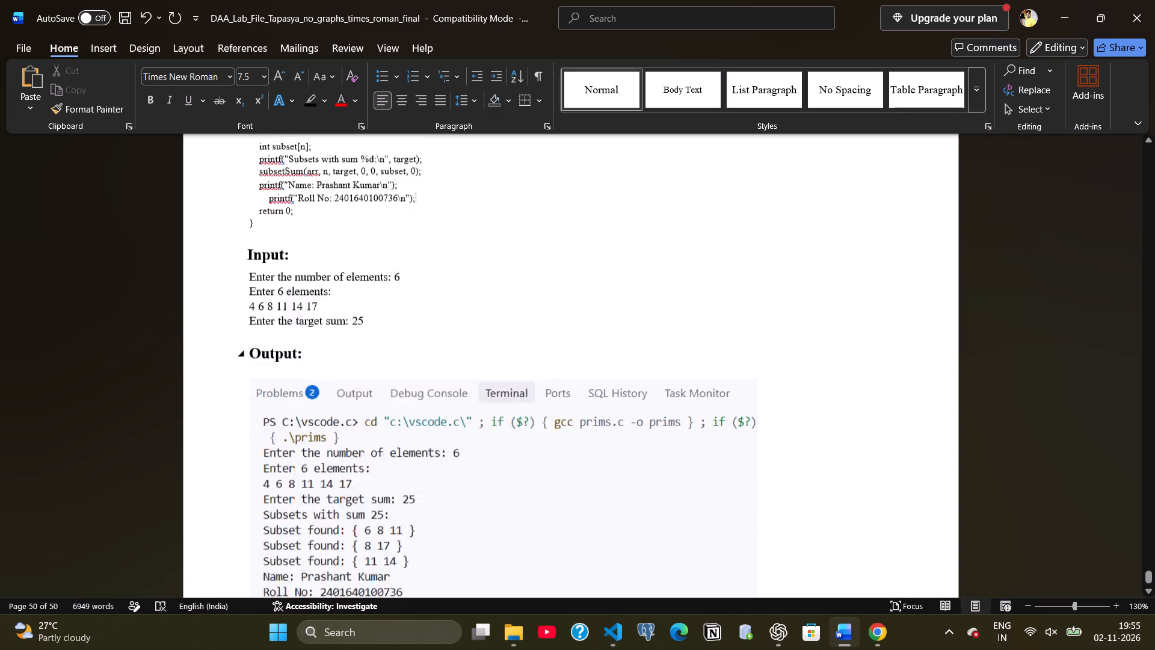
{"action": "scroll", "coordinate": [339, 432], "scroll_direction": "up", "scroll_amount": 5}
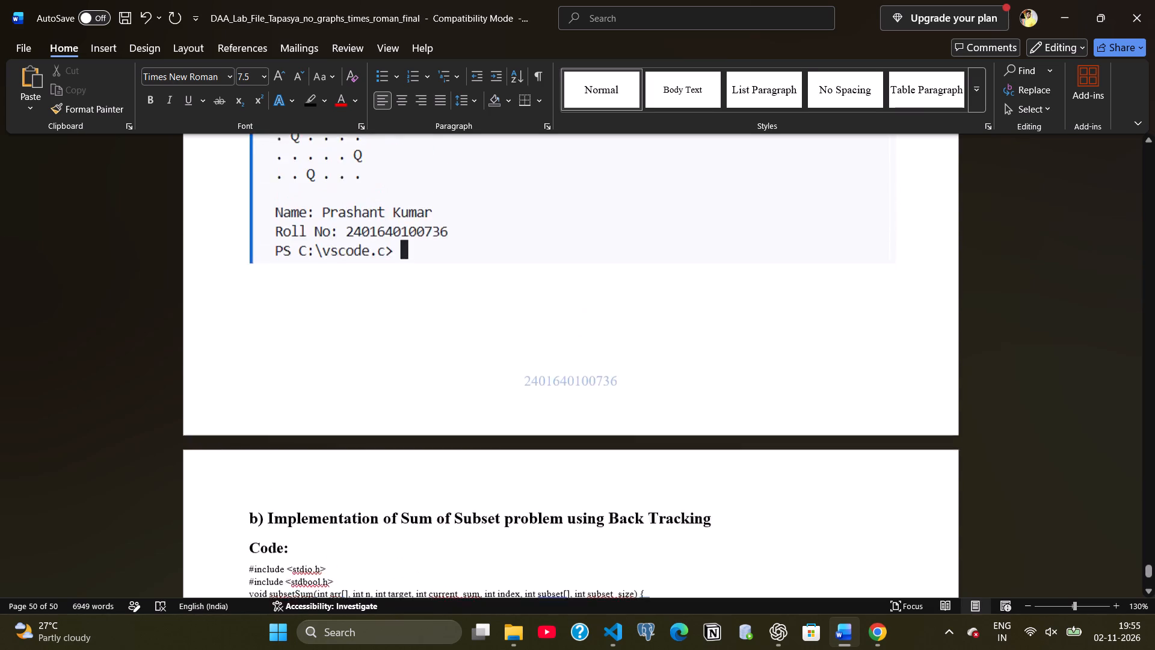
{"action": "scroll", "coordinate": [339, 432], "scroll_direction": "up", "scroll_amount": 1}
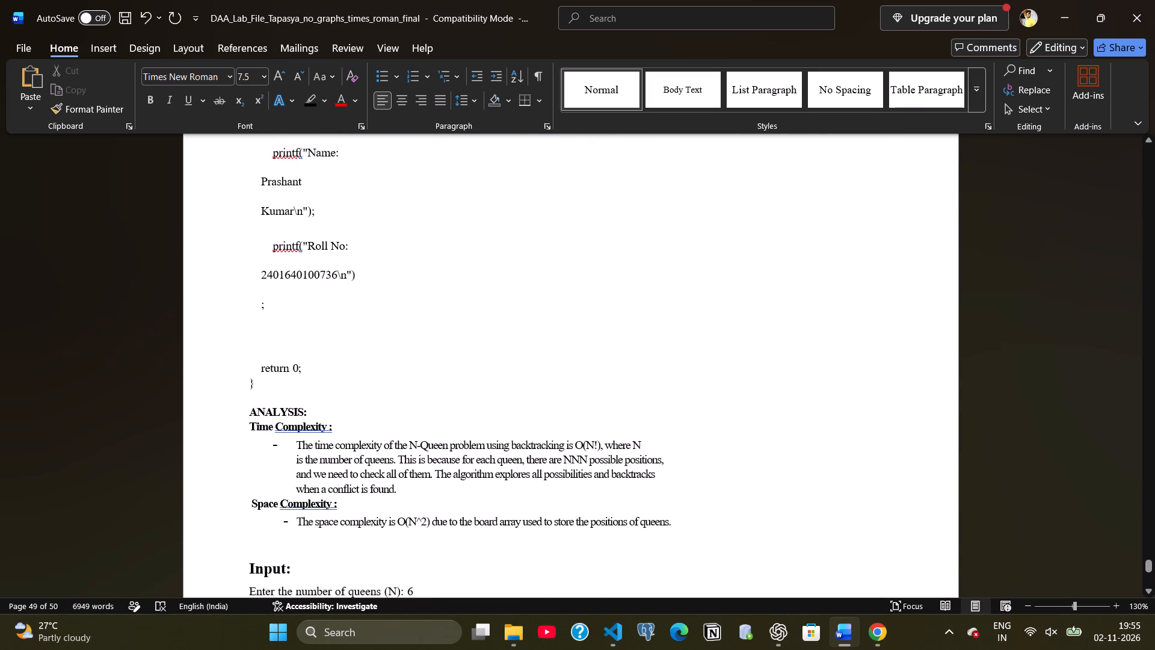
{"action": "left_click_drag", "start_coordinate": [683, 525], "coordinate": [234, 376]}
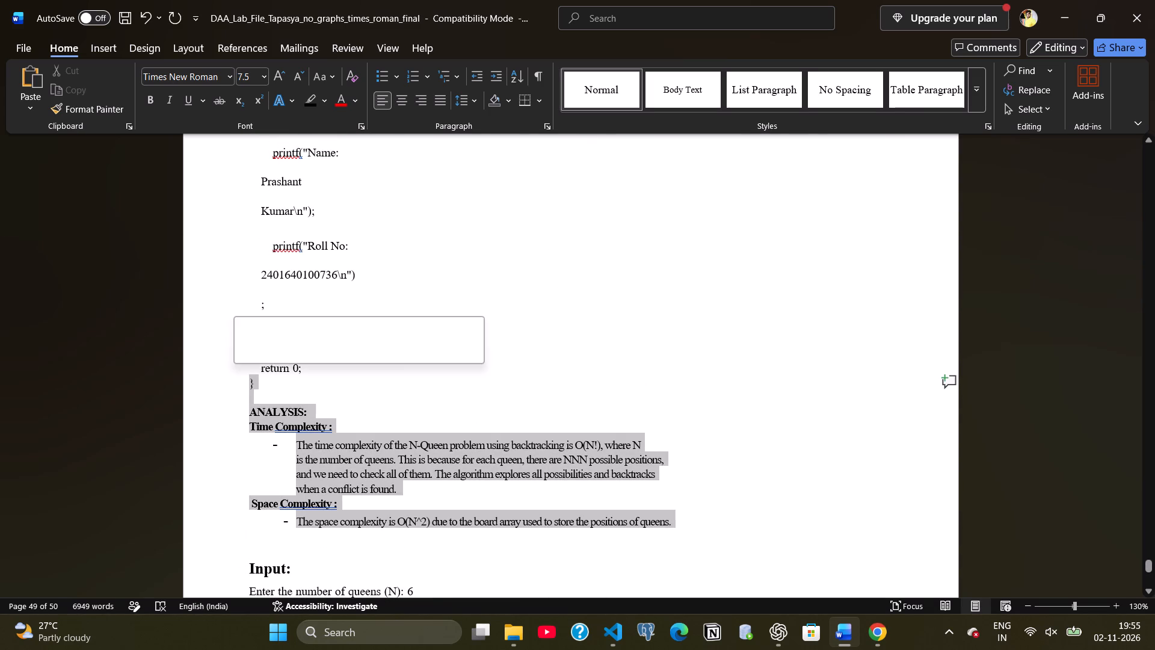
{"action": "left_click", "coordinate": [278, 380]}
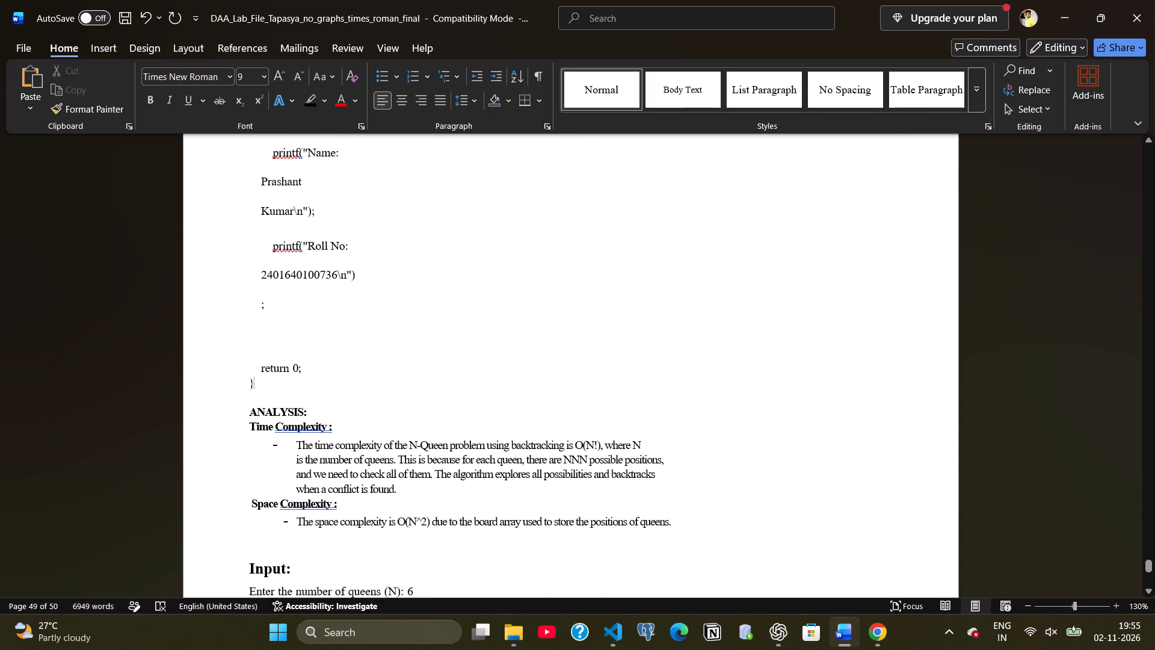
{"action": "left_click_drag", "start_coordinate": [677, 525], "coordinate": [249, 416]}
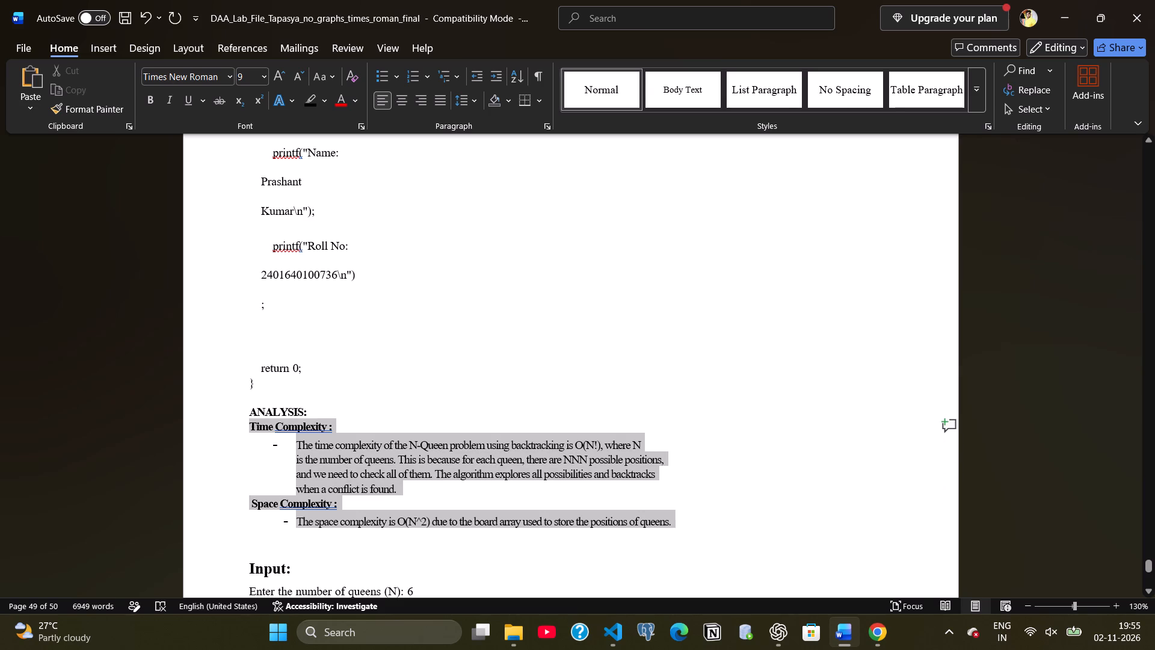
{"action": "left_click_drag", "start_coordinate": [249, 416], "coordinate": [247, 403]}
{"action": "key", "text": "BackSpace"}
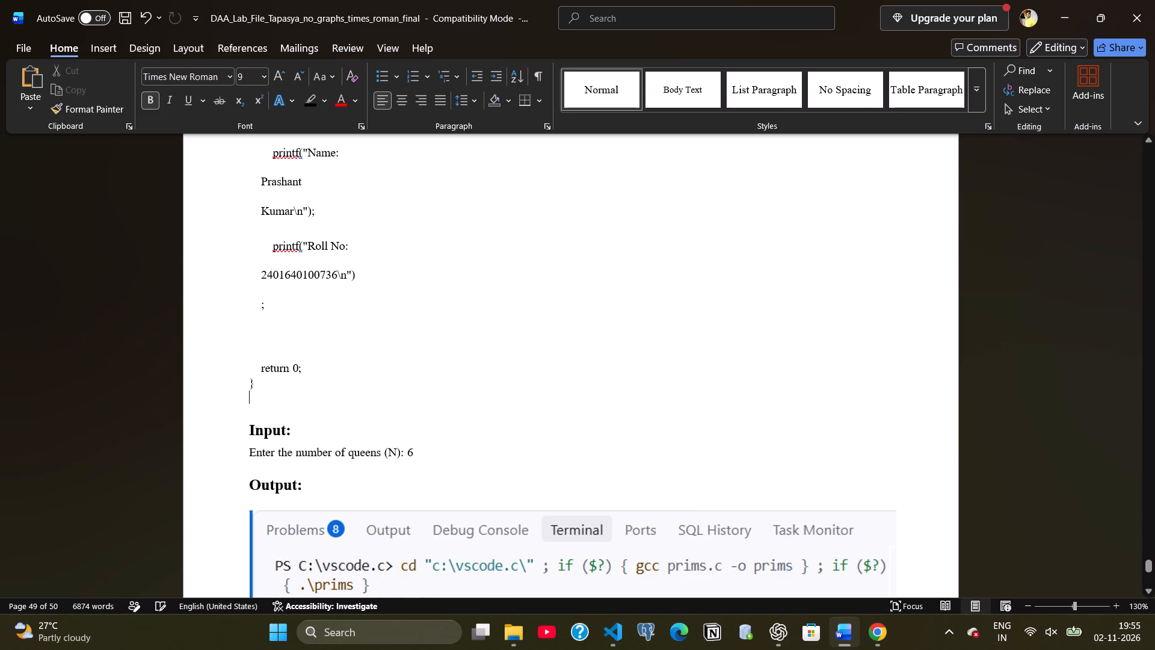
Check the layout of the N Queen output page and the page break within its main function.
{"action": "scroll", "coordinate": [247, 403], "scroll_direction": "down", "scroll_amount": 4}
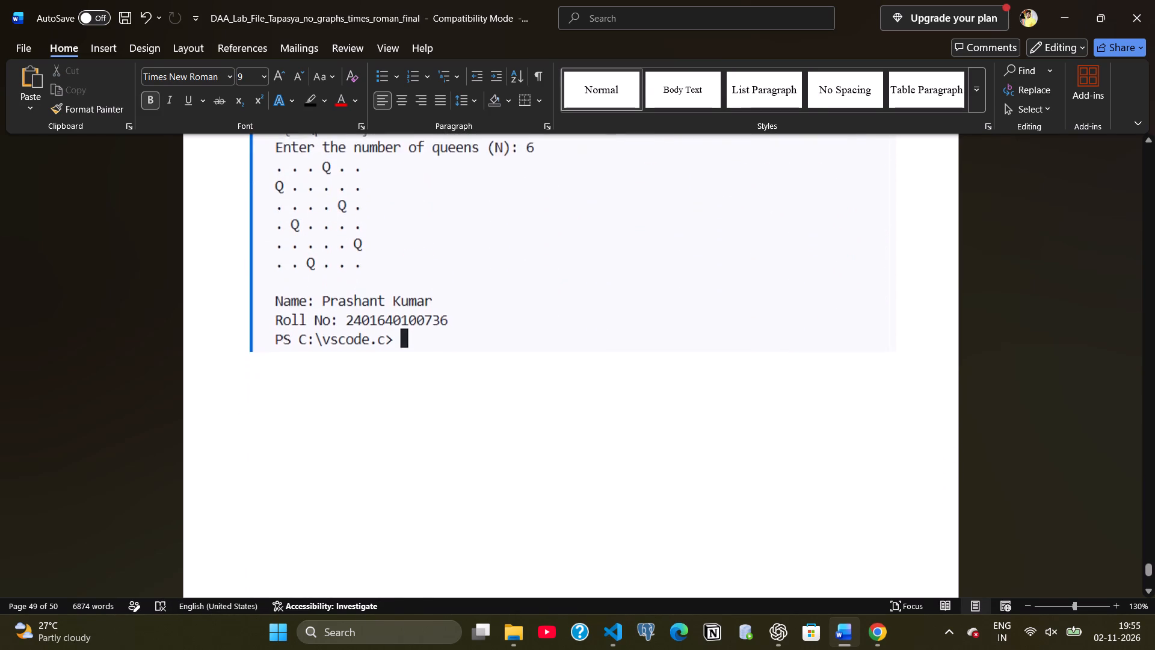
{"action": "scroll", "coordinate": [247, 403], "scroll_direction": "down", "scroll_amount": 1}
{"action": "scroll", "coordinate": [247, 403], "scroll_direction": "up", "scroll_amount": 5}
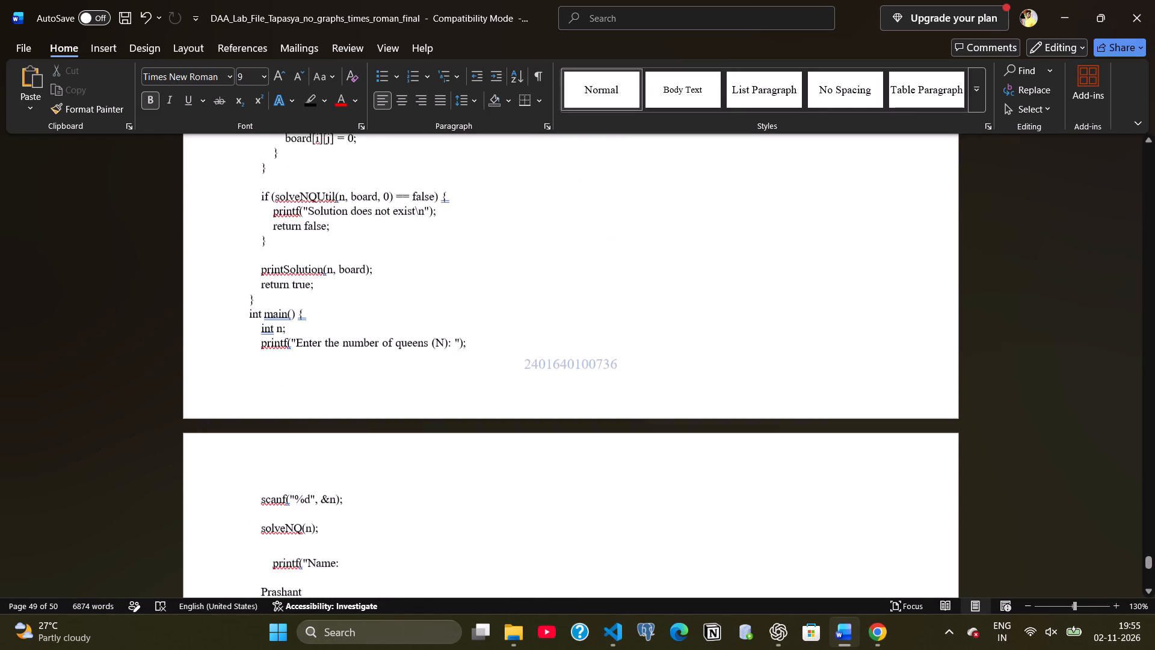
Check the N Queen code pages and the layout of its main function, Input and Output sections in Experiment 10.
{"action": "scroll", "coordinate": [247, 403], "scroll_direction": "up", "scroll_amount": 4}
{"action": "scroll", "coordinate": [247, 403], "scroll_direction": "down", "scroll_amount": 1}
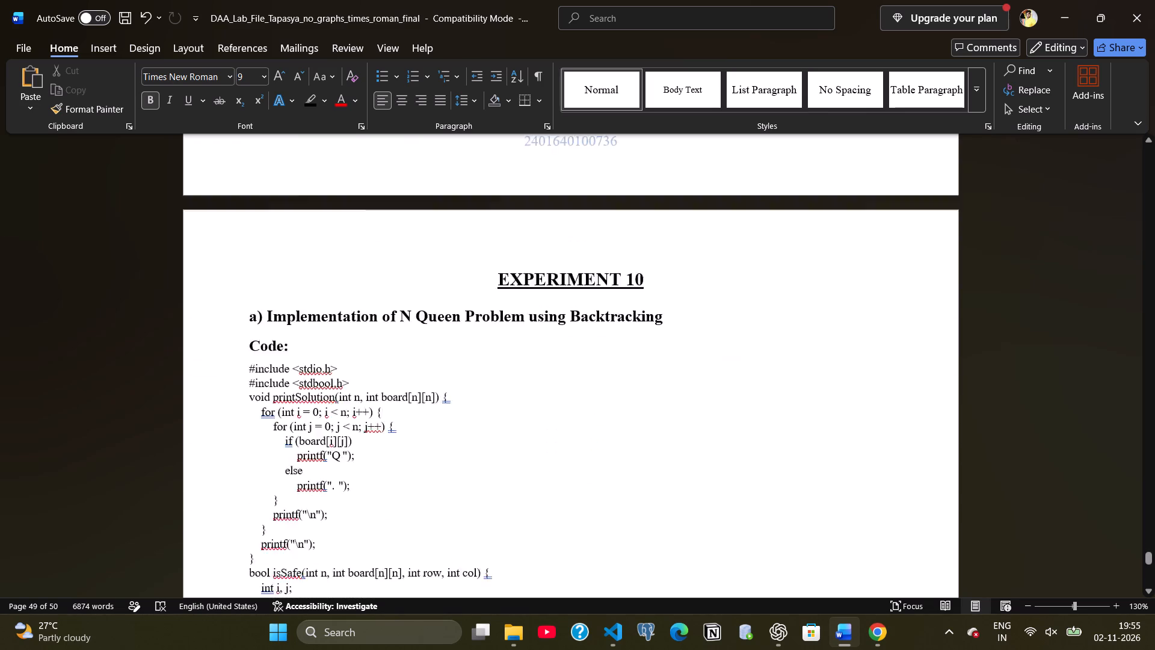
{"action": "scroll", "coordinate": [247, 403], "scroll_direction": "down", "scroll_amount": 1}
{"action": "scroll", "coordinate": [247, 403], "scroll_direction": "up", "scroll_amount": 2}
{"action": "scroll", "coordinate": [247, 403], "scroll_direction": "down", "scroll_amount": 3}
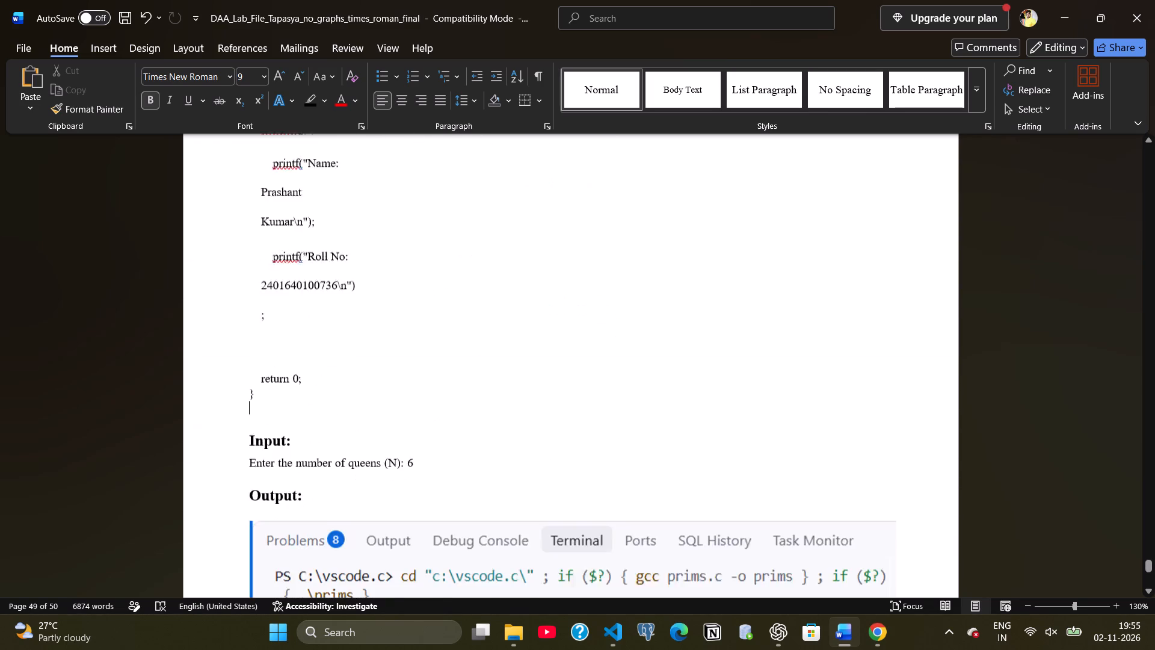
{"action": "scroll", "coordinate": [247, 403], "scroll_direction": "down", "scroll_amount": 1}
{"action": "scroll", "coordinate": [247, 403], "scroll_direction": "up", "scroll_amount": 3}
Delete the Dijkstra program's ANALYSIS section, from the blank line above its heading through the space complexity bullet.
{"action": "scroll", "coordinate": [247, 403], "scroll_direction": "up", "scroll_amount": 6}
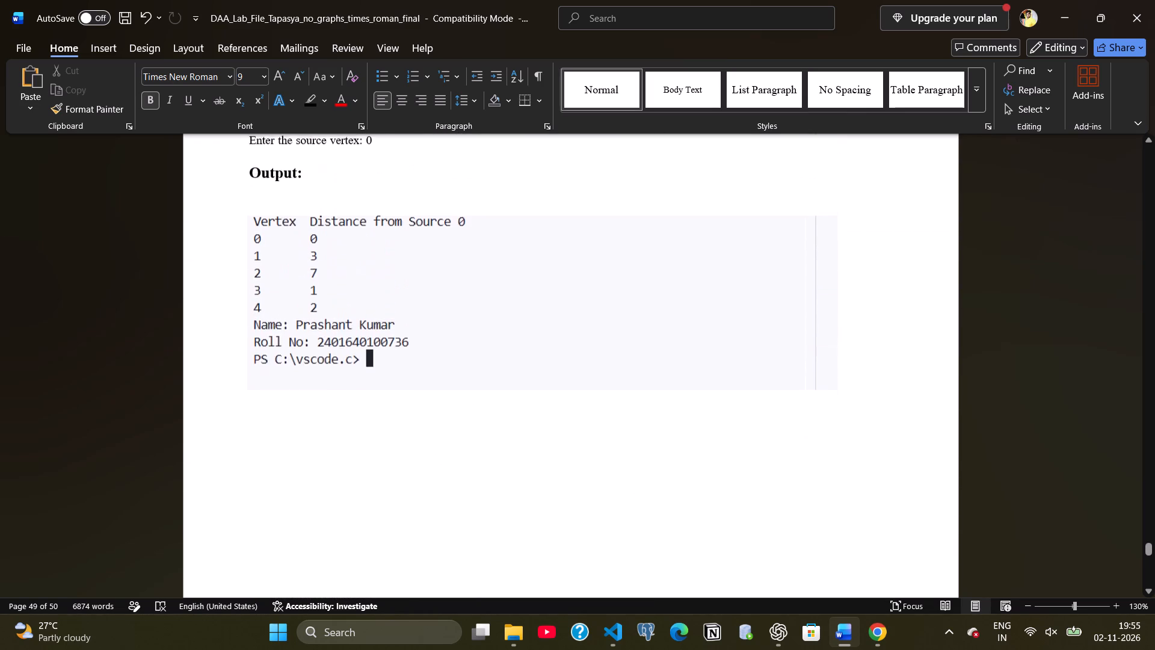
{"action": "scroll", "coordinate": [247, 403], "scroll_direction": "up", "scroll_amount": 3}
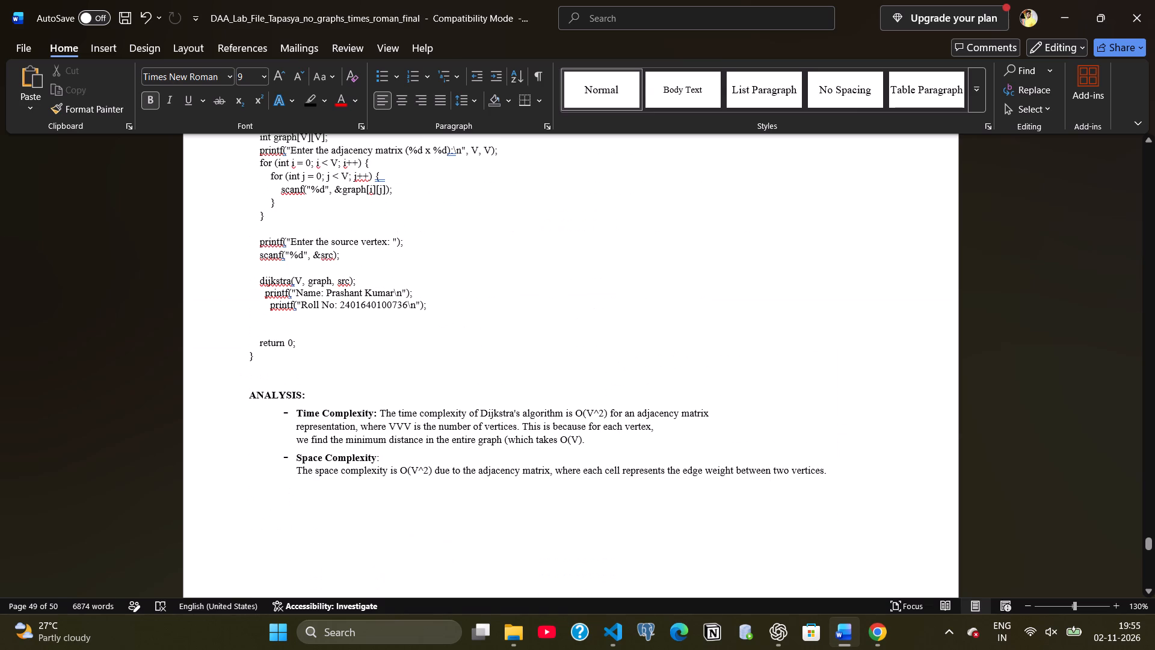
{"action": "left_click_drag", "start_coordinate": [827, 472], "coordinate": [230, 365]}
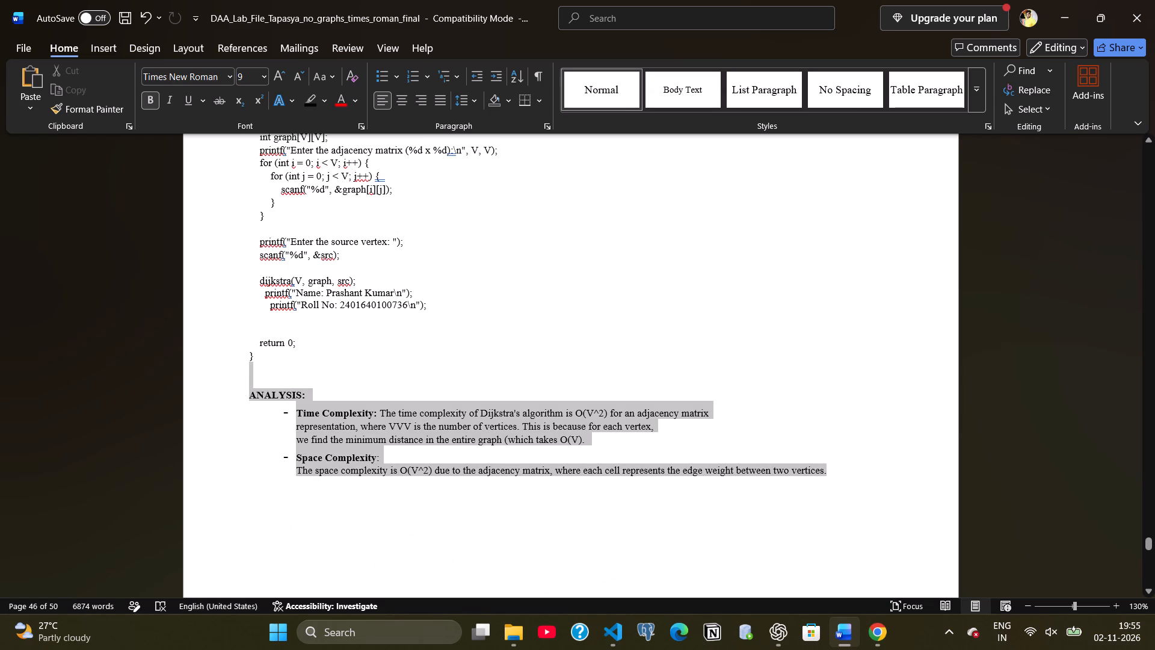
{"action": "left_click_drag", "start_coordinate": [230, 365], "coordinate": [233, 376]}
{"action": "key", "text": "BackSpace"}
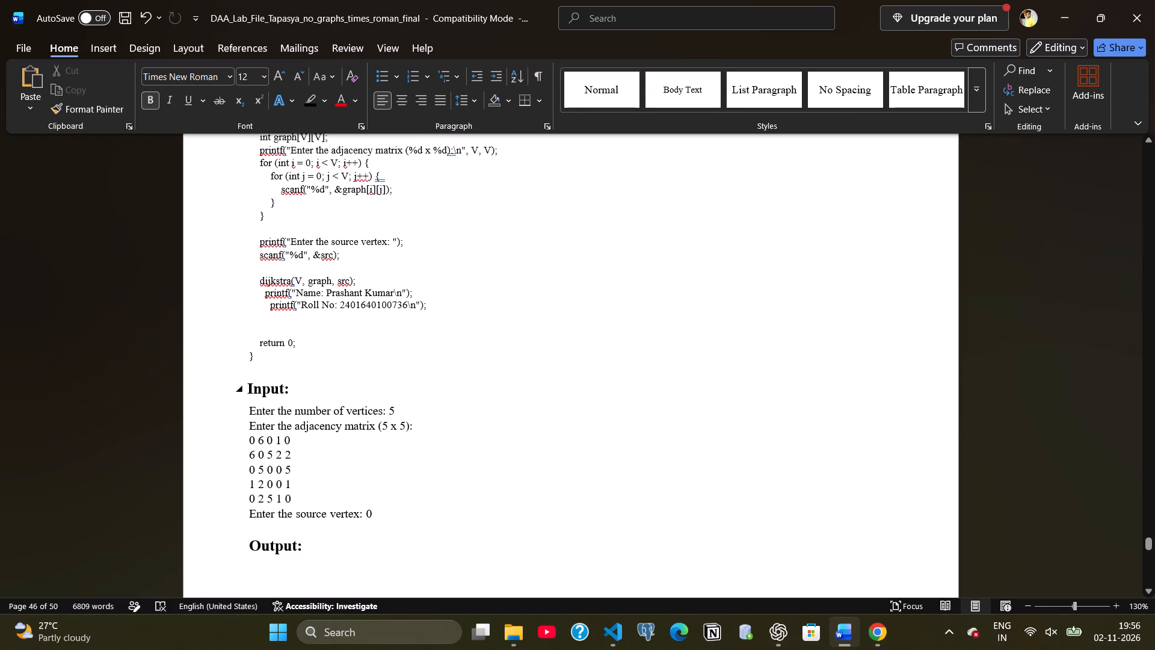
{"action": "scroll", "coordinate": [233, 376], "scroll_direction": "down", "scroll_amount": 2}
{"action": "scroll", "coordinate": [345, 320], "scroll_direction": "up", "scroll_amount": 1}
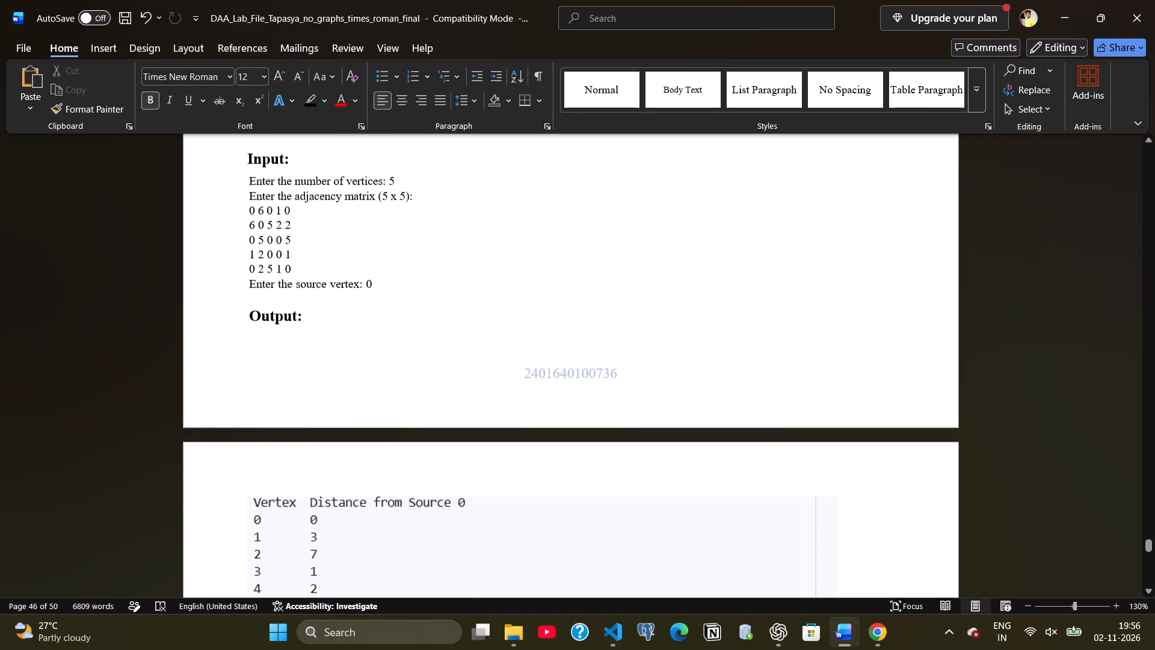
Delete the ANALYSIS section of the Warshall's algorithm program, from its heading through the "O(V^2) for the dist matrix" bullet.
{"action": "scroll", "coordinate": [345, 320], "scroll_direction": "up", "scroll_amount": 5}
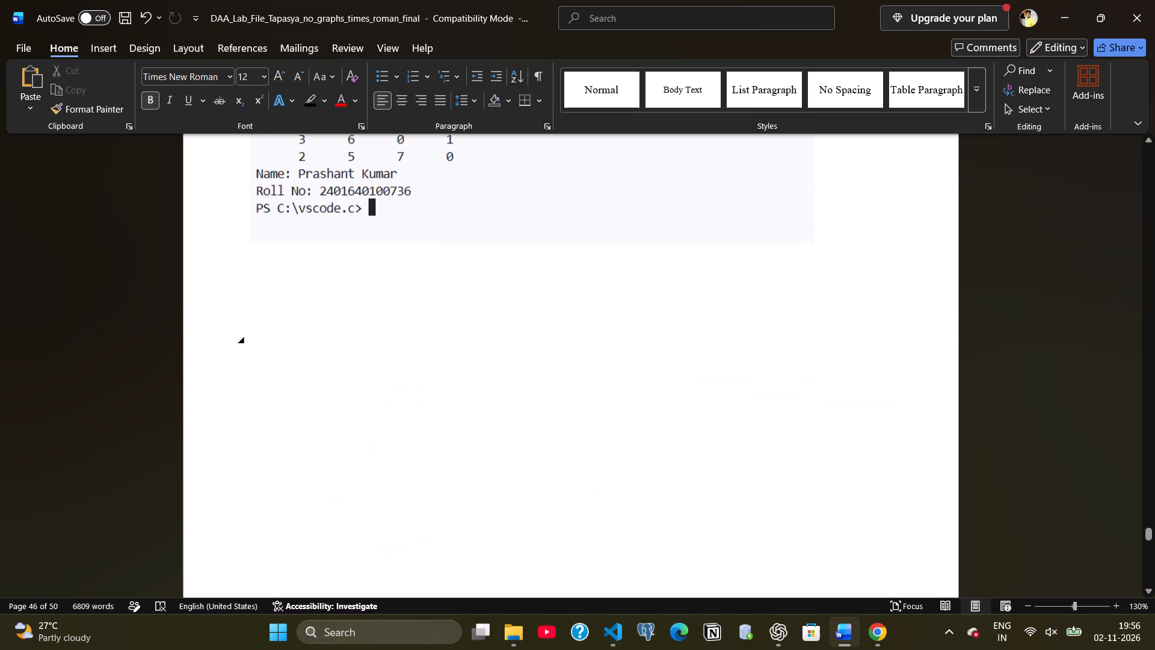
{"action": "scroll", "coordinate": [345, 320], "scroll_direction": "up", "scroll_amount": 1}
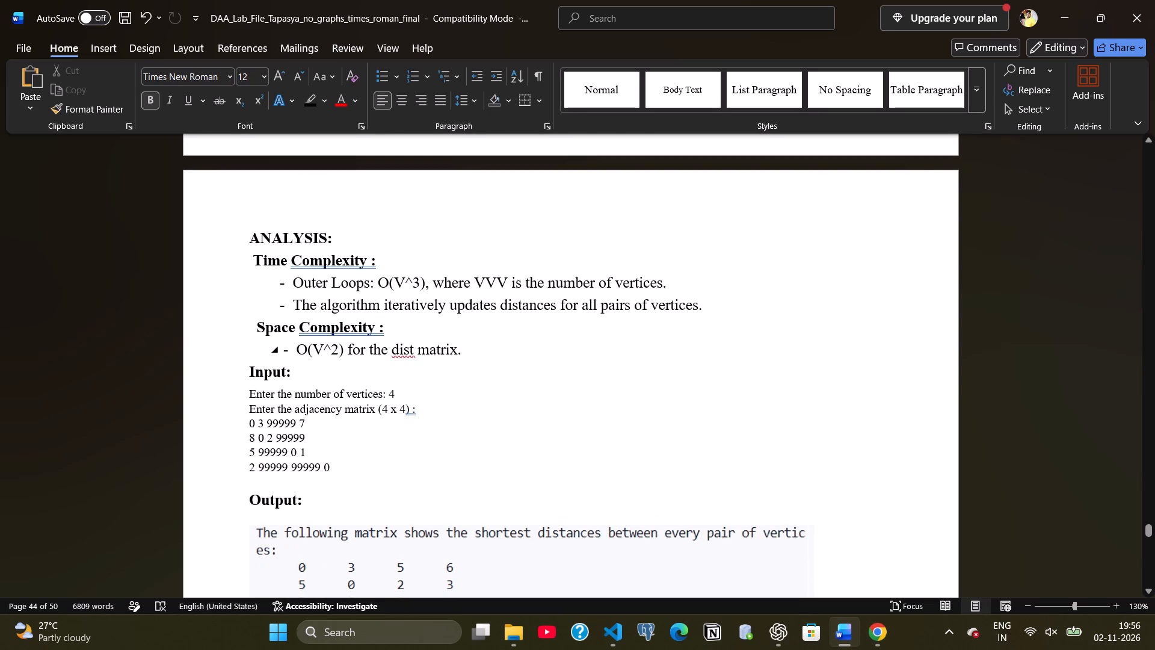
{"action": "left_click_drag", "start_coordinate": [487, 348], "coordinate": [247, 172]}
{"action": "key", "text": "BackSpace"}
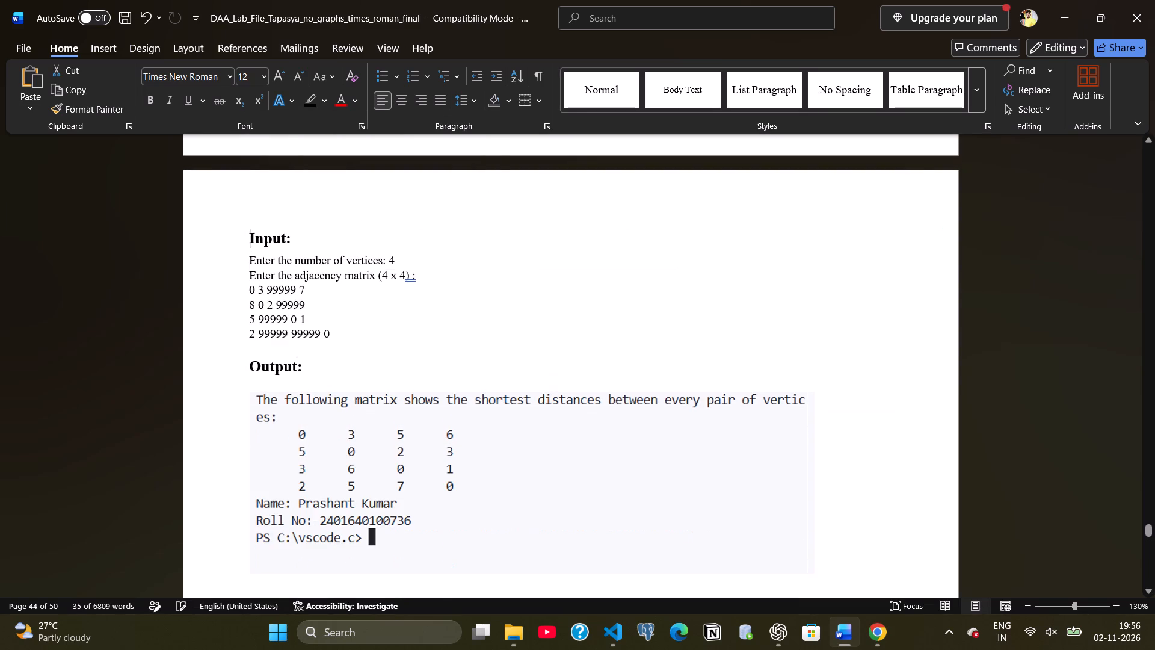
{"action": "scroll", "coordinate": [247, 172], "scroll_direction": "up", "scroll_amount": 2}
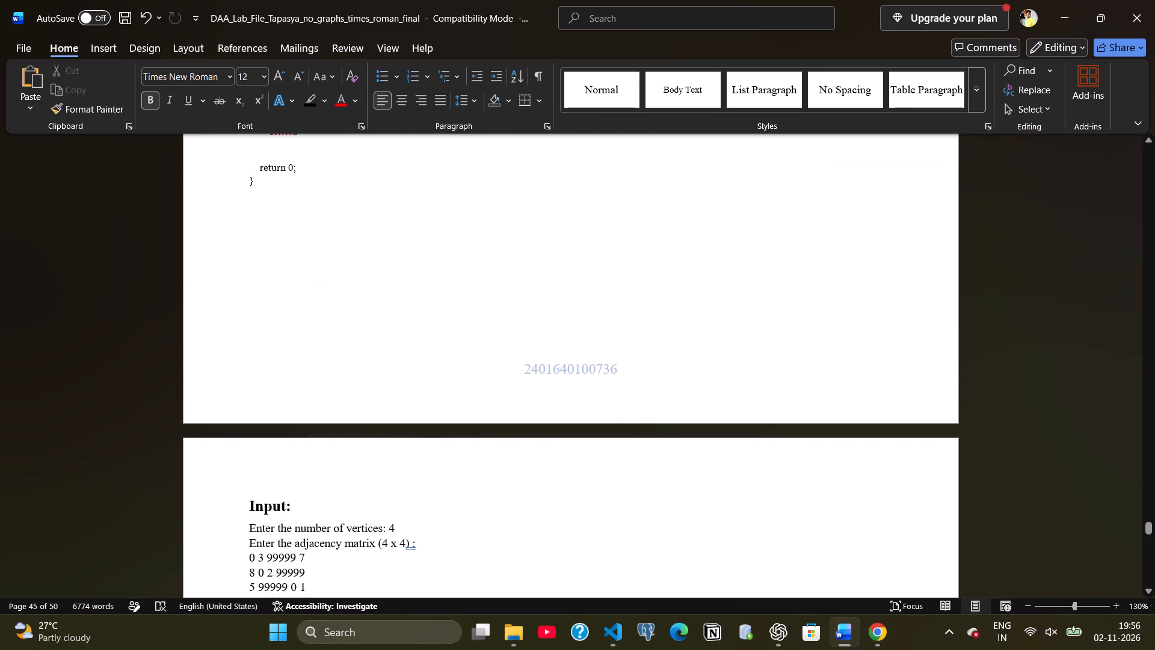
{"action": "left_click", "coordinate": [248, 507]}
Delete the ANALYSIS section of the Prim's algorithm program, from its heading through the "O(V) for the key, parent, and mstSet arrays" bullet.
{"action": "scroll", "coordinate": [345, 453], "scroll_direction": "up", "scroll_amount": 5}
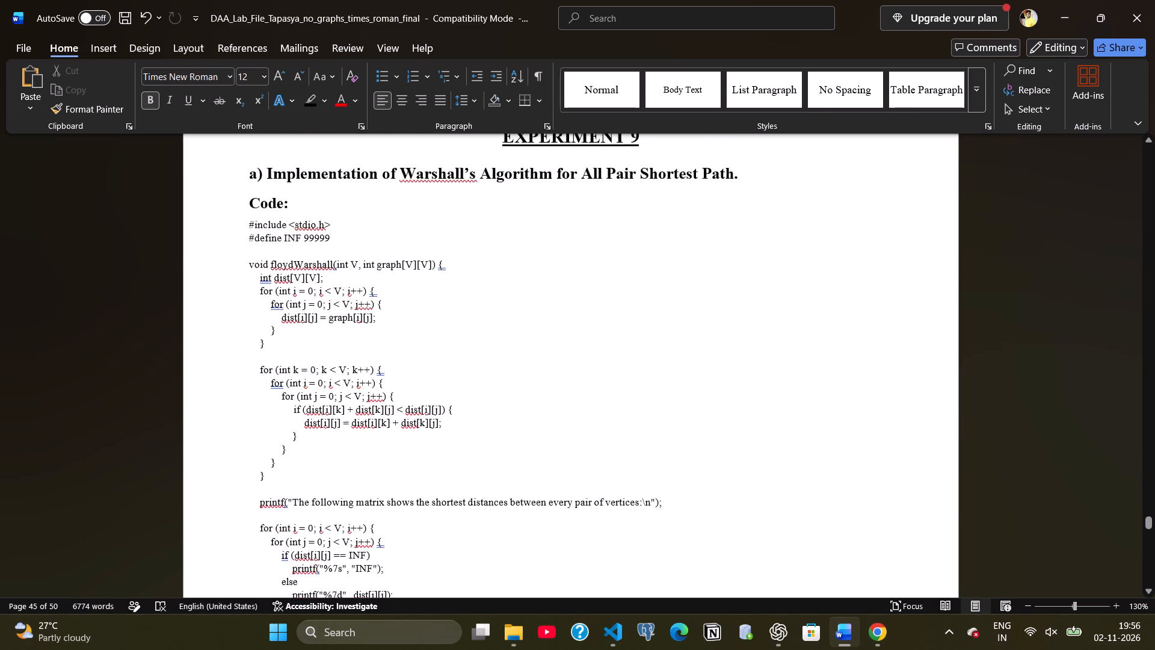
{"action": "scroll", "coordinate": [345, 453], "scroll_direction": "up", "scroll_amount": 3}
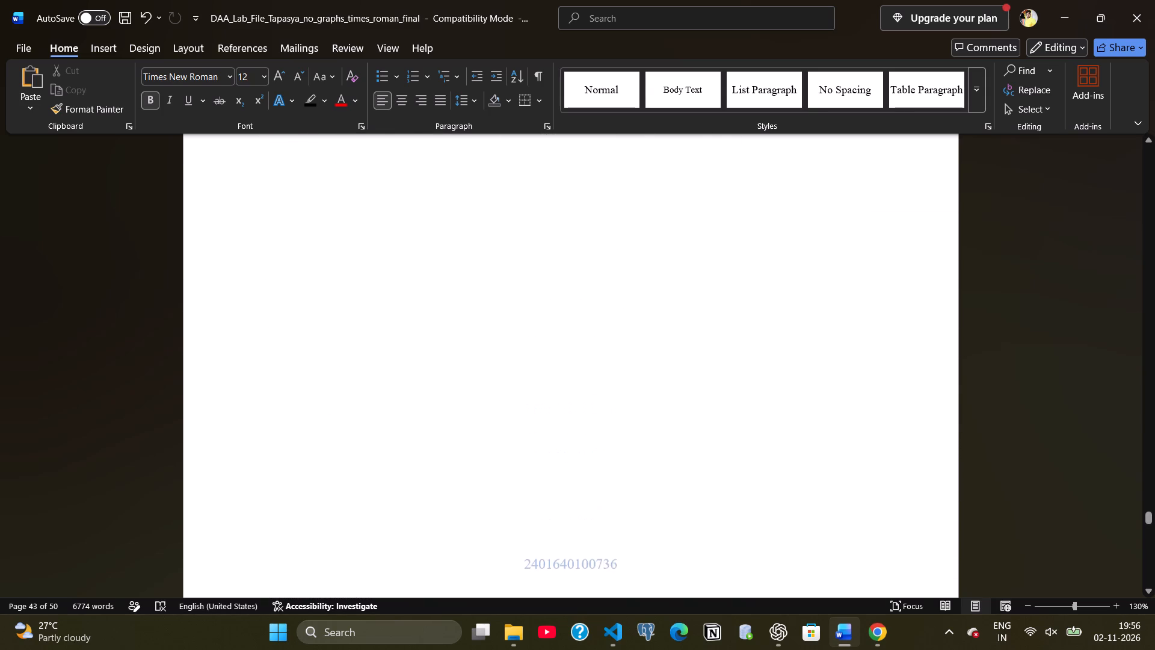
{"action": "scroll", "coordinate": [345, 453], "scroll_direction": "up", "scroll_amount": 4}
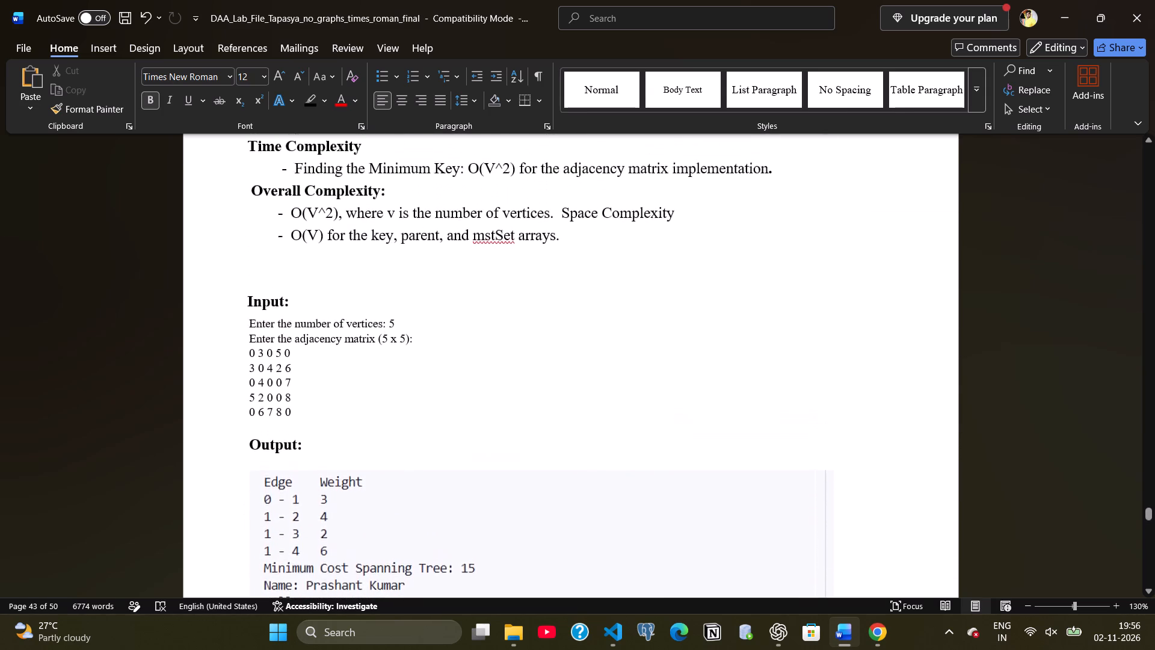
{"action": "scroll", "coordinate": [345, 453], "scroll_direction": "up", "scroll_amount": 5}
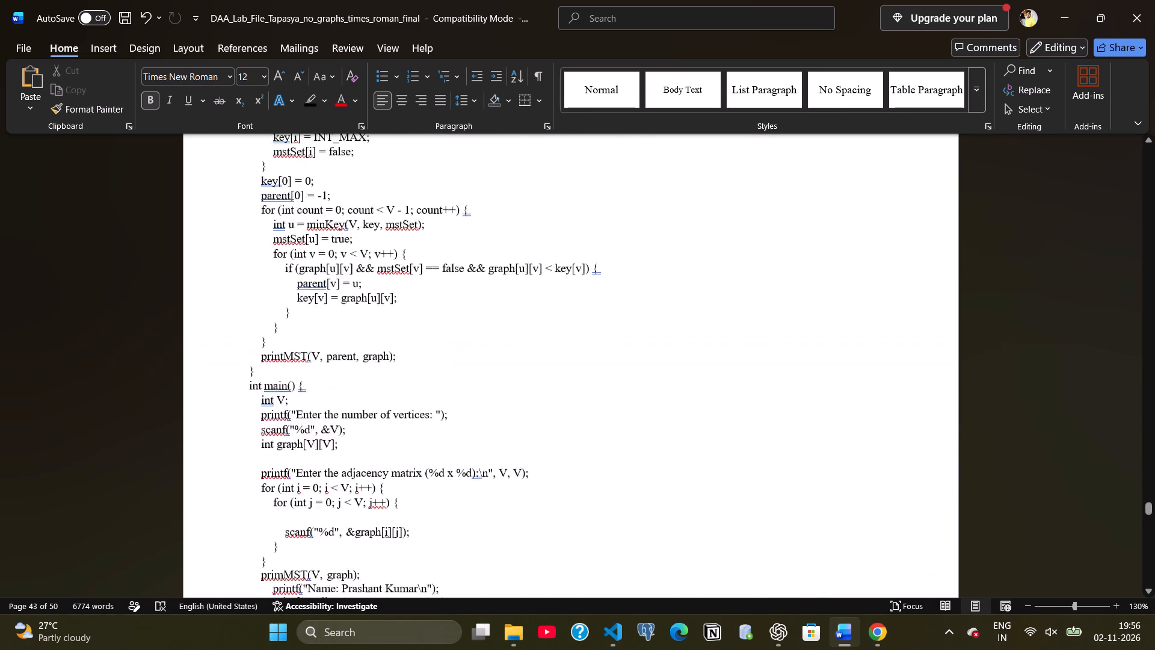
{"action": "scroll", "coordinate": [345, 453], "scroll_direction": "up", "scroll_amount": 1}
{"action": "scroll", "coordinate": [345, 453], "scroll_direction": "down", "scroll_amount": 4}
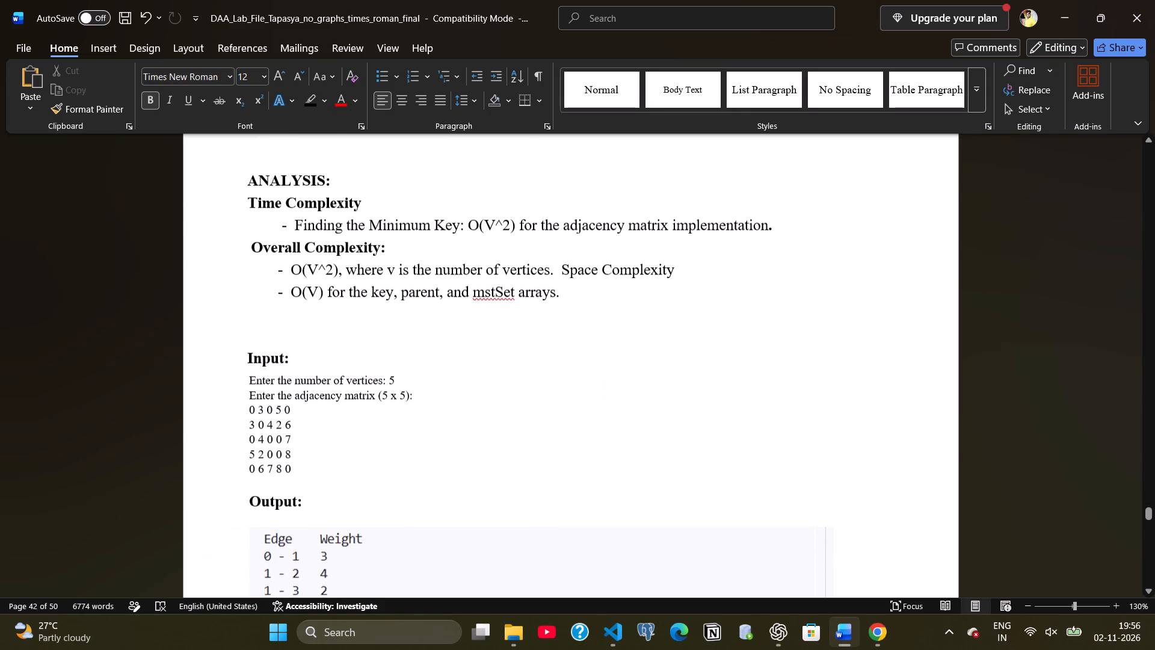
{"action": "scroll", "coordinate": [345, 453], "scroll_direction": "down", "scroll_amount": 1}
{"action": "left_click_drag", "start_coordinate": [570, 305], "coordinate": [256, 194]}
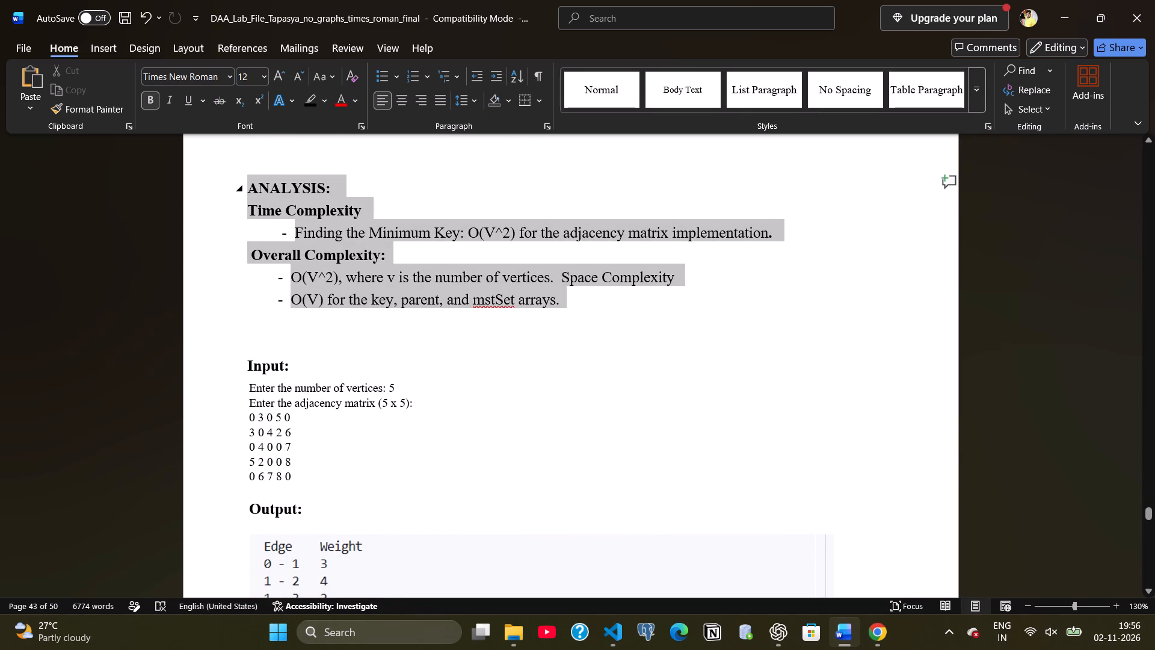
{"action": "left_click_drag", "start_coordinate": [256, 194], "coordinate": [255, 194]}
{"action": "key", "text": "BackSpace"}
{"action": "key", "text": "BackSpace"}
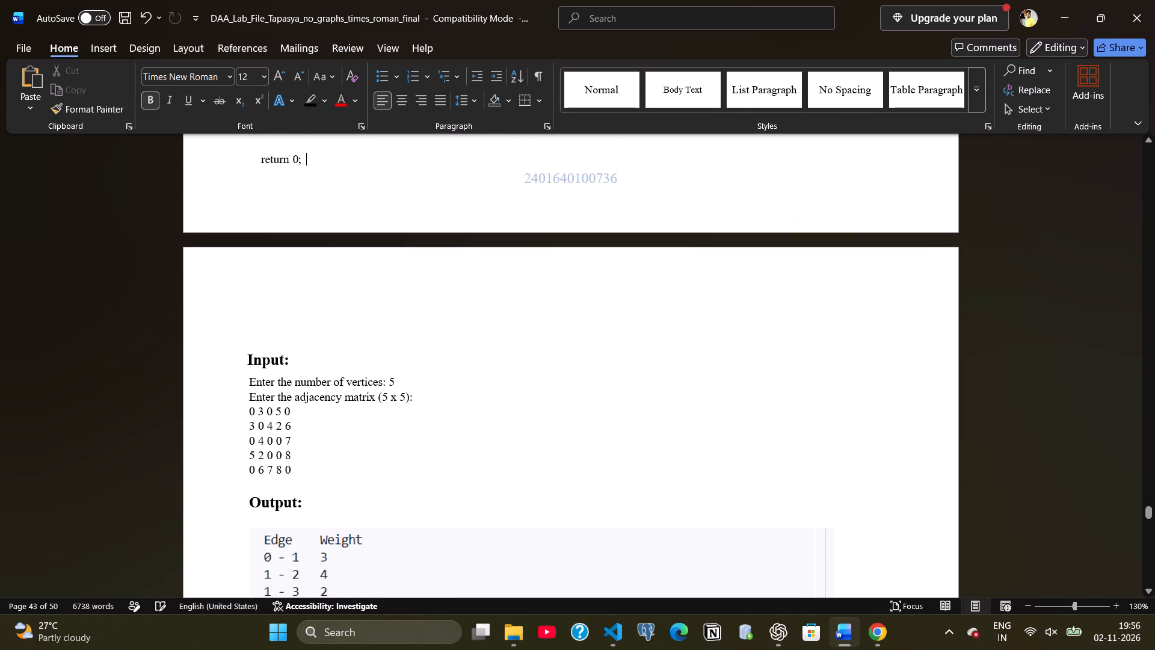
Delete the blank lines above the Input heading in the Prim's algorithm section.
{"action": "left_click", "coordinate": [264, 332]}
{"action": "key", "text": "BackSpace"}
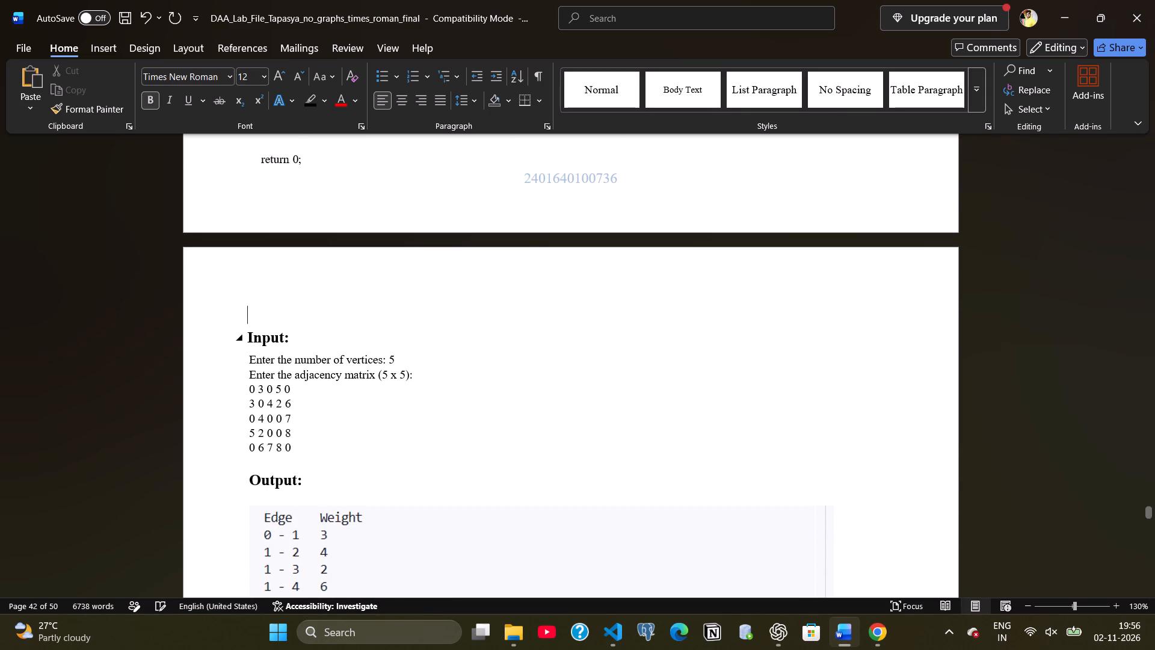
{"action": "key", "text": "BackSpace"}
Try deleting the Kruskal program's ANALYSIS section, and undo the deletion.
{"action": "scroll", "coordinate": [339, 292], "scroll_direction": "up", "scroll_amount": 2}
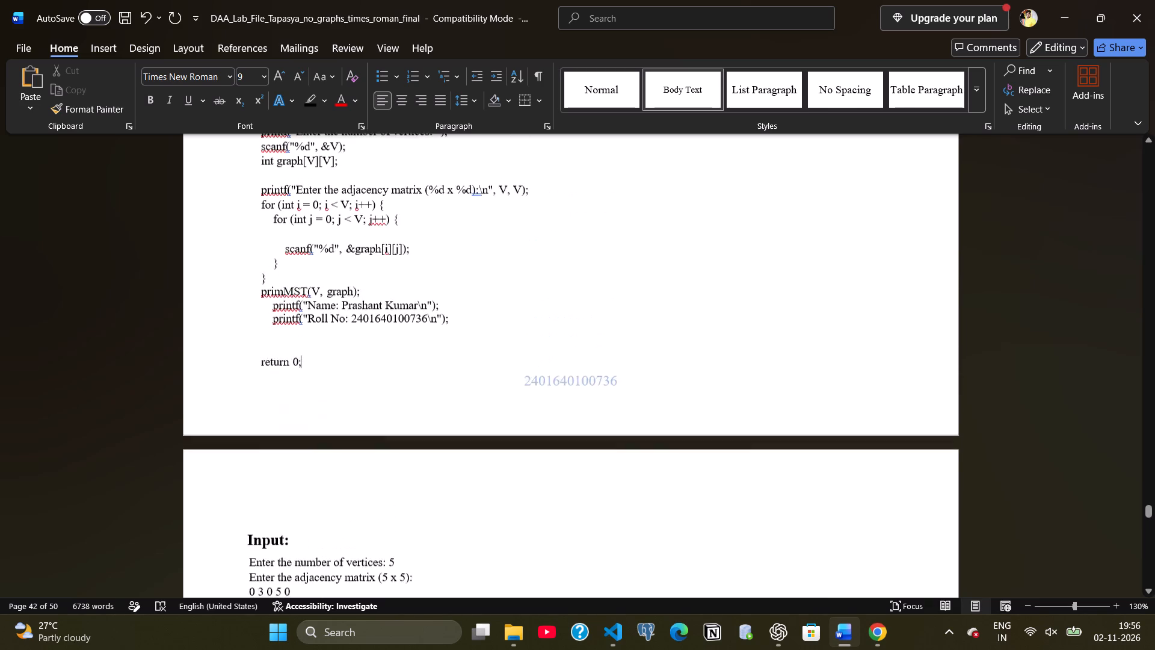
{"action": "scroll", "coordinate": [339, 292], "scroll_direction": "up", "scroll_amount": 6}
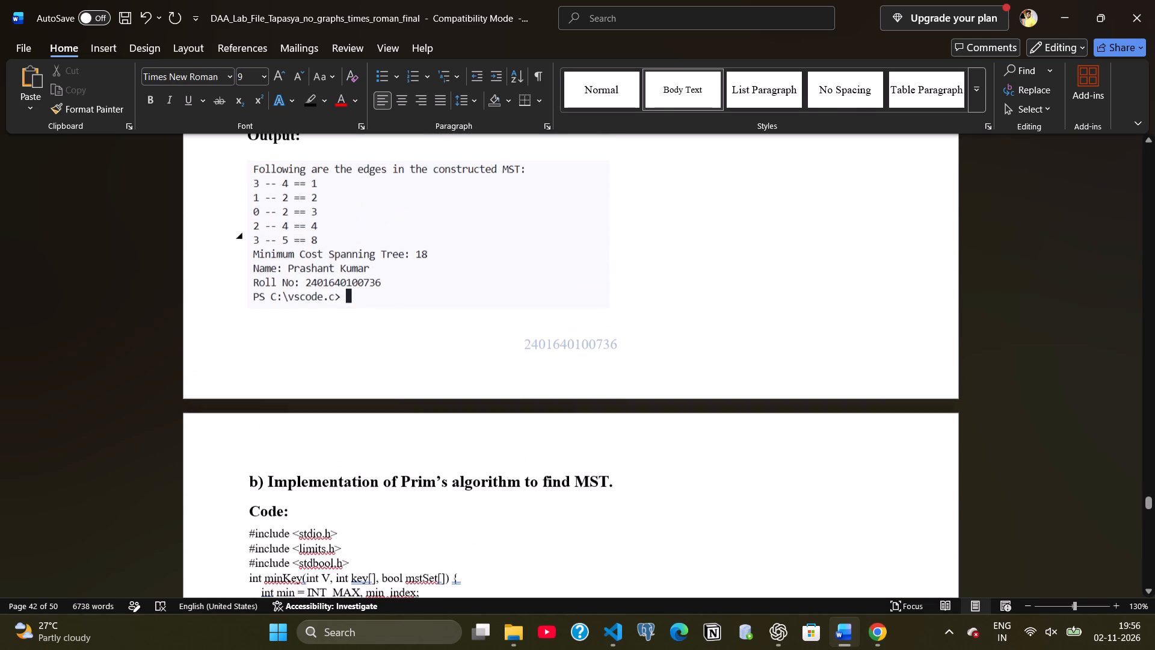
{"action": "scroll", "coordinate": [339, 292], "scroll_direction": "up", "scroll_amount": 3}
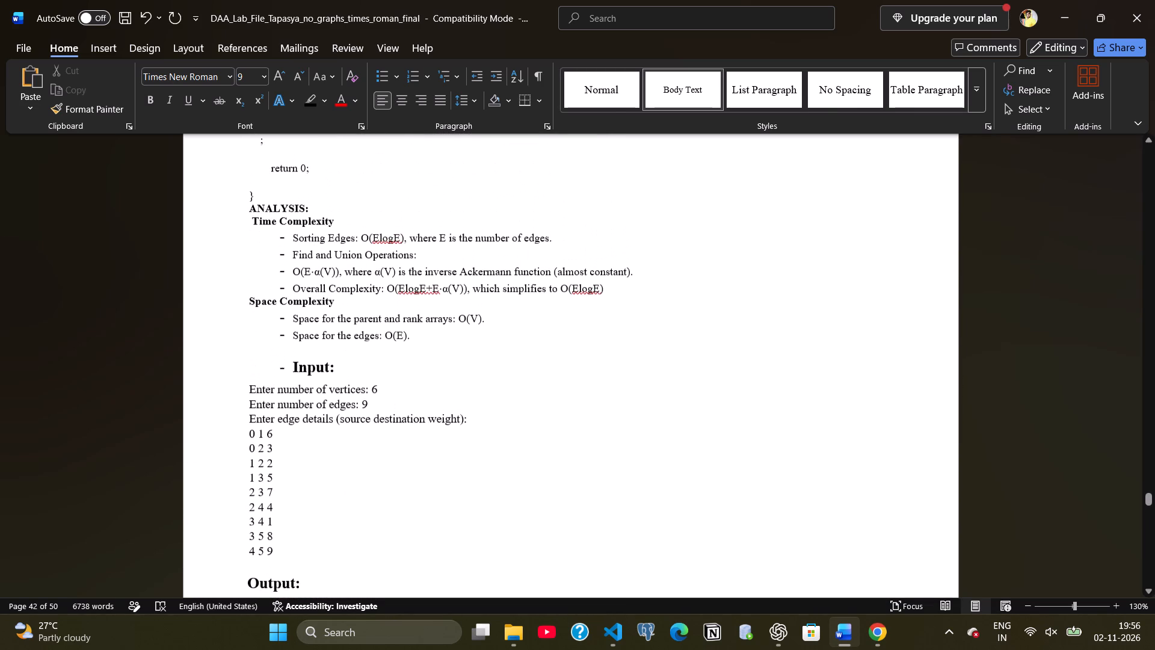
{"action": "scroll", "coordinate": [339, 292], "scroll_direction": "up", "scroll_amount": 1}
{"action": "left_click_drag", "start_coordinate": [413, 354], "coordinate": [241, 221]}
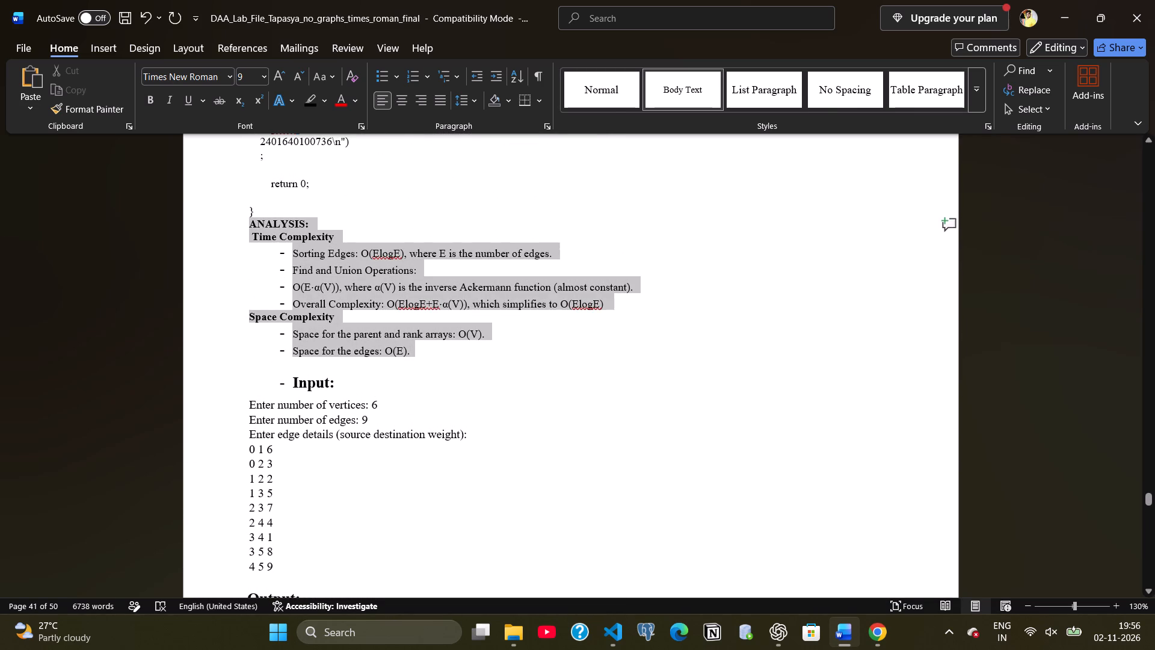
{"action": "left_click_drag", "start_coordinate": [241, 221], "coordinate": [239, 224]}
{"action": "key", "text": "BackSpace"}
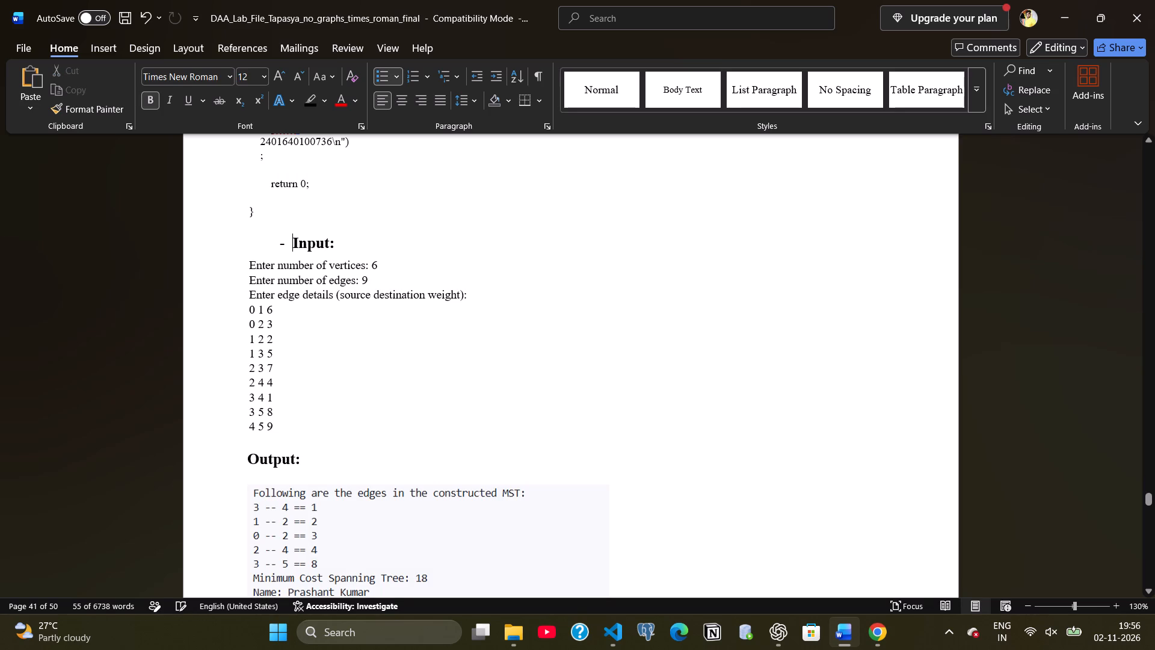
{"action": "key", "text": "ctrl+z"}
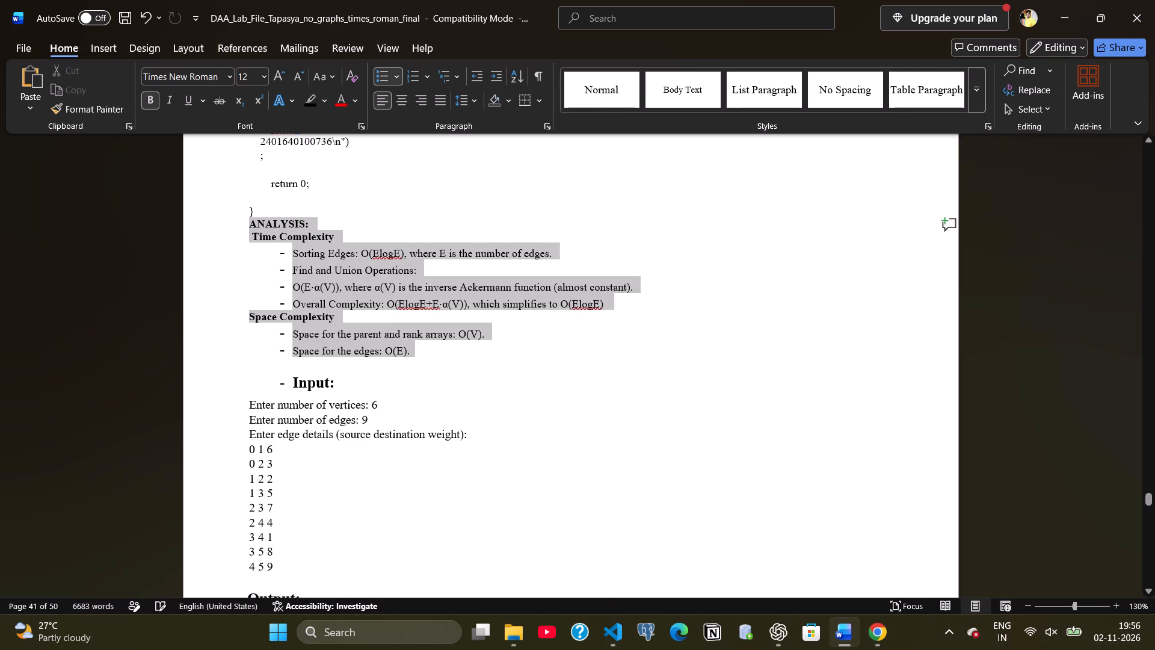
Remove the dash bullet and indent from the Input heading in the Kruskal section so it aligns with the text below.
{"action": "left_click", "coordinate": [292, 385]}
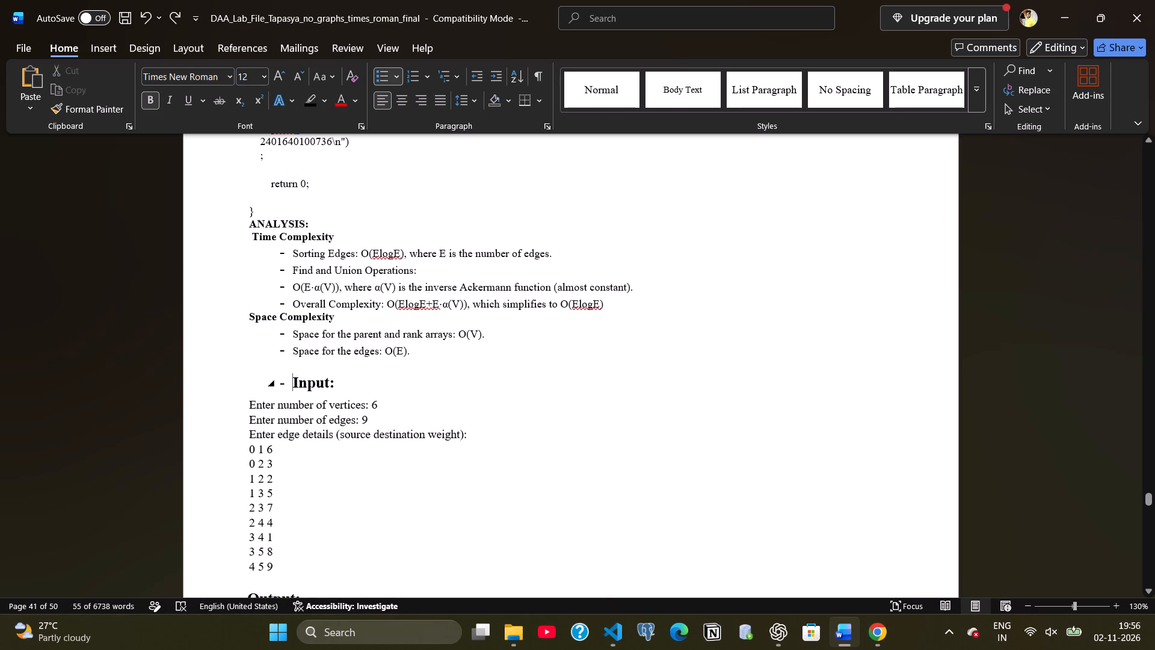
{"action": "key", "text": "BackSpace"}
{"action": "key", "text": "BackSpace"}
{"action": "key", "text": "BackSpace"}
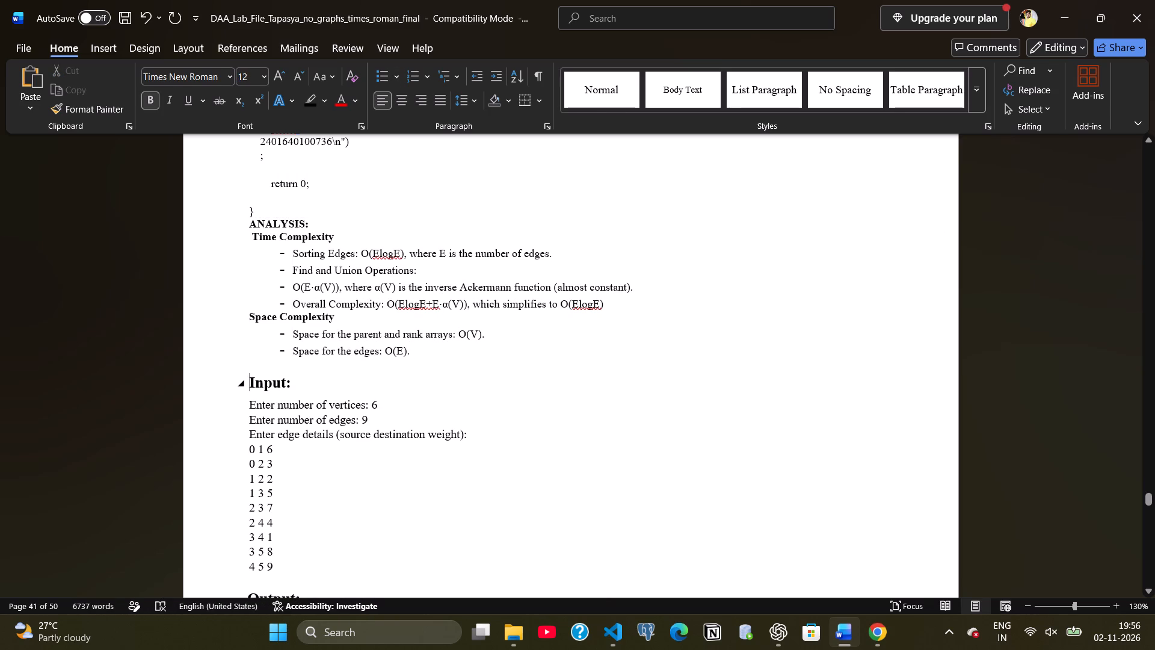
Delete the Kruskal program's ANALYSIS section, from its heading through the "Space for the edges" bullet.
{"action": "left_click_drag", "start_coordinate": [425, 349], "coordinate": [227, 241]}
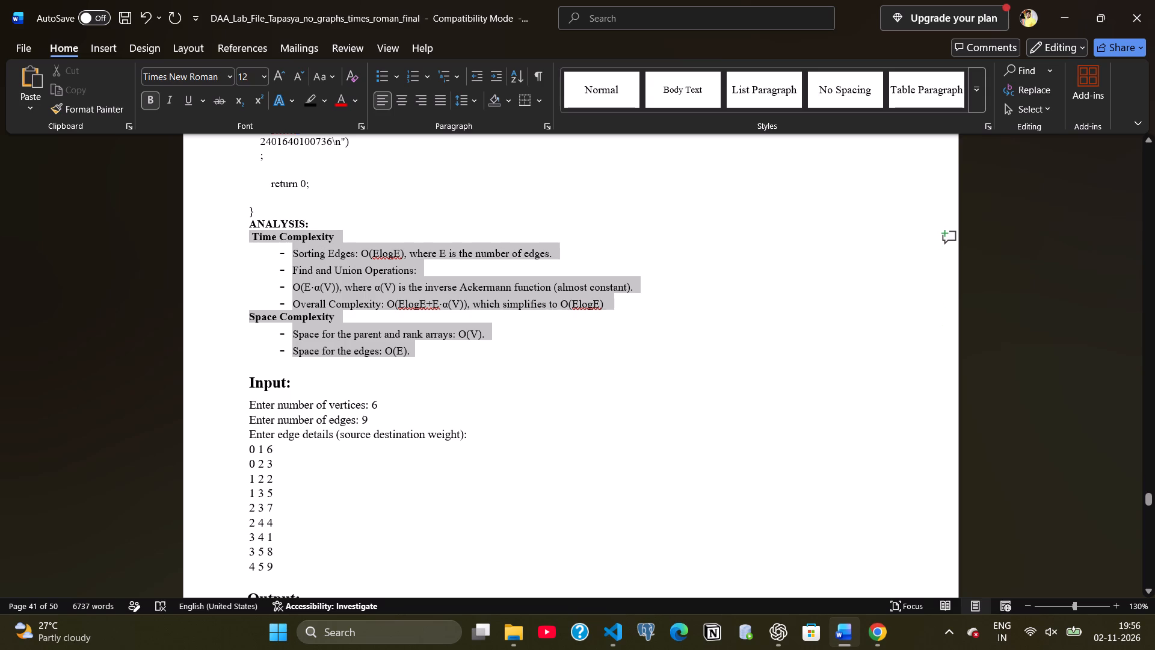
{"action": "left_click_drag", "start_coordinate": [227, 241], "coordinate": [240, 226]}
{"action": "key", "text": "BackSpace"}
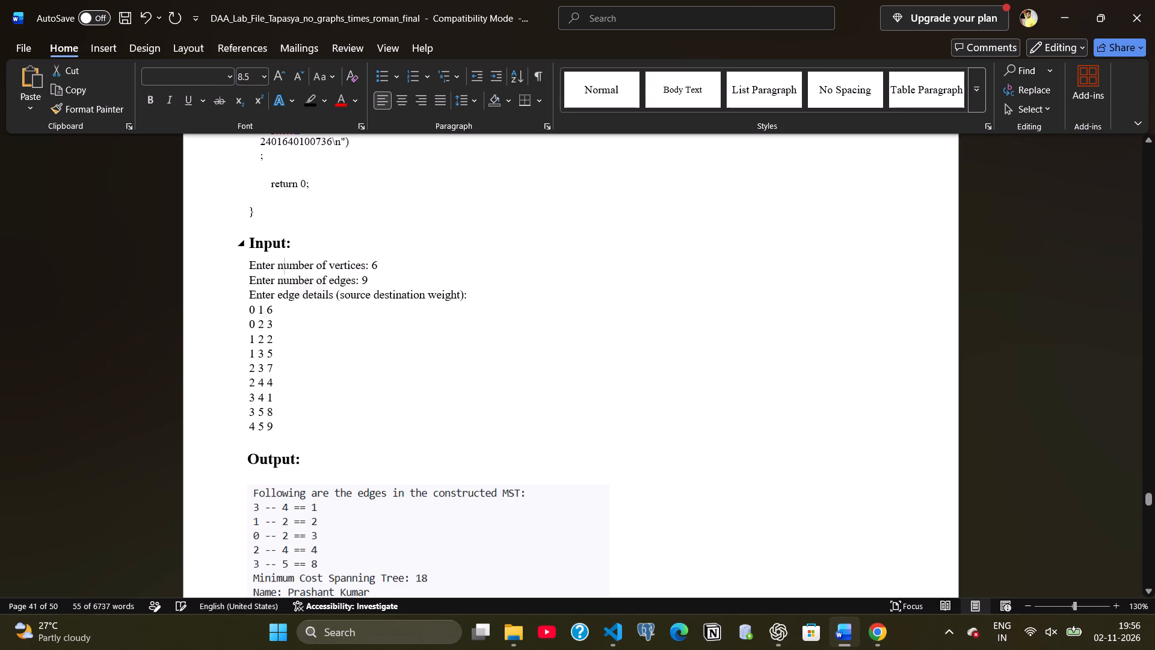
Review the Kruskal, Longest Common Subsequence and 0-1 Knapsack pages for remaining analysis sections and the layout of inputs and outputs.
{"action": "scroll", "coordinate": [392, 254], "scroll_direction": "up", "scroll_amount": 4}
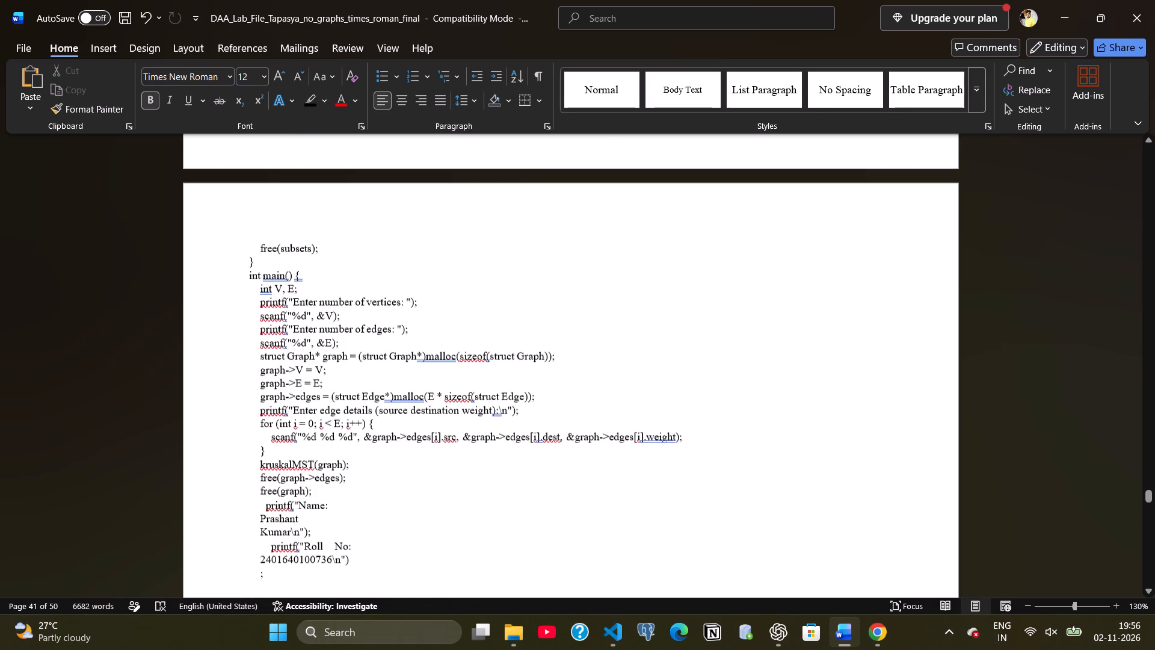
{"action": "scroll", "coordinate": [392, 254], "scroll_direction": "up", "scroll_amount": 4}
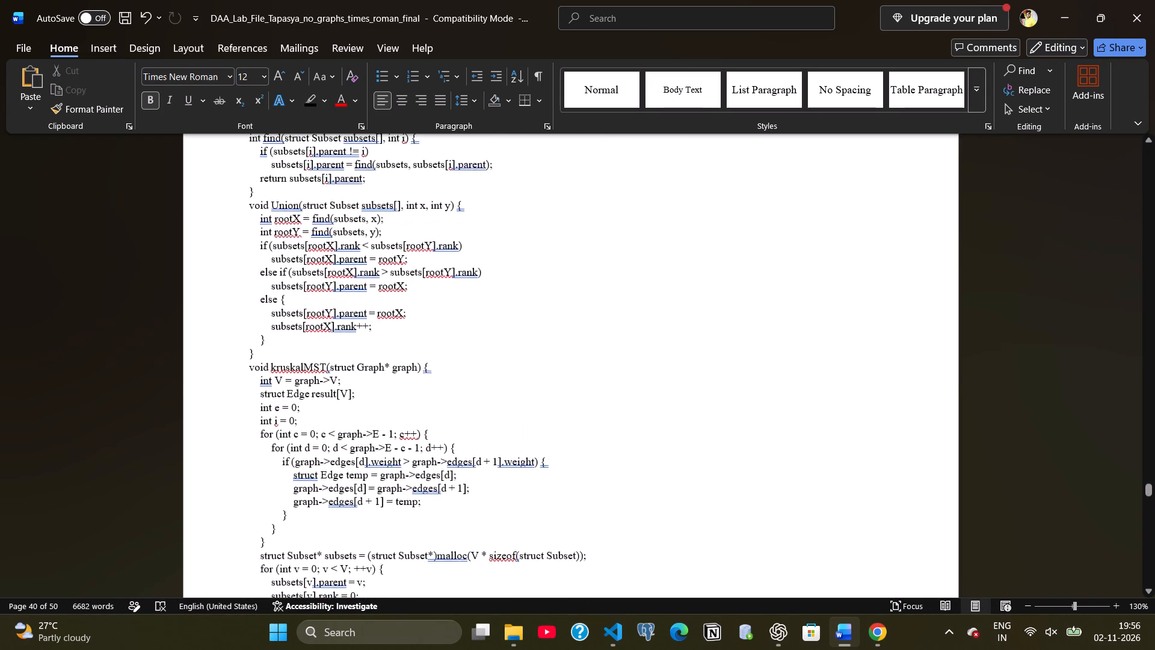
{"action": "scroll", "coordinate": [392, 254], "scroll_direction": "up", "scroll_amount": 4}
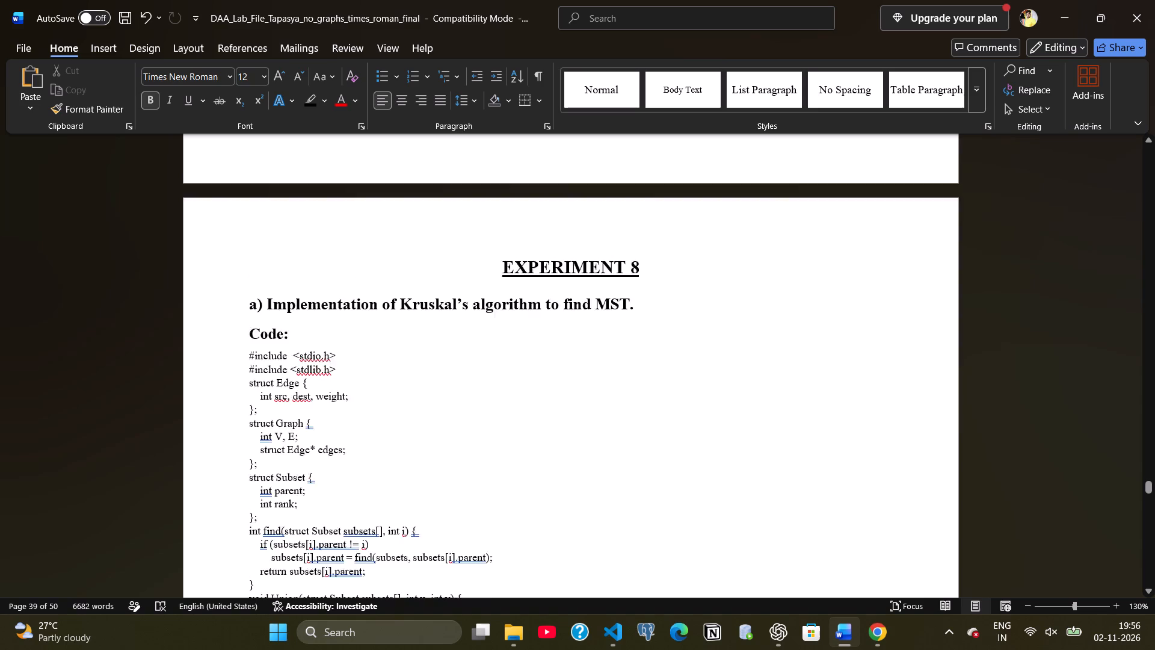
{"action": "scroll", "coordinate": [392, 254], "scroll_direction": "up", "scroll_amount": 5}
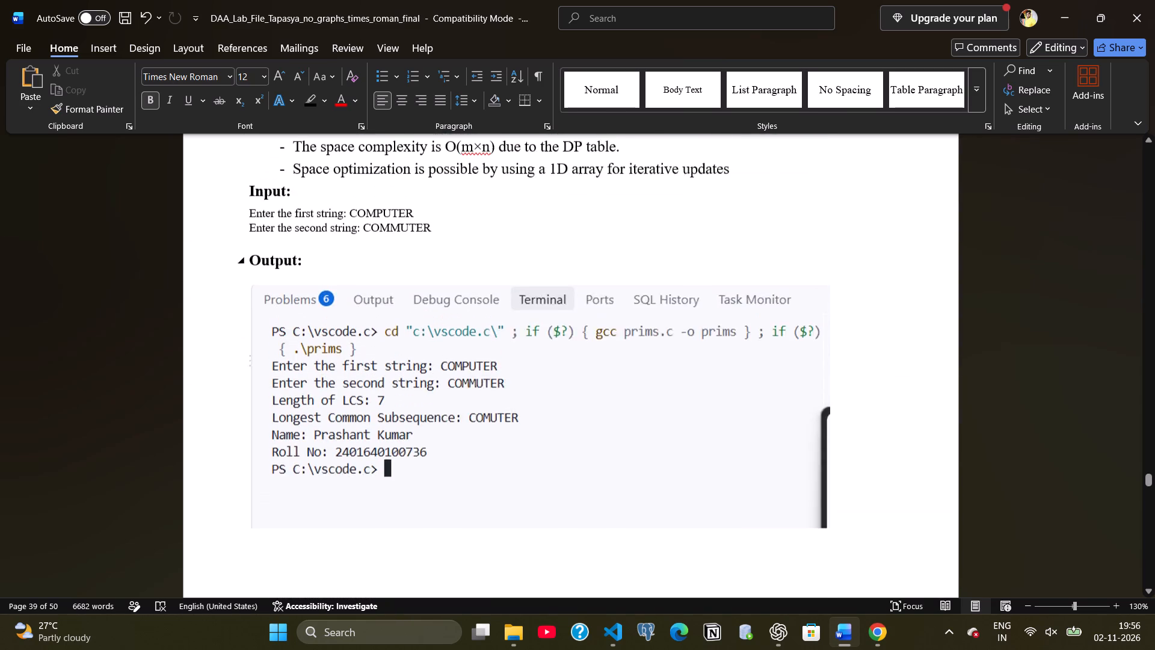
{"action": "scroll", "coordinate": [392, 254], "scroll_direction": "up", "scroll_amount": 6}
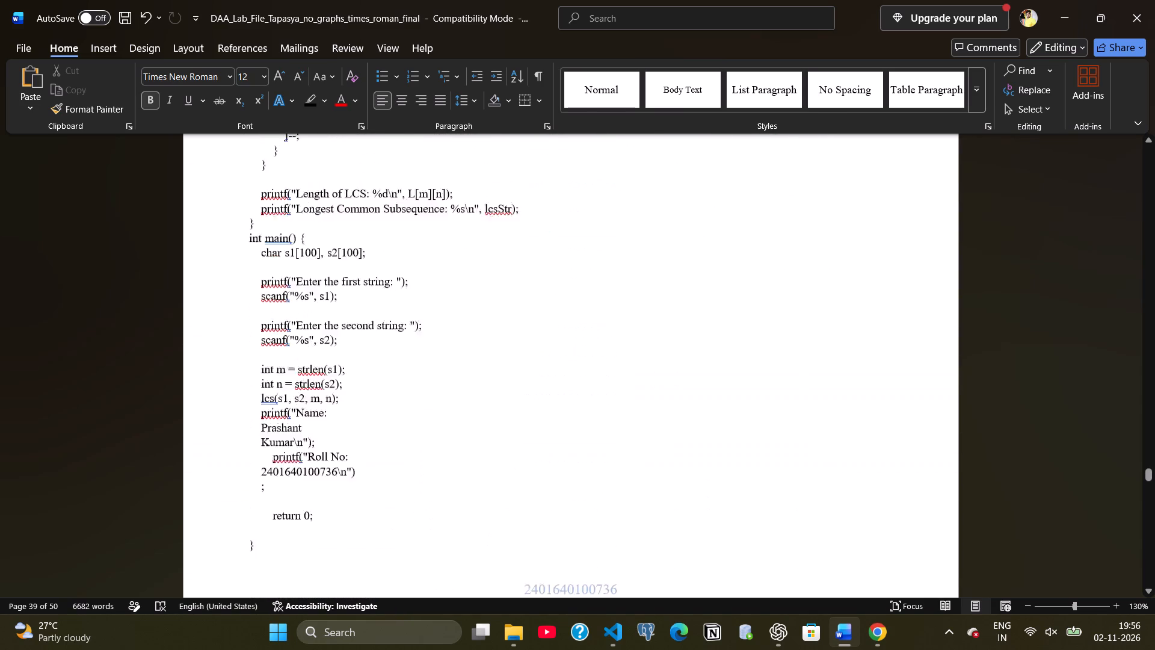
{"action": "scroll", "coordinate": [392, 254], "scroll_direction": "up", "scroll_amount": 7}
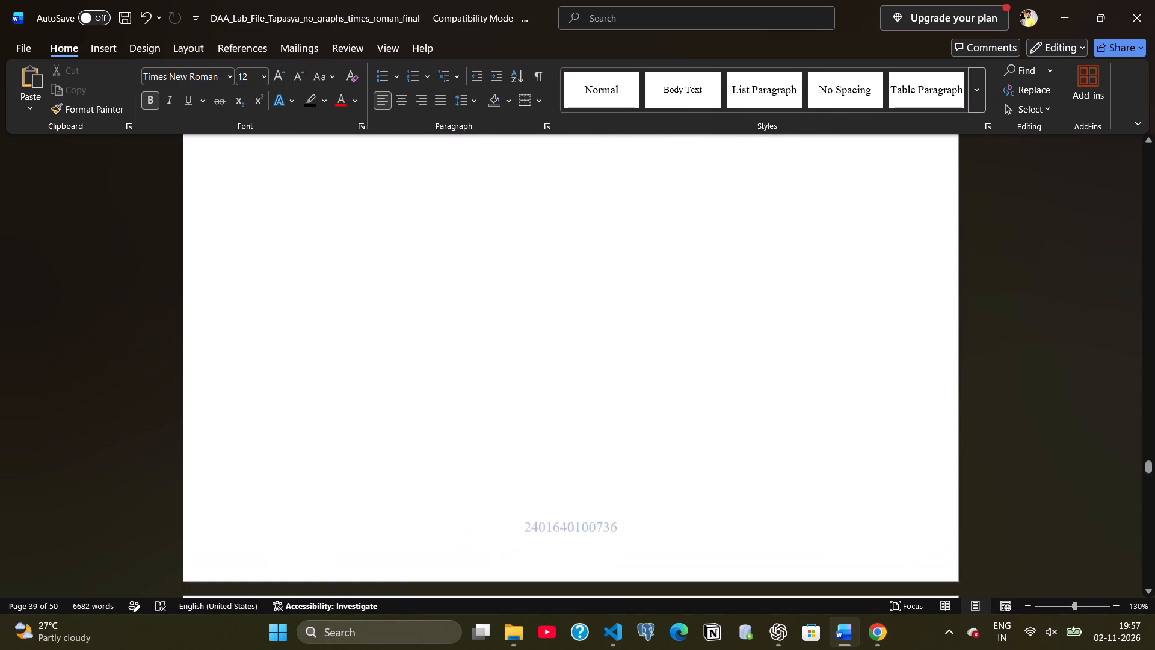
{"action": "scroll", "coordinate": [392, 254], "scroll_direction": "up", "scroll_amount": 7}
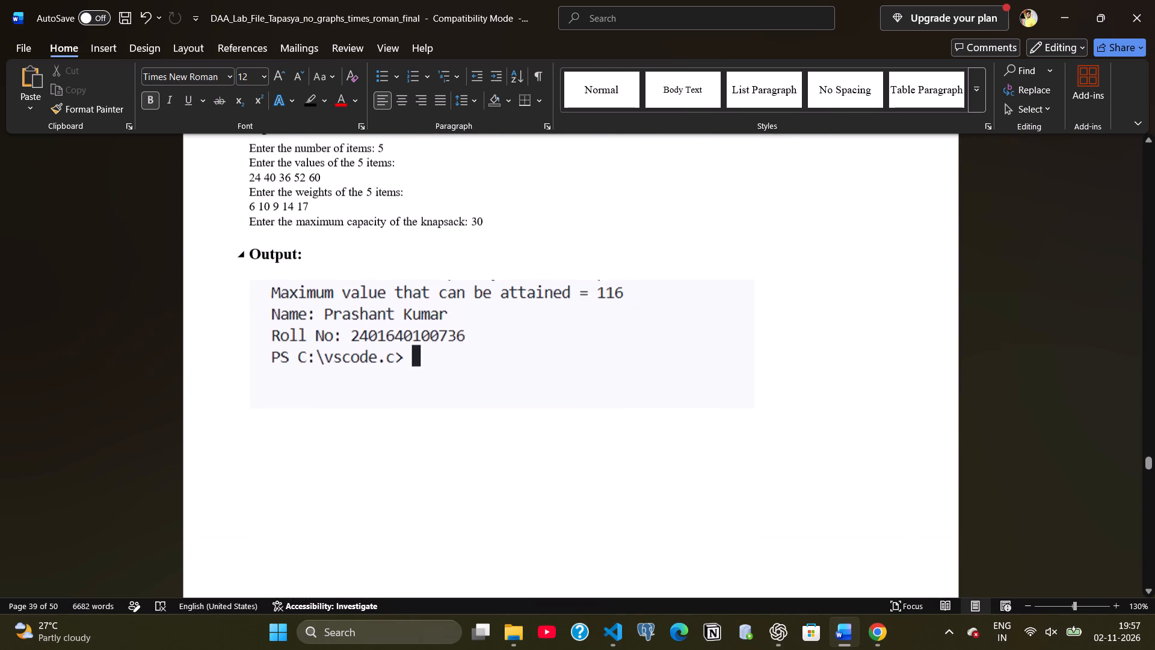
{"action": "scroll", "coordinate": [392, 254], "scroll_direction": "up", "scroll_amount": 6}
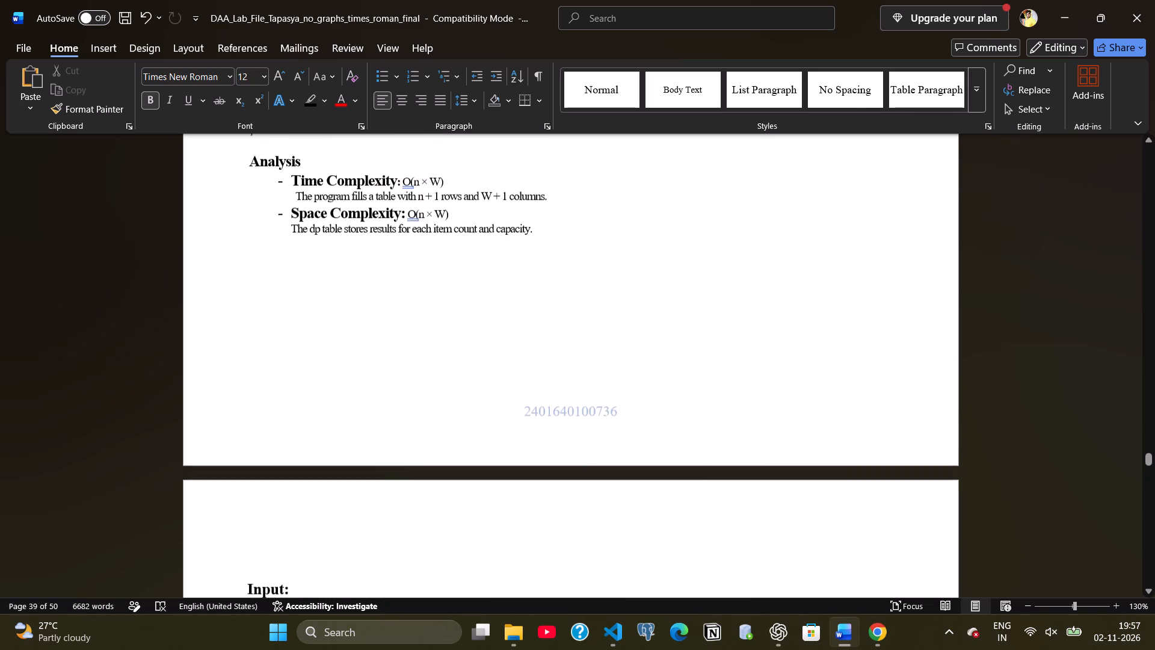
{"action": "scroll", "coordinate": [392, 254], "scroll_direction": "up", "scroll_amount": 1}
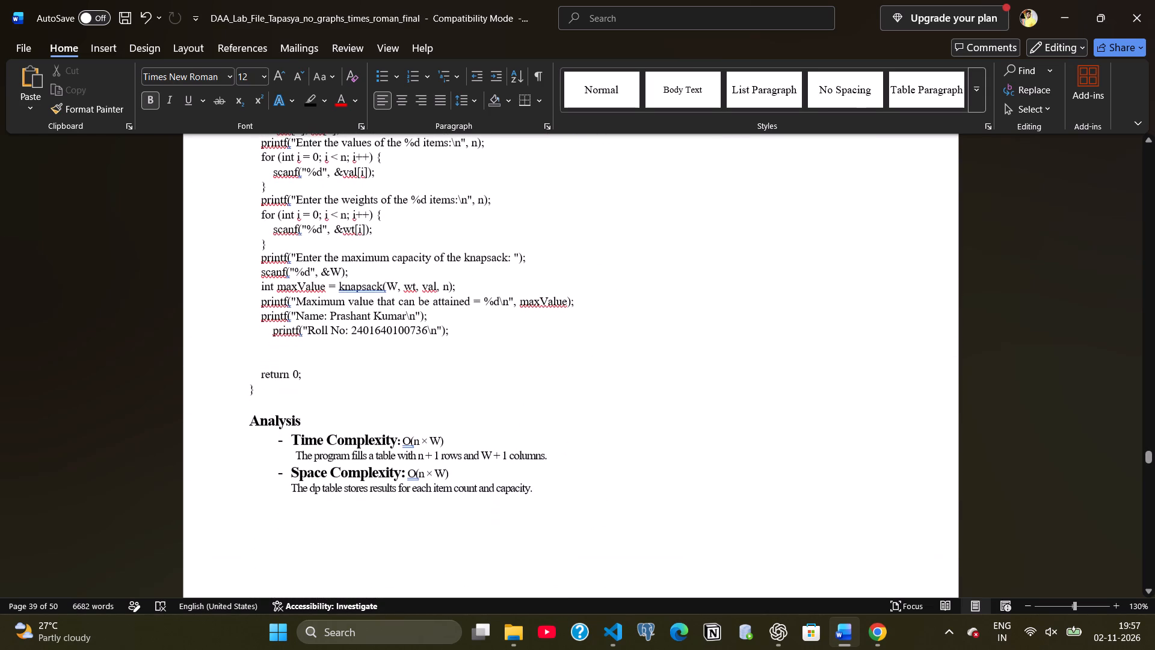
{"action": "scroll", "coordinate": [392, 254], "scroll_direction": "down", "scroll_amount": 13}
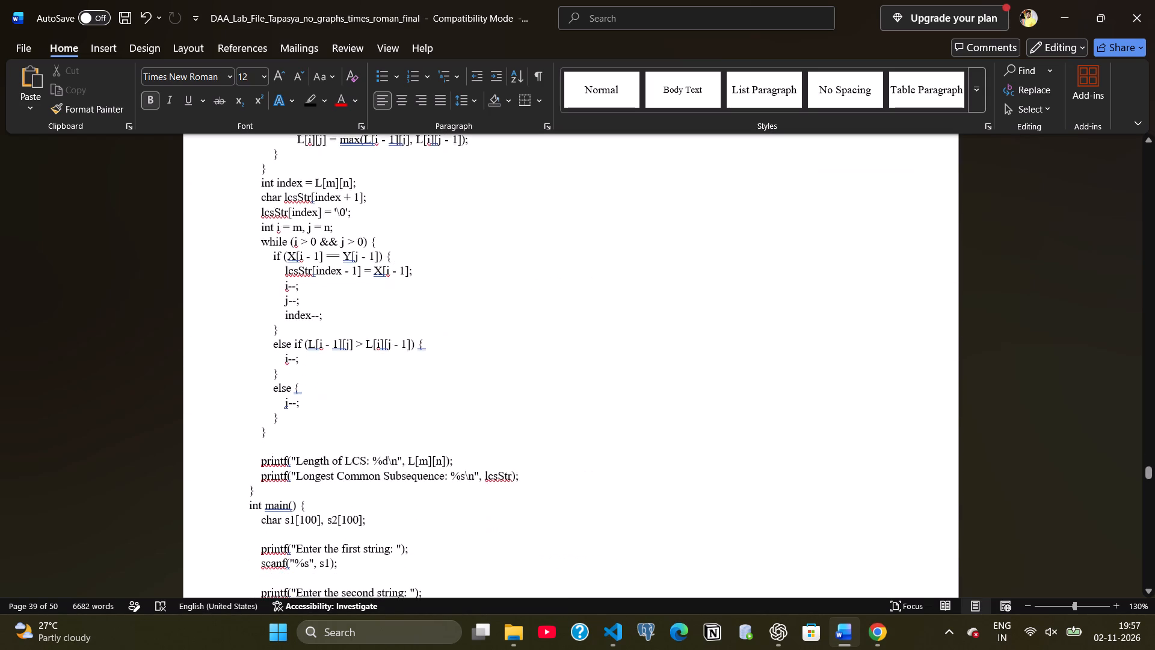
{"action": "scroll", "coordinate": [392, 254], "scroll_direction": "down", "scroll_amount": 1}
{"action": "scroll", "coordinate": [392, 254], "scroll_direction": "up", "scroll_amount": 1}
{"action": "scroll", "coordinate": [392, 254], "scroll_direction": "down", "scroll_amount": 1}
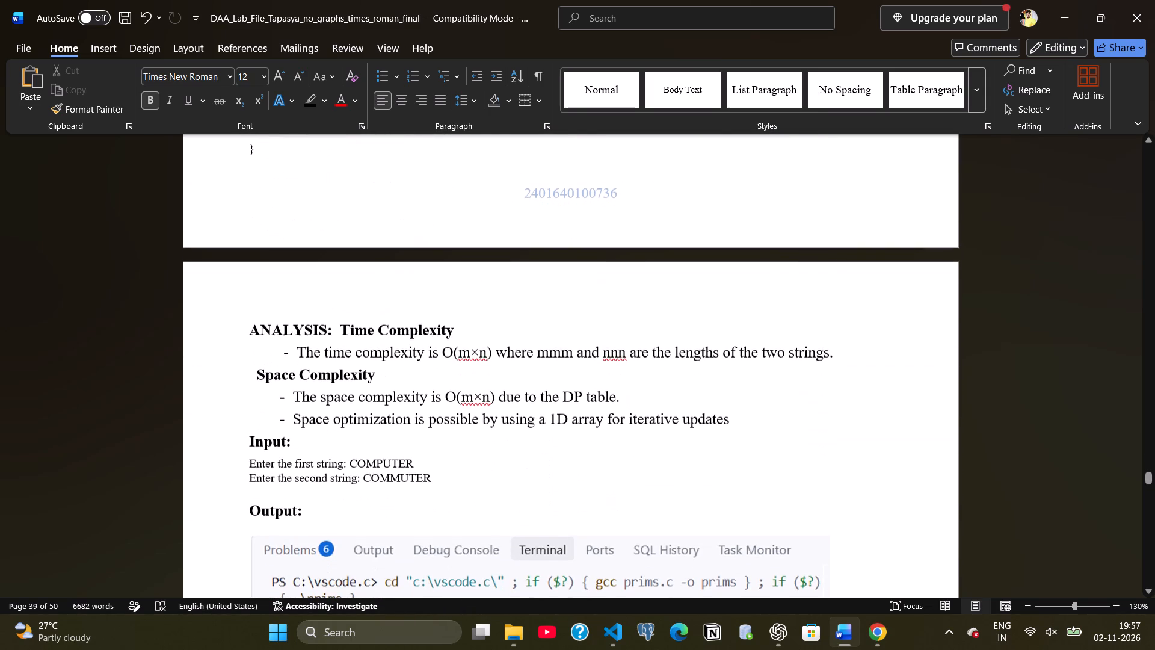
{"action": "scroll", "coordinate": [392, 254], "scroll_direction": "up", "scroll_amount": 8}
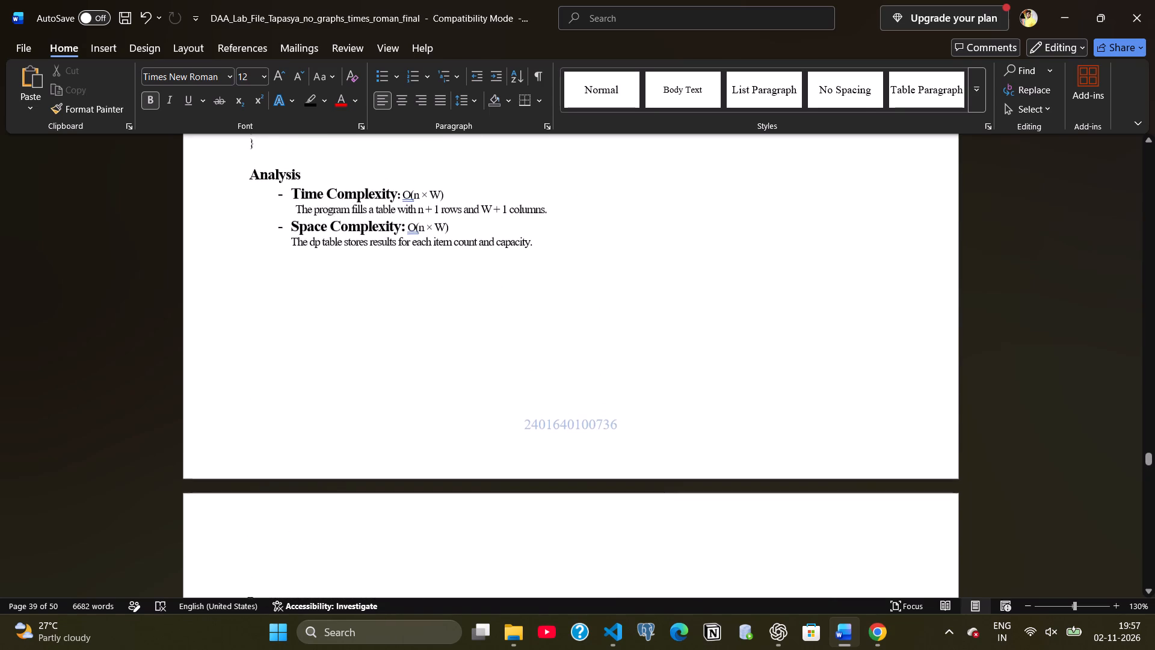
Review the greedy Knapsack, Activity Selection and Shell Sort pages for remaining analysis sections, output placement and blank space.
{"action": "scroll", "coordinate": [392, 254], "scroll_direction": "up", "scroll_amount": 5}
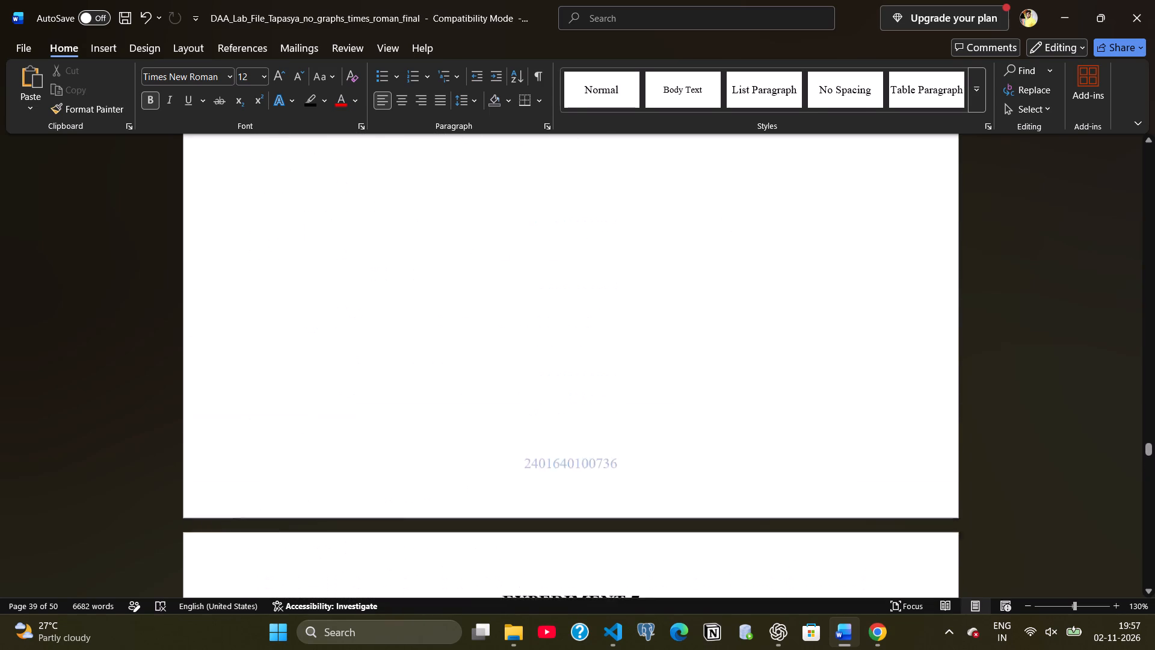
{"action": "scroll", "coordinate": [392, 254], "scroll_direction": "up", "scroll_amount": 7}
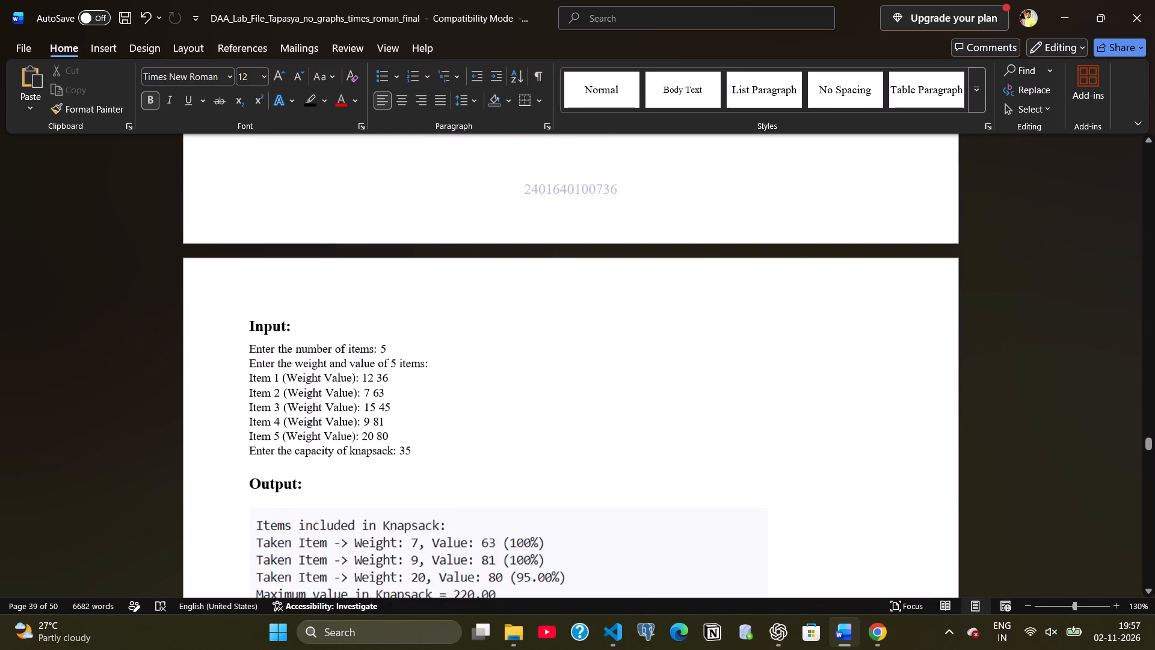
{"action": "scroll", "coordinate": [392, 254], "scroll_direction": "up", "scroll_amount": 6}
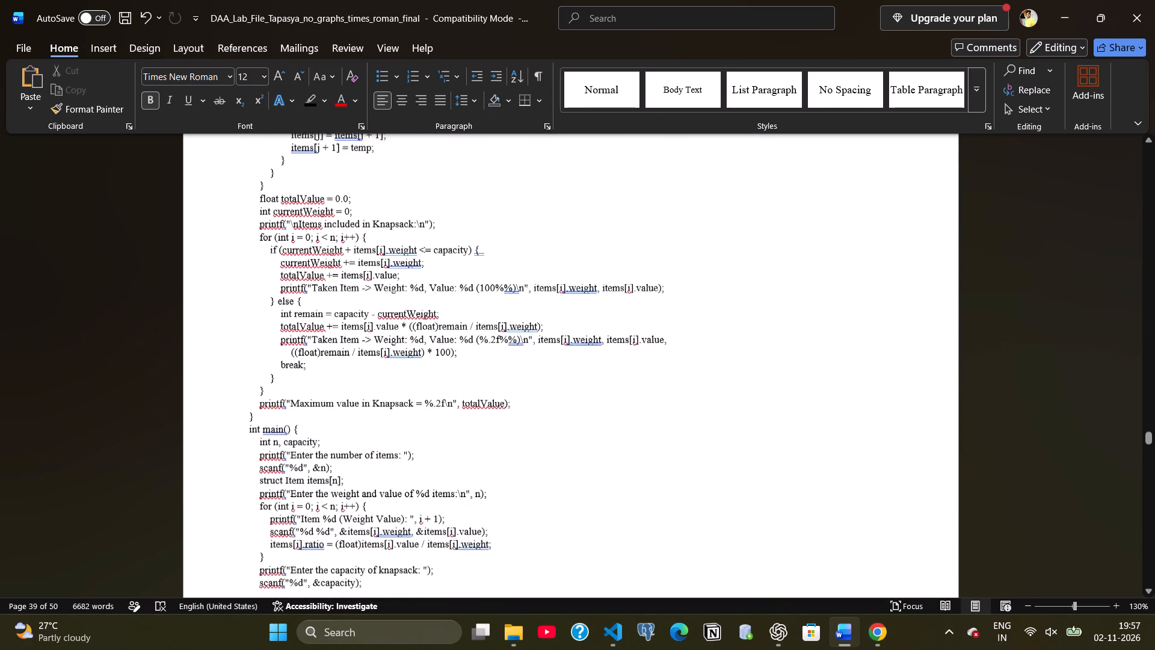
{"action": "scroll", "coordinate": [392, 254], "scroll_direction": "up", "scroll_amount": 6}
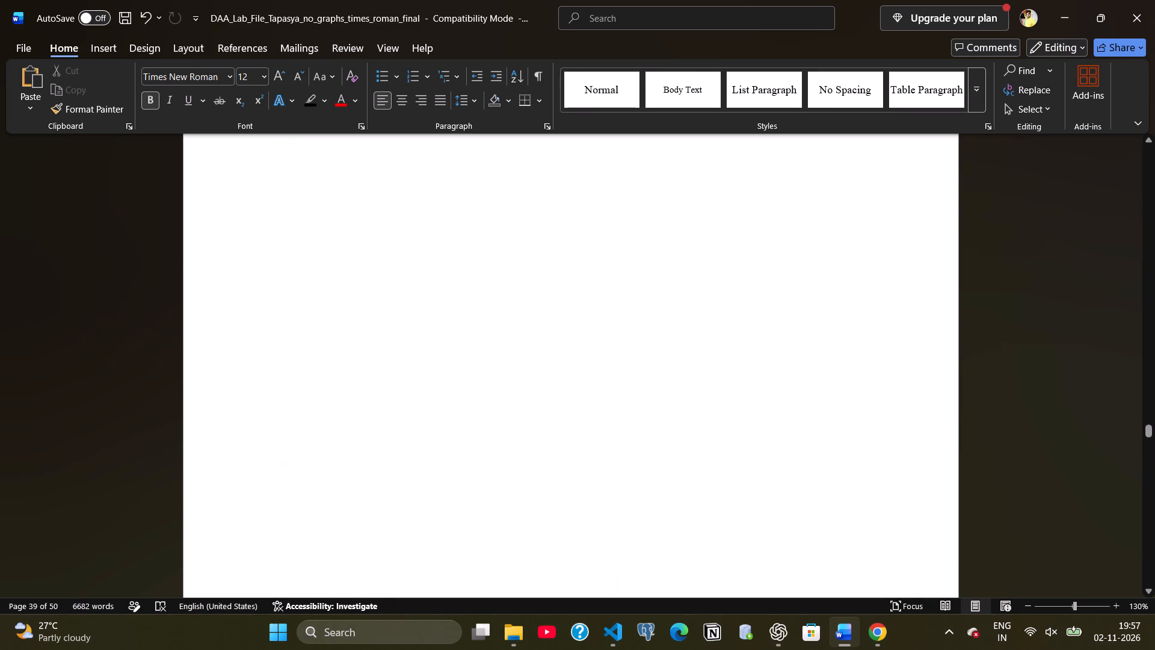
{"action": "scroll", "coordinate": [392, 254], "scroll_direction": "up", "scroll_amount": 6}
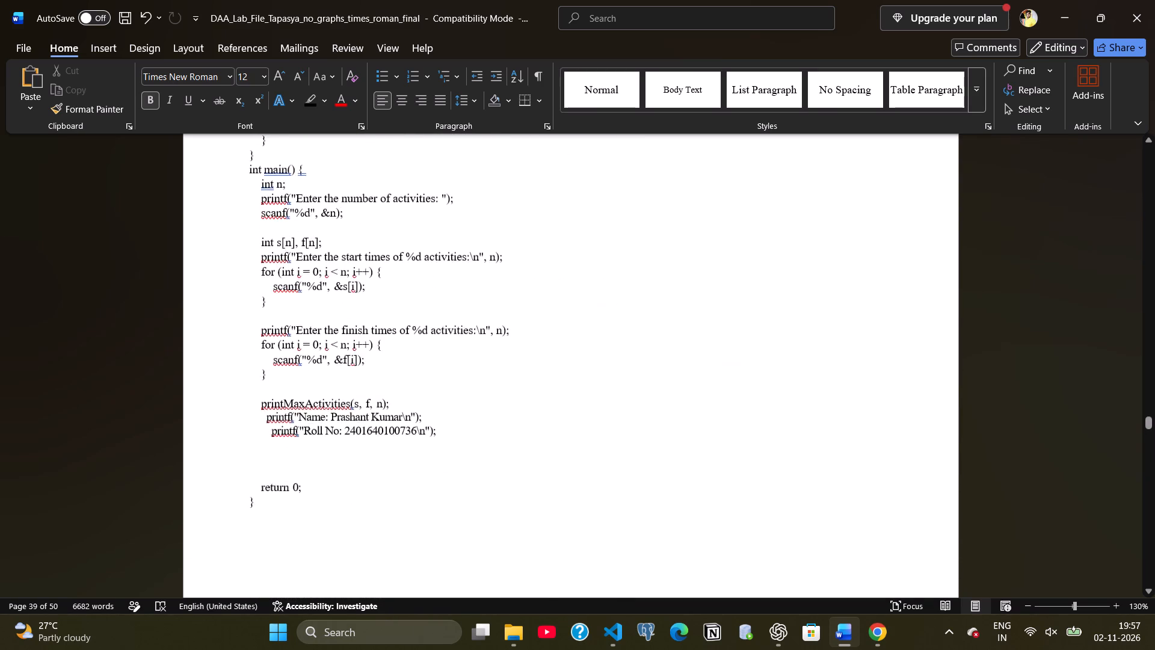
{"action": "scroll", "coordinate": [392, 254], "scroll_direction": "up", "scroll_amount": 12}
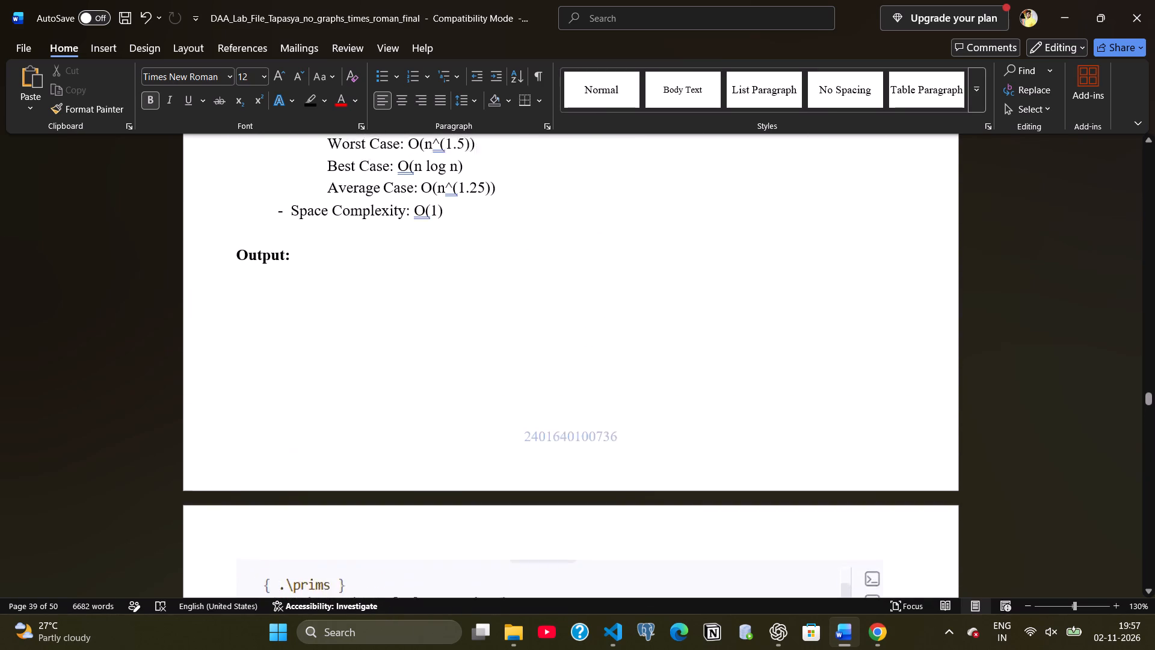
{"action": "scroll", "coordinate": [392, 254], "scroll_direction": "up", "scroll_amount": 2}
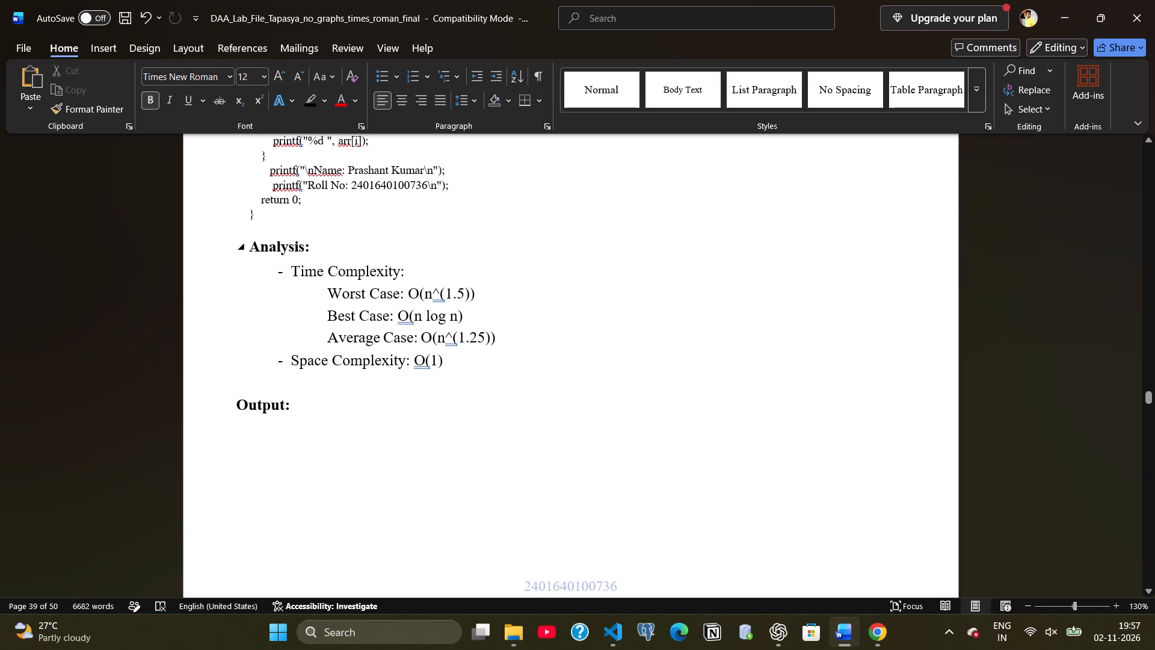
Examine the lab file in a zoomed-out multi-page view, from the Knapsack experiments back to the cover page.
{"action": "scroll", "coordinate": [392, 254], "scroll_direction": "down", "scroll_amount": 9, "text": "ctrl"}
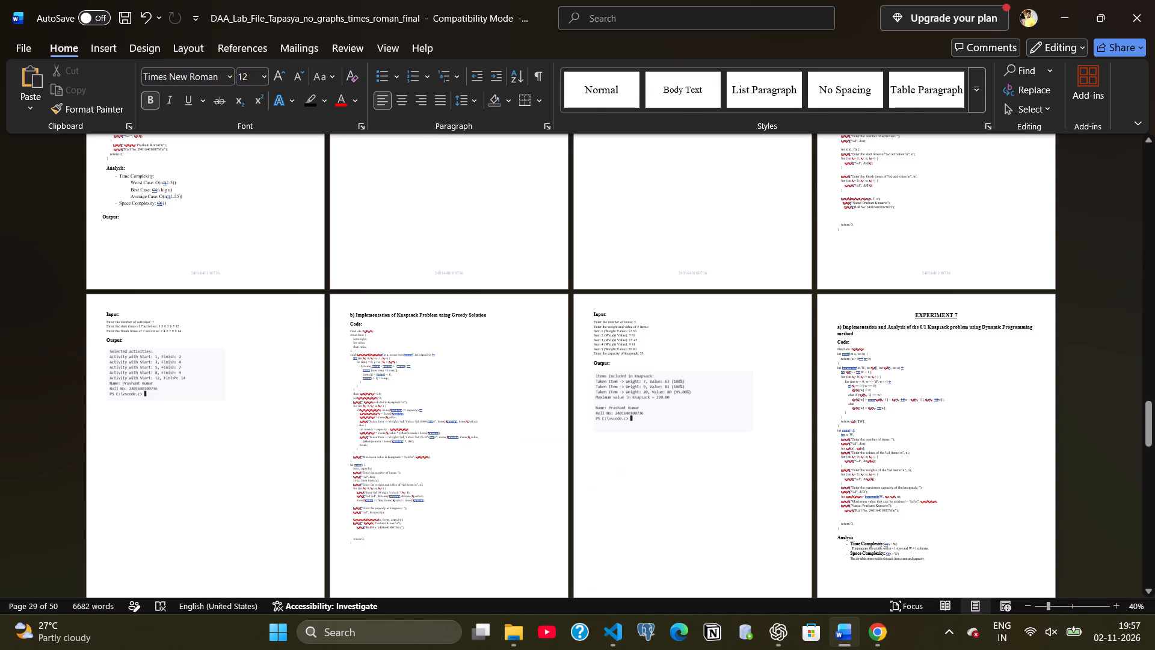
{"action": "scroll", "coordinate": [454, 415], "scroll_direction": "up", "scroll_amount": 4}
{"action": "scroll", "coordinate": [454, 415], "scroll_direction": "right", "scroll_amount": 1}
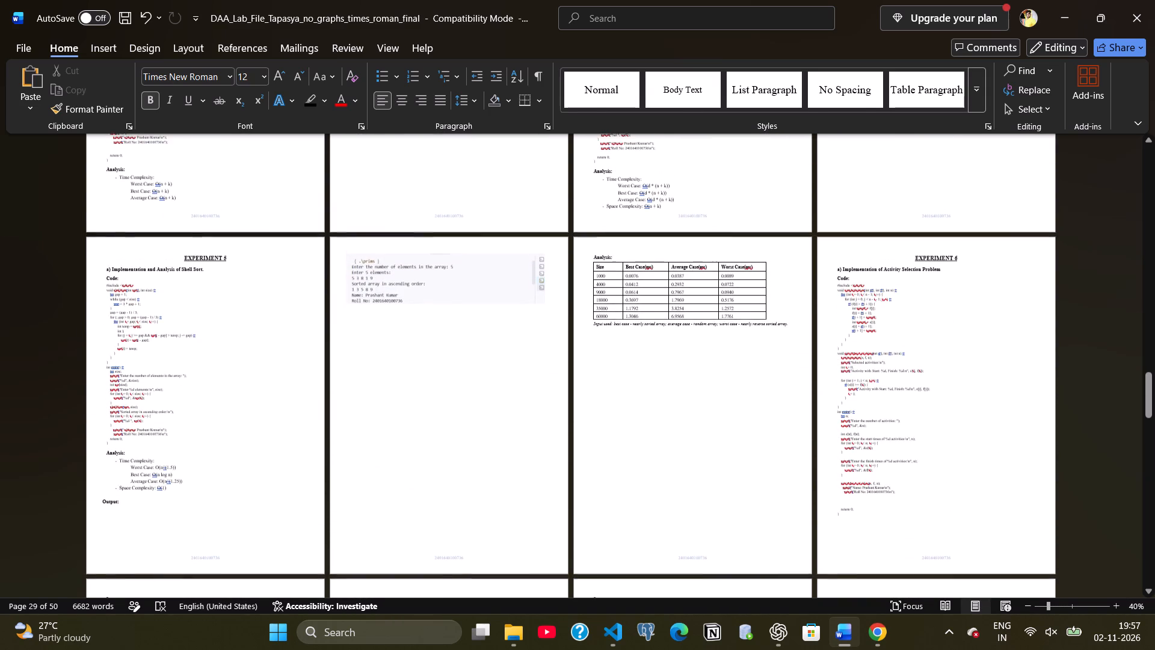
{"action": "scroll", "coordinate": [454, 415], "scroll_direction": "right", "scroll_amount": 3}
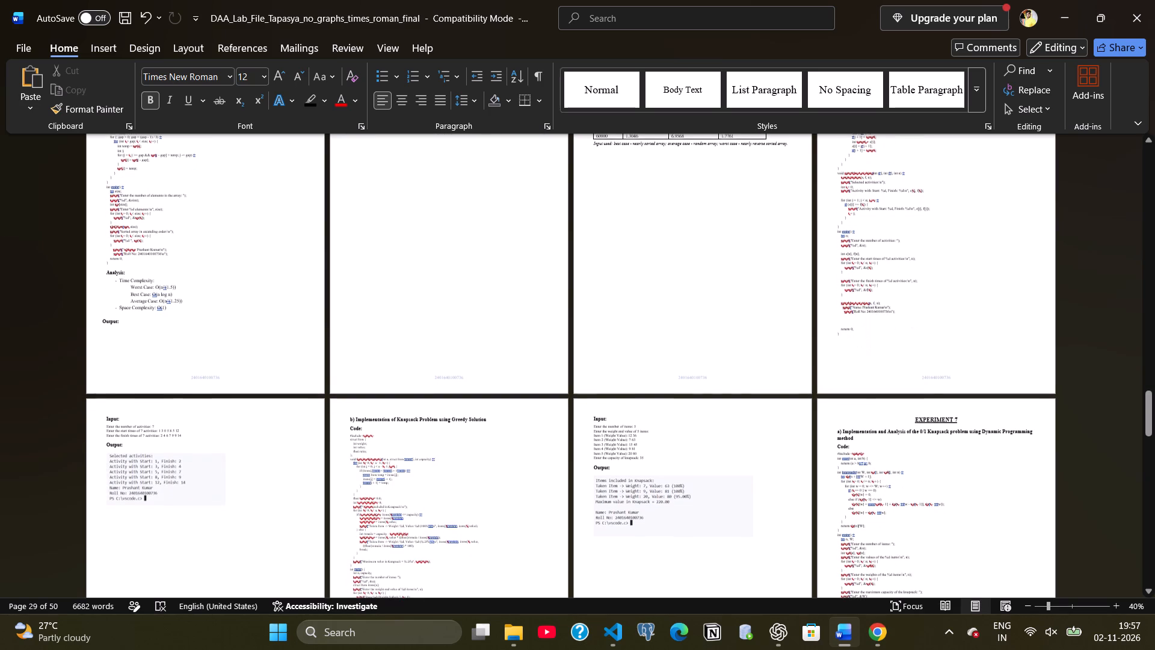
{"action": "scroll", "coordinate": [454, 415], "scroll_direction": "up", "scroll_amount": 20}
{"action": "scroll", "coordinate": [454, 415], "scroll_direction": "up", "scroll_amount": 20}
{"action": "scroll", "coordinate": [454, 415], "scroll_direction": "up", "scroll_amount": 20}
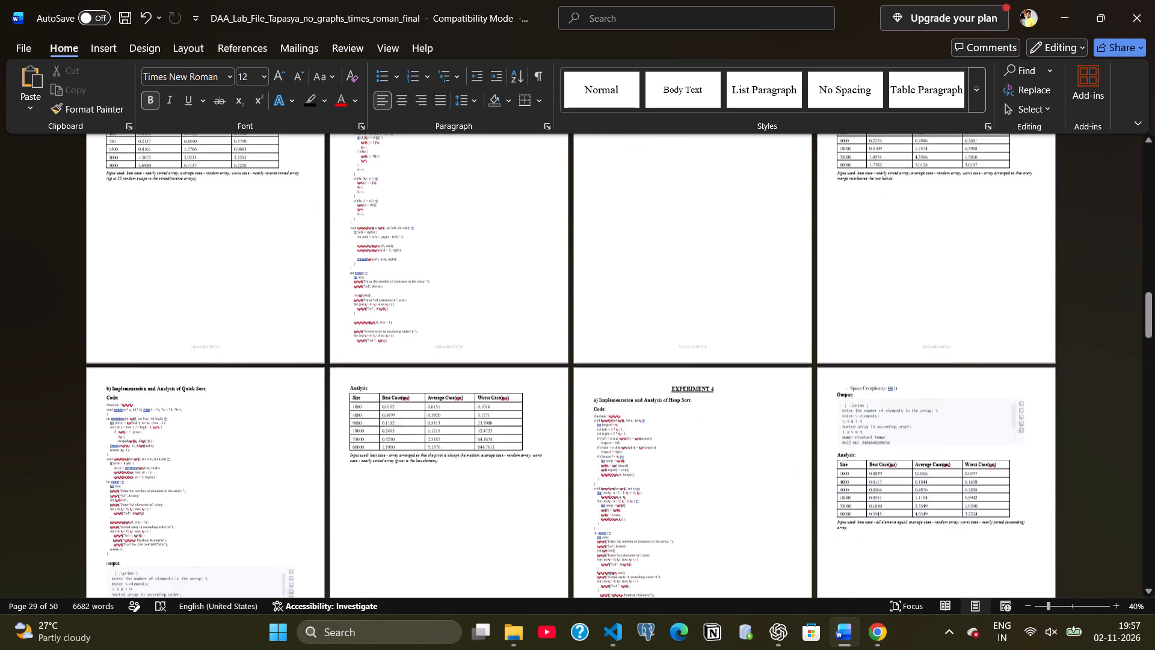
{"action": "scroll", "coordinate": [454, 415], "scroll_direction": "up", "scroll_amount": 20}
{"action": "scroll", "coordinate": [454, 415], "scroll_direction": "up", "scroll_amount": 20}
{"action": "scroll", "coordinate": [454, 415], "scroll_direction": "up", "scroll_amount": 20}
{"action": "left_click_drag", "start_coordinate": [454, 415], "coordinate": [538, 649]}
{"action": "scroll", "coordinate": [538, 649], "scroll_direction": "up", "scroll_amount": 1}
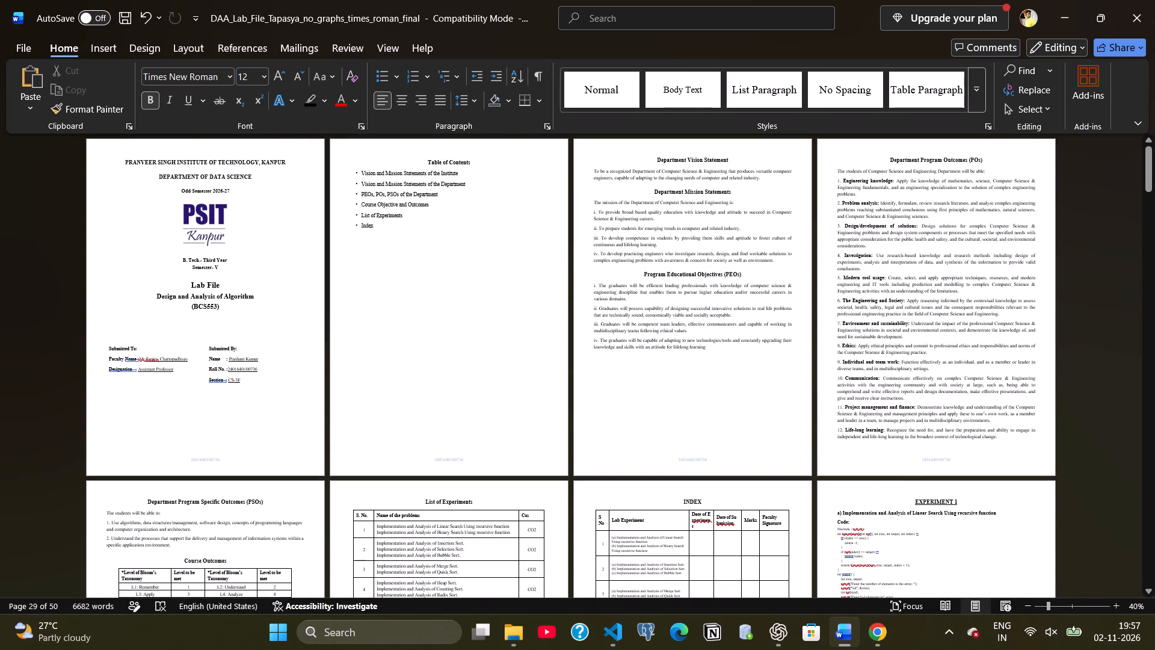
Change the department line on the cover page to read DEPARTMENT OF COMPUTER SCIENCE &ENGINEERING.
{"action": "scroll", "coordinate": [217, 409], "scroll_direction": "up", "scroll_amount": 6, "text": "ctrl"}
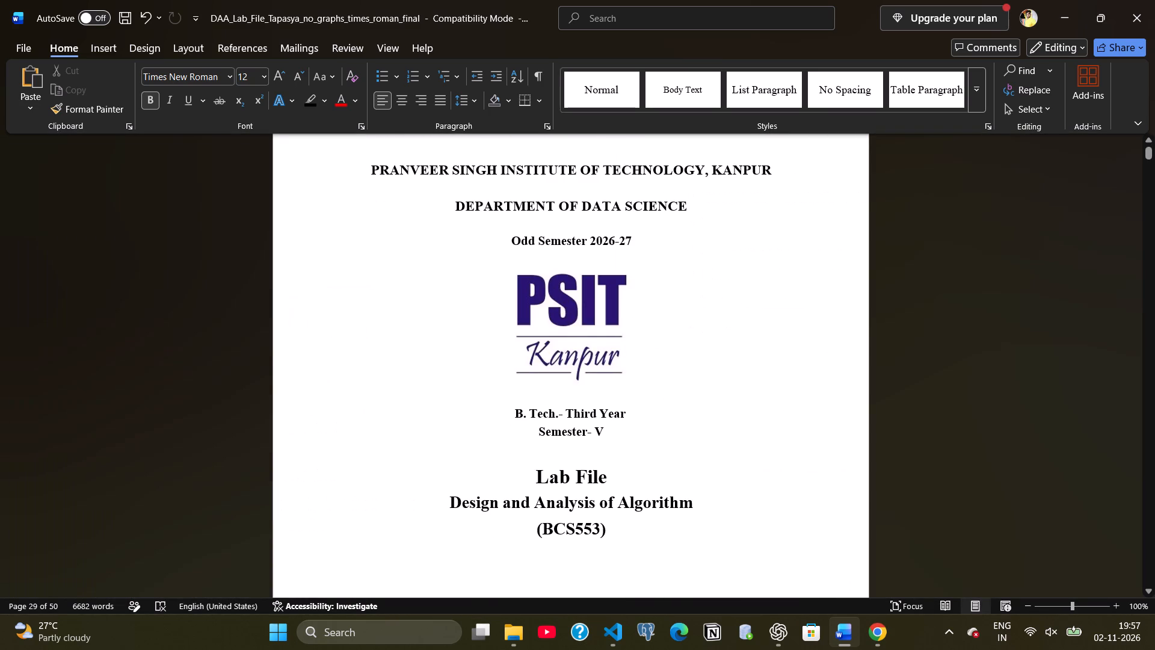
{"action": "left_click_drag", "start_coordinate": [697, 206], "coordinate": [620, 203]}
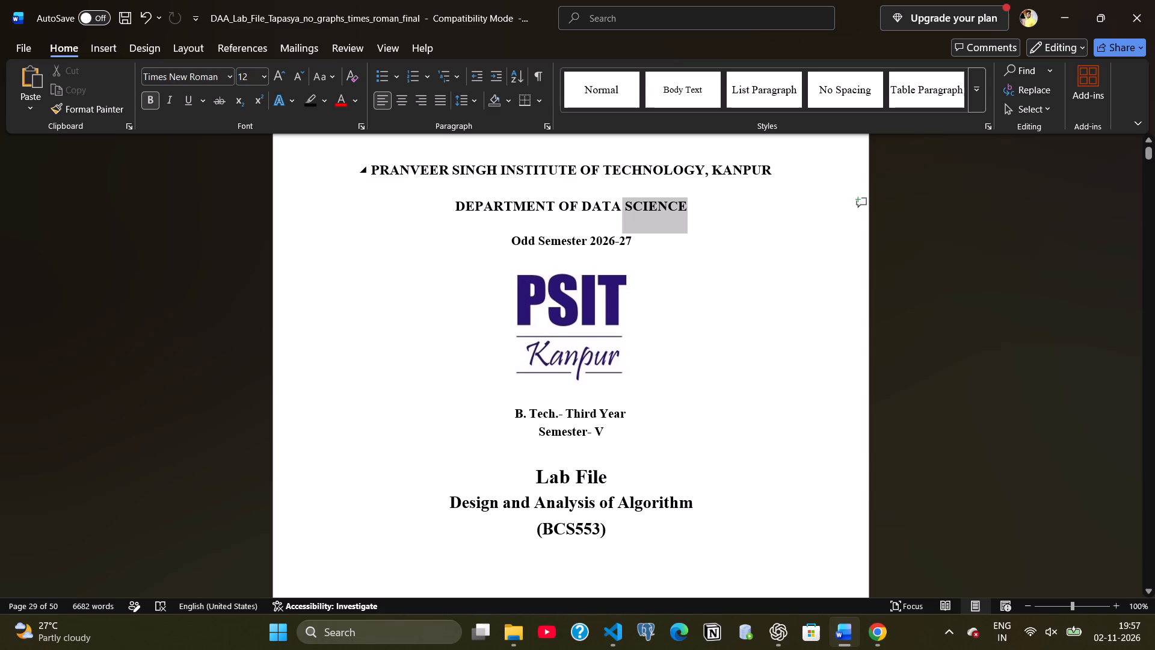
{"action": "left_click_drag", "start_coordinate": [620, 203], "coordinate": [580, 199]}
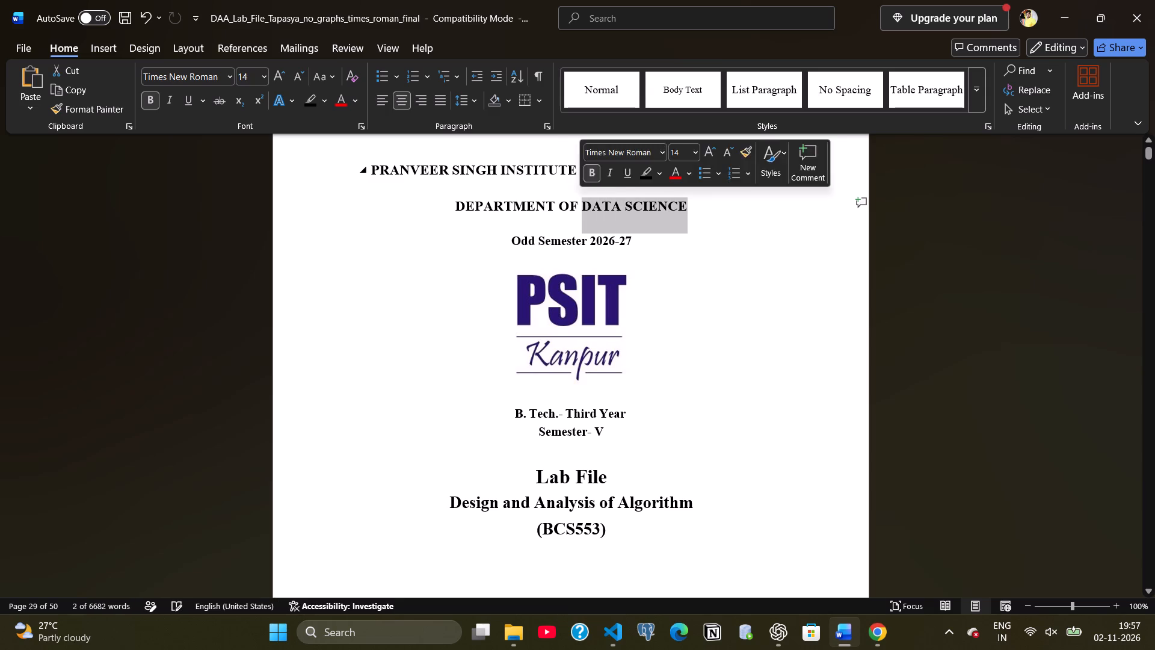
{"action": "key", "text": "BackSpace"}
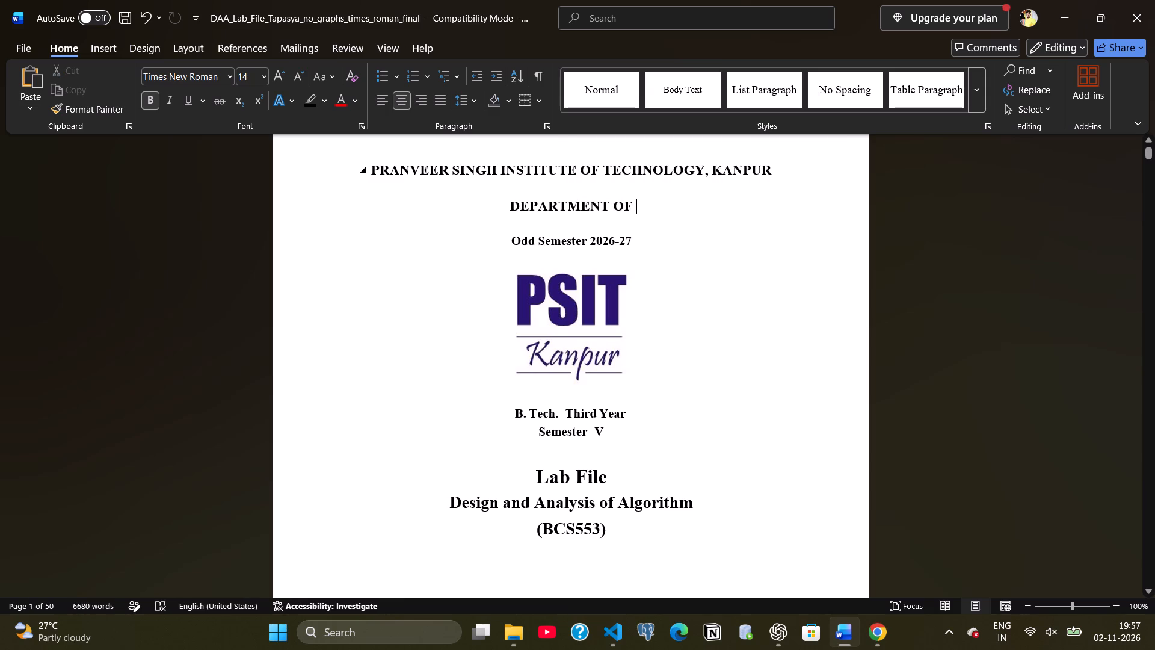
{"action": "key", "text": "c"}
{"action": "type", "text": "OMPUTER"}
{"action": "key", "text": "space"}
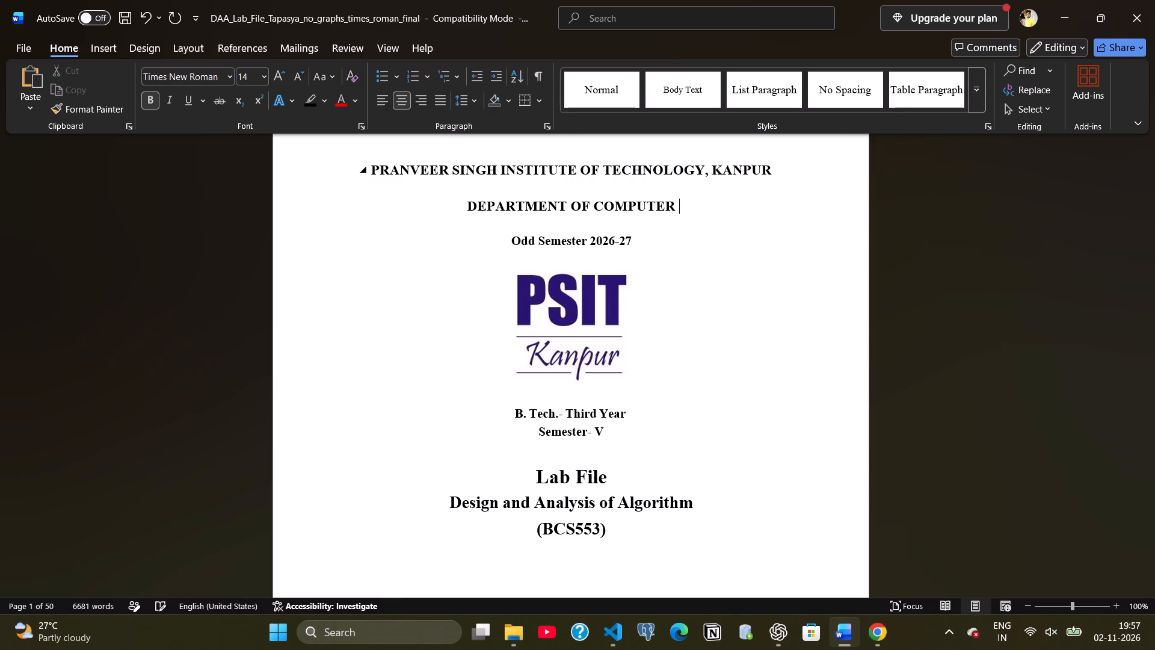
{"action": "type", "text": "SCIENCE"}
{"action": "key", "text": "space"}
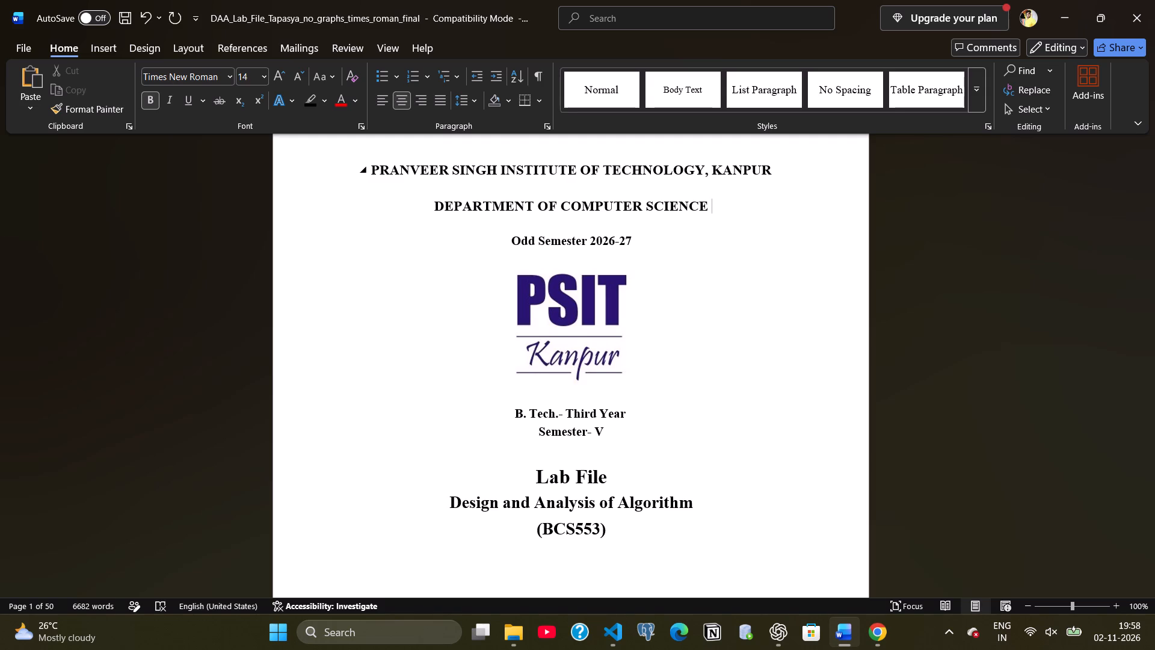
{"action": "key", "text": "shift+ampersand"}
{"action": "key", "text": "e"}
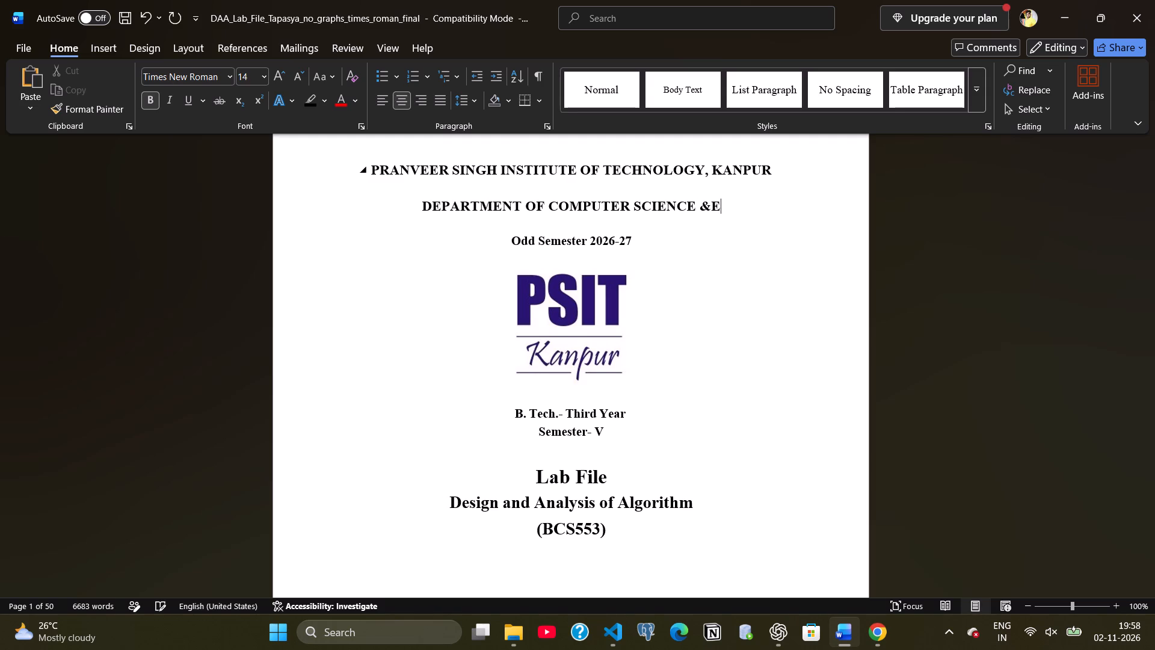
{"action": "key", "text": "n"}
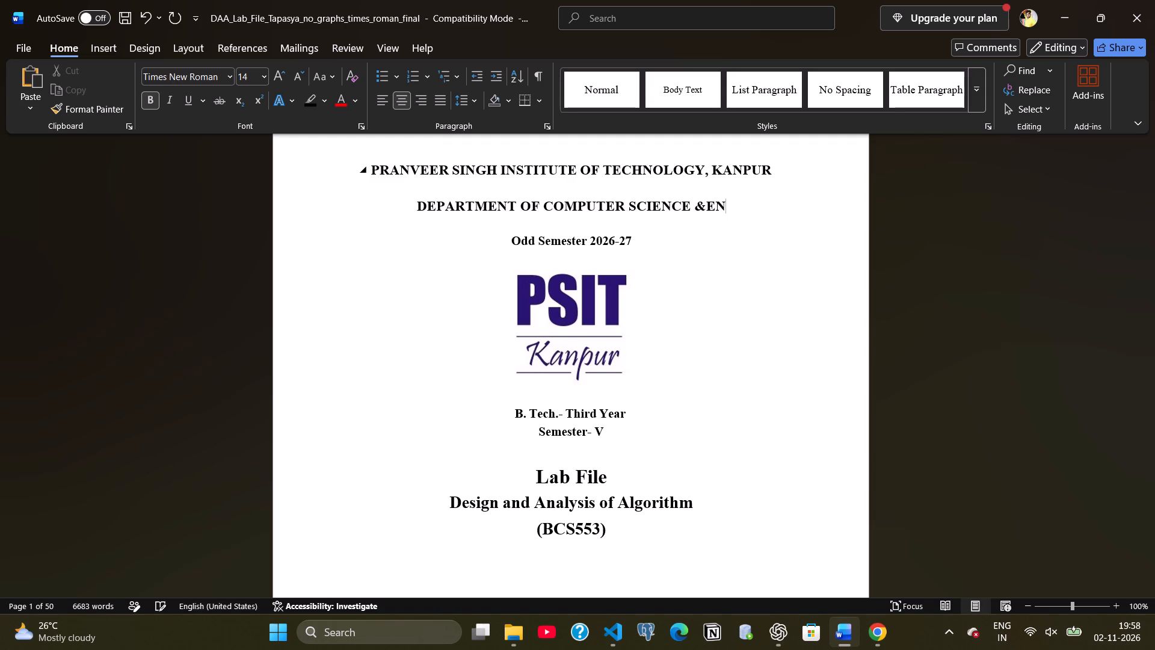
{"action": "type", "text": "GIN"}
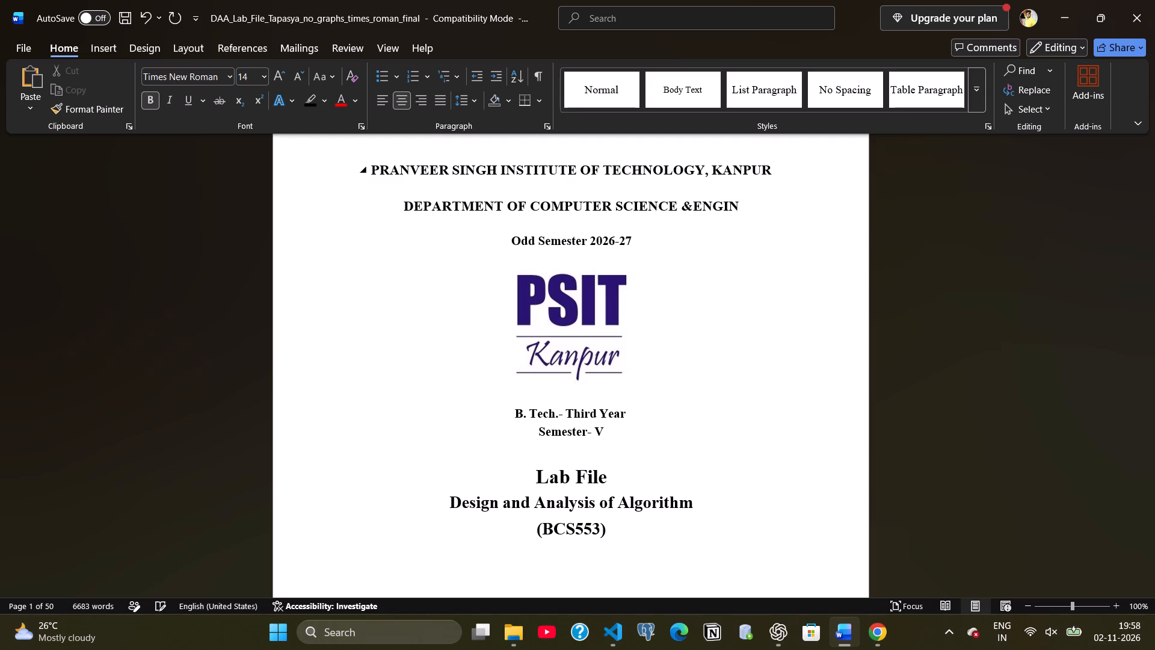
{"action": "type", "text": "EERING"}
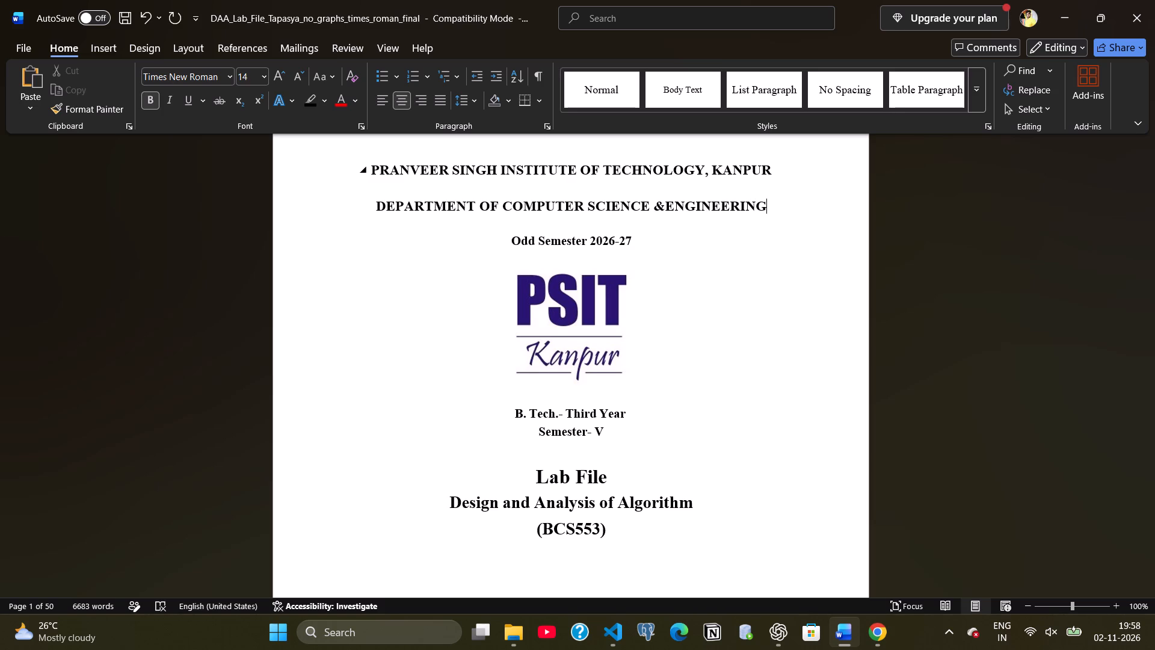
{"action": "scroll", "coordinate": [580, 199], "scroll_direction": "down", "scroll_amount": 1}
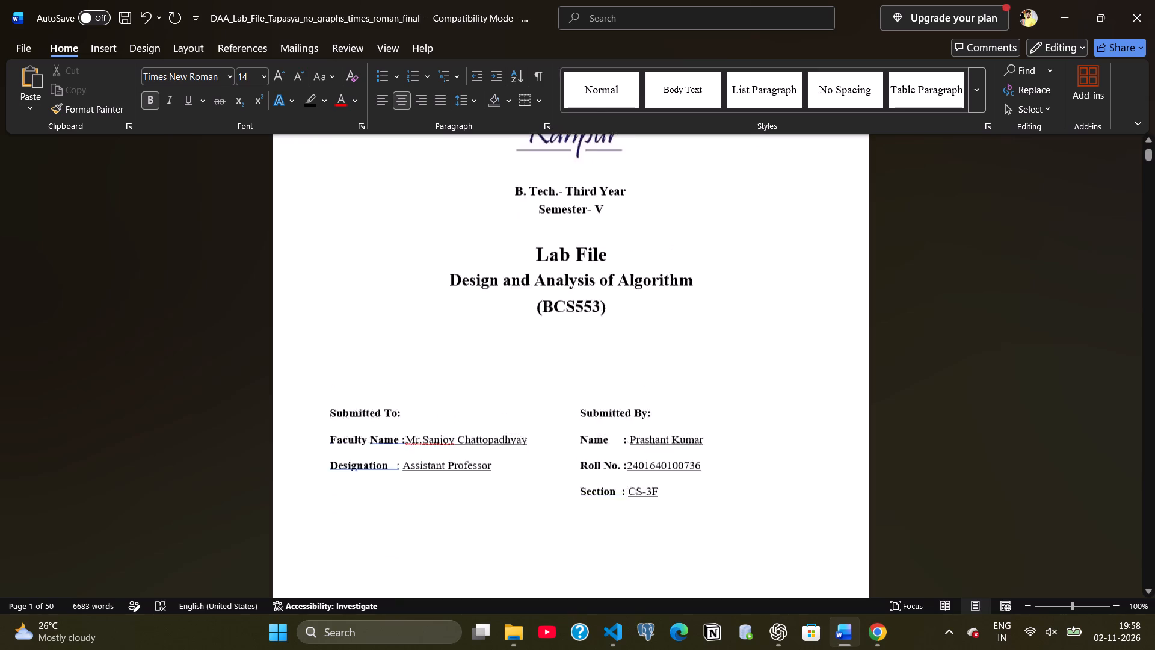
Review the cover page's institute, department, semester, course and submission details, along with its roll number footer.
{"action": "scroll", "coordinate": [580, 199], "scroll_direction": "down", "scroll_amount": 1}
{"action": "scroll", "coordinate": [580, 199], "scroll_direction": "up", "scroll_amount": 2}
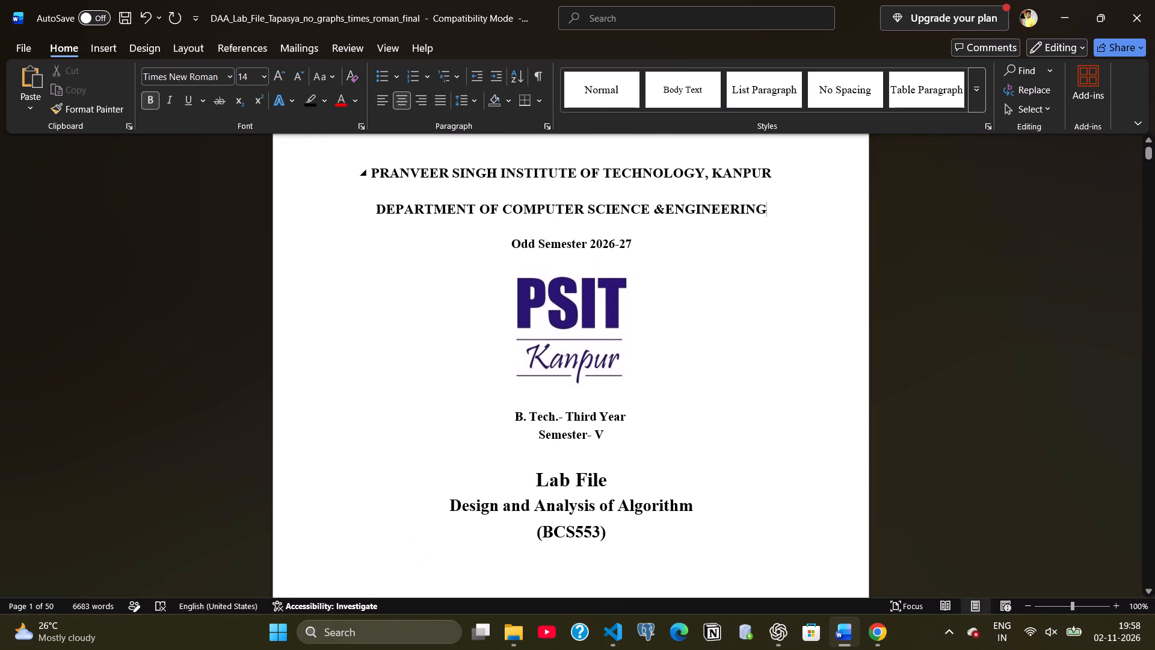
{"action": "scroll", "coordinate": [580, 199], "scroll_direction": "up", "scroll_amount": 1}
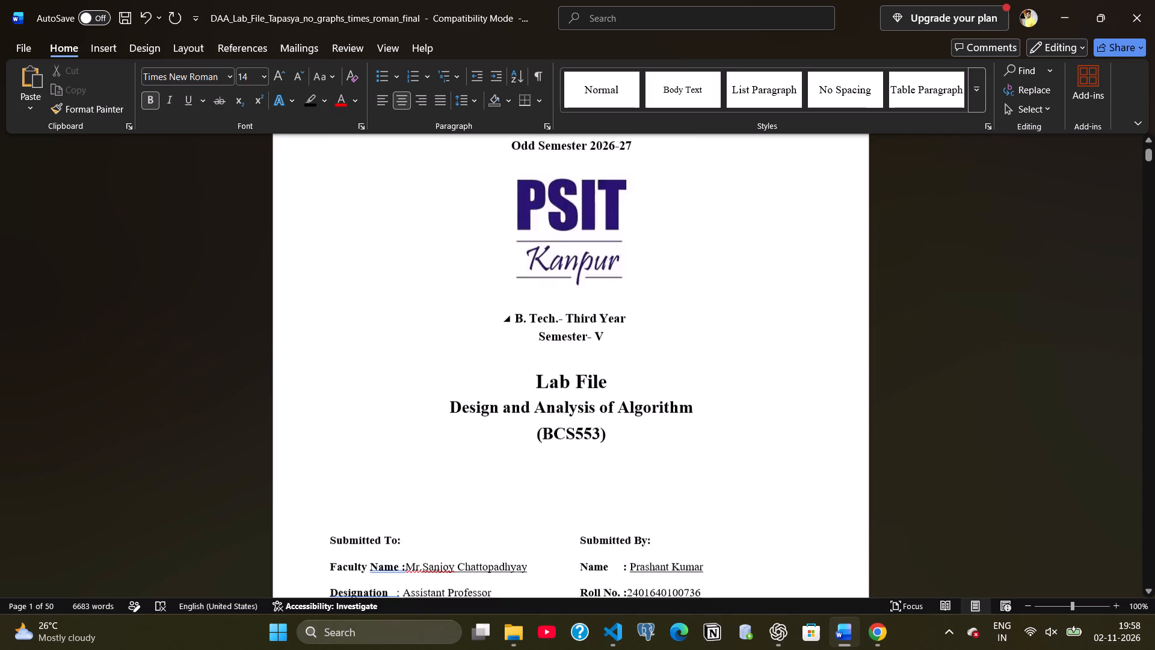
{"action": "scroll", "coordinate": [580, 199], "scroll_direction": "up", "scroll_amount": 2}
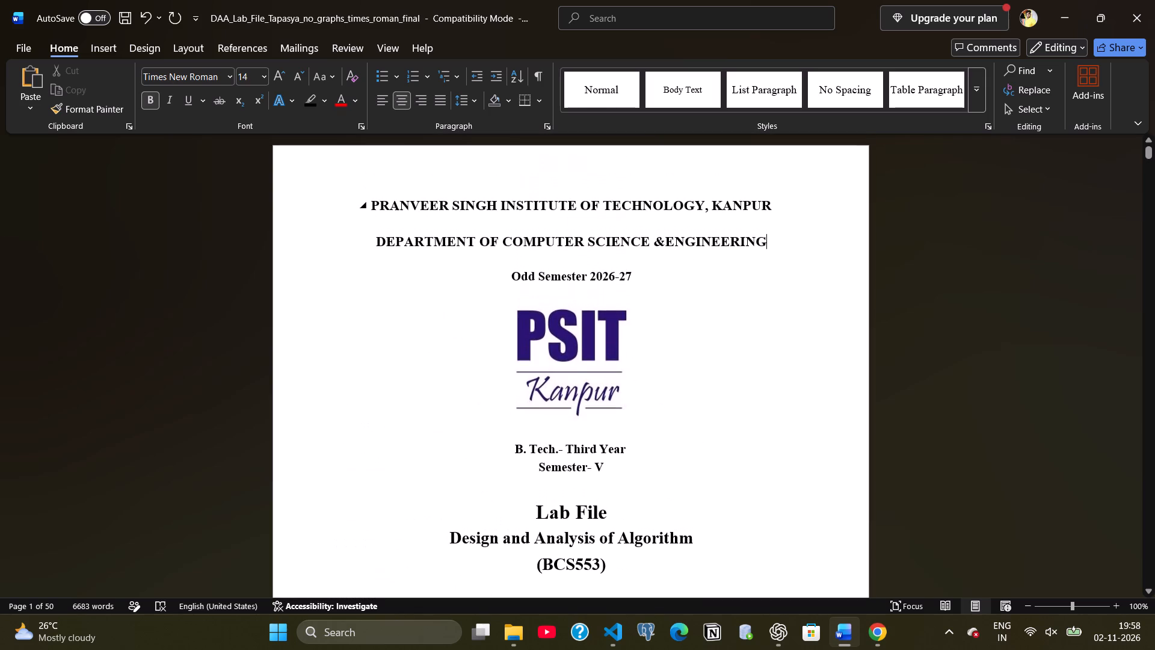
{"action": "scroll", "coordinate": [580, 199], "scroll_direction": "up", "scroll_amount": 1}
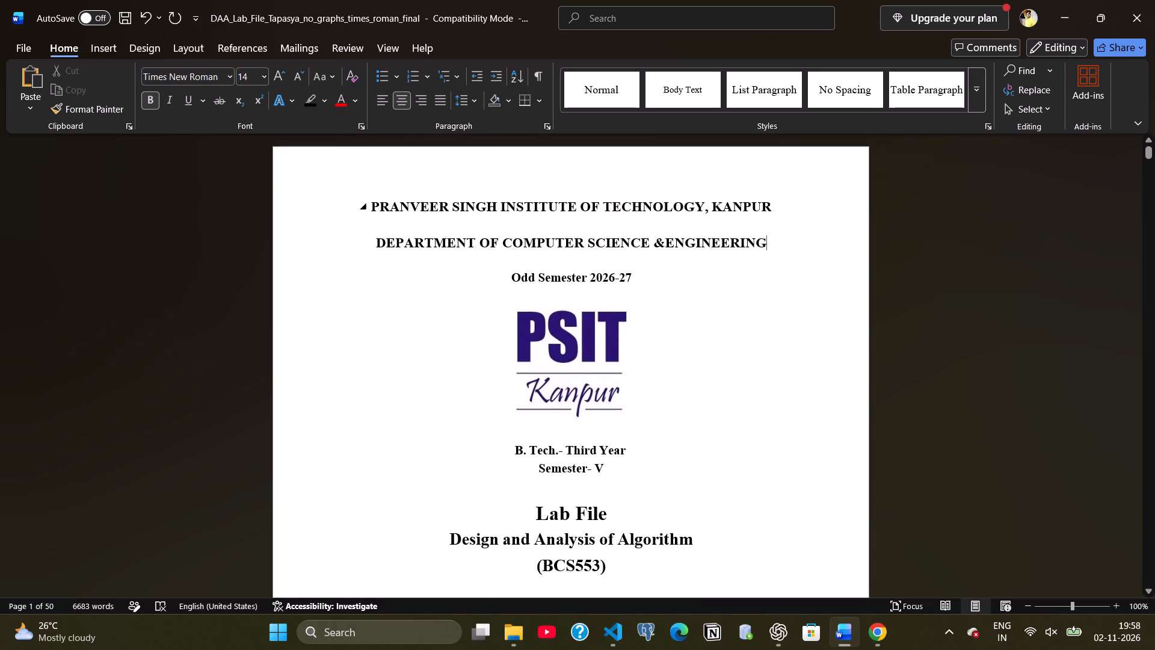
{"action": "scroll", "coordinate": [580, 199], "scroll_direction": "down", "scroll_amount": 7}
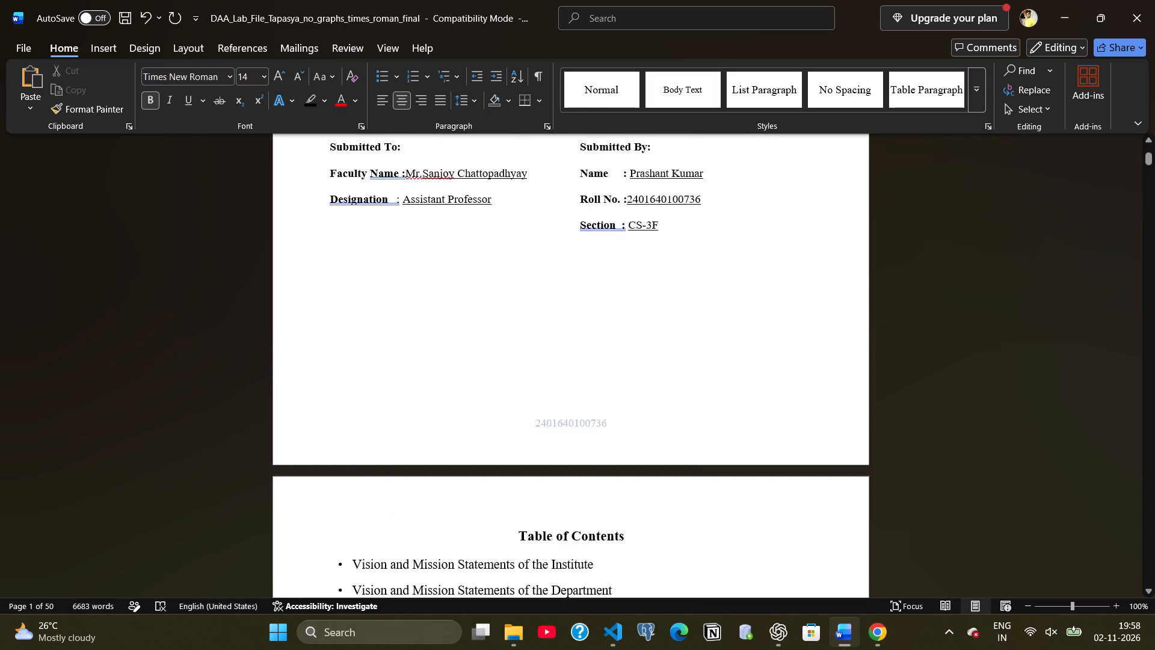
{"action": "scroll", "coordinate": [580, 199], "scroll_direction": "down", "scroll_amount": 2}
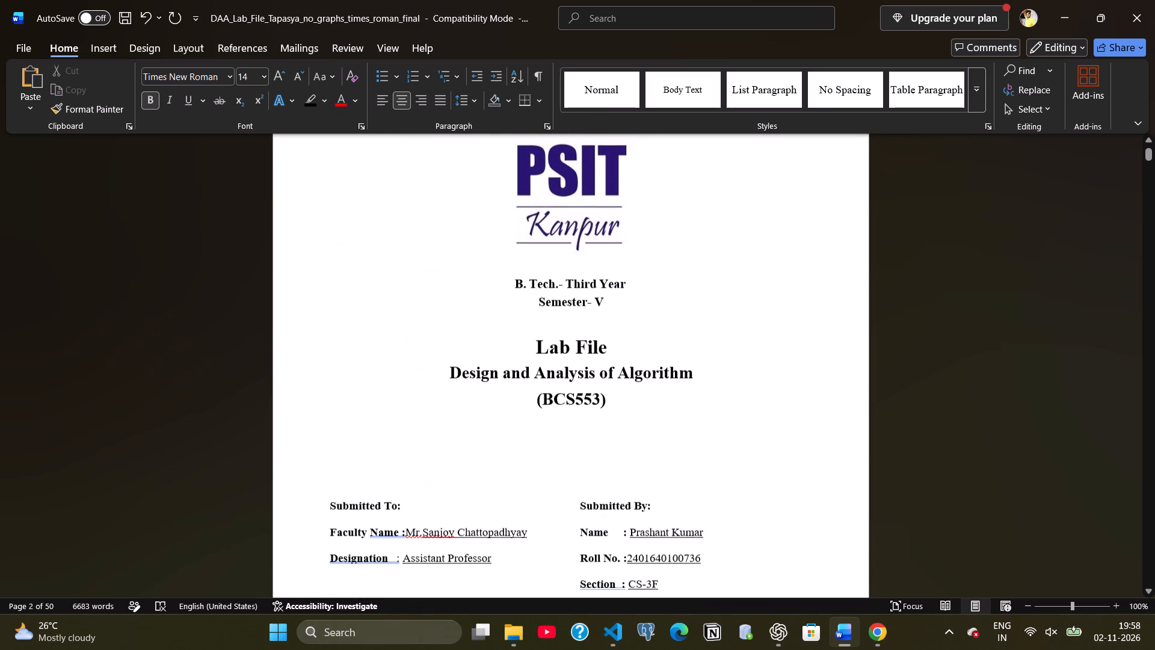
{"action": "scroll", "coordinate": [580, 199], "scroll_direction": "down", "scroll_amount": 1}
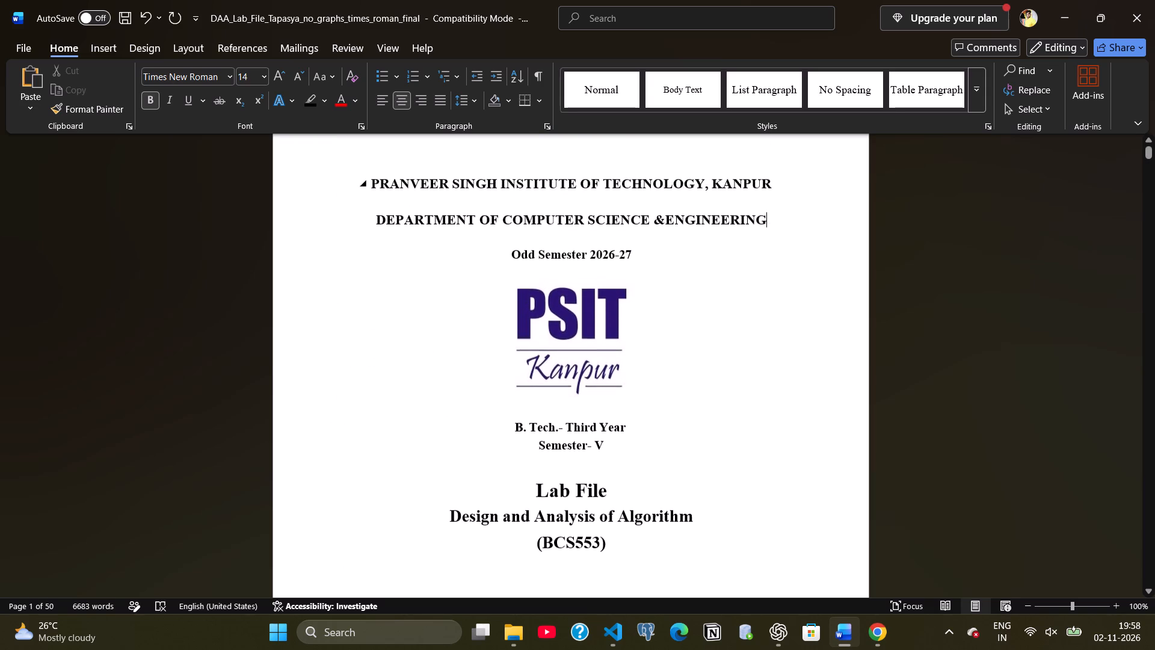
Review the Table of Contents page and the department vision, mission and Program Educational Objectives page for content and layout.
{"action": "scroll", "coordinate": [580, 199], "scroll_direction": "down", "scroll_amount": 1}
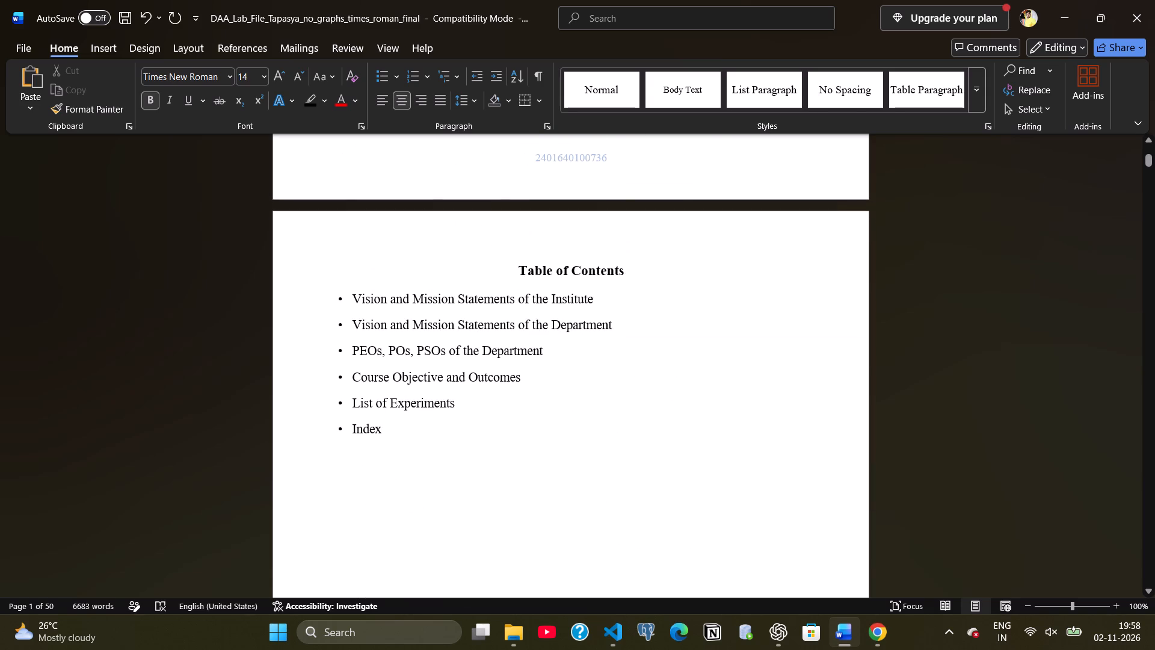
{"action": "scroll", "coordinate": [580, 199], "scroll_direction": "down", "scroll_amount": 8}
{"action": "scroll", "coordinate": [580, 199], "scroll_direction": "up", "scroll_amount": 1}
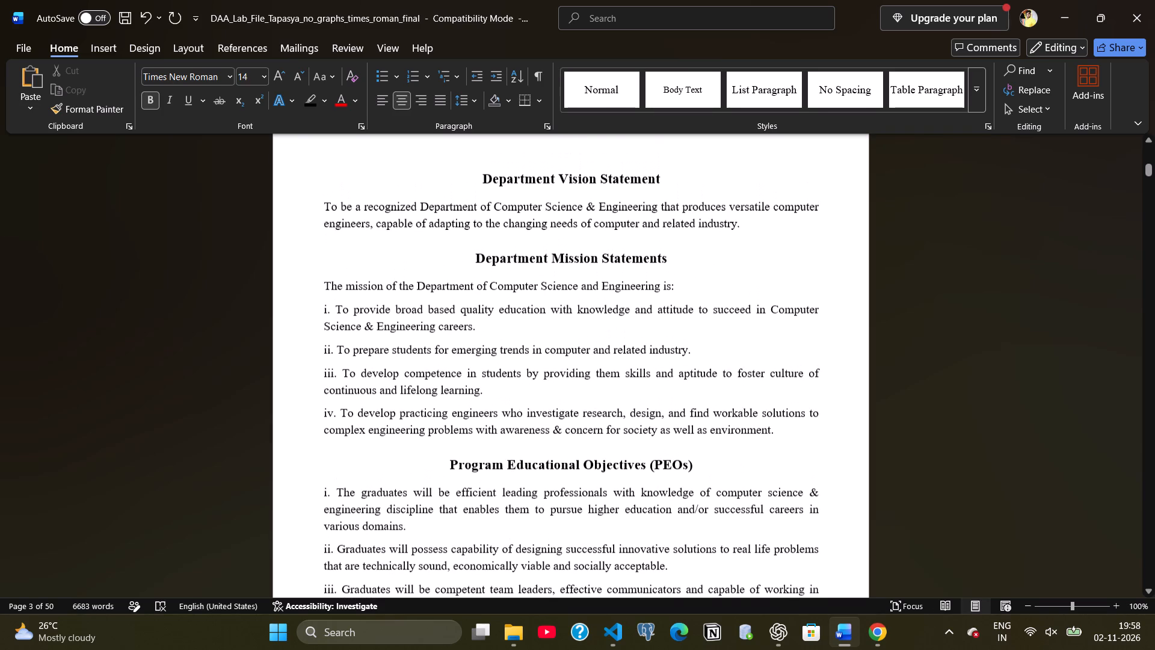
{"action": "scroll", "coordinate": [580, 199], "scroll_direction": "up", "scroll_amount": 1}
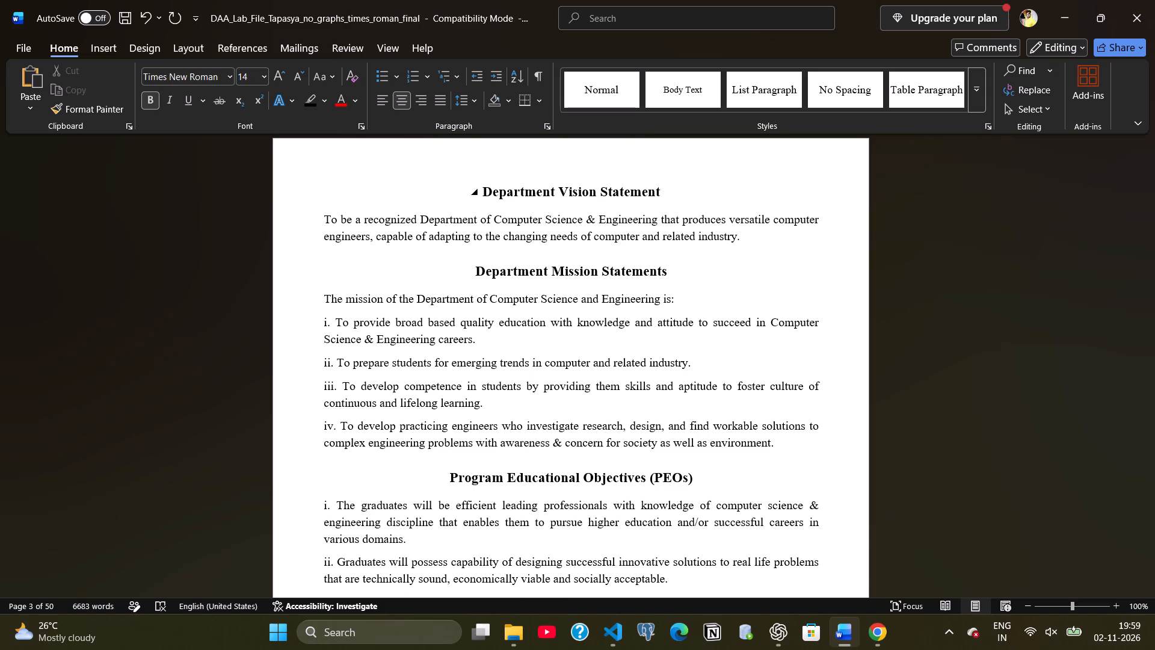
{"action": "scroll", "coordinate": [580, 199], "scroll_direction": "down", "scroll_amount": 2}
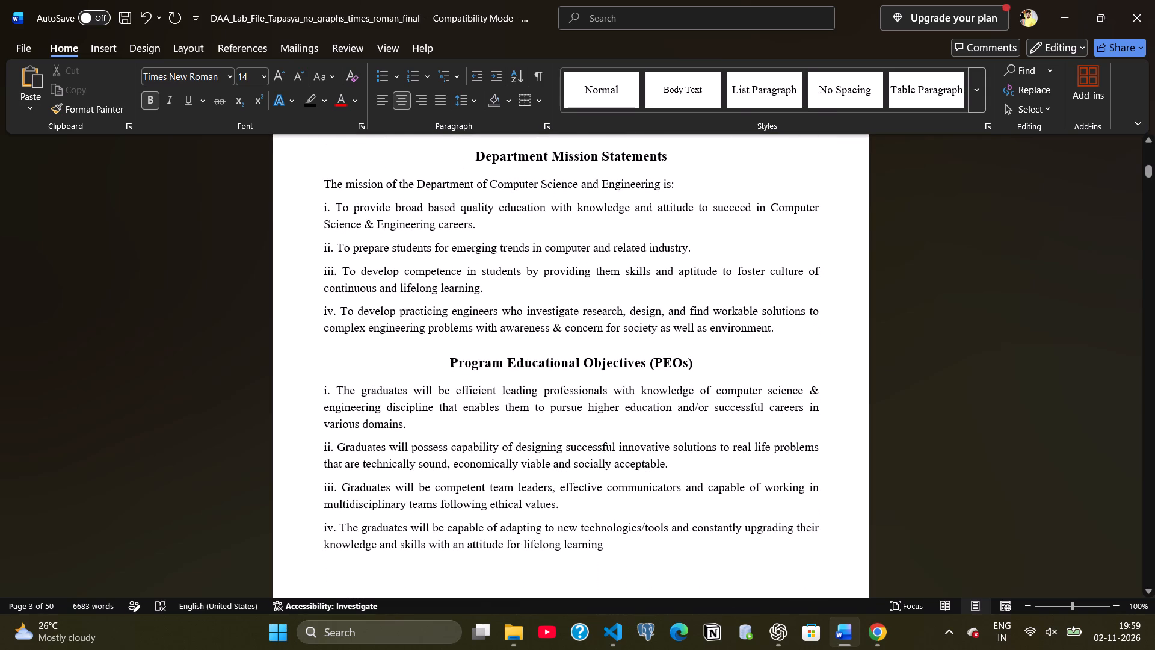
{"action": "scroll", "coordinate": [580, 199], "scroll_direction": "up", "scroll_amount": 2}
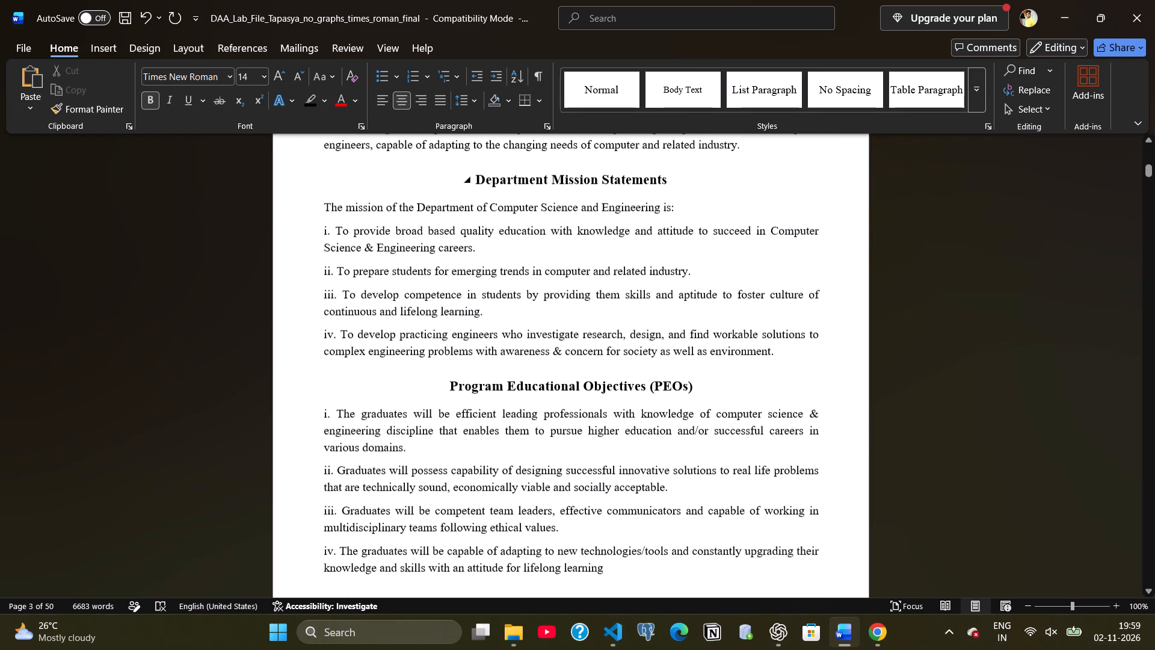
{"action": "scroll", "coordinate": [580, 199], "scroll_direction": "up", "scroll_amount": 1}
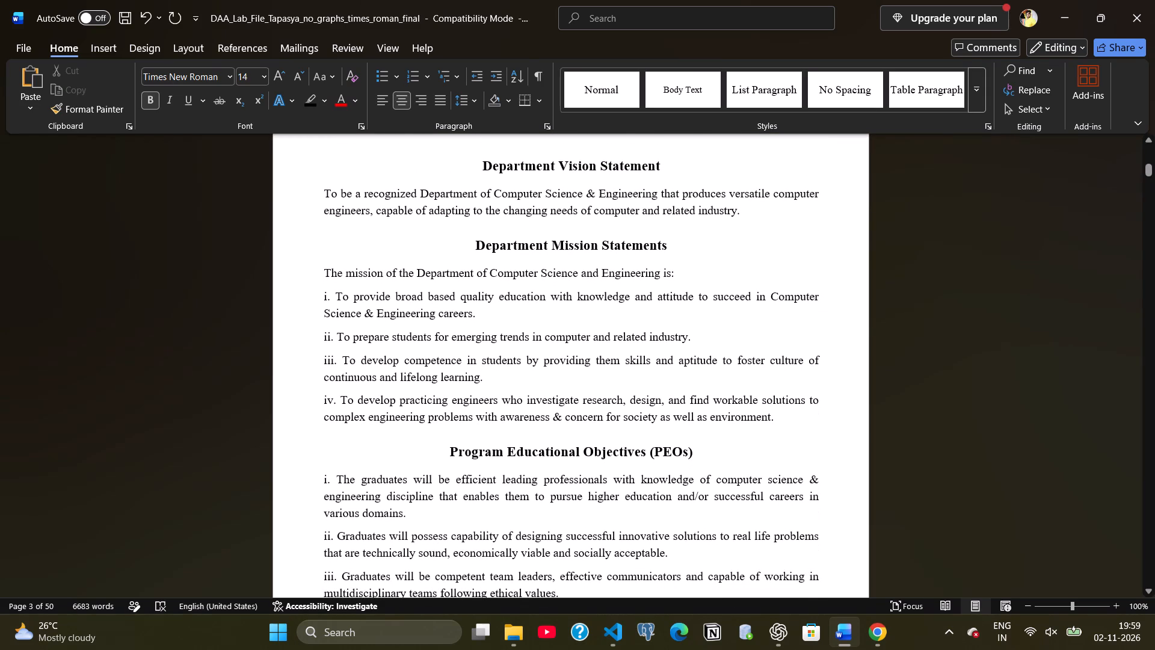
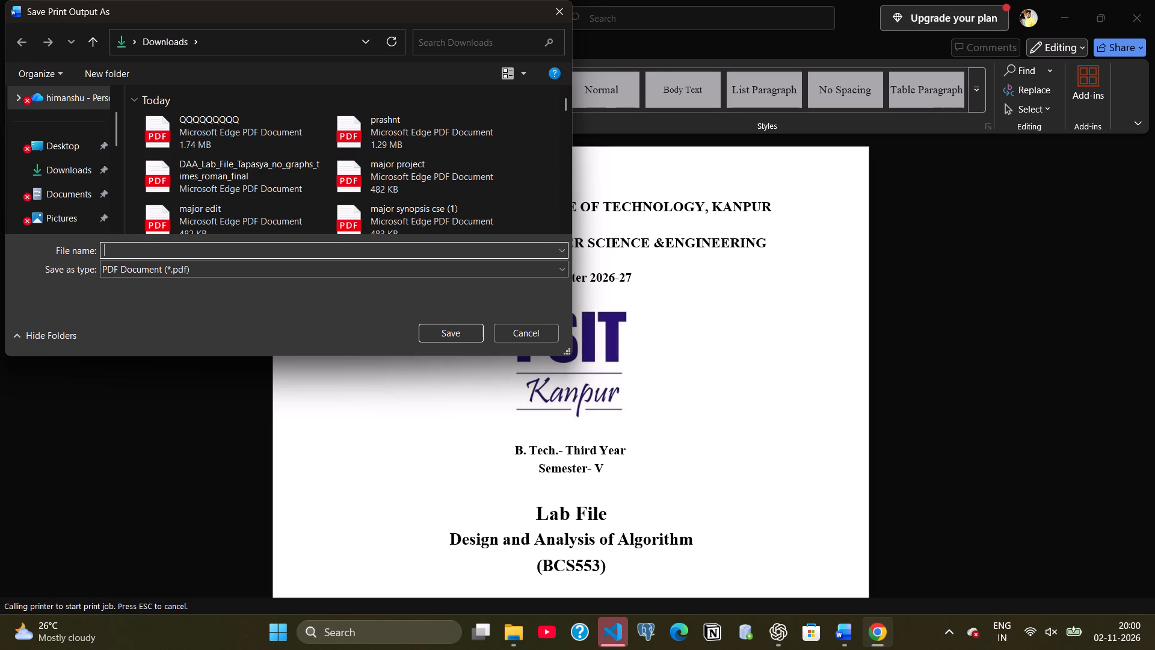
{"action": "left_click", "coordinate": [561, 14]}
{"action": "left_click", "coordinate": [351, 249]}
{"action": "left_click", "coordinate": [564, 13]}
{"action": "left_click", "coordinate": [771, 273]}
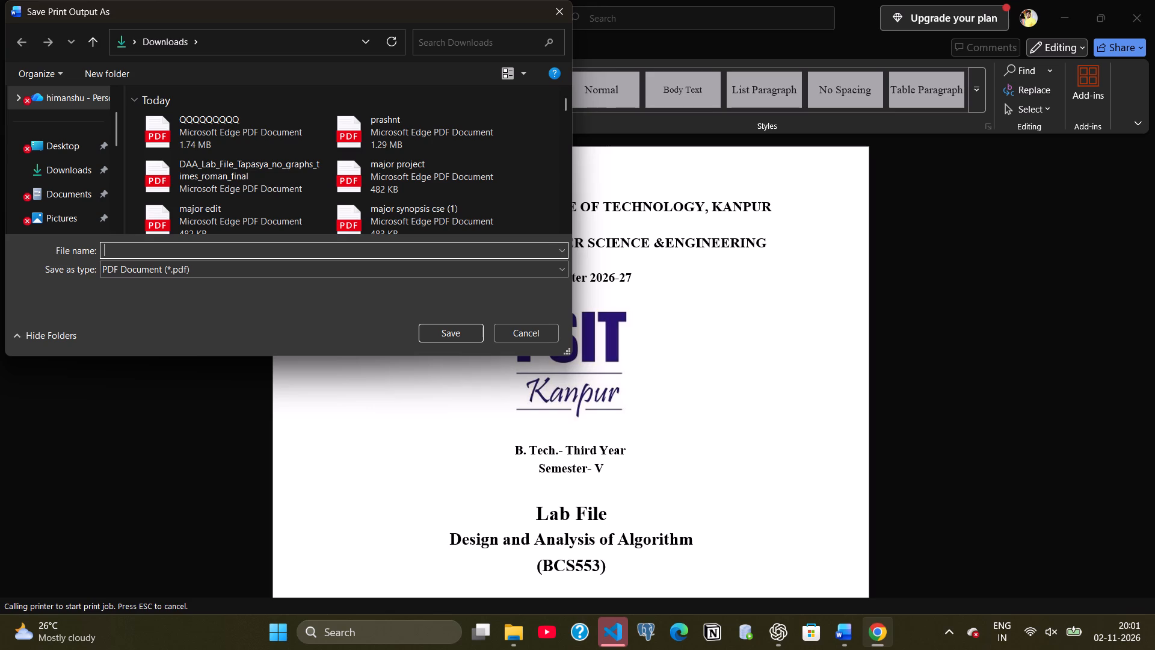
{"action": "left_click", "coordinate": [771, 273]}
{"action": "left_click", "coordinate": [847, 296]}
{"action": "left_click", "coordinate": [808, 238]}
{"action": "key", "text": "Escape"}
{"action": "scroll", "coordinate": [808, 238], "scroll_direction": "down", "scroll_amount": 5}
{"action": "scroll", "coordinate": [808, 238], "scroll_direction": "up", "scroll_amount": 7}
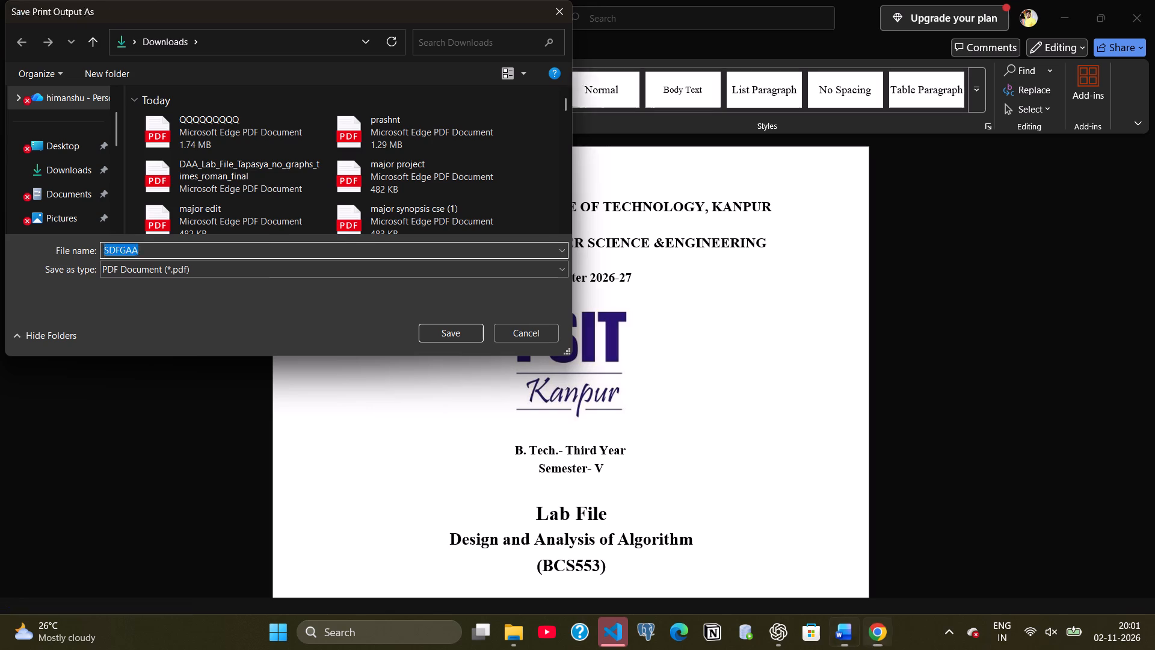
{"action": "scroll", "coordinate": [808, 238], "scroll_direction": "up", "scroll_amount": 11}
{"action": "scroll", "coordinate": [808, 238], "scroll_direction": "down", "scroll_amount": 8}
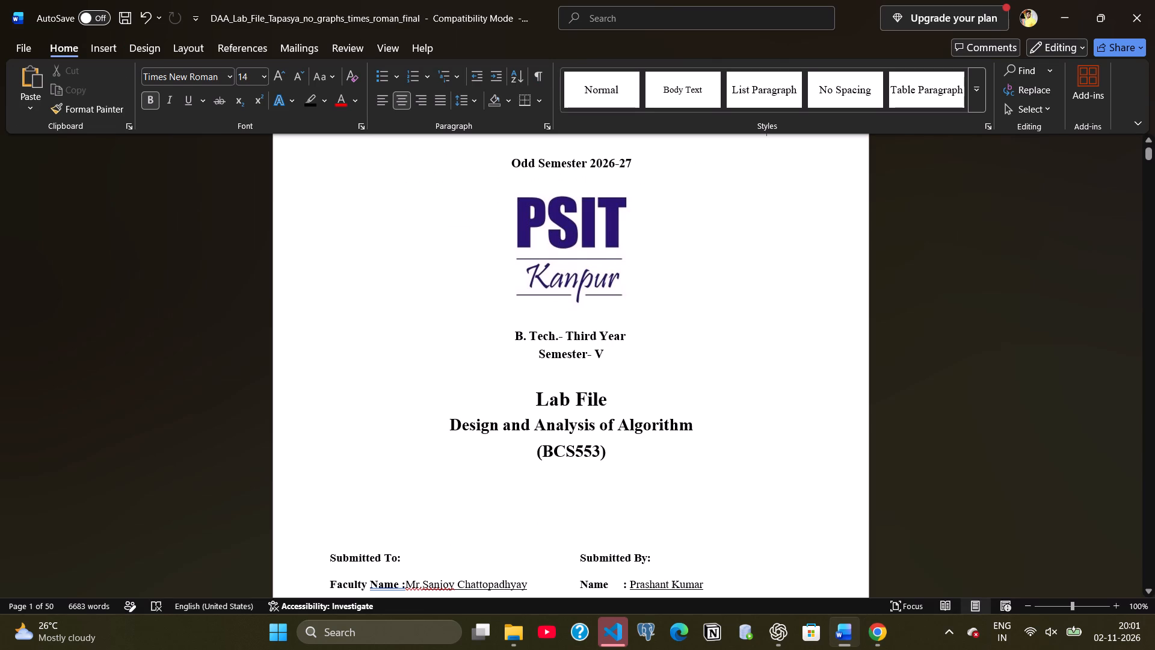
Print the whole lab file with Microsoft Print to PDF, saving it as pras daa in the Downloads folder.
{"action": "key", "text": "ctrl+p"}
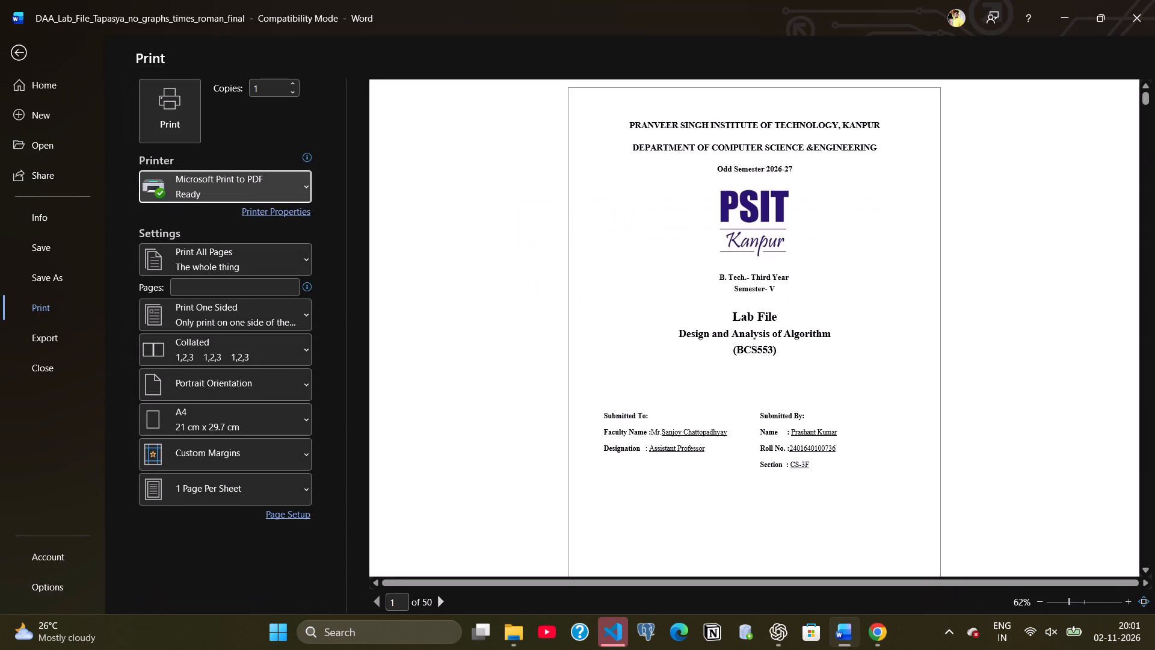
{"action": "left_click", "coordinate": [183, 134]}
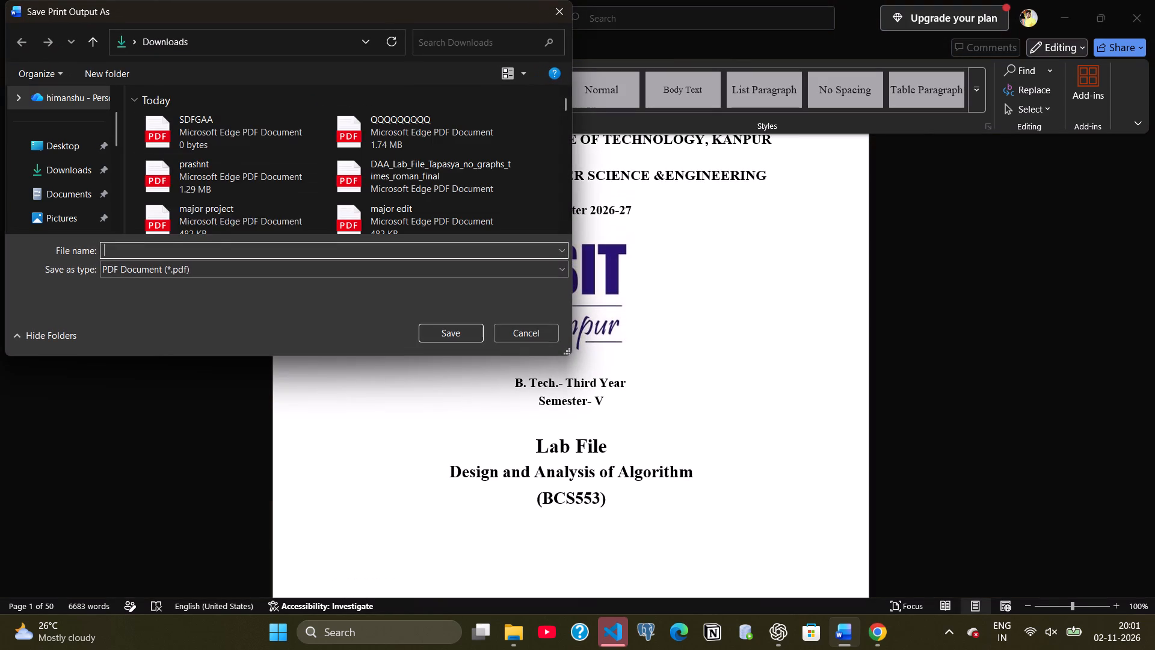
{"action": "left_click", "coordinate": [177, 249]}
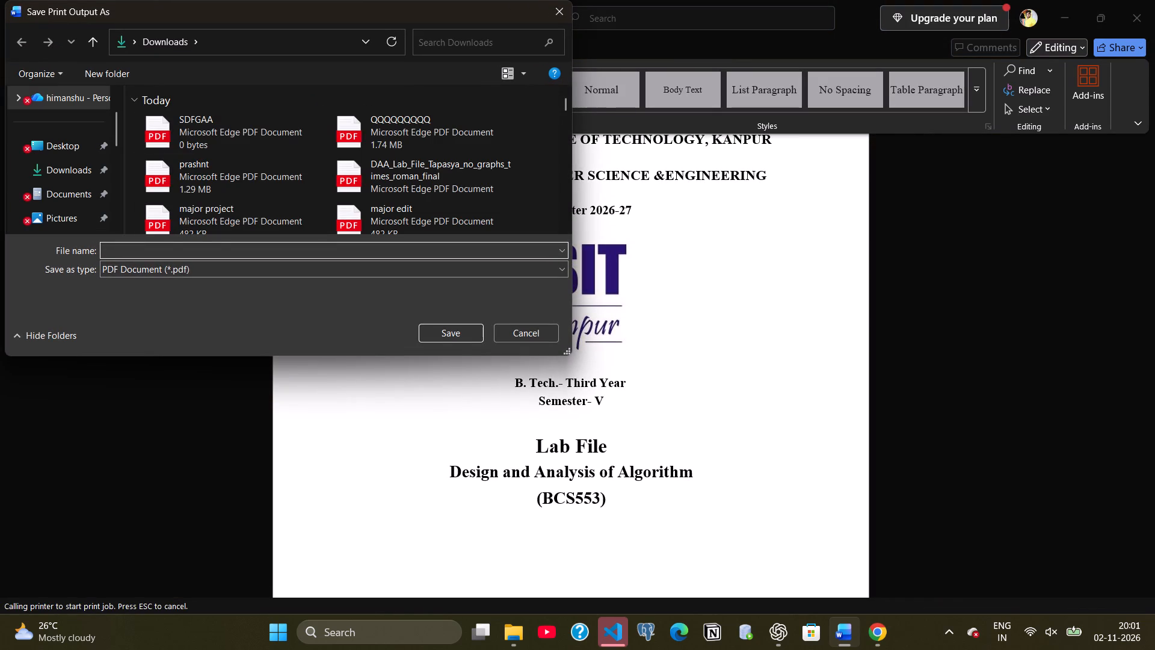
{"action": "type", "text": "pras"}
{"action": "key", "text": "space"}
{"action": "type", "text": "daa"}
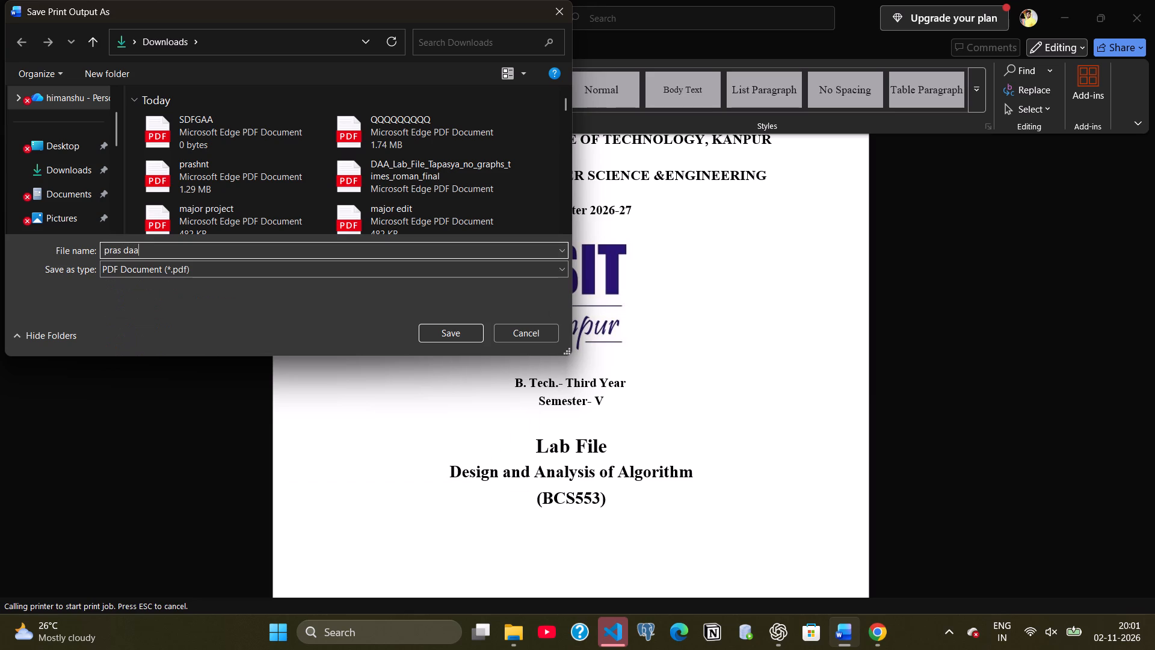
{"action": "left_click", "coordinate": [433, 336]}
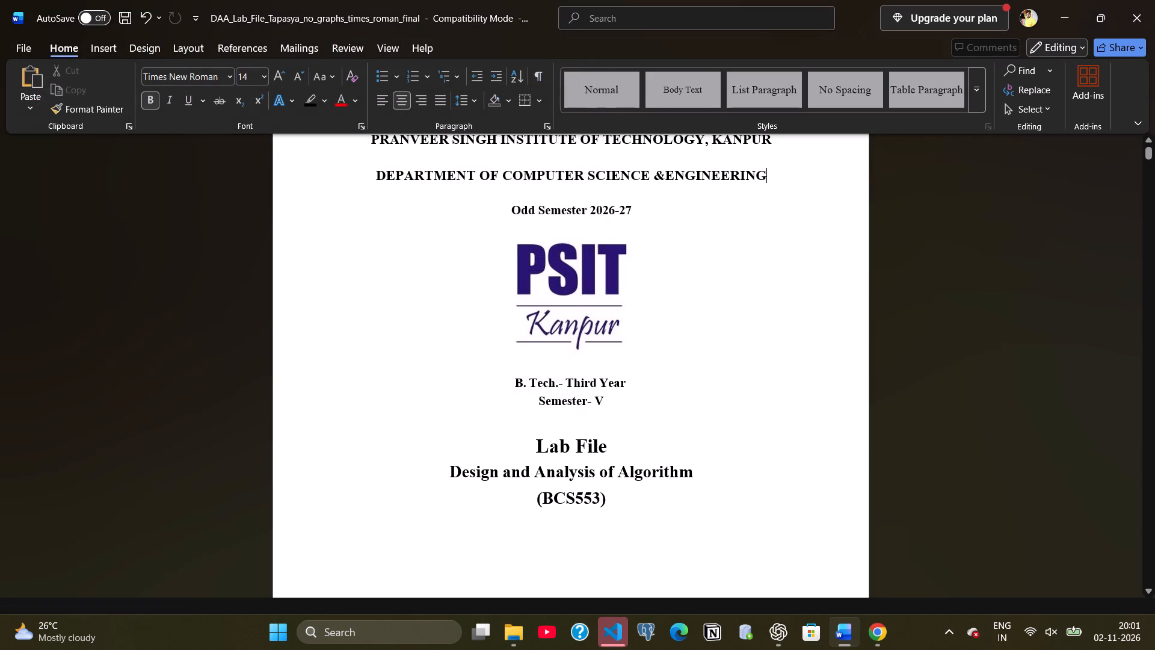
Switch to File Explorer and locate the exported pras daa PDF in the Downloads folder.
{"action": "left_click", "coordinate": [523, 622]}
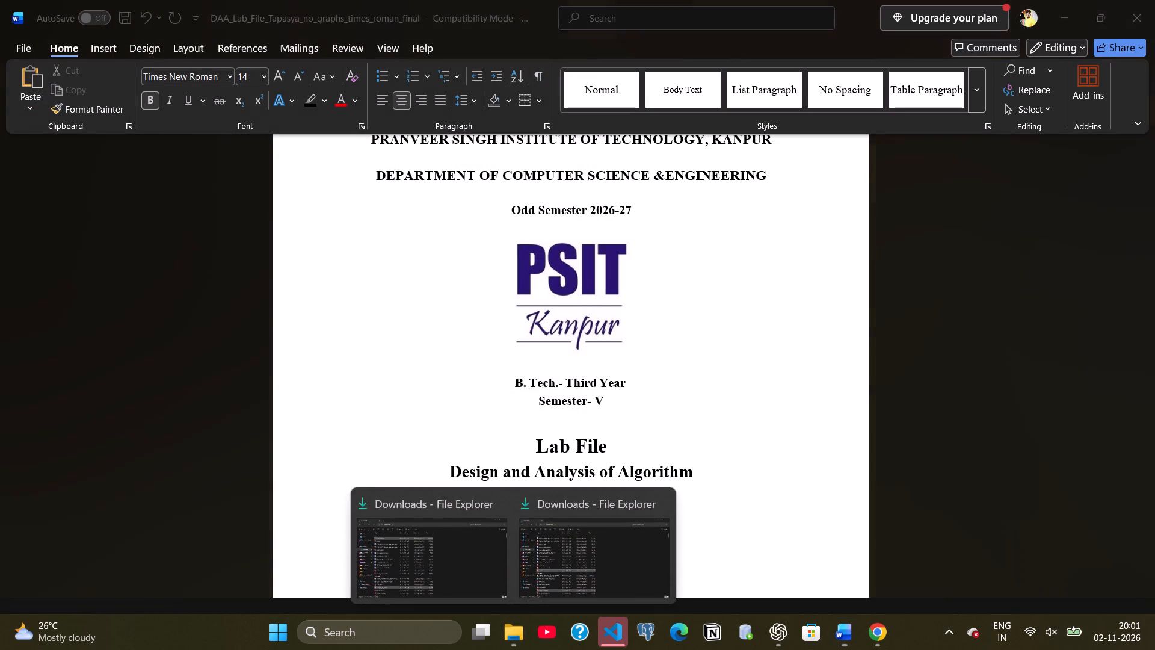
{"action": "left_click", "coordinate": [465, 583]}
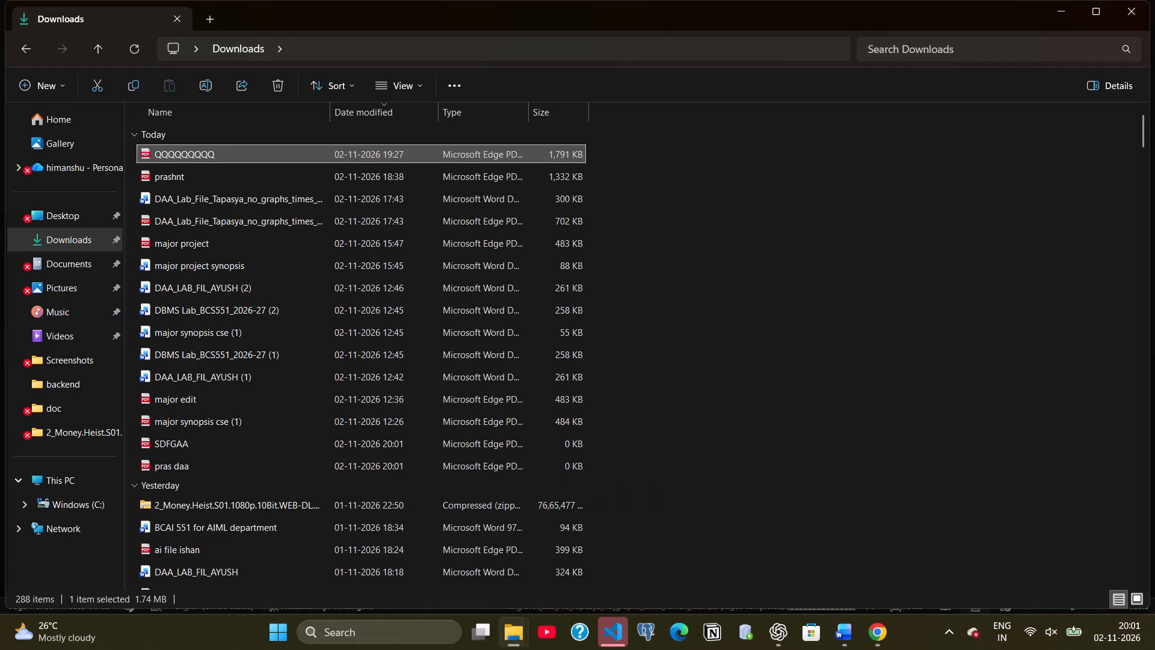
{"action": "left_click", "coordinate": [86, 240]}
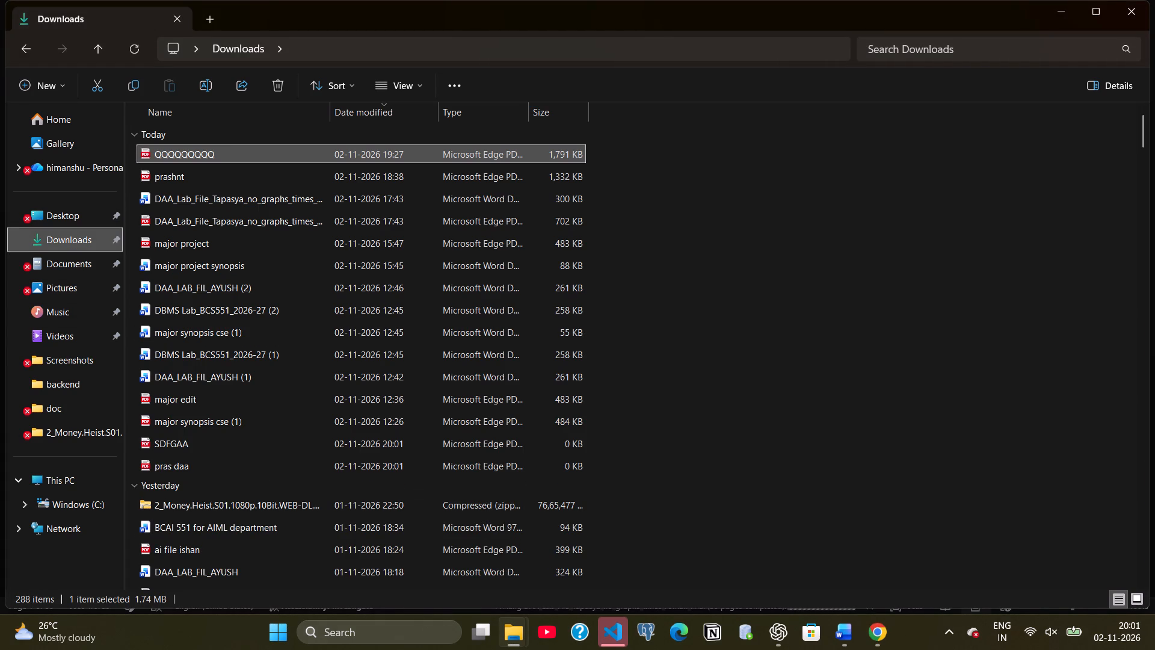
{"action": "left_click", "coordinate": [167, 158]}
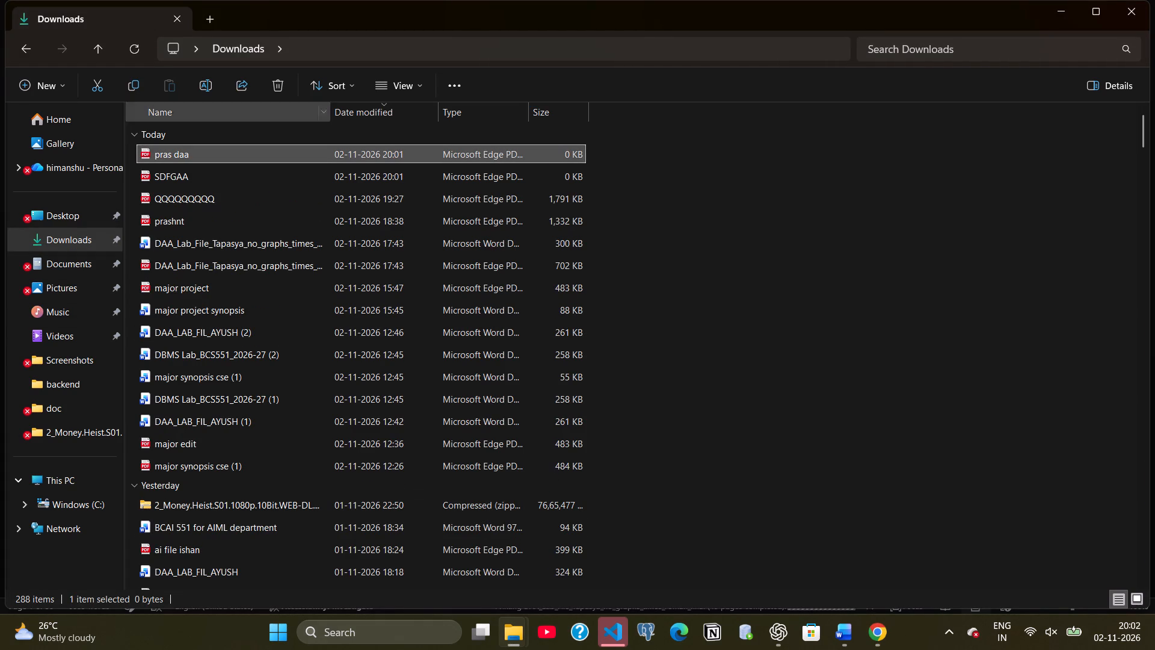
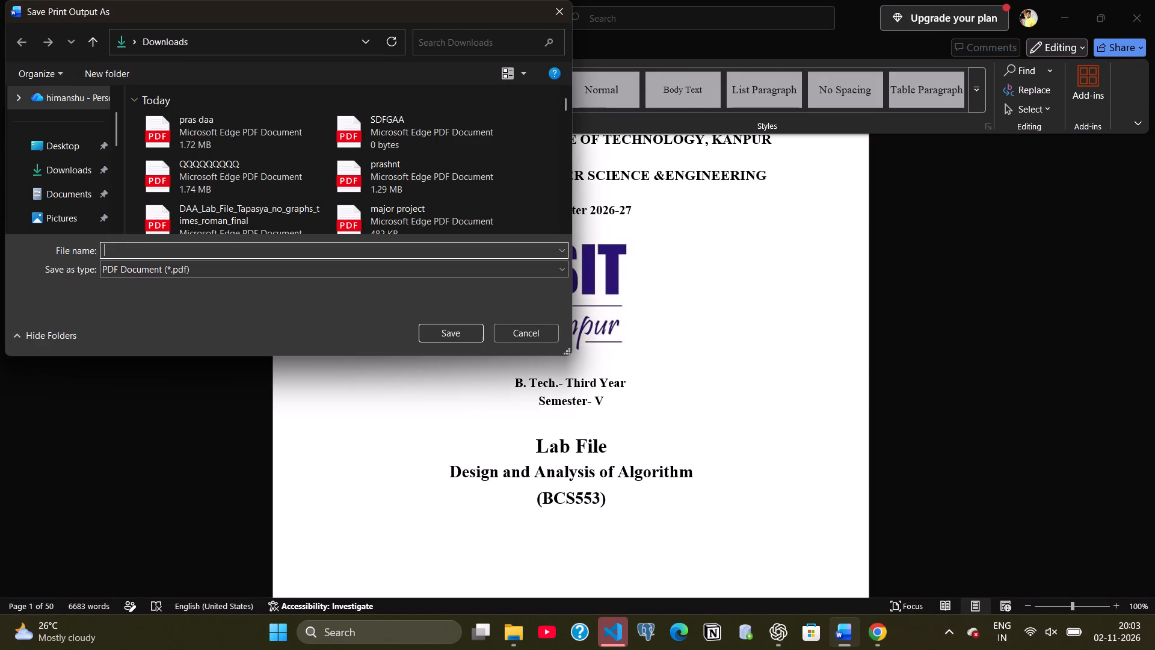
Name the lab file's PDF print output vvvv, keeping the Downloads folder as its destination.
{"action": "left_click", "coordinate": [235, 246]}
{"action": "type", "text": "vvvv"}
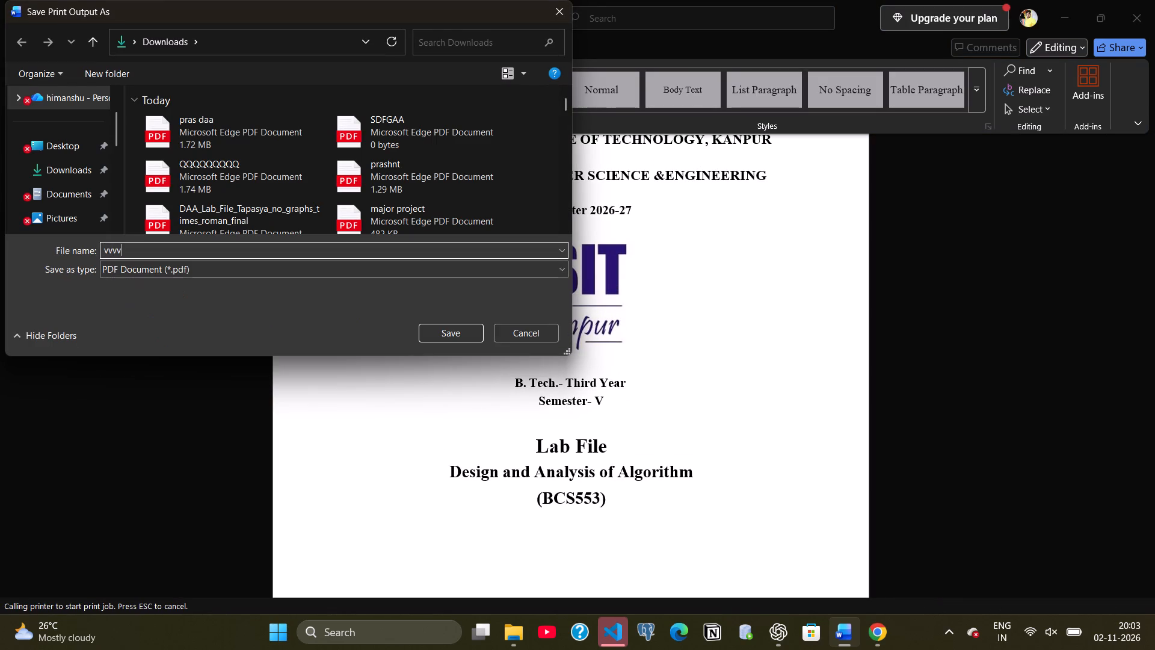
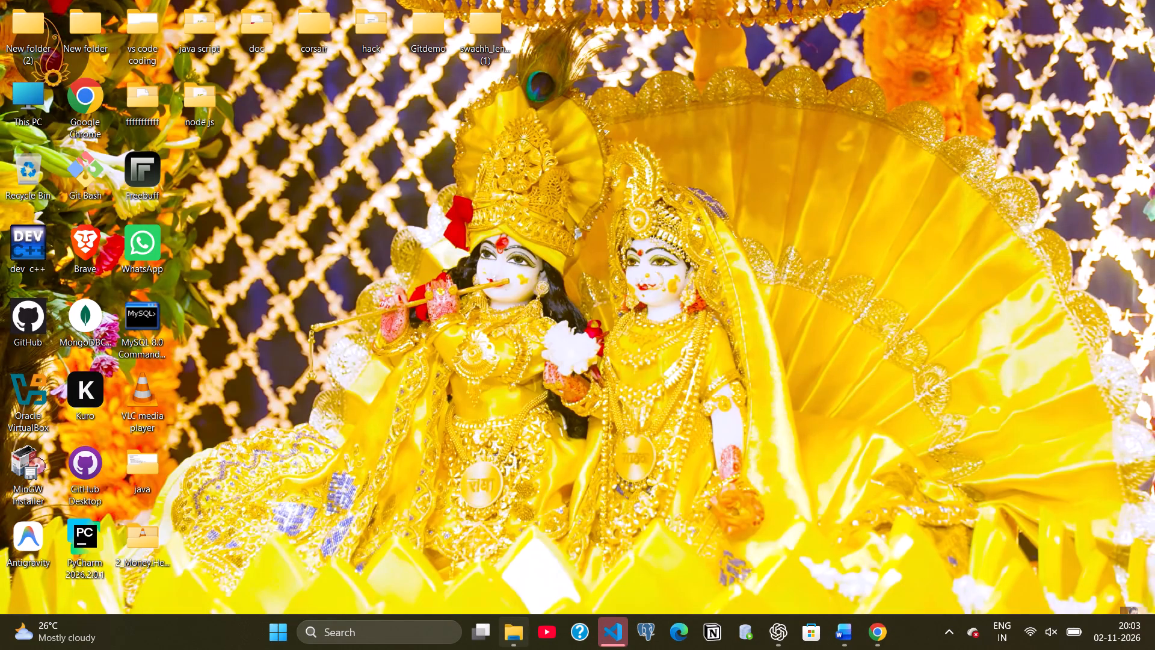
In File Explorer, bring up the latest contents of the Downloads folder and copy the vvvv PDF file.
{"action": "left_click", "coordinate": [505, 616]}
{"action": "scroll", "coordinate": [265, 283], "scroll_direction": "up", "scroll_amount": 5}
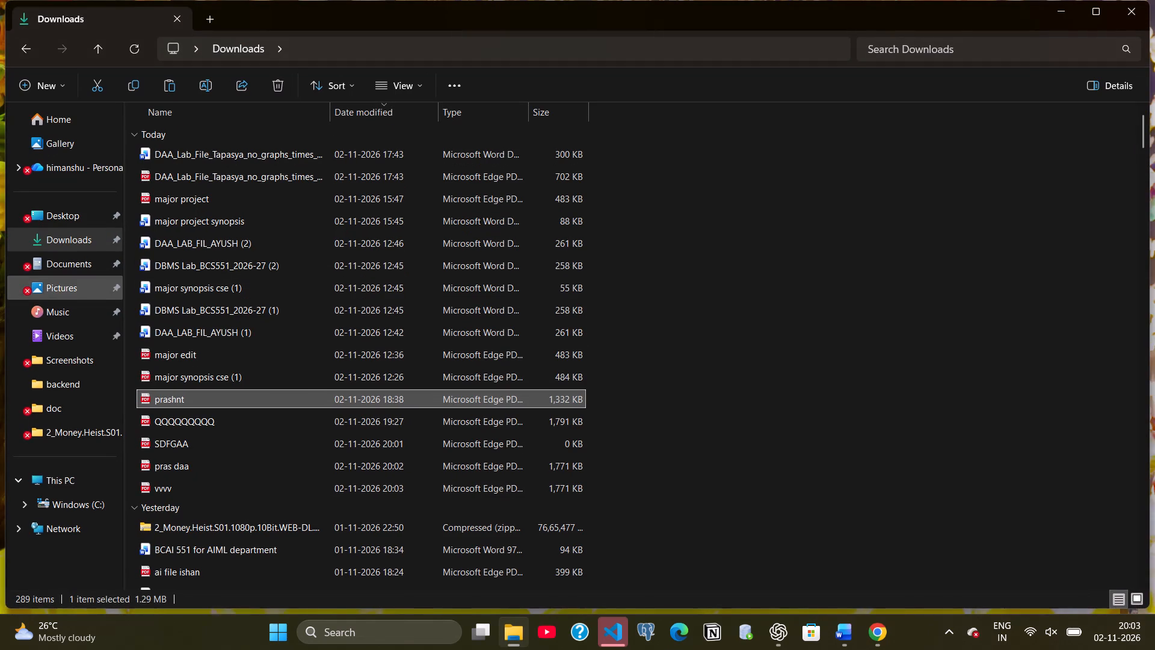
{"action": "left_click", "coordinate": [74, 250]}
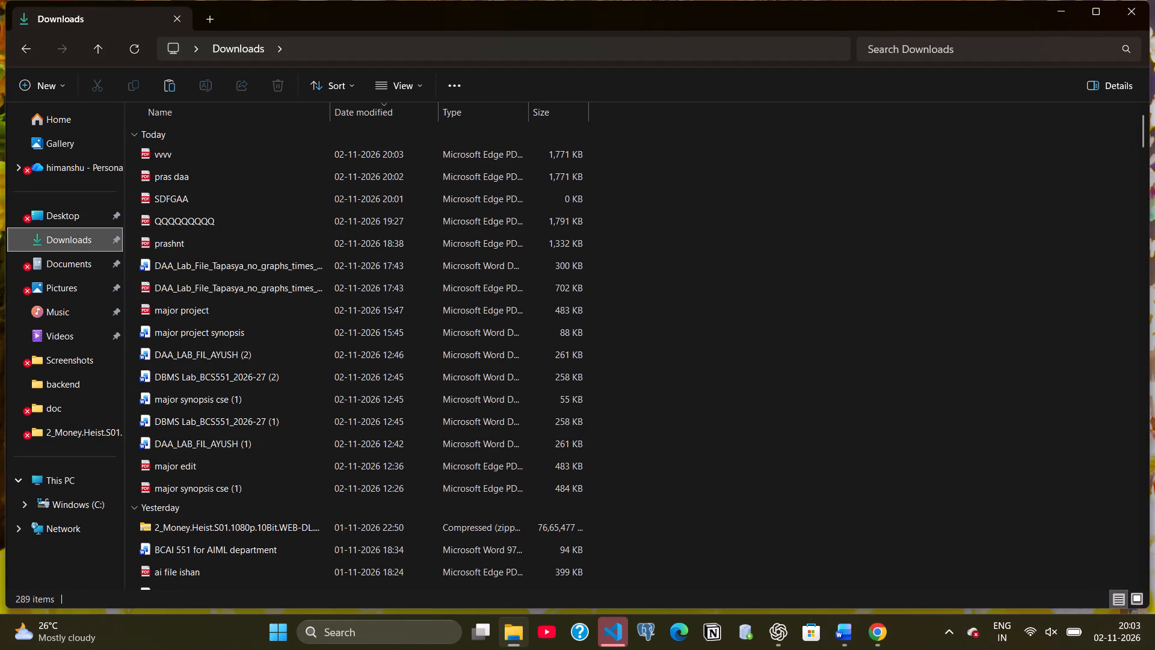
{"action": "right_click", "coordinate": [180, 161]}
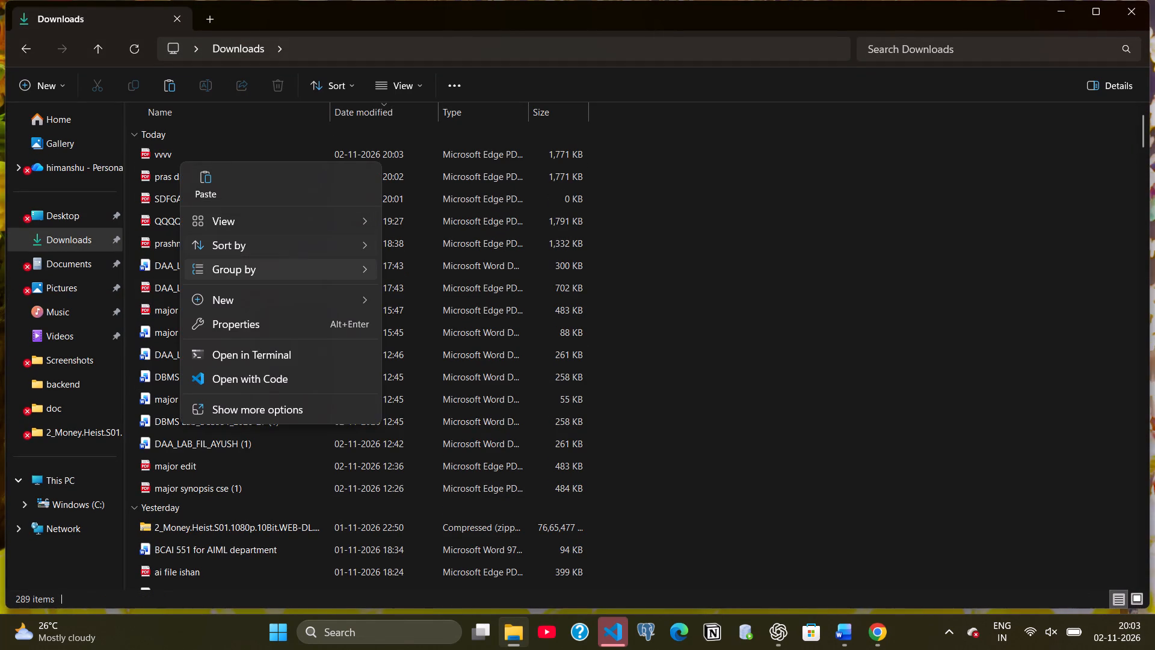
{"action": "left_click", "coordinate": [169, 154]}
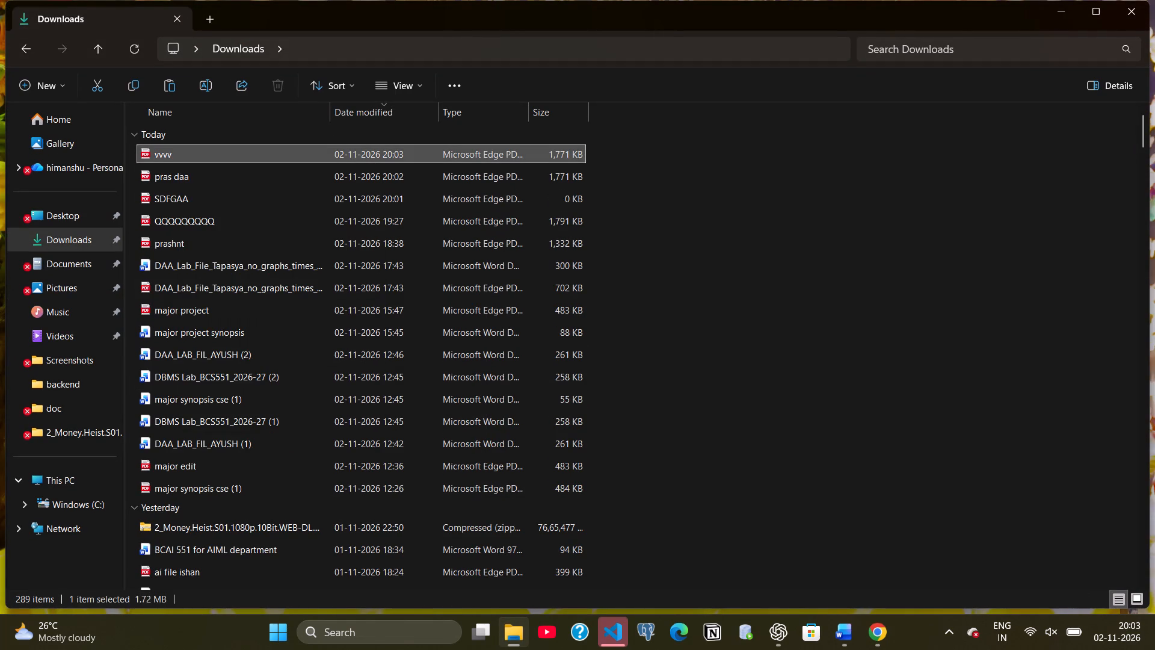
{"action": "right_click", "coordinate": [169, 154]}
{"action": "left_click", "coordinate": [241, 179]}
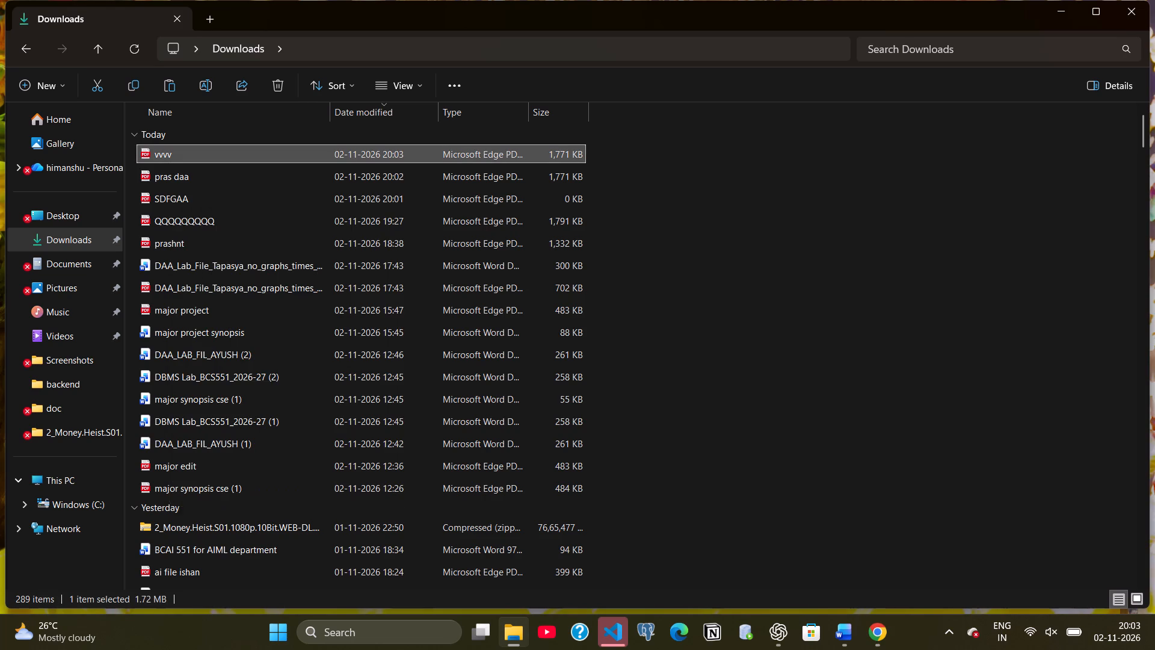